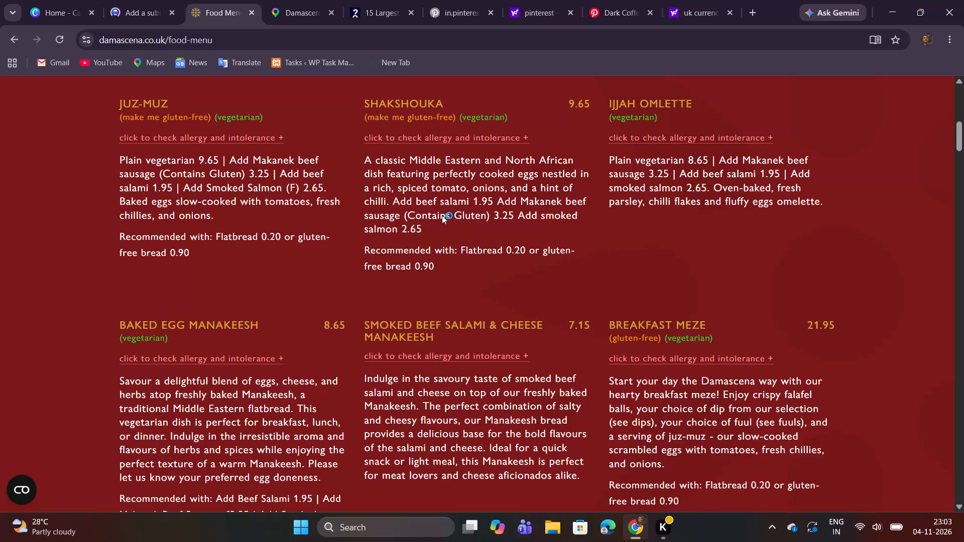
Examine the Breakfast and Pancakes columns on page 2 of the Canva menu design at closer zoom.
left_click(131, 0)
scroll(471, 270, "down", 2)
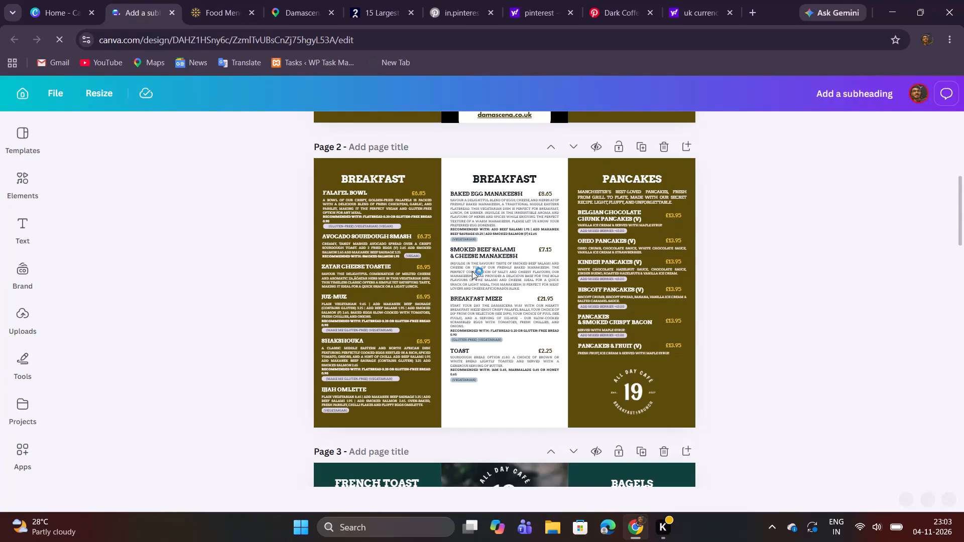
scroll(542, 372, "up", 2)
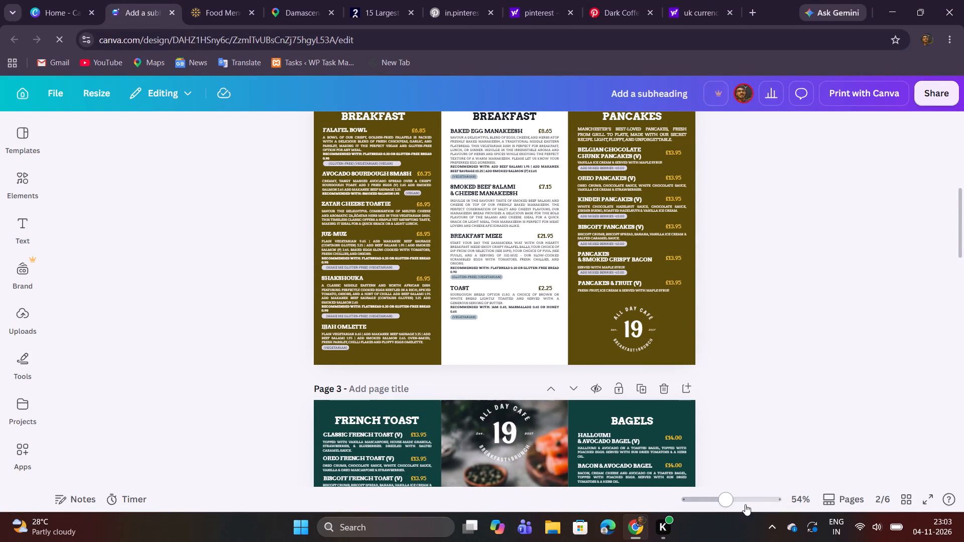
left_click(745, 504)
left_click_drag(697, 417, 681, 386)
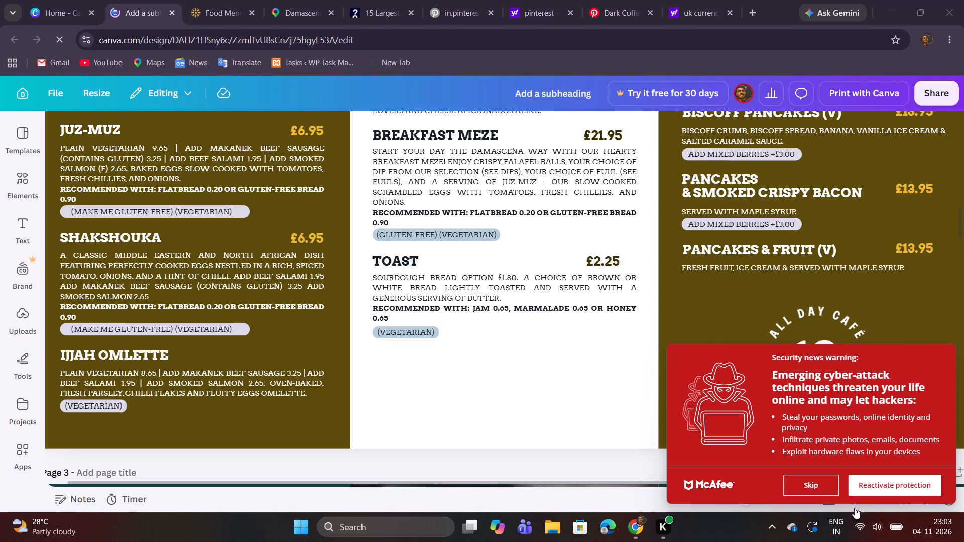
left_click(793, 479)
scroll(740, 410, "up", 4)
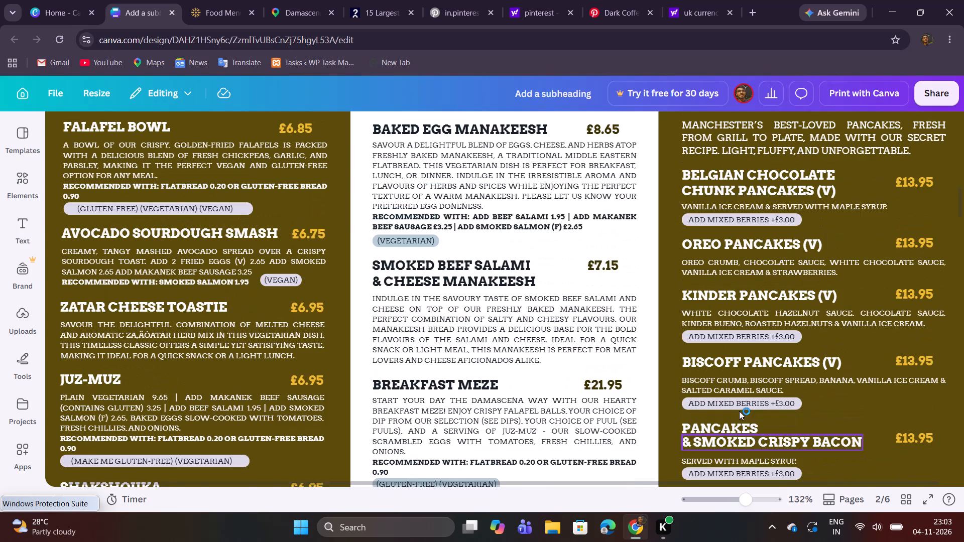
scroll(739, 411, "up", 3)
scroll(739, 412, "down", 4)
scroll(739, 410, "up", 2)
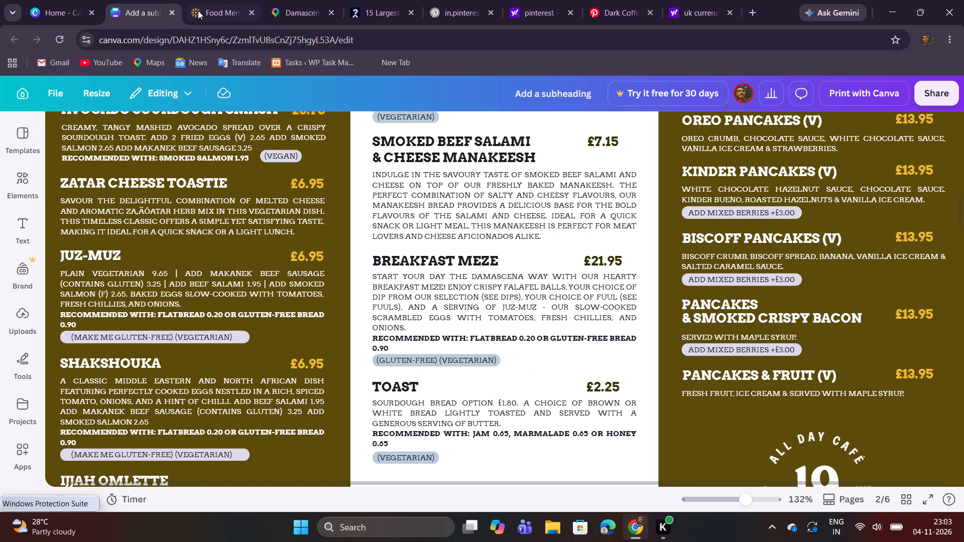
Examine the sections after Breakfast on the Damascena food menu page and compare them with page 2 of the design.
left_click(199, 11)
scroll(488, 165, "down", 5)
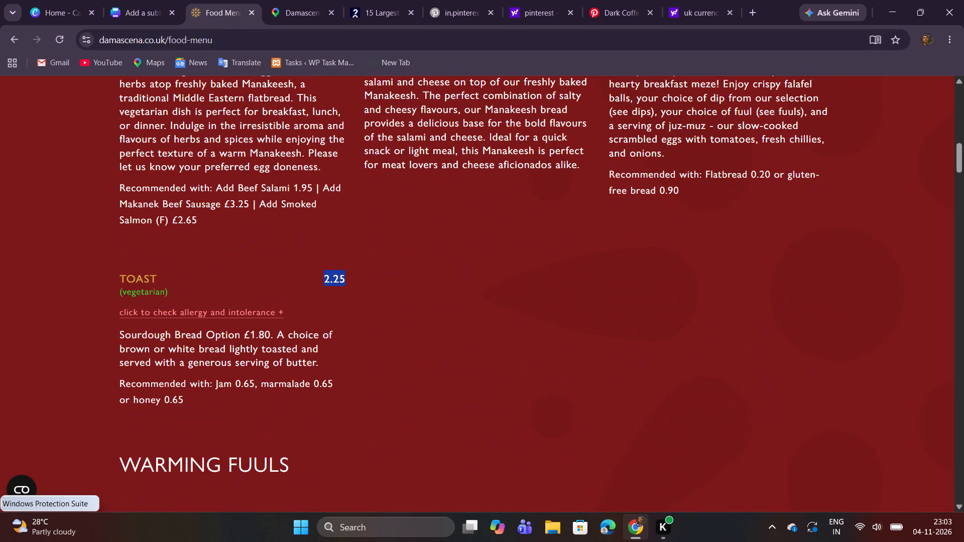
scroll(493, 159, "down", 5)
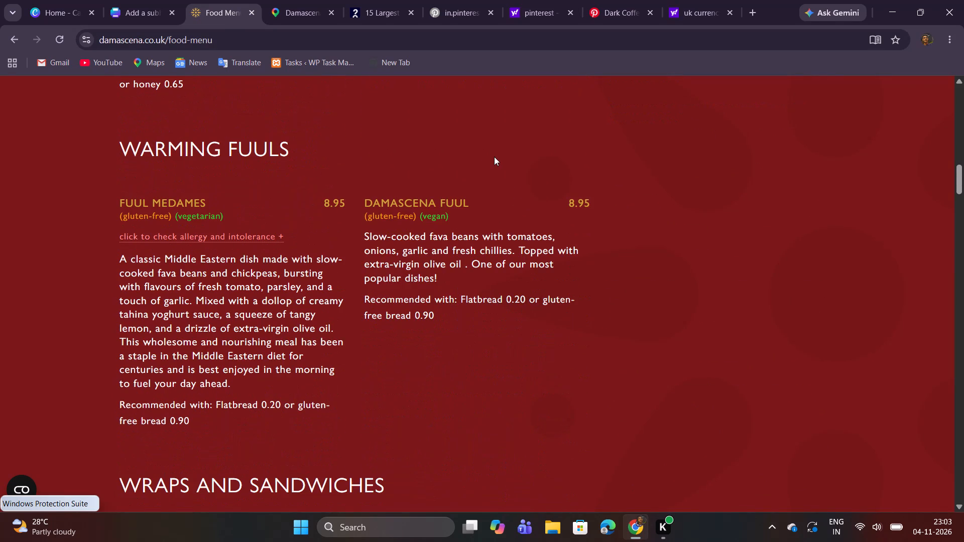
scroll(494, 157, "down", 9)
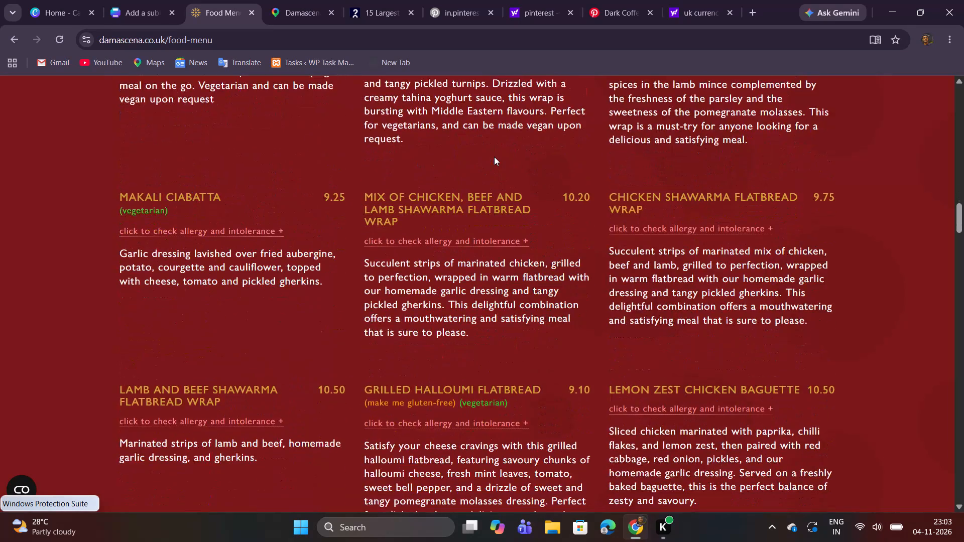
scroll(494, 157, "up", 8)
left_click(323, 1)
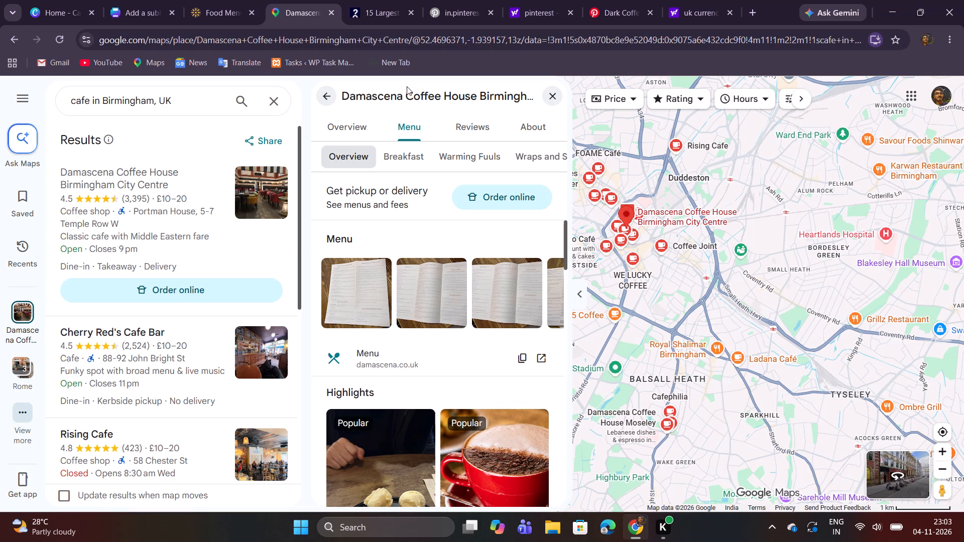
left_click(148, 0)
scroll(427, 204, "up", 2)
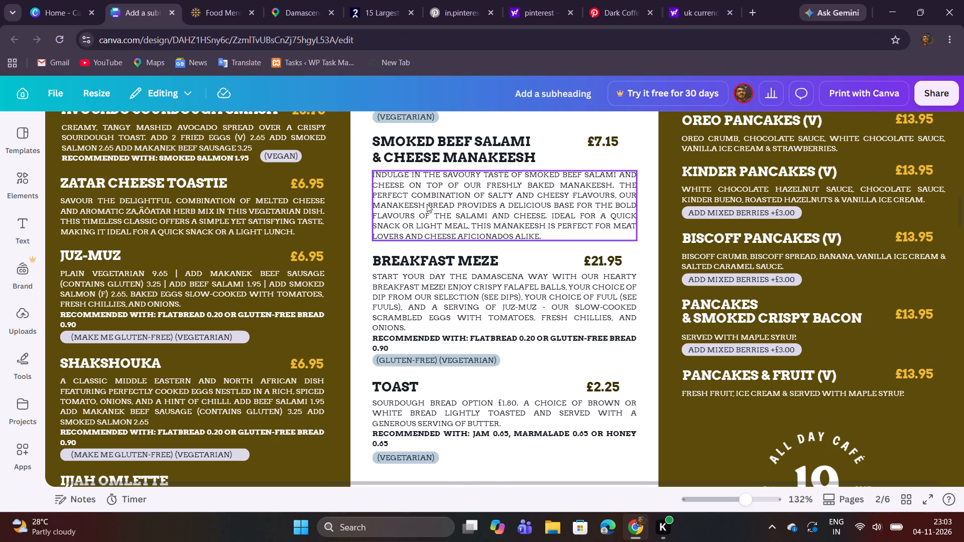
scroll(428, 203, "down", 4)
scroll(428, 201, "up", 6)
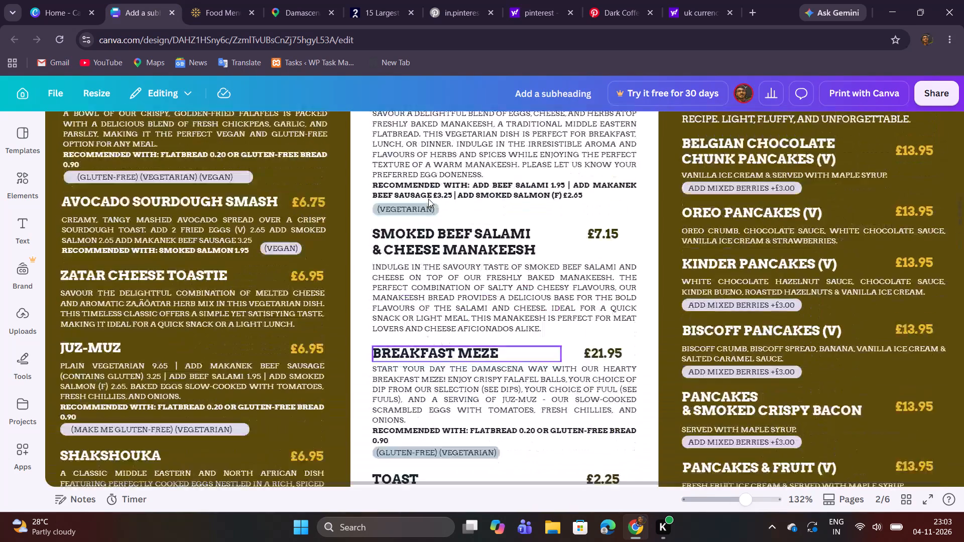
scroll(429, 198, "up", 4)
Replace the Pancakes heading on page 2 with "WARMING FUULS", copied from the Damascena food menu page.
left_click(186, 16)
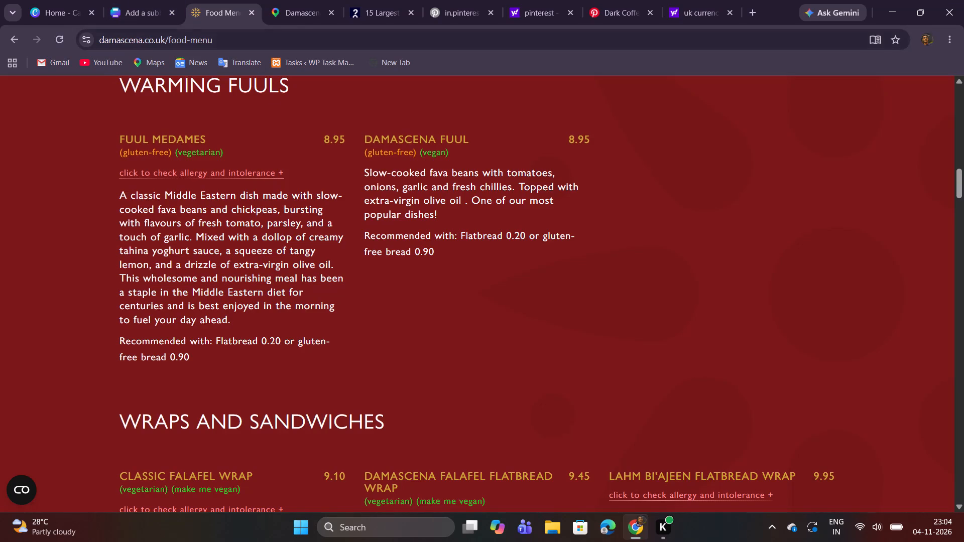
scroll(222, 124, "up", 1)
left_click_drag(126, 148, 175, 151)
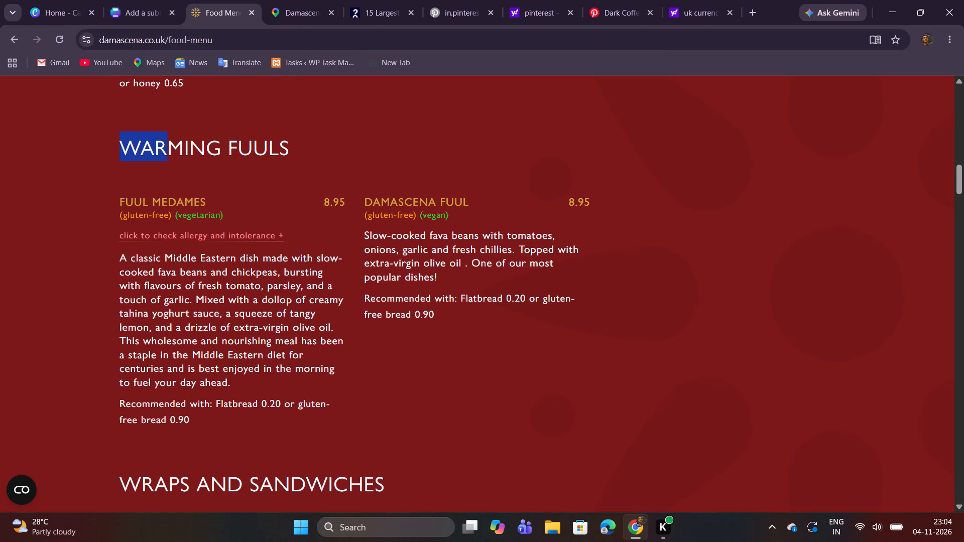
left_click_drag(175, 151, 306, 158)
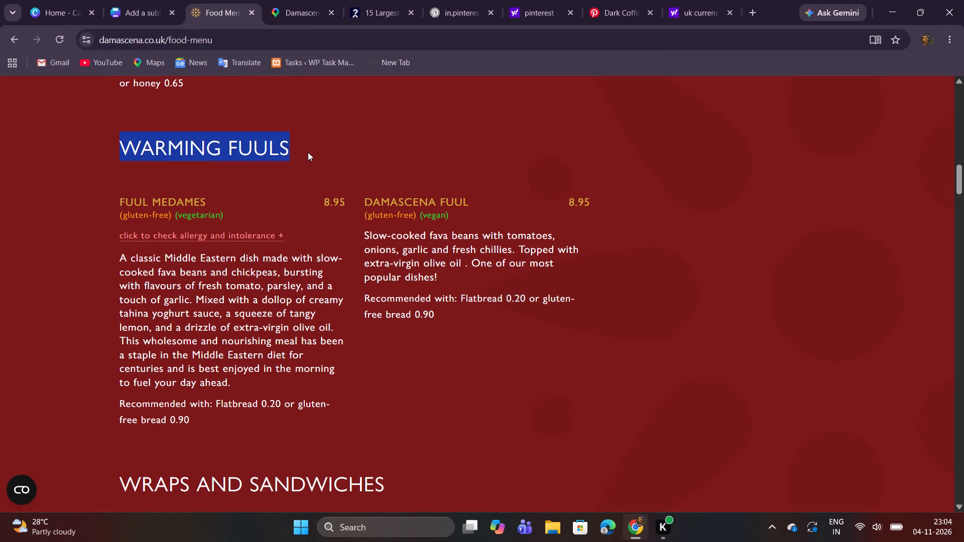
key("ctrl+c")
key("ctrl+c")
left_click(130, 6)
scroll(729, 293, "down", 2)
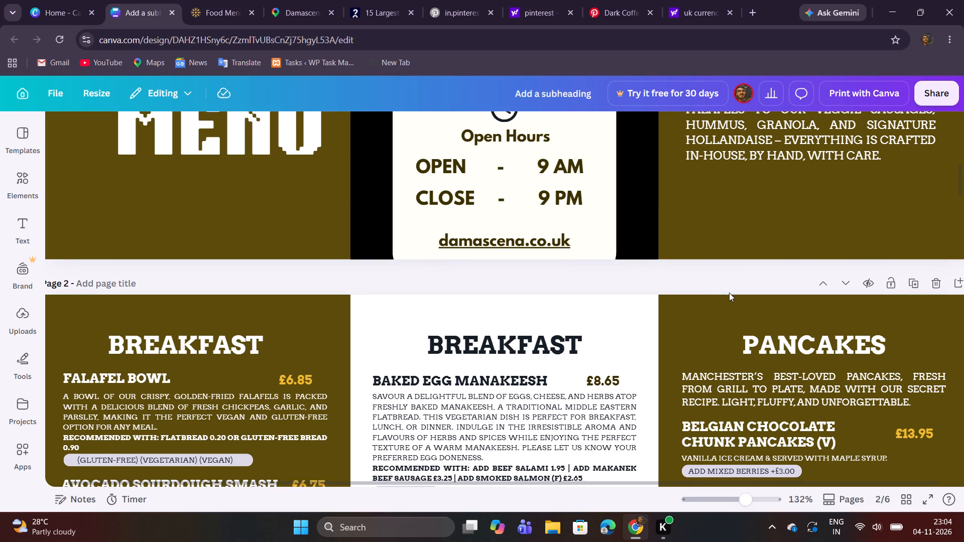
double_click(806, 217)
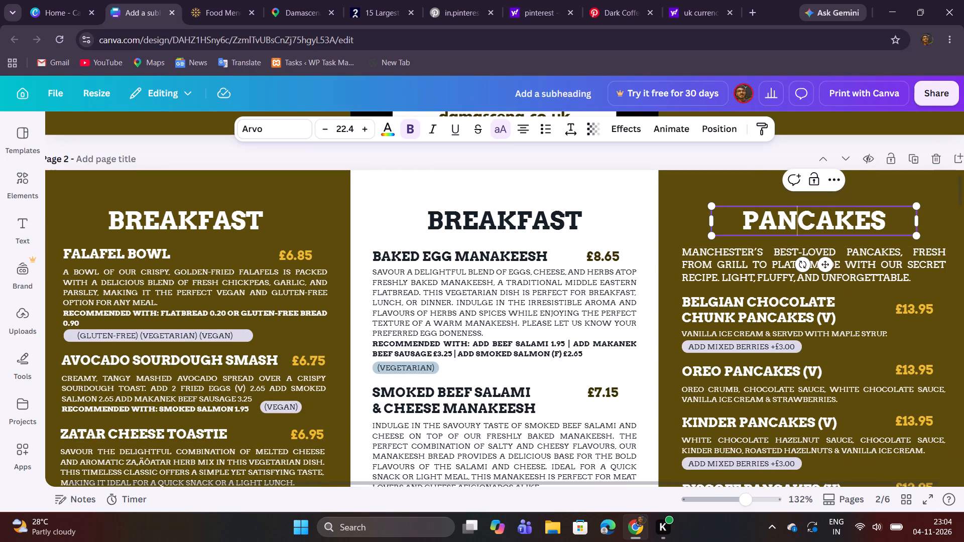
key("ctrl+a")
key("ctrl+v")
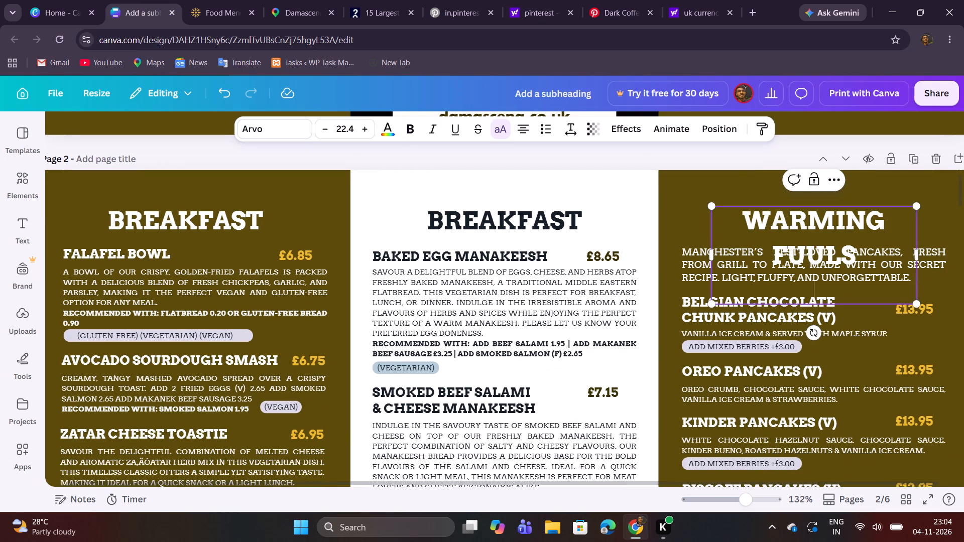
key("BackSpace")
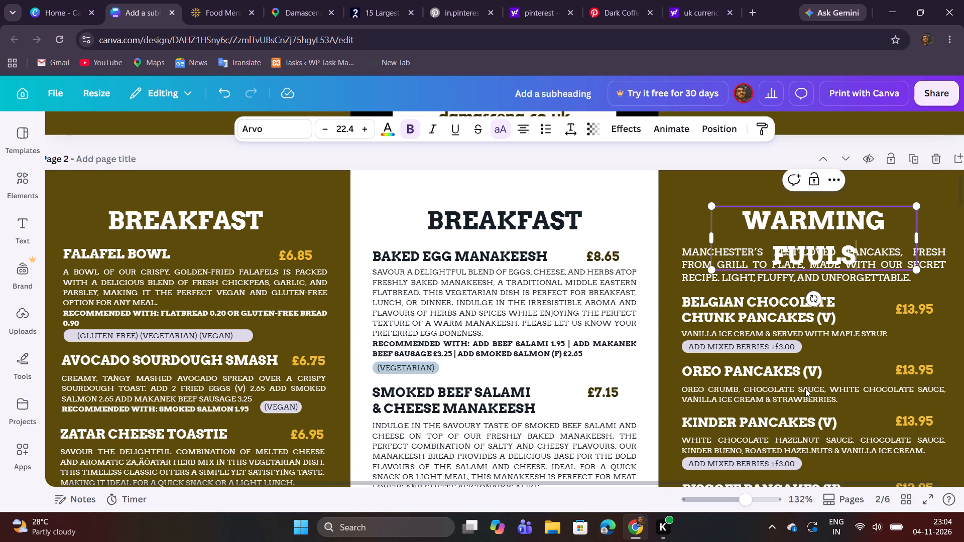
Widen the Warming Fuuls heading box to fit one line and shift it slightly toward the column's centre.
left_click_drag(919, 239, 929, 239)
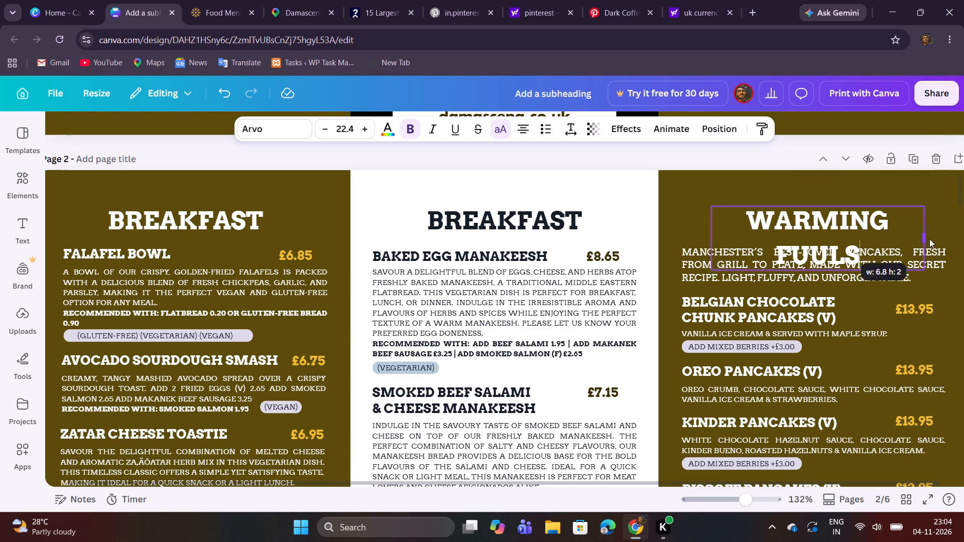
left_click_drag(929, 239, 960, 232)
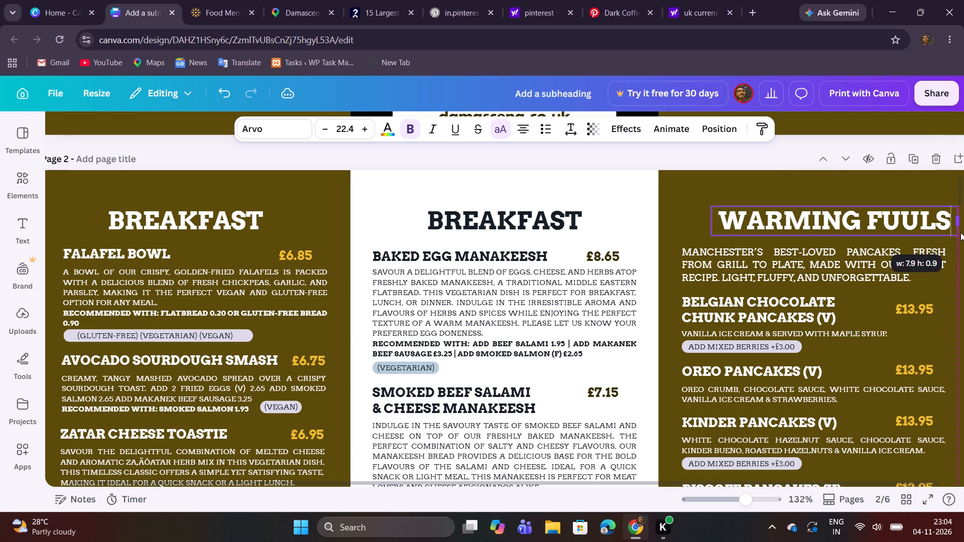
left_click_drag(960, 232, 952, 228)
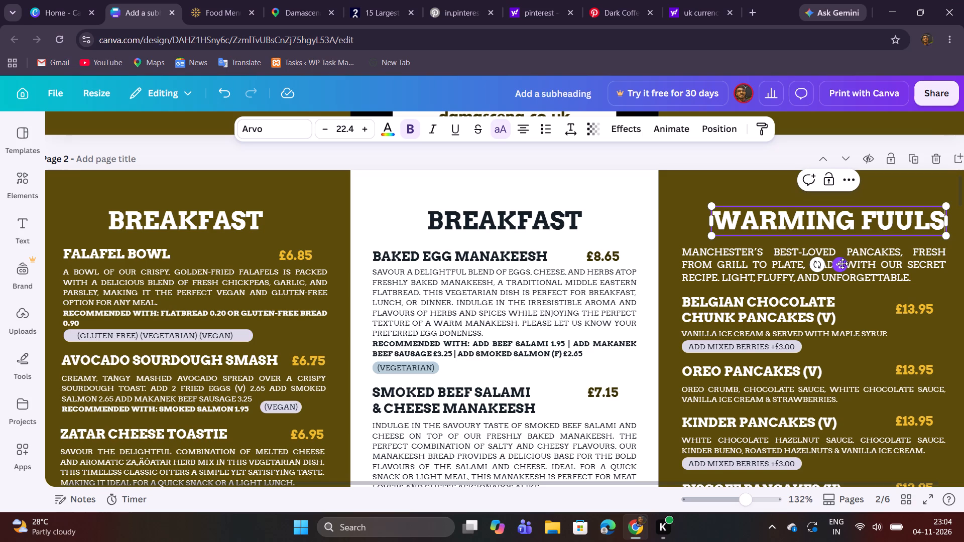
left_click_drag(842, 263, 830, 265)
key("ctrl+z")
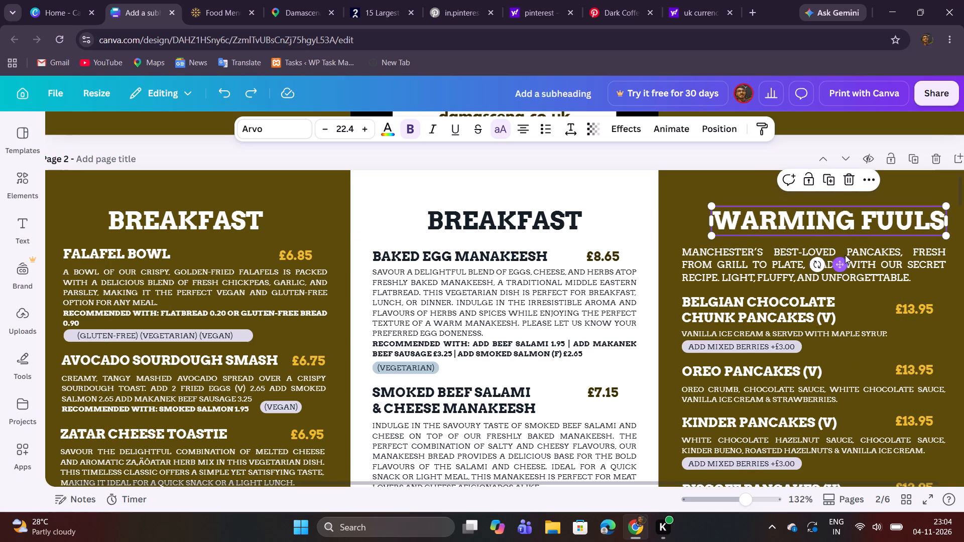
left_click_drag(872, 221, 868, 222)
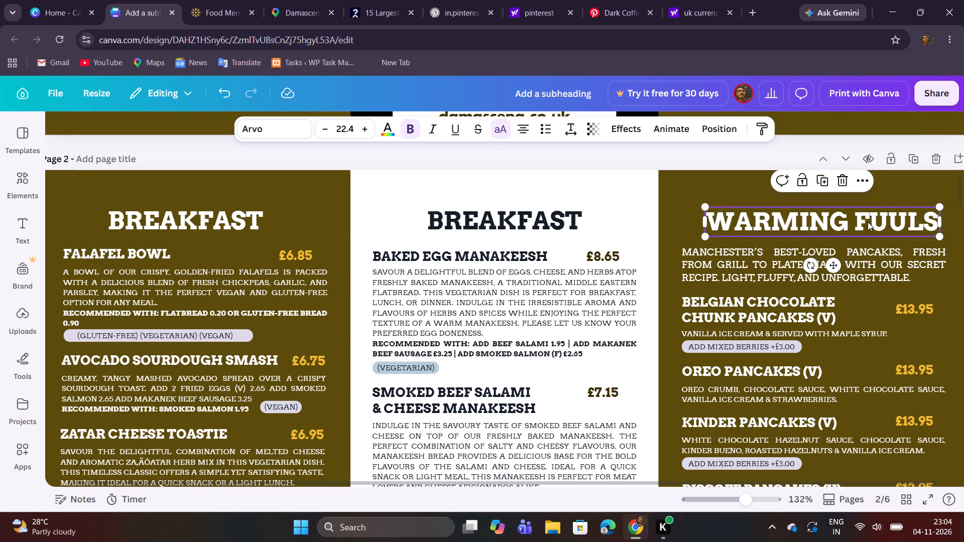
key("ctrl+z")
left_click_drag(865, 218, 862, 218, "shift")
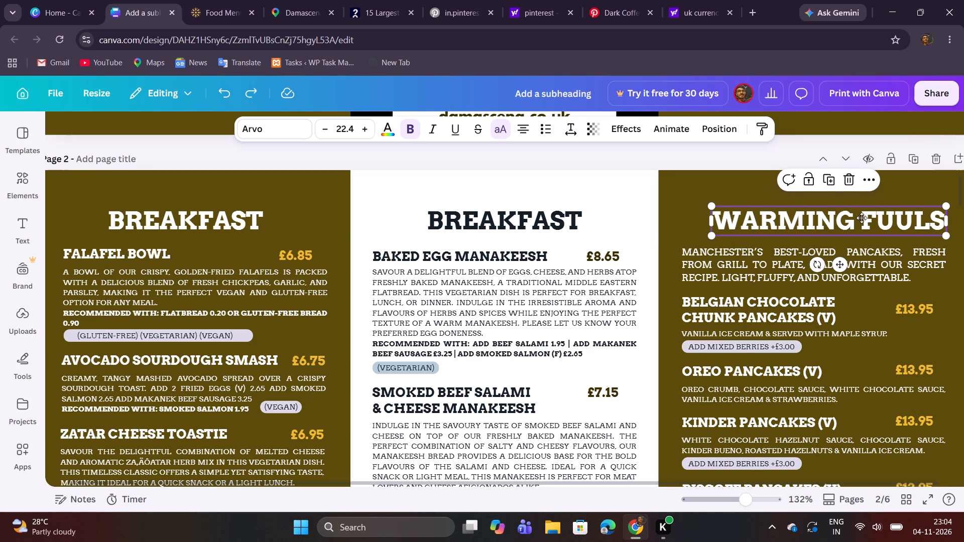
left_click_drag(862, 218, 857, 220, "shift")
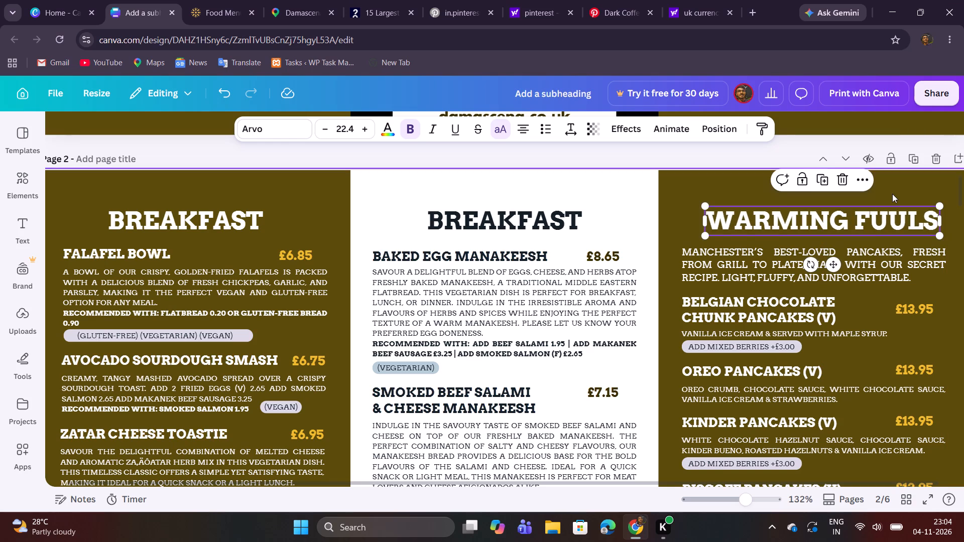
left_click(892, 194, "shift")
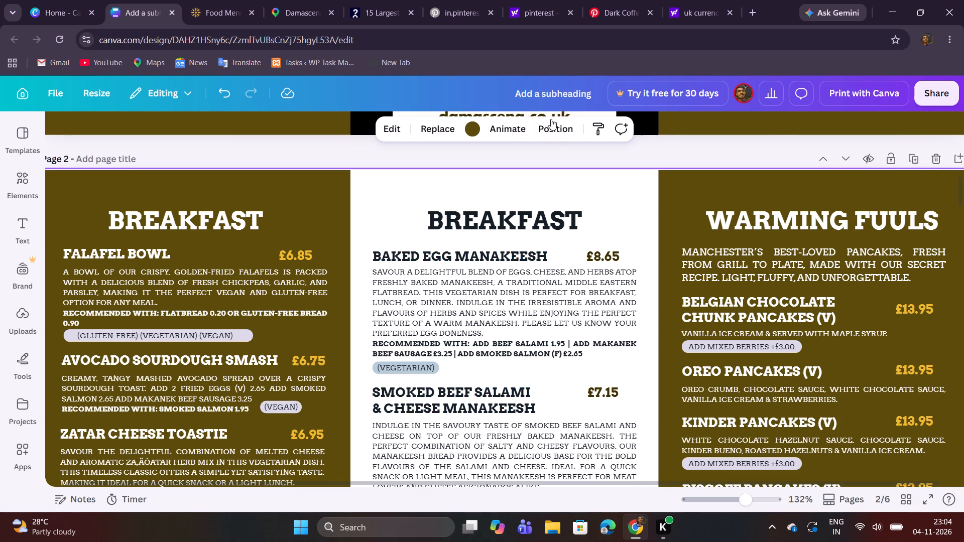
Copy the dish name "FUUL MEDAMES" from the Warming Fuuls section of the Damascena food menu page.
left_click(236, 0)
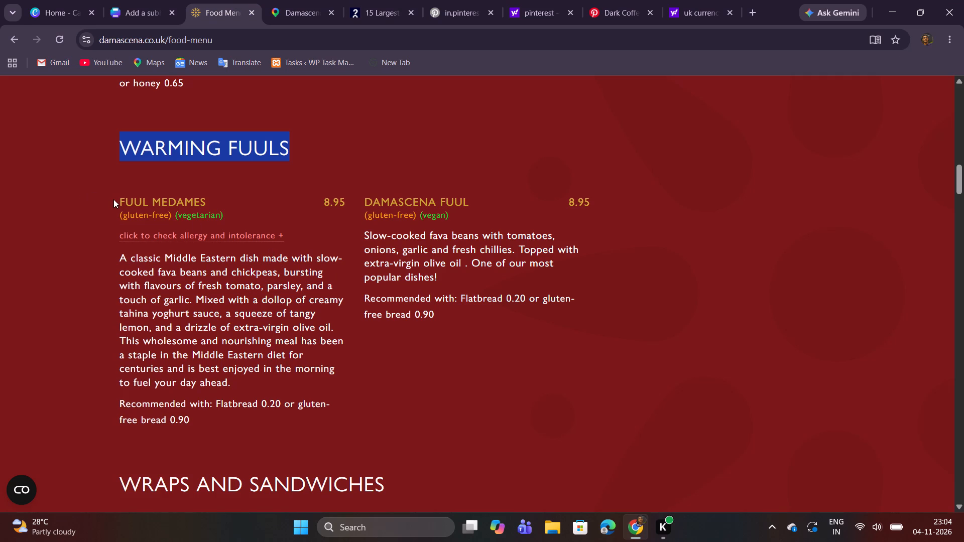
left_click_drag(122, 201, 206, 206)
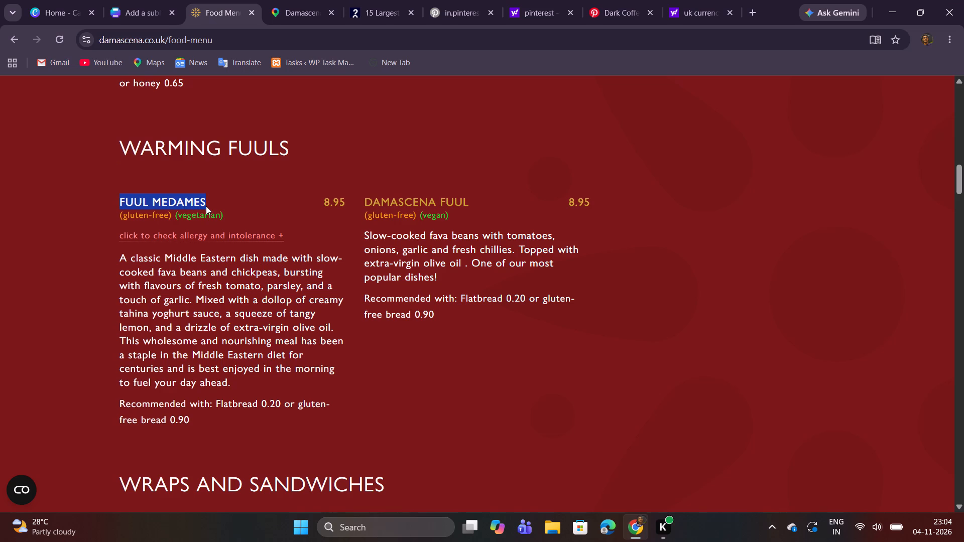
left_click_drag(206, 206, 206, 205)
key("ctrl+c")
key("ctrl+c")
Delete the pancake introduction paragraph beneath the Warming Fuuls heading on page 2 of the Canva design.
left_click(156, 0)
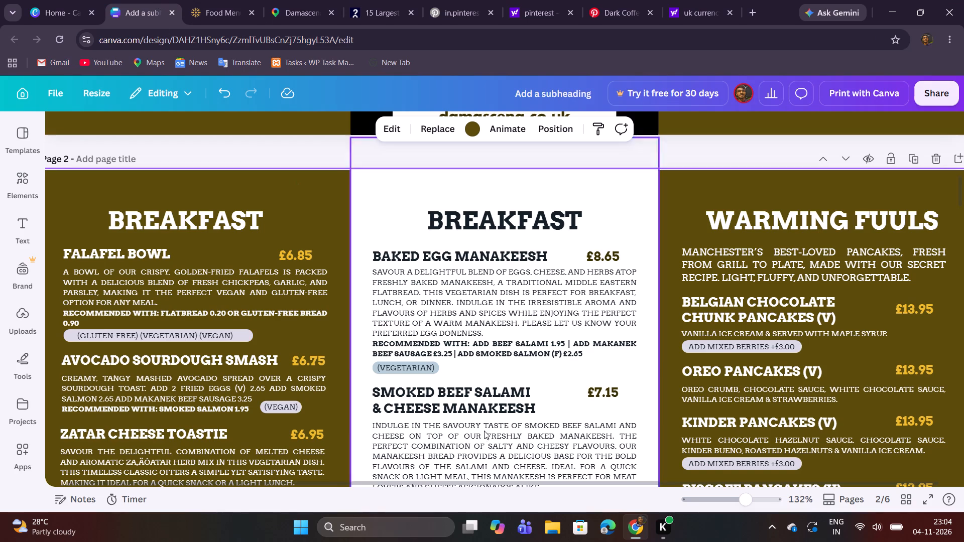
scroll(683, 357, "down", 2)
scroll(768, 303, "up", 1)
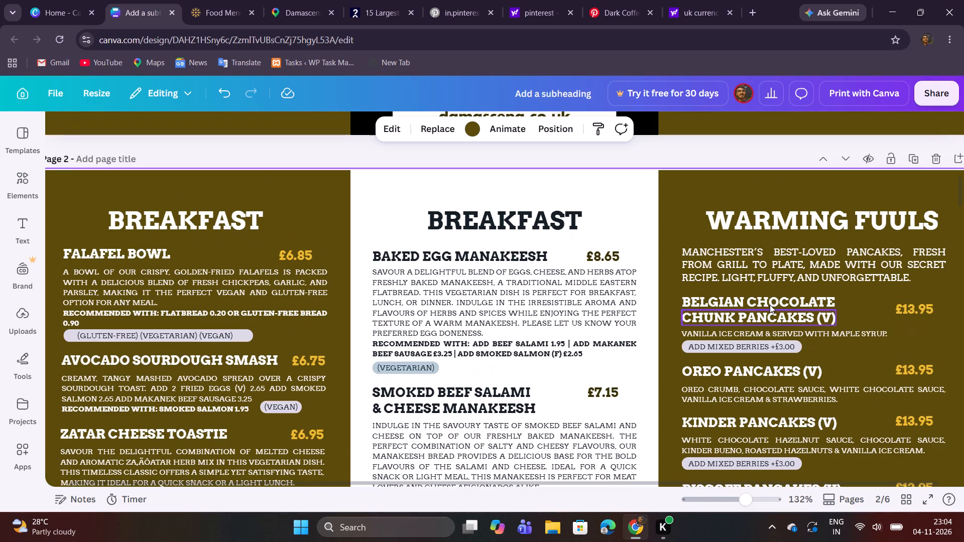
left_click(777, 285)
left_click(783, 276)
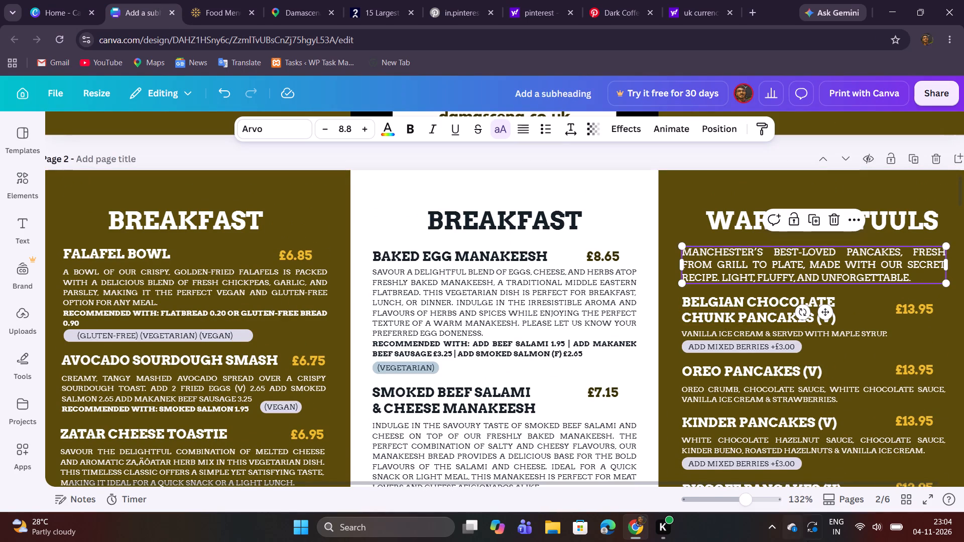
left_click(830, 220)
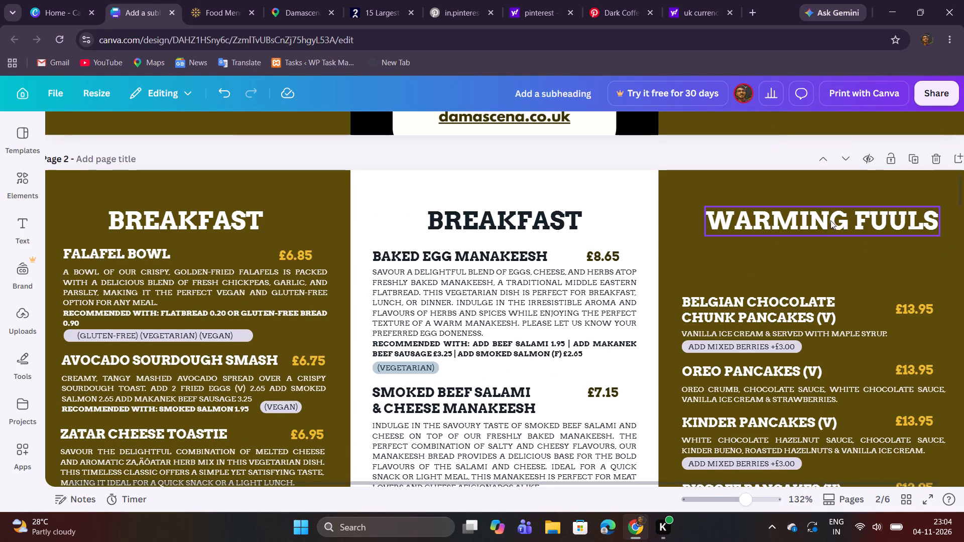
scroll(848, 221, "down", 2)
scroll(847, 217, "up", 2)
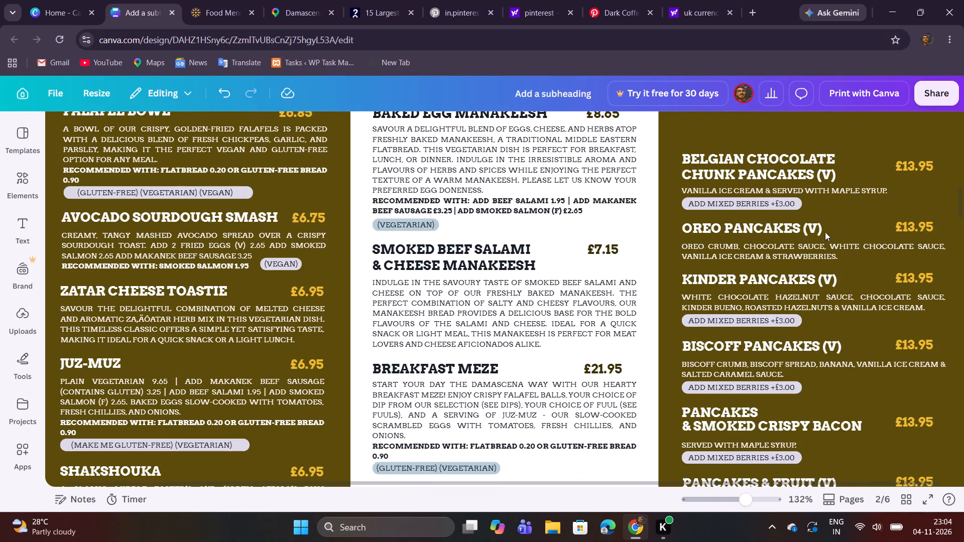
Delete the Oreo, Kinder, Biscoff and Smoked Crispy Bacon pancake entries, including their descriptions, prices and add-on labels, from the Warming Fuuls column.
scroll(829, 236, "down", 2)
scroll(765, 158, "up", 1)
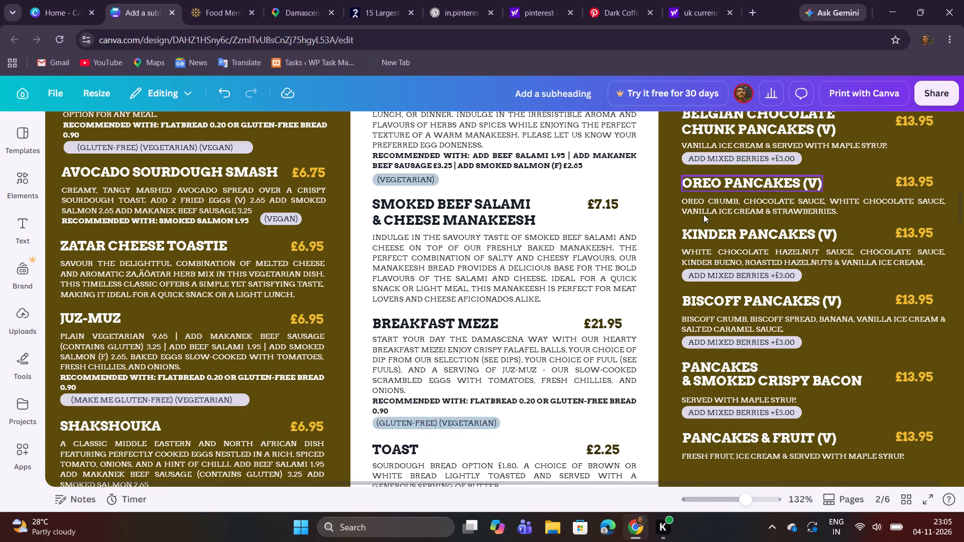
left_click_drag(671, 176, 963, 379)
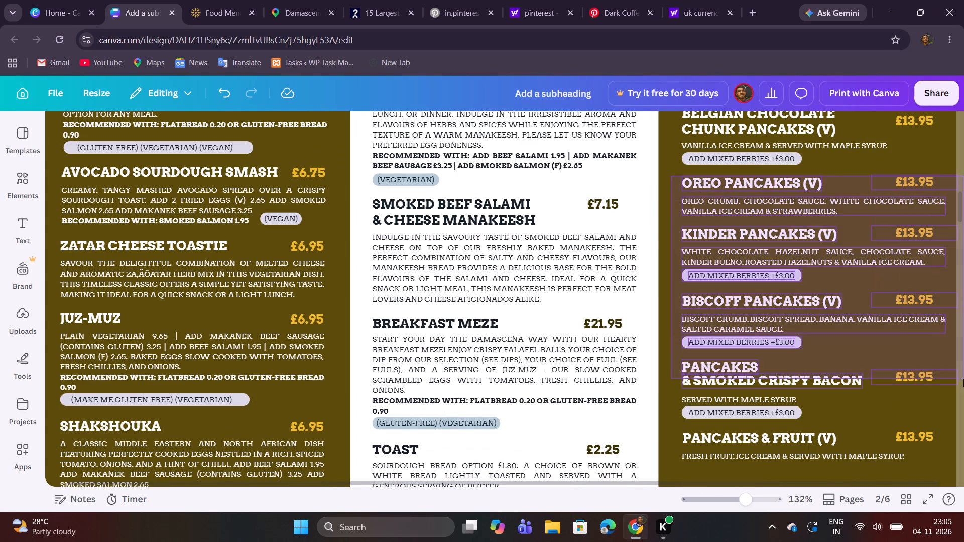
left_click_drag(963, 379, 958, 416)
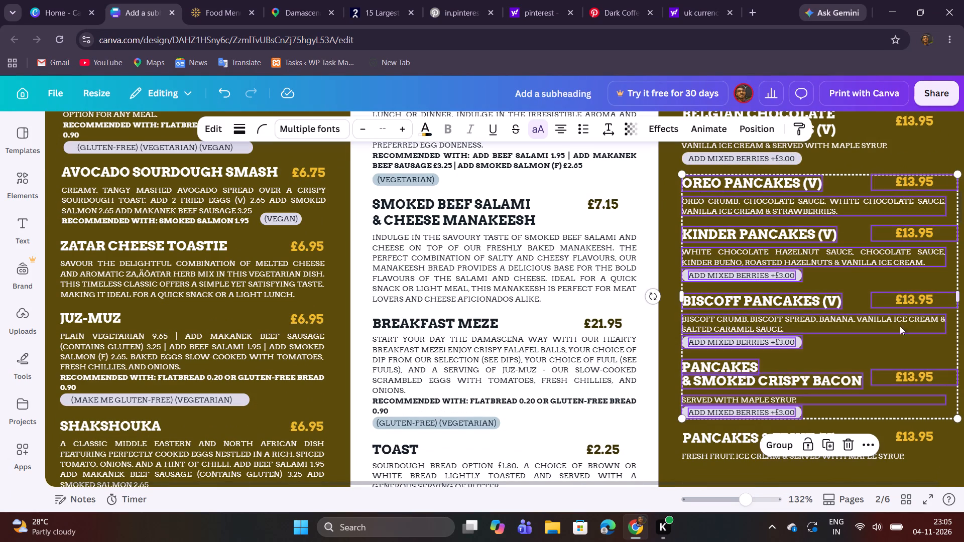
left_click(847, 451)
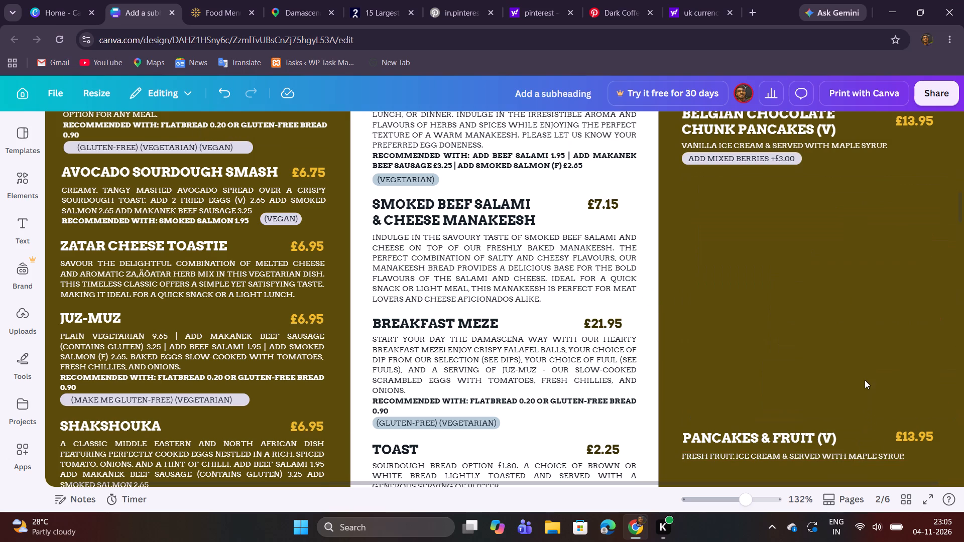
Move the whole Belgian Chocolate Chunk Pancakes entry, with its price and add-on label, down into the emptied middle of the column.
scroll(865, 380, "up", 1)
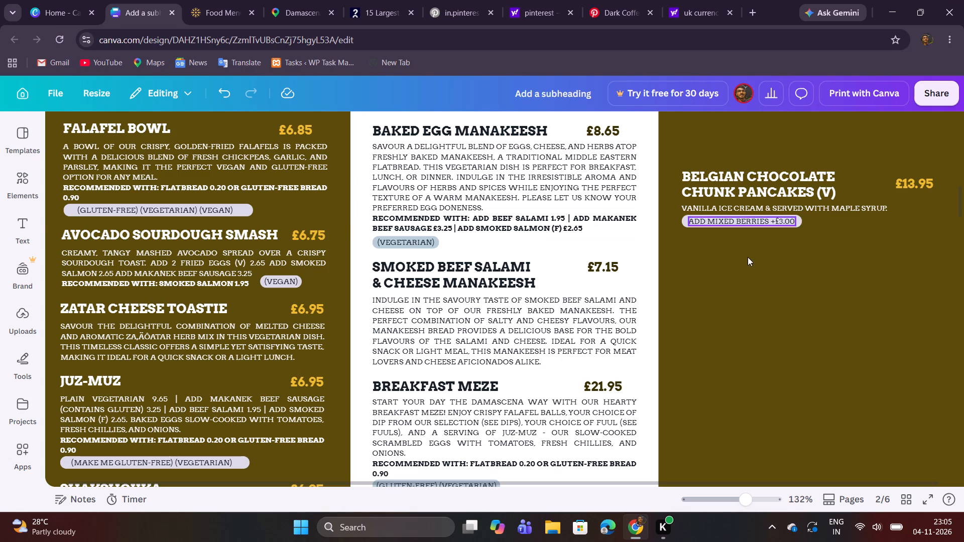
scroll(749, 268, "up", 3)
scroll(749, 270, "down", 1)
left_click_drag(747, 316, 749, 266)
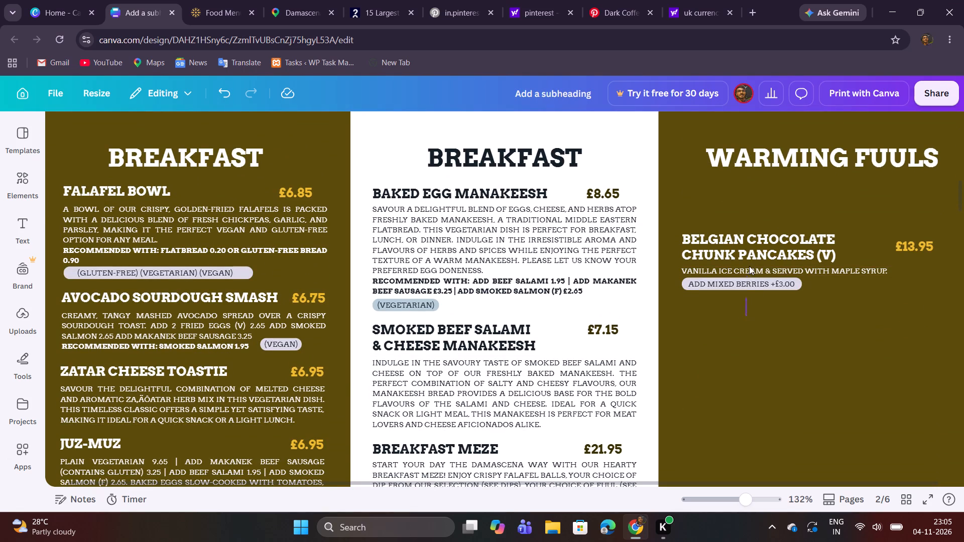
left_click_drag(749, 266, 783, 269)
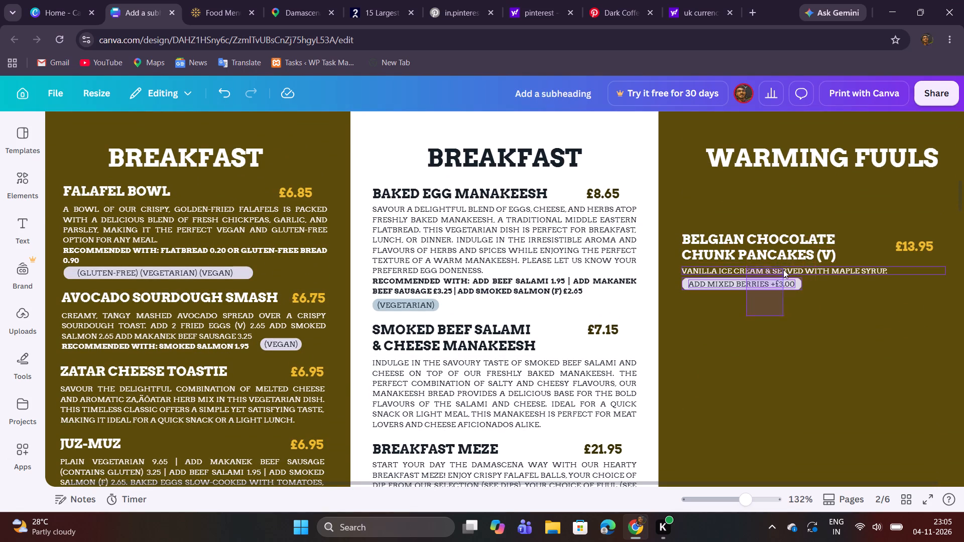
left_click_drag(783, 269, 773, 276)
left_click(755, 323)
left_click(854, 336)
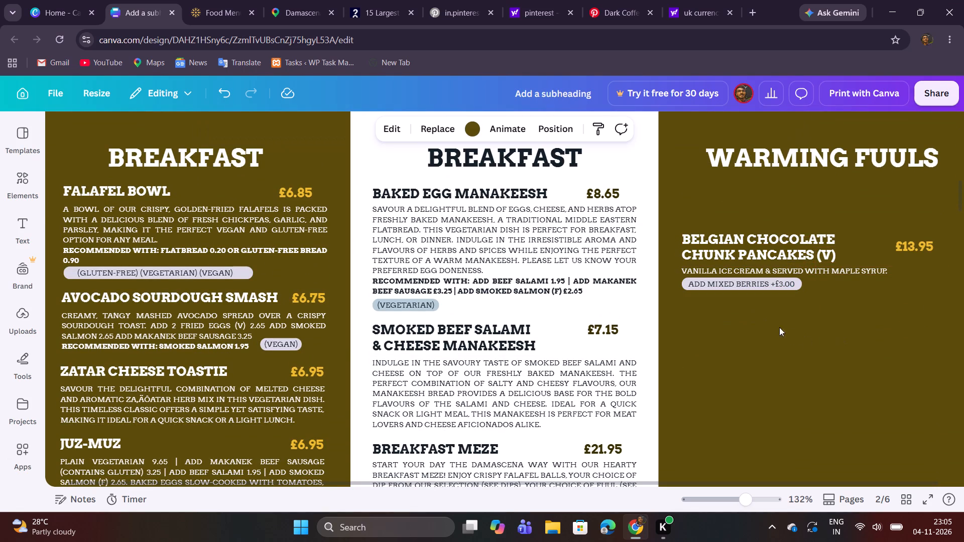
left_click_drag(770, 324, 907, 247)
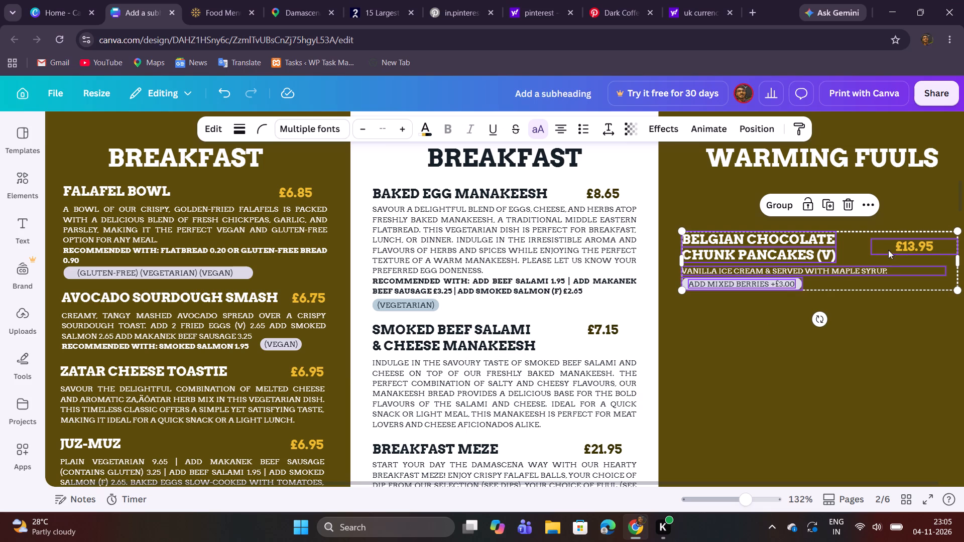
left_click_drag(878, 240, 892, 394, "shift")
left_click(910, 299)
Select the Pancakes & Fruit entry's name, description and price together, above the logo on page 2.
scroll(912, 294, "down", 4)
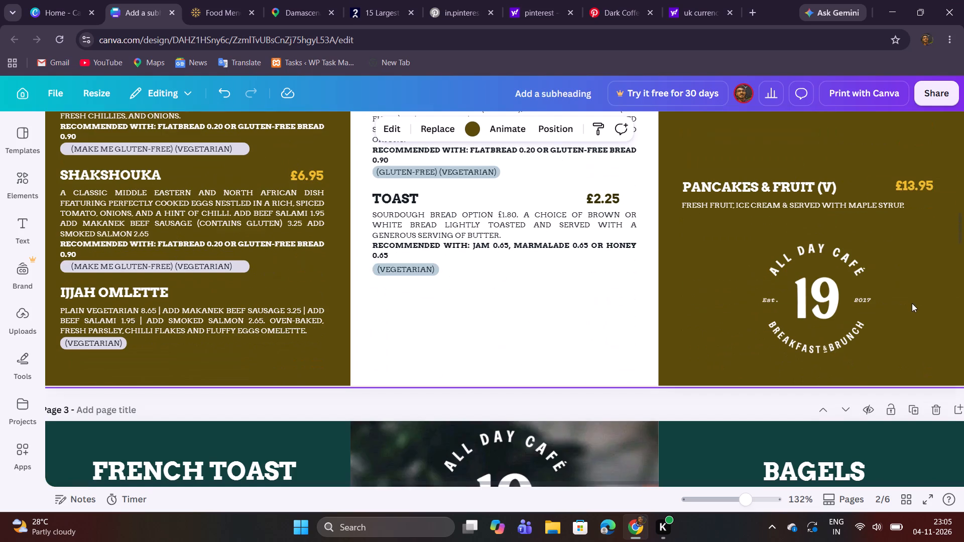
left_click_drag(734, 257, 782, 233)
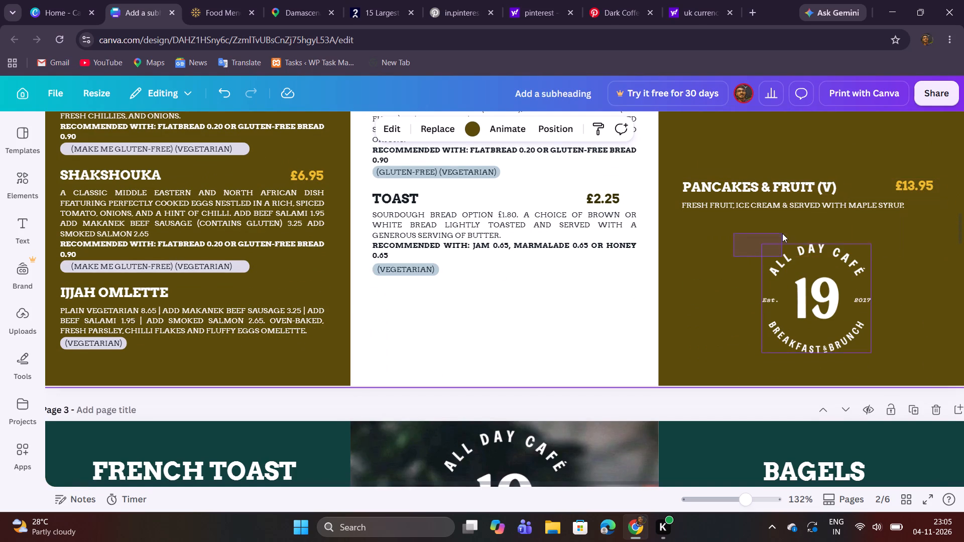
left_click_drag(782, 233, 728, 243)
left_click_drag(702, 246, 696, 205)
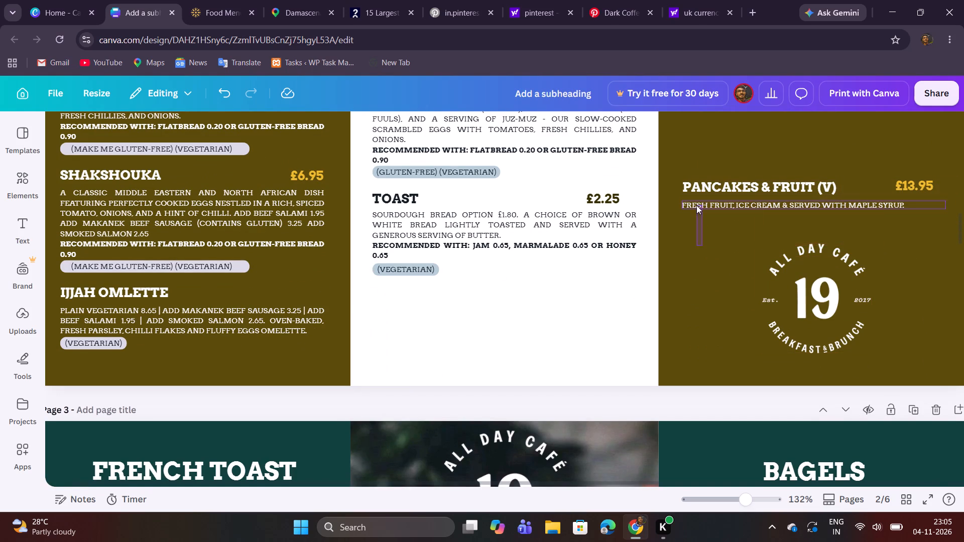
left_click_drag(696, 205, 697, 211)
left_click_drag(697, 217, 916, 190)
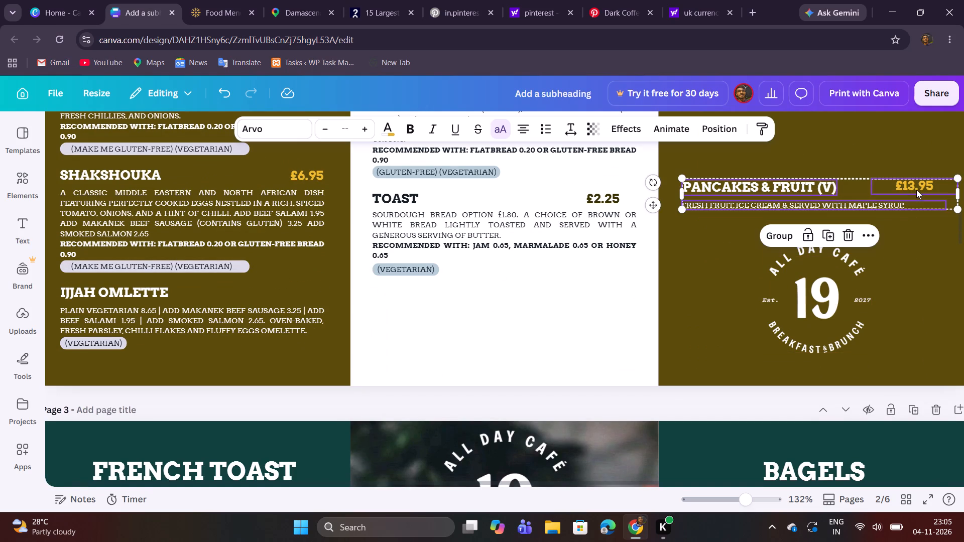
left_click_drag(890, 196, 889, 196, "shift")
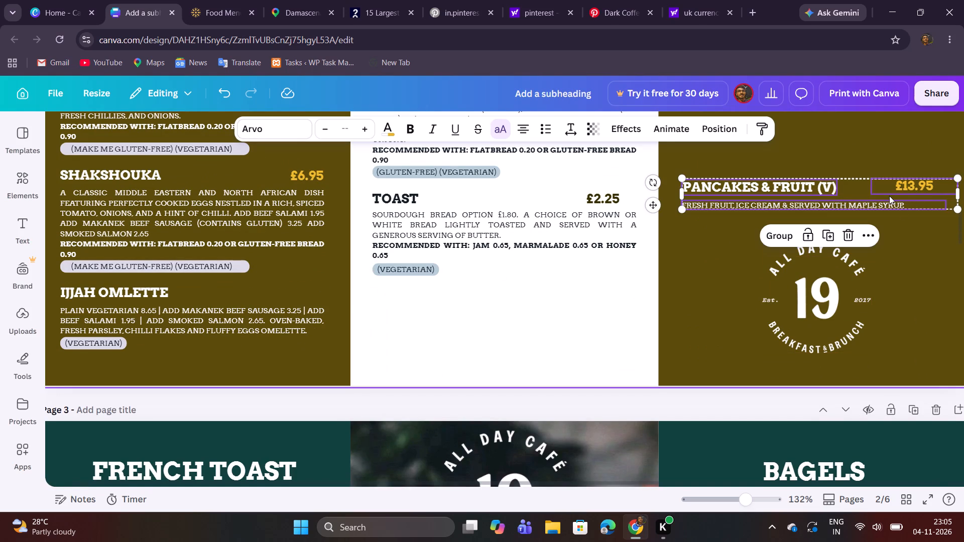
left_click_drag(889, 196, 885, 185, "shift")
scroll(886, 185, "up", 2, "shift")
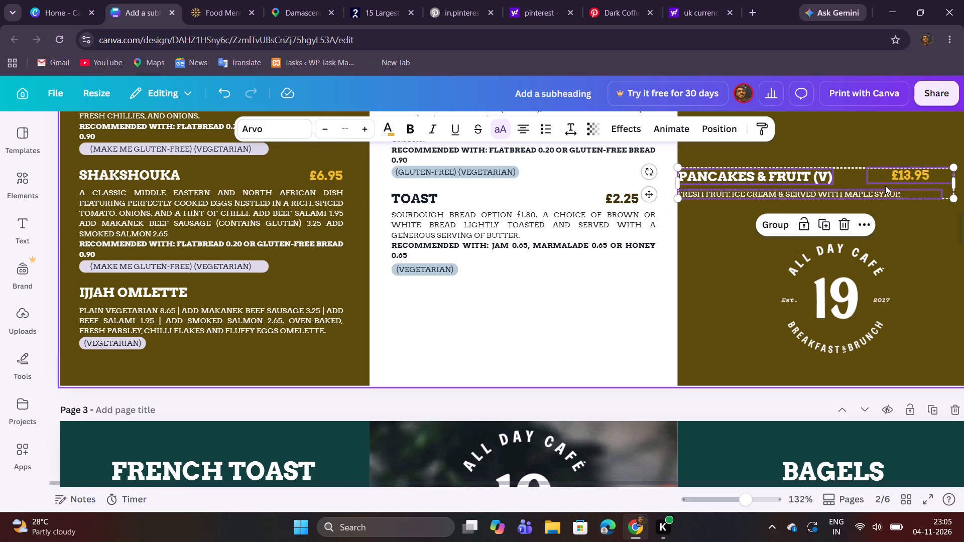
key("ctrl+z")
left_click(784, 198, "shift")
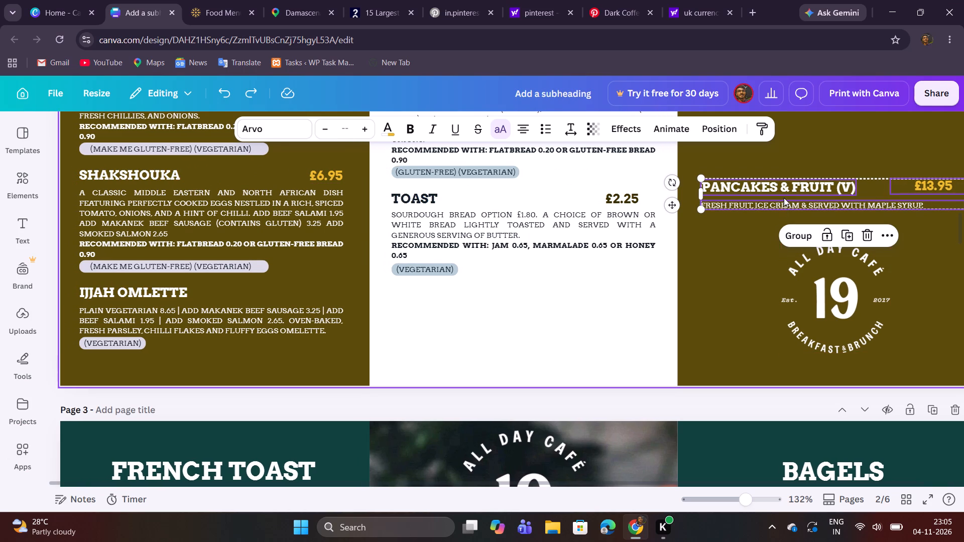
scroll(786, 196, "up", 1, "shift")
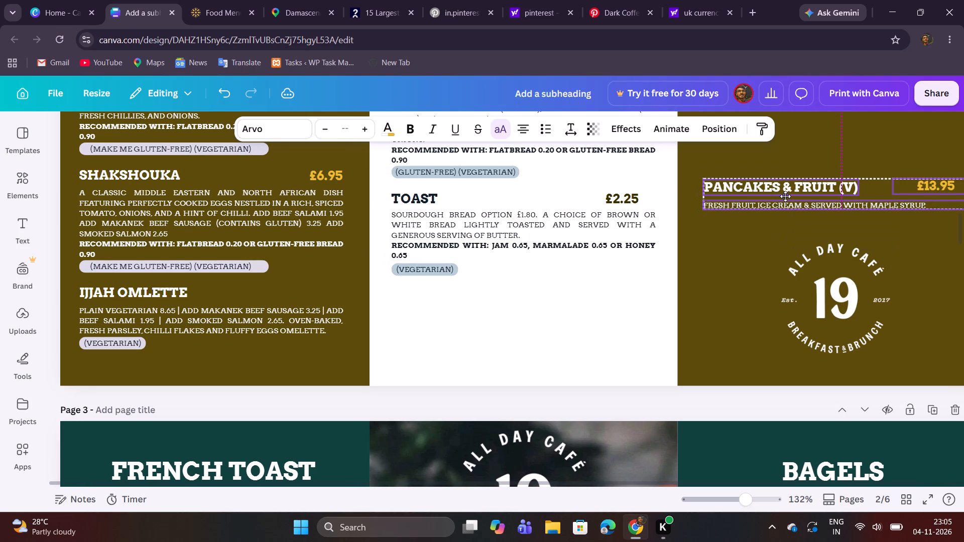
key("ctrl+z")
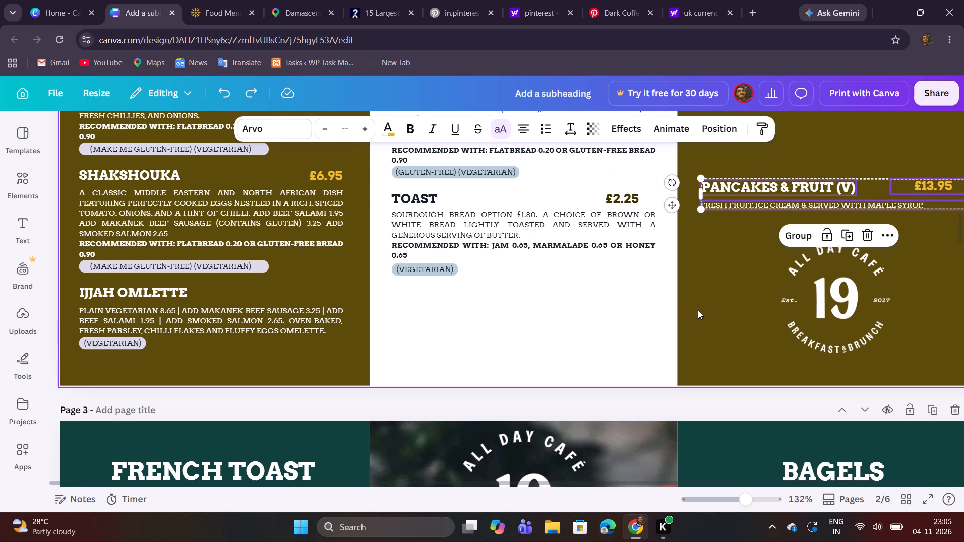
Move the selected Pancakes & Fruit entry up beneath the Warming Fuuls heading, level with Baked Egg Manakeesh.
scroll(698, 310, "up", 2)
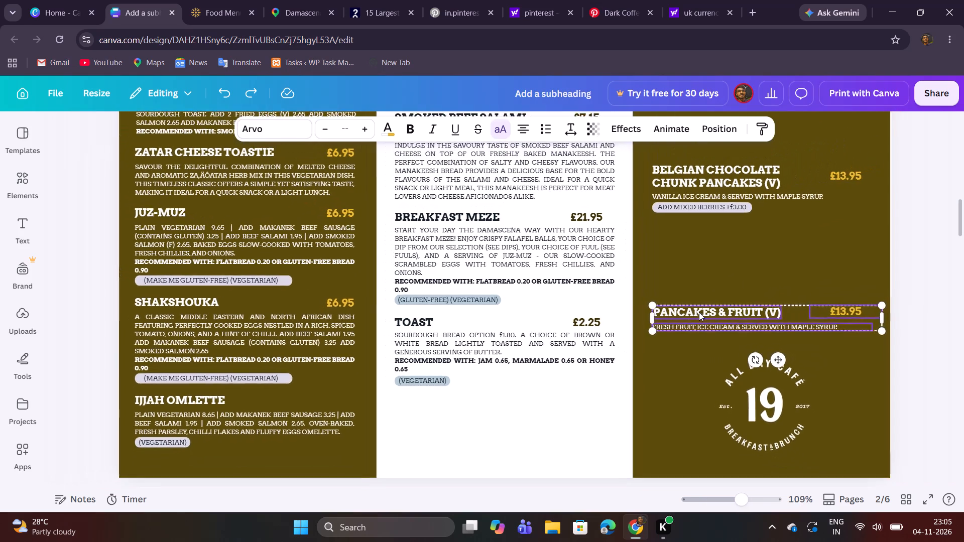
scroll(764, 331, "up", 1)
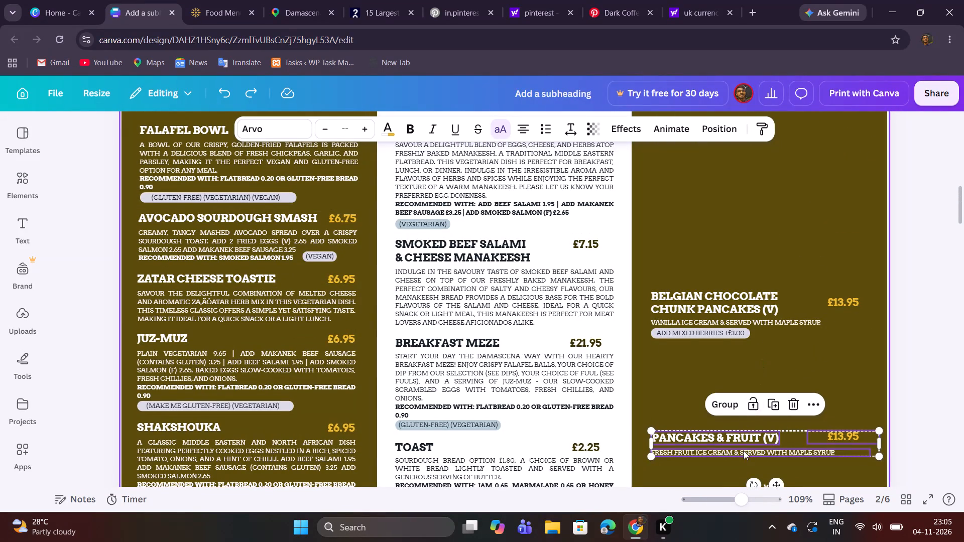
left_click_drag(744, 449, 755, 292, "shift")
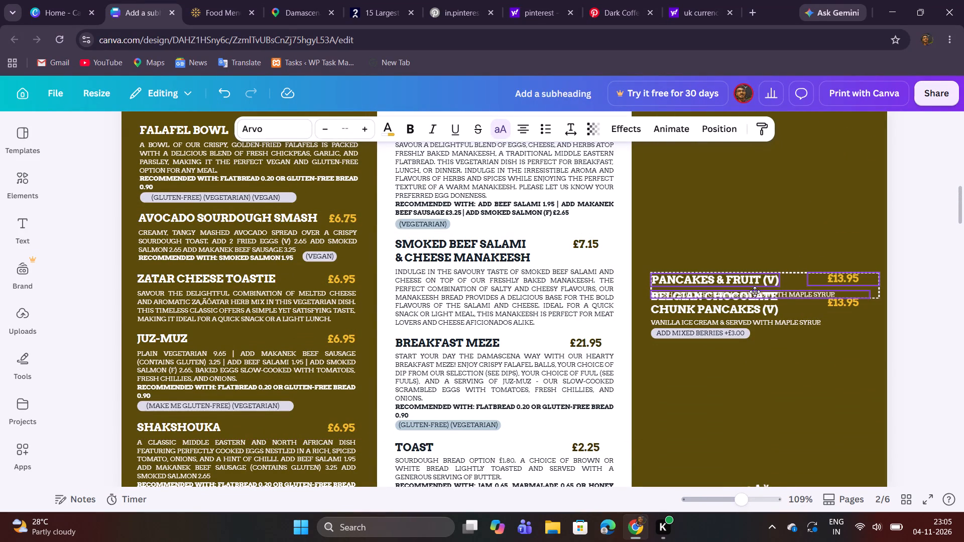
left_click_drag(755, 292, 759, 256, "shift")
scroll(755, 292, "up", 2, "shift")
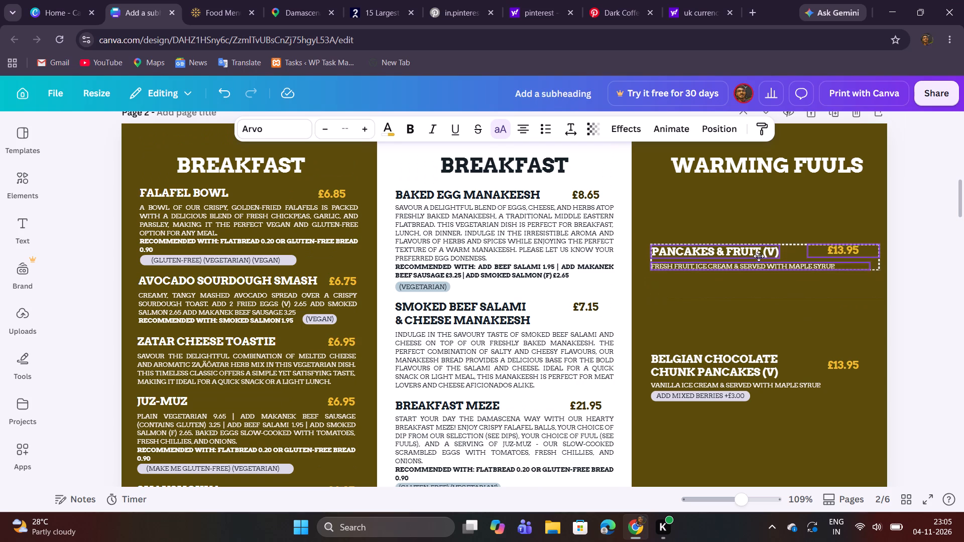
left_click_drag(759, 256, 770, 206, "shift")
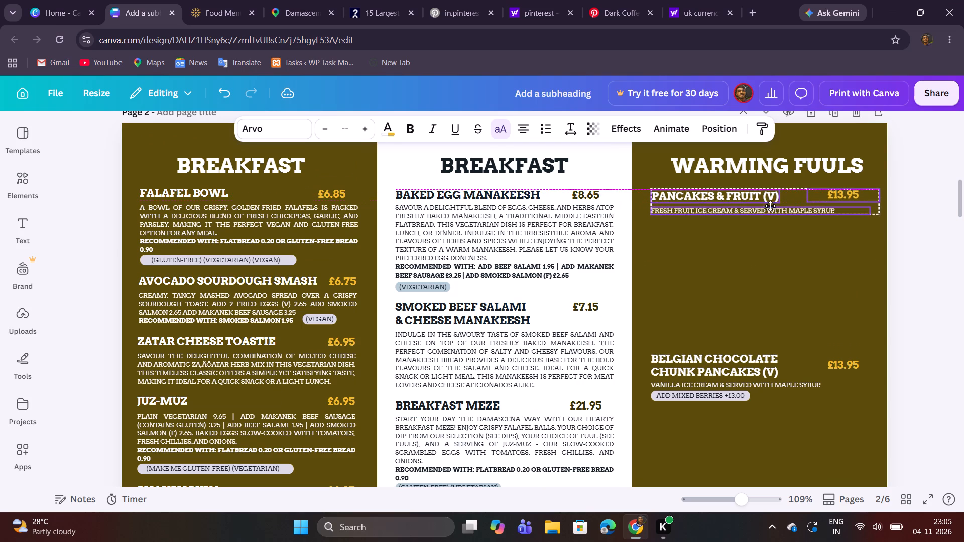
left_click_drag(770, 206, 771, 207, "shift")
left_click(843, 255)
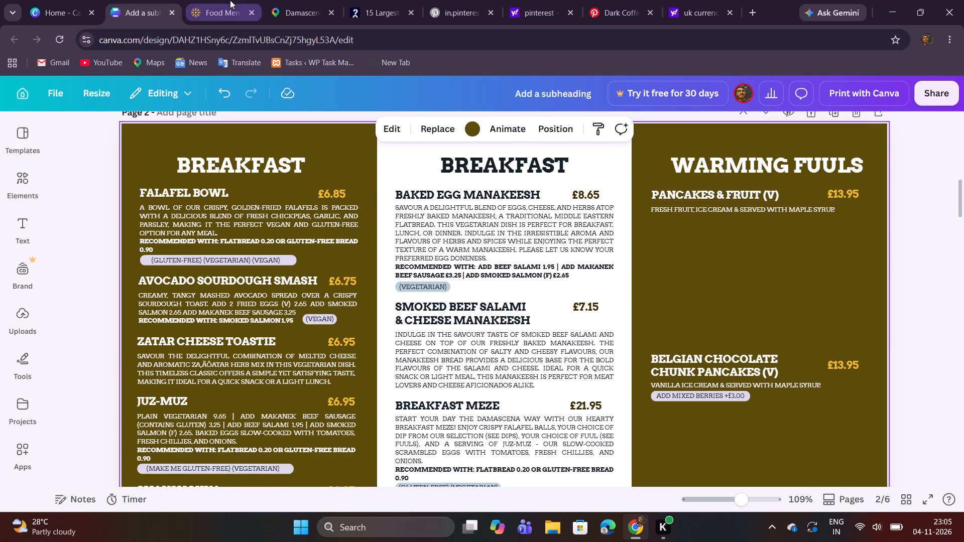
Replace the Pancakes & Fruit dish name with "FUUL MEDAMES", copied from the Damascena food menu page.
left_click(230, 0)
key("c")
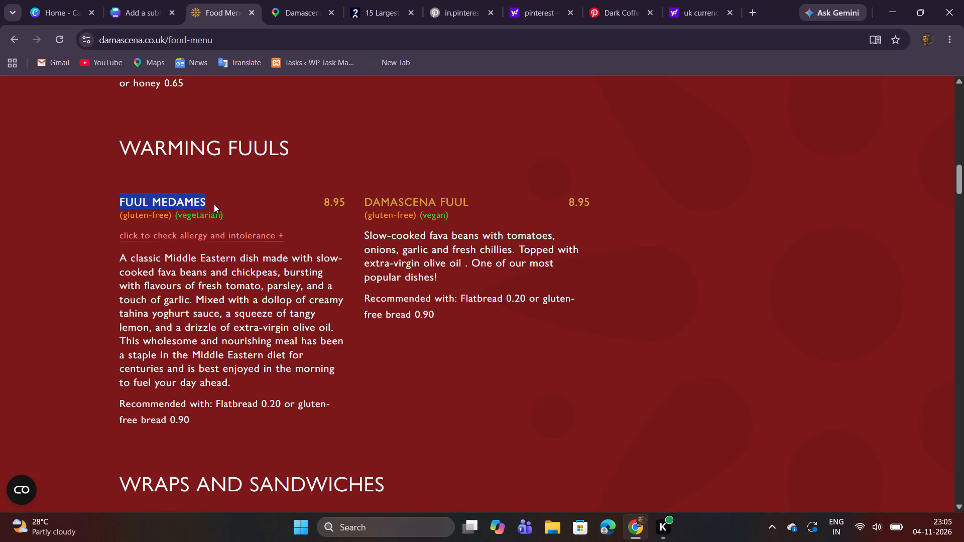
key("ctrl+c")
left_click(157, 0)
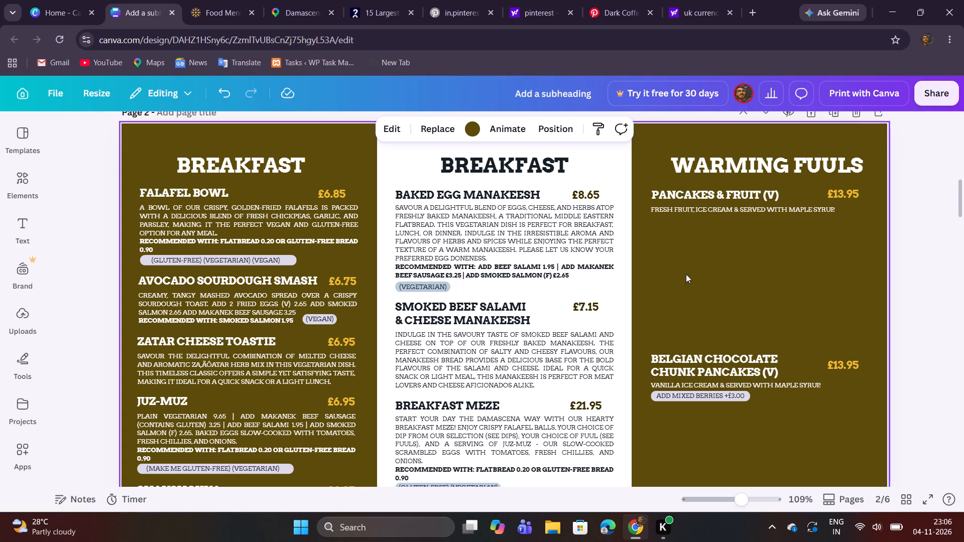
double_click(727, 195)
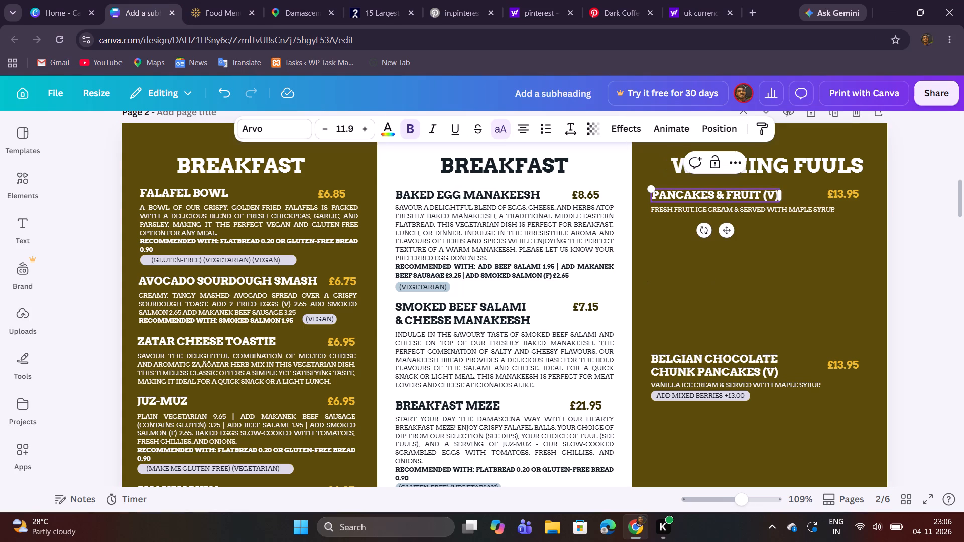
key("ctrl+a")
key("ctrl+v")
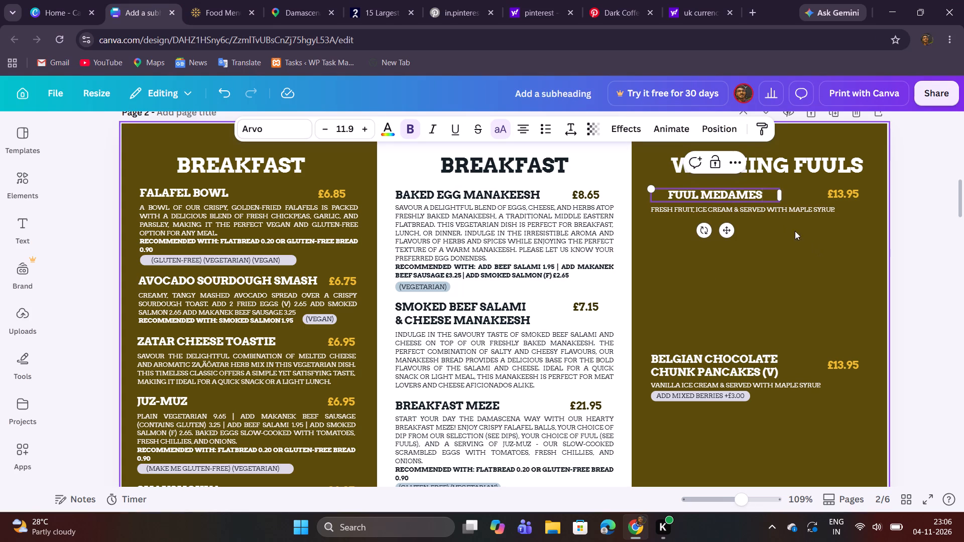
Left-align the Fuul Medames dish name in its text box.
left_click(526, 132)
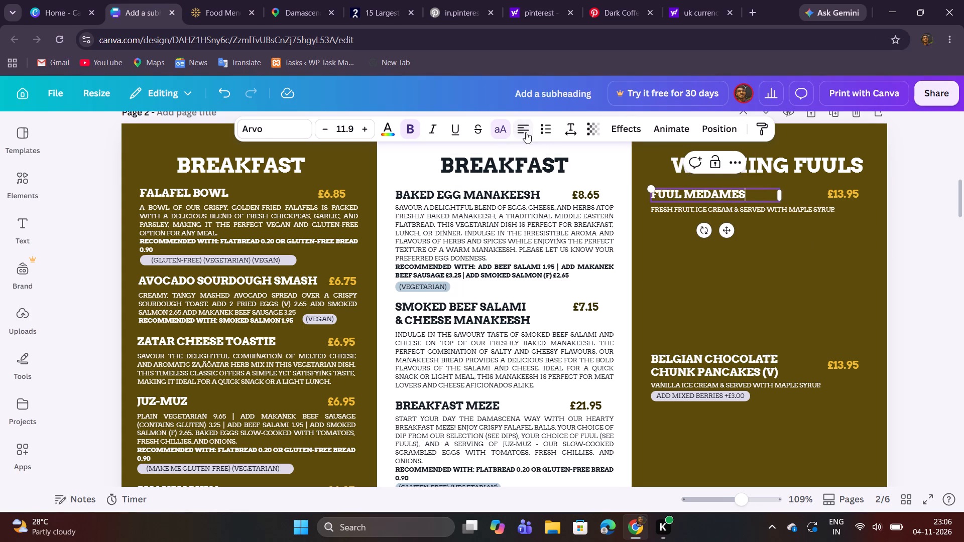
left_click(681, 258)
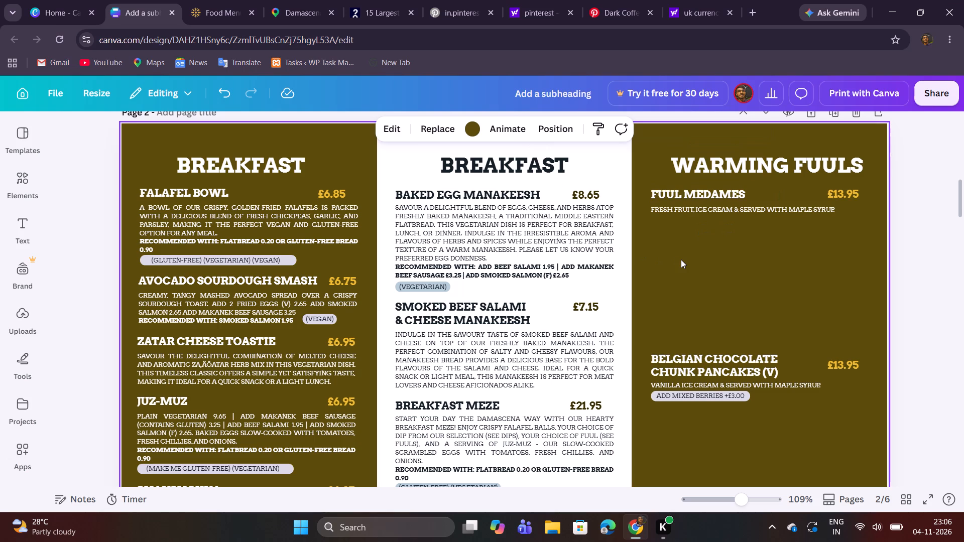
left_click(697, 260)
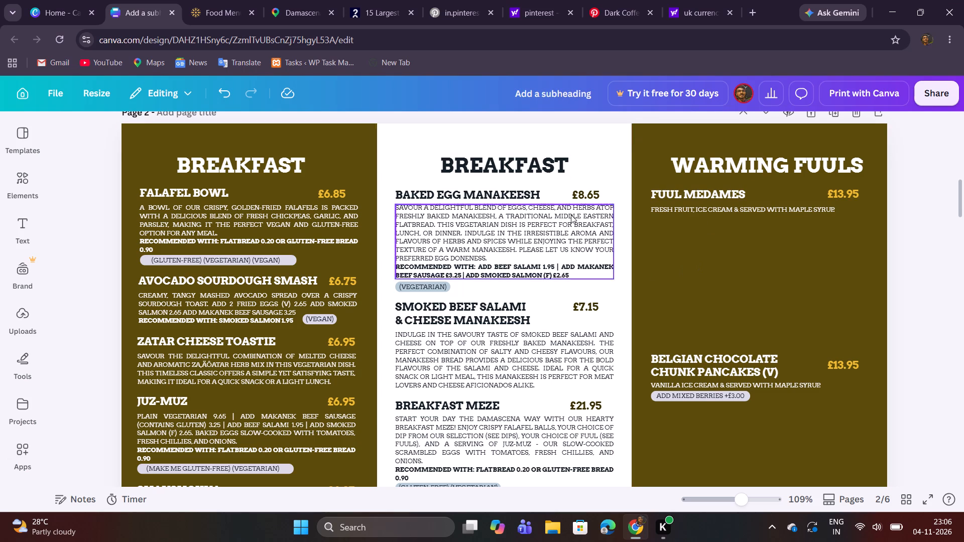
Replace the Fuul Medames description with the full text from Damascena's food menu page, including its "Recommended with" line, without a trailing blank line.
left_click(206, 0)
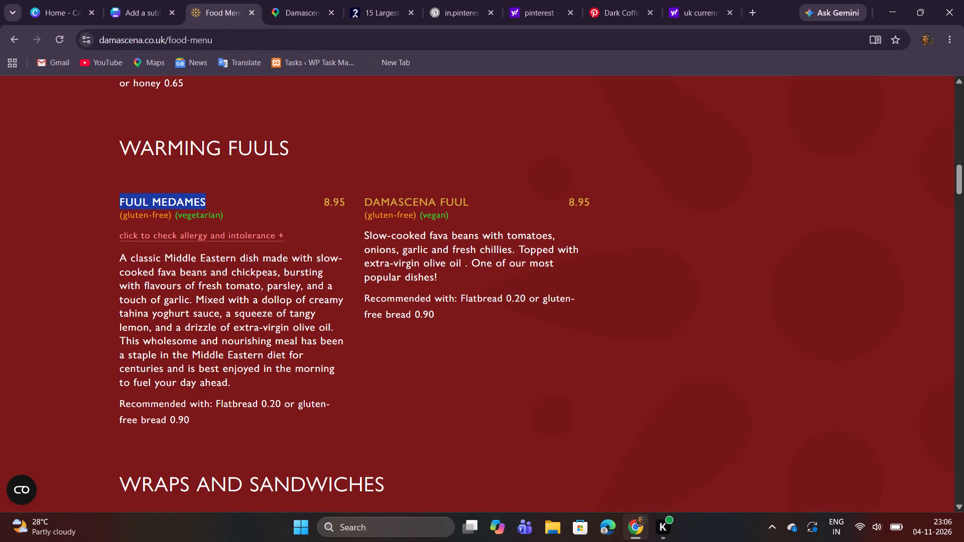
left_click_drag(120, 255, 258, 434)
left_click(259, 430)
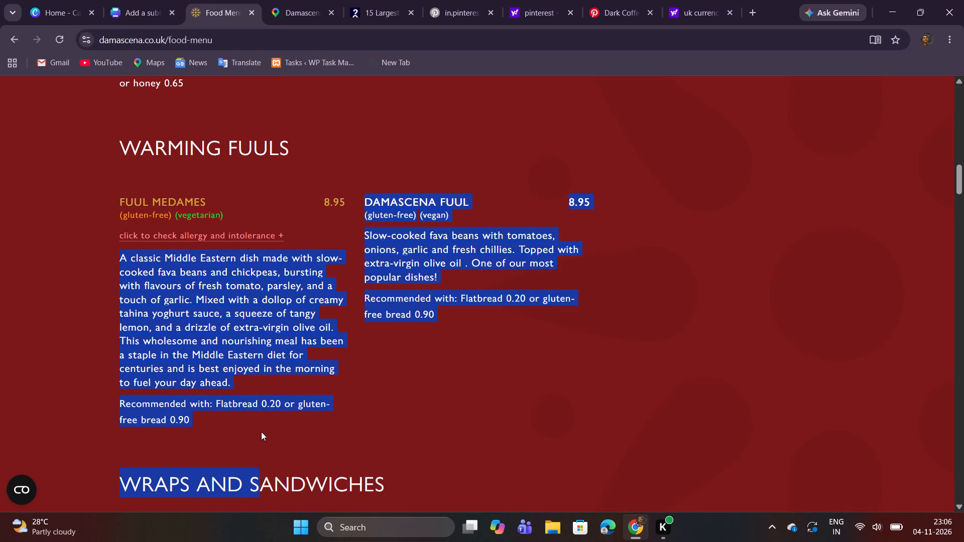
left_click(183, 346)
left_click_drag(117, 256, 132, 267)
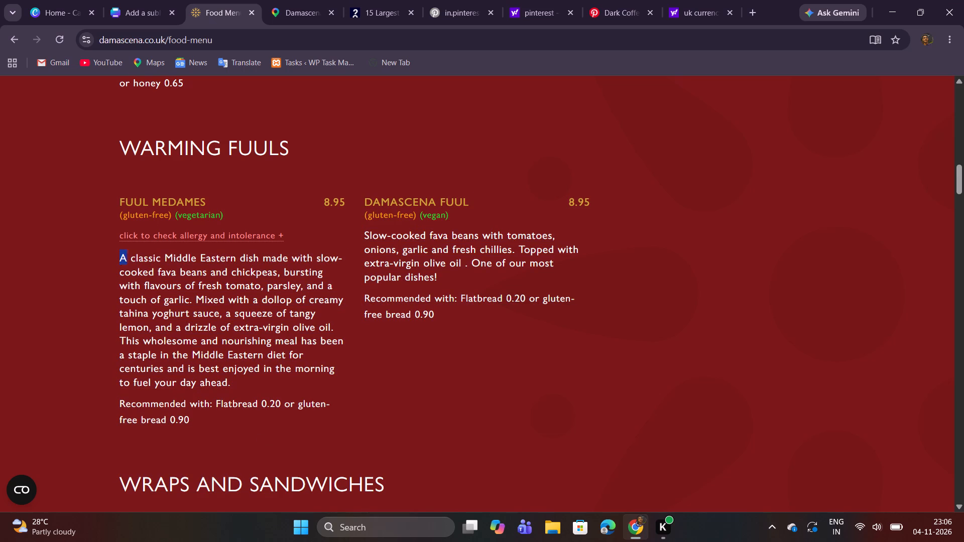
left_click_drag(132, 267, 239, 423)
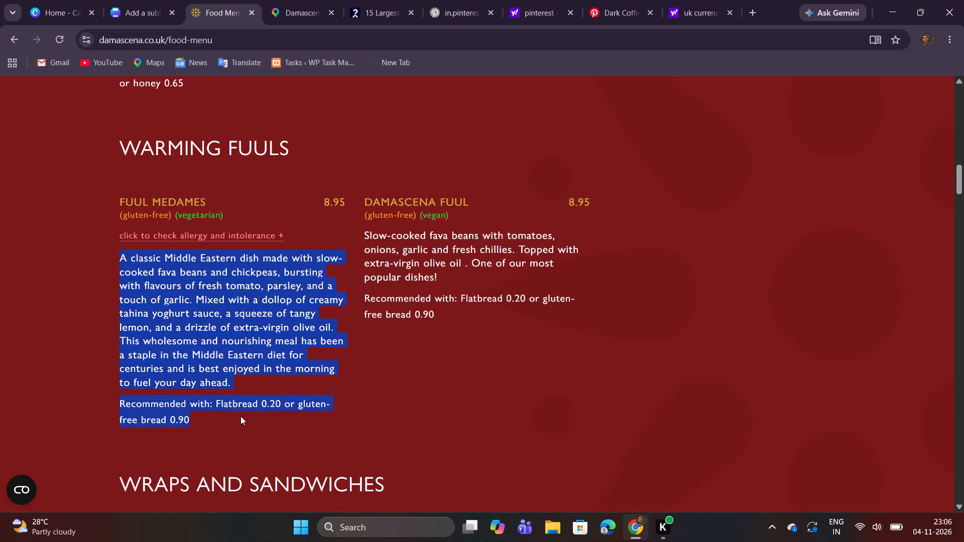
key("ctrl+c")
key("ctrl+c")
left_click(139, 5)
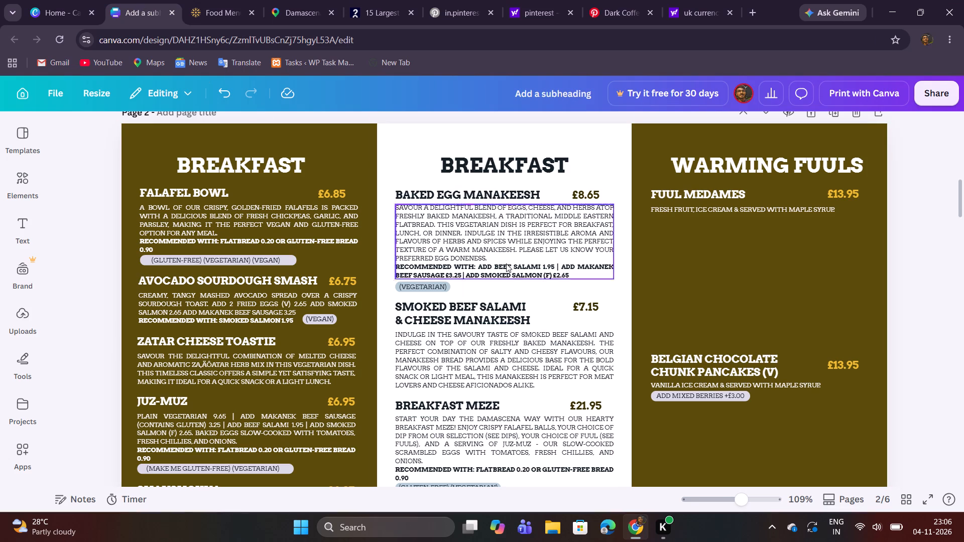
double_click(742, 212)
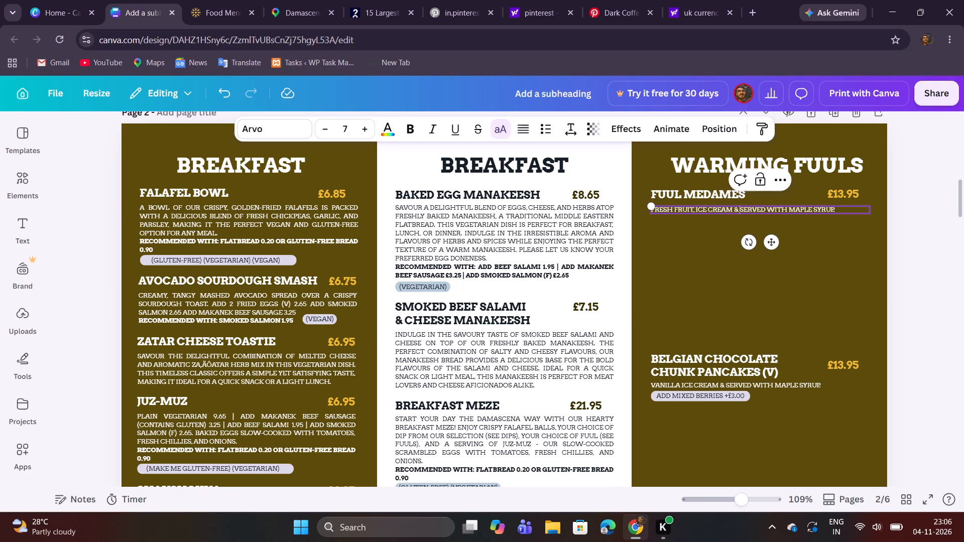
key("ctrl+a")
key("ctrl+v")
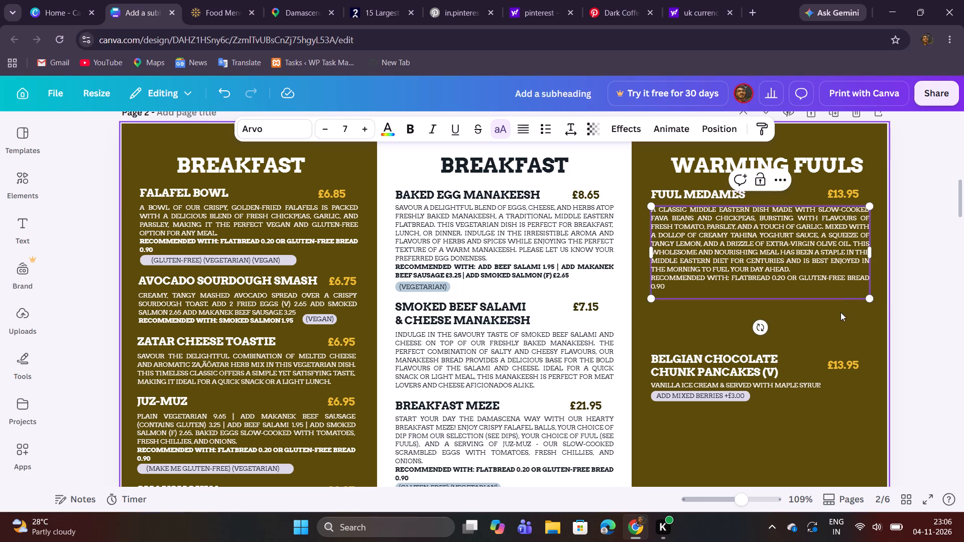
key("BackSpace")
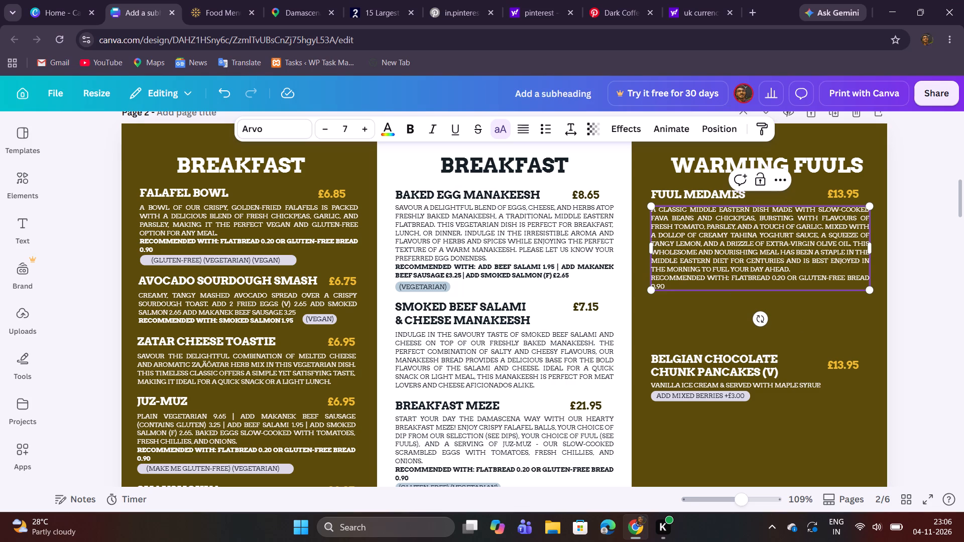
Make the "Recommended with: Flatbread 0.20 or gluten-free bread 0.90" text bold in the Fuul Medames description.
left_click_drag(652, 277, 677, 290)
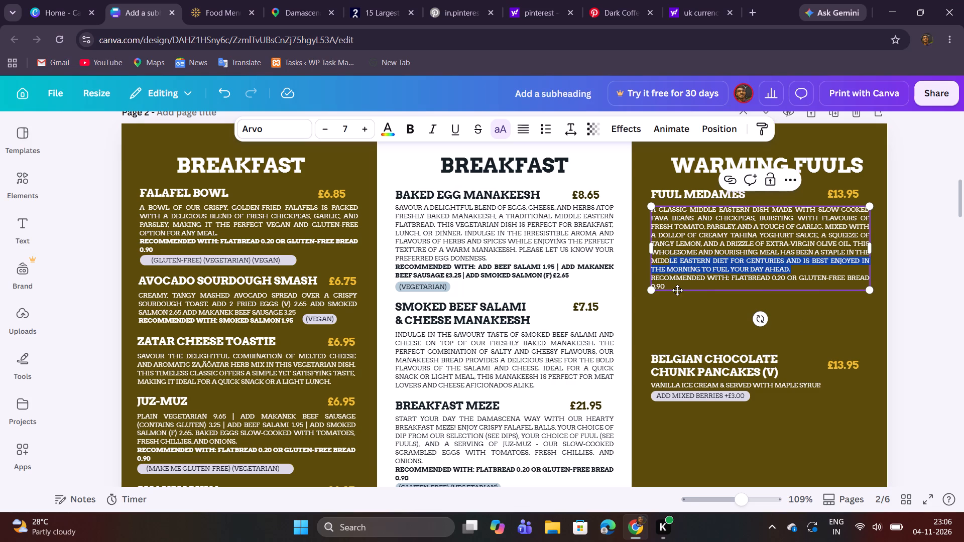
left_click(678, 290)
left_click_drag(674, 288, 654, 277)
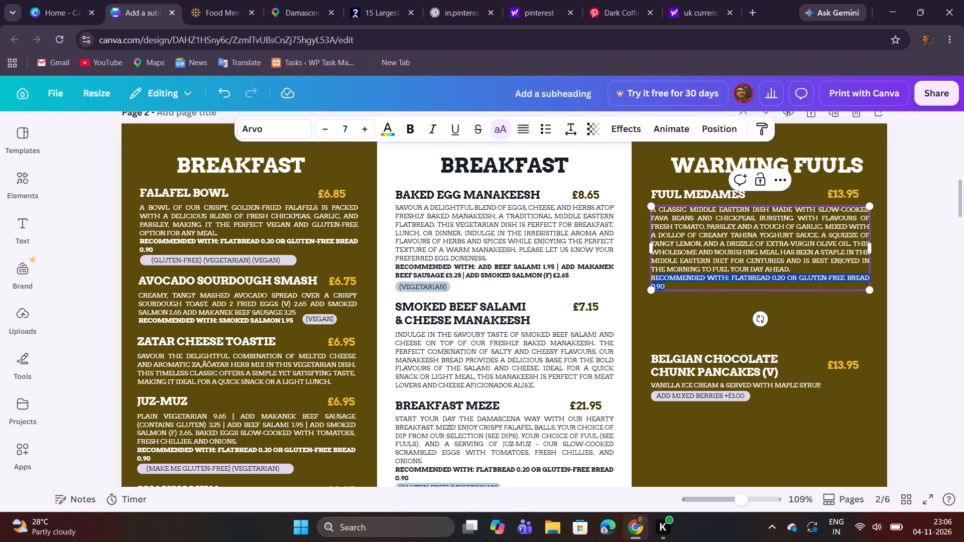
left_click_drag(654, 277, 652, 277)
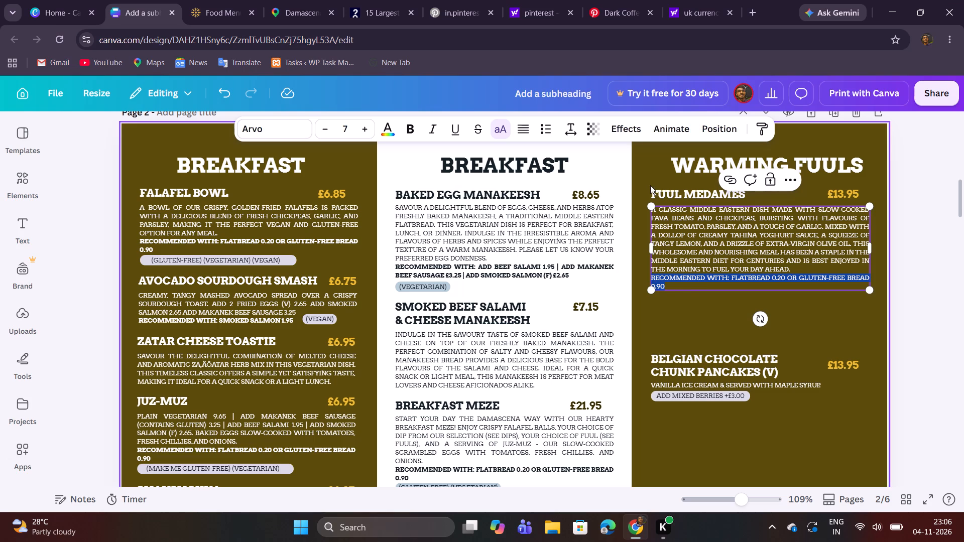
left_click(417, 130)
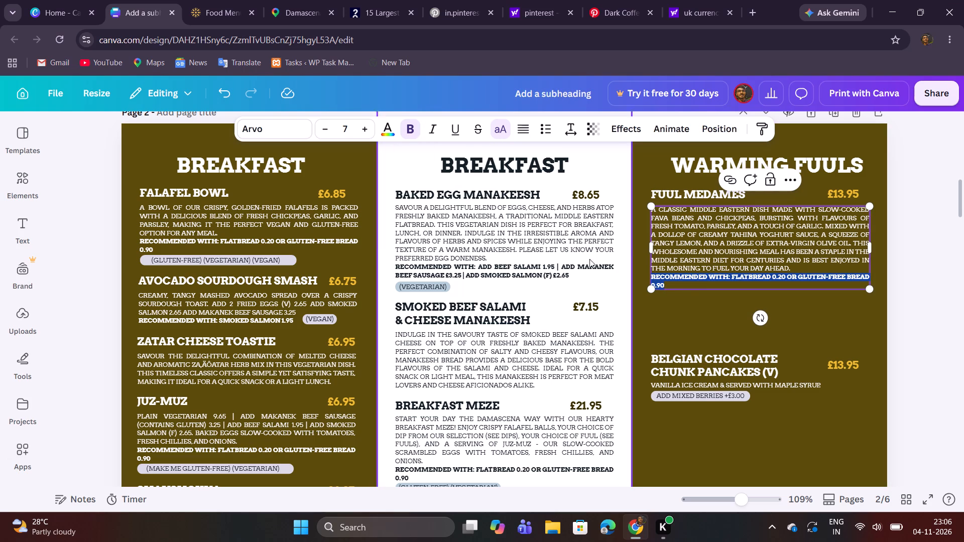
left_click(725, 322)
left_click(726, 321)
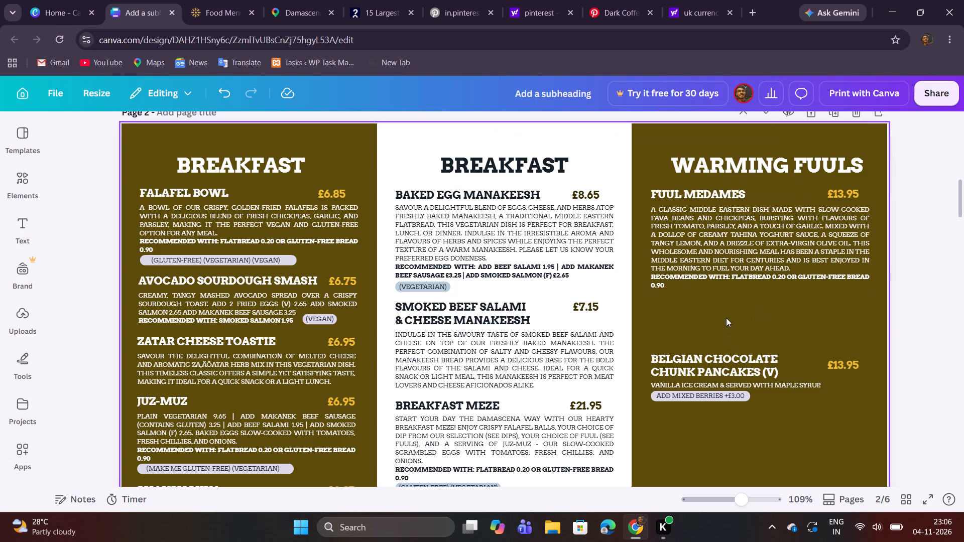
Set the Fuul Medames price to £8.95, copying the figure from the Damascena food menu page and keeping the pound sign.
left_click(213, 10)
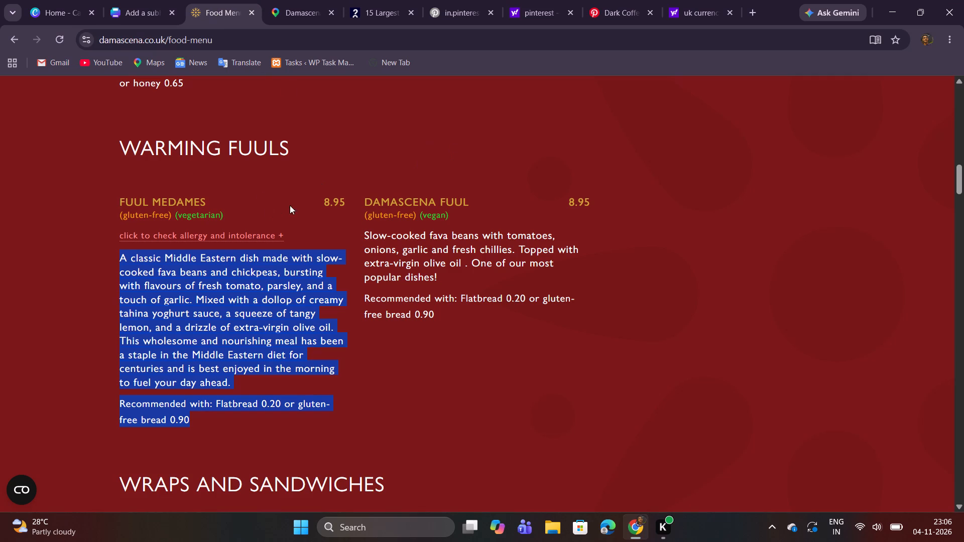
left_click_drag(324, 202, 345, 205)
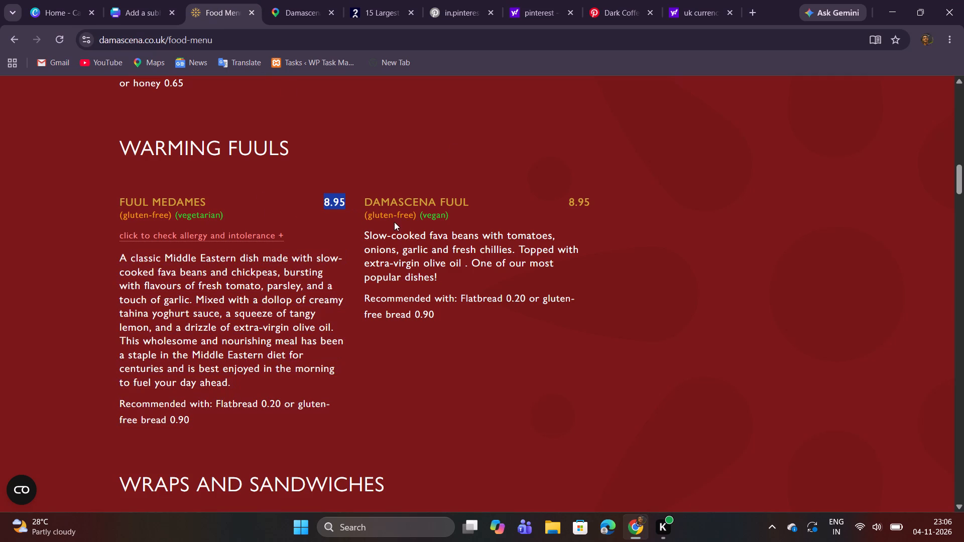
key("ctrl+c")
left_click(172, 0)
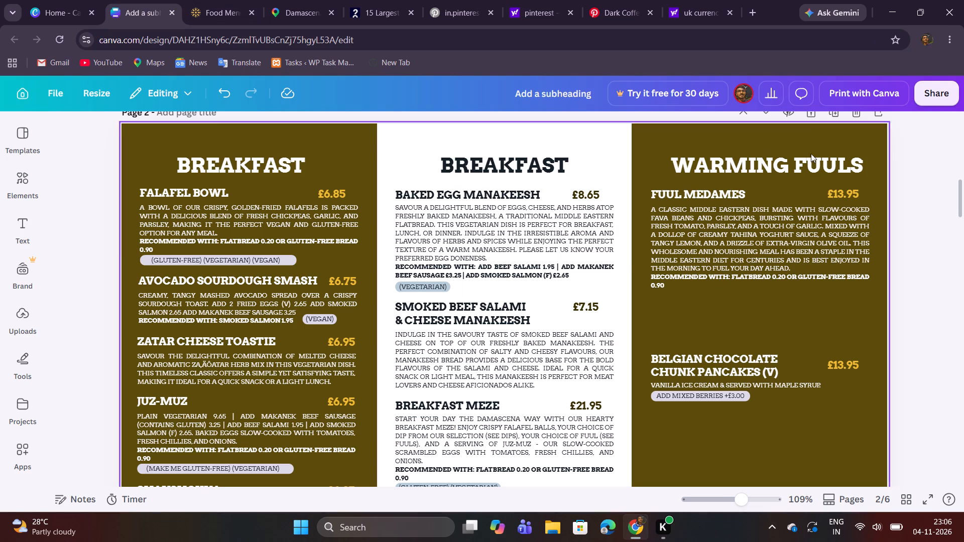
triple_click(851, 191)
left_click(837, 195)
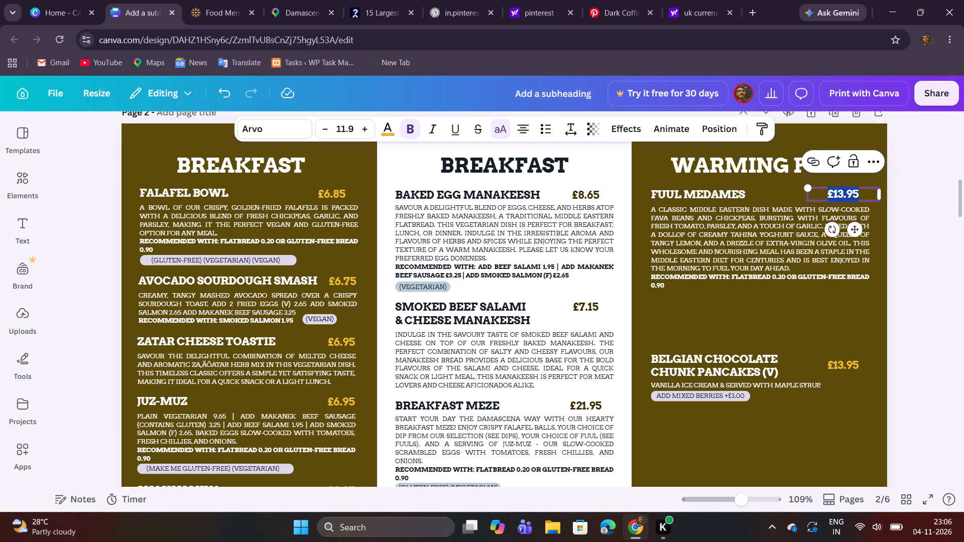
left_click(837, 195)
left_click_drag(833, 195, 864, 198)
key("ctrl+v")
left_click(817, 323)
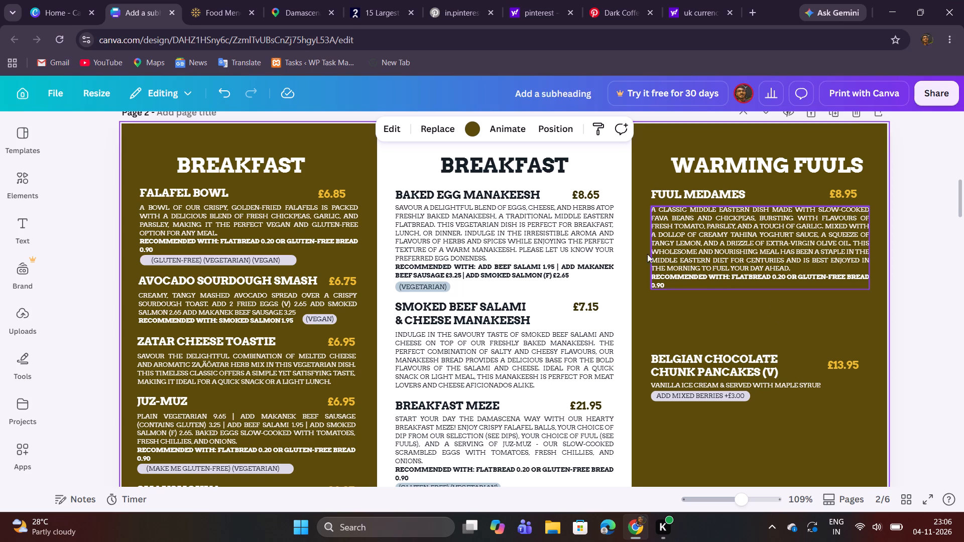
Duplicate Breakfast Meze's "(GLUTEN-FREE) (VEGETARIAN)" tag with its background shape, matching the dietary labels listed for Fuul Medames on the Damascena page.
left_click(195, 1)
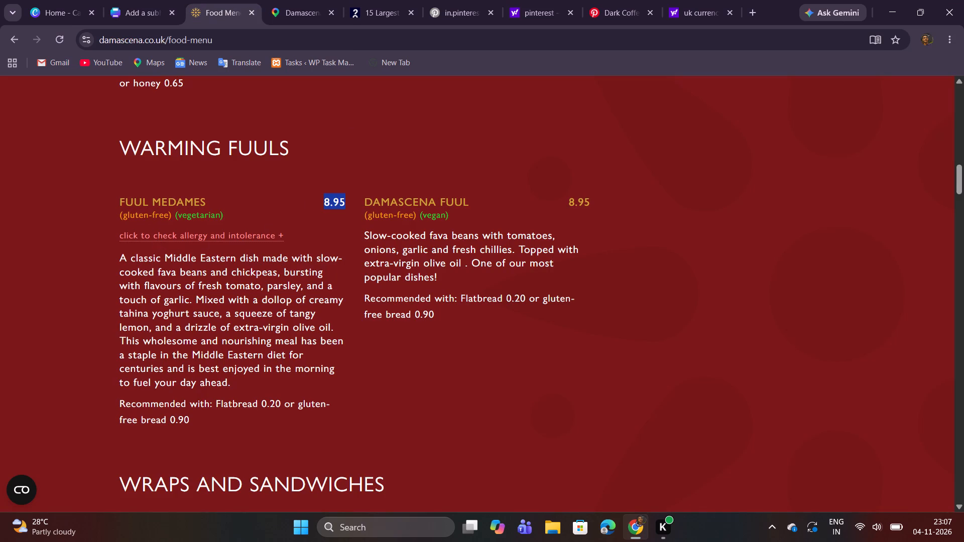
left_click_drag(119, 218, 228, 213)
key("ctrl+c")
left_click(158, 0)
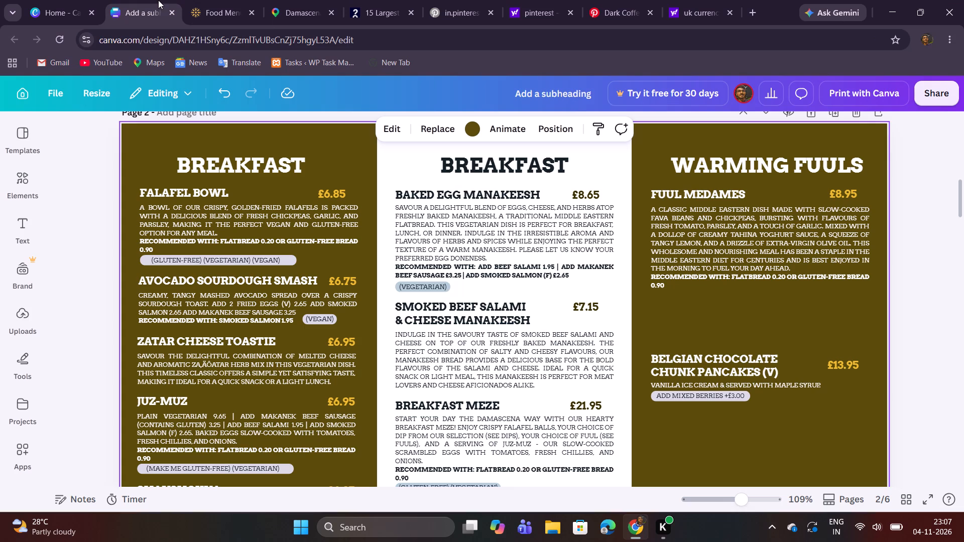
scroll(462, 288, "down", 3)
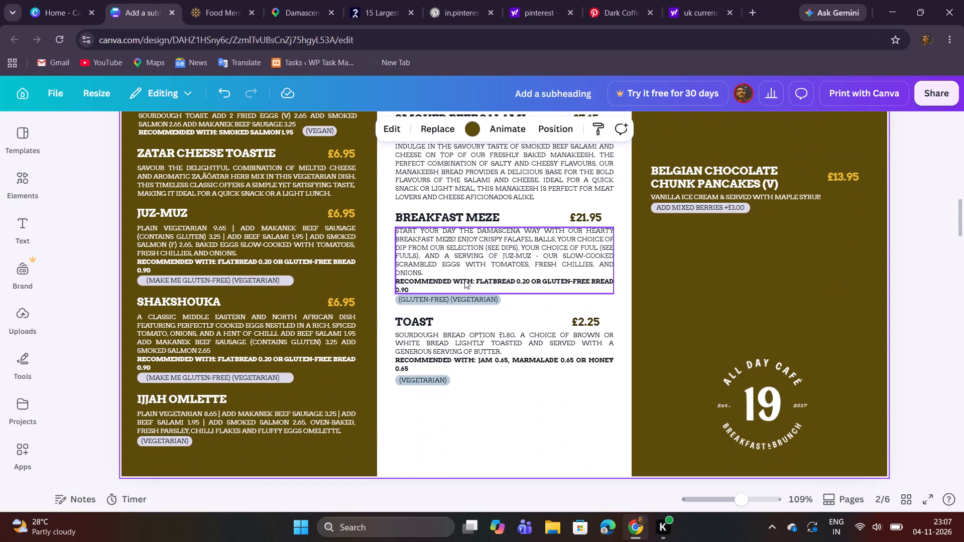
scroll(464, 280, "up", 3)
scroll(465, 280, "down", 3)
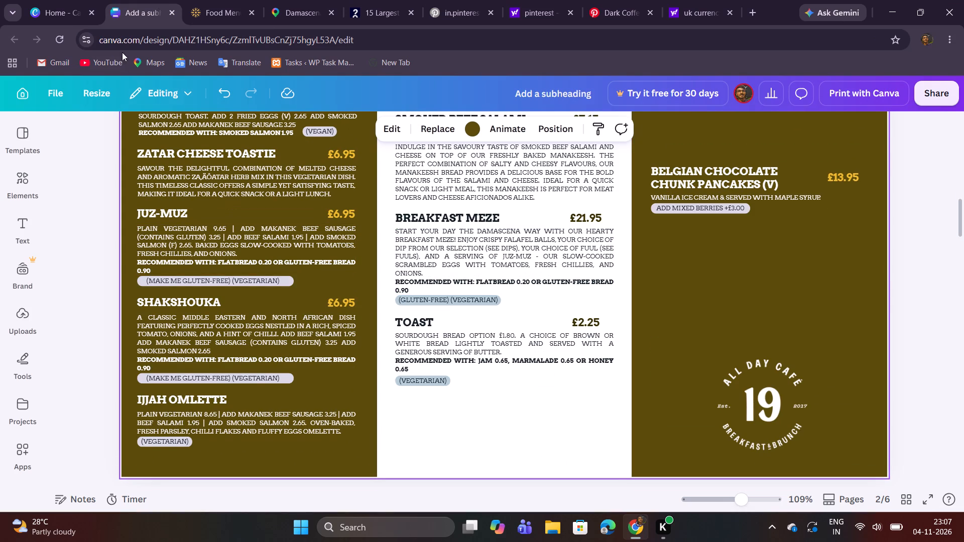
left_click(225, 9)
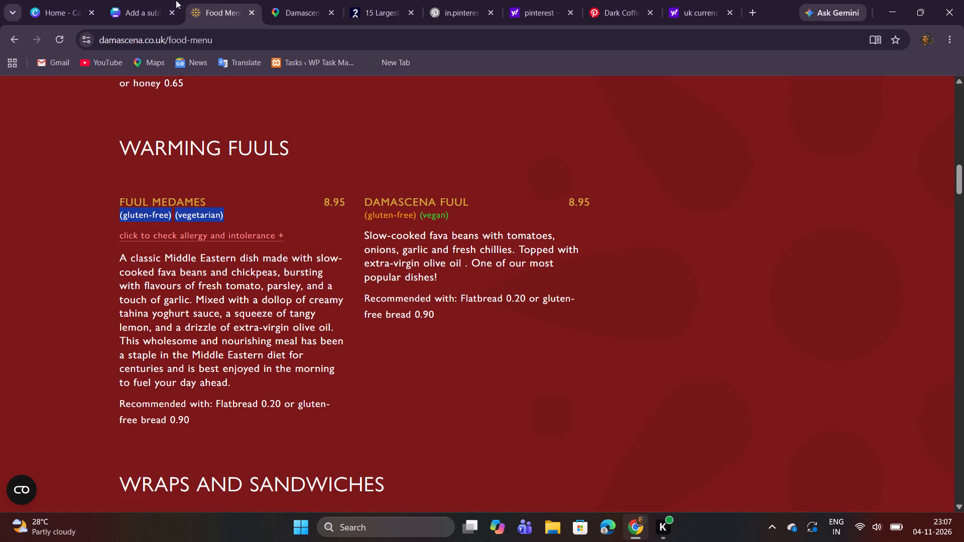
left_click(153, 0)
left_click_drag(460, 313, 460, 305)
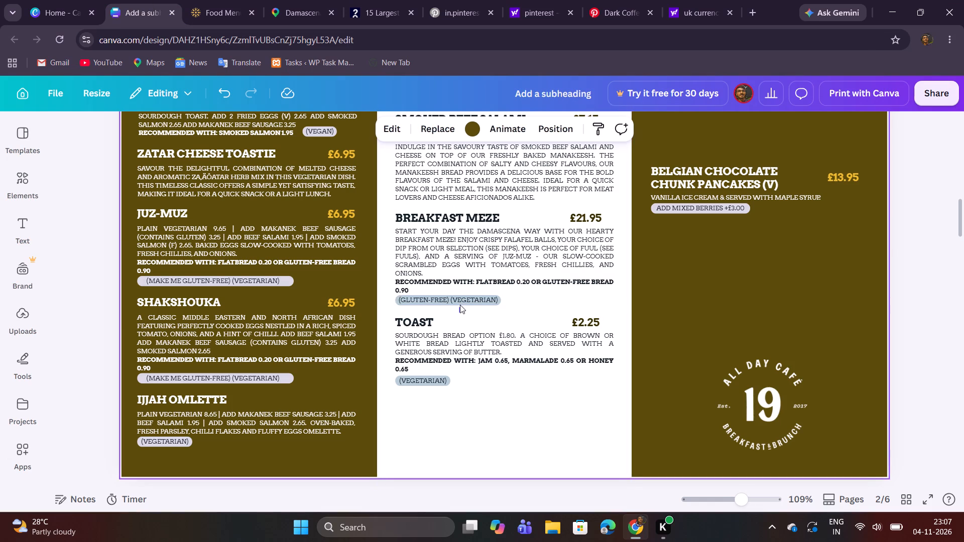
left_click_drag(460, 305, 460, 300)
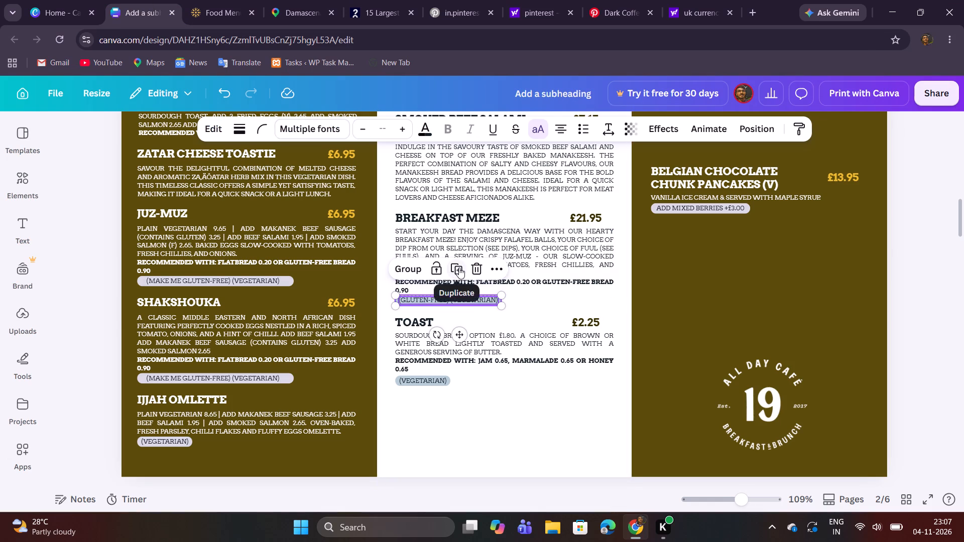
left_click(459, 267)
Place the duplicated "(GLUTEN-FREE) (VEGETARIAN)" tag just below Fuul Medames' bold recommendation line, aligned with the description's left edge.
left_click_drag(465, 348, 763, 367)
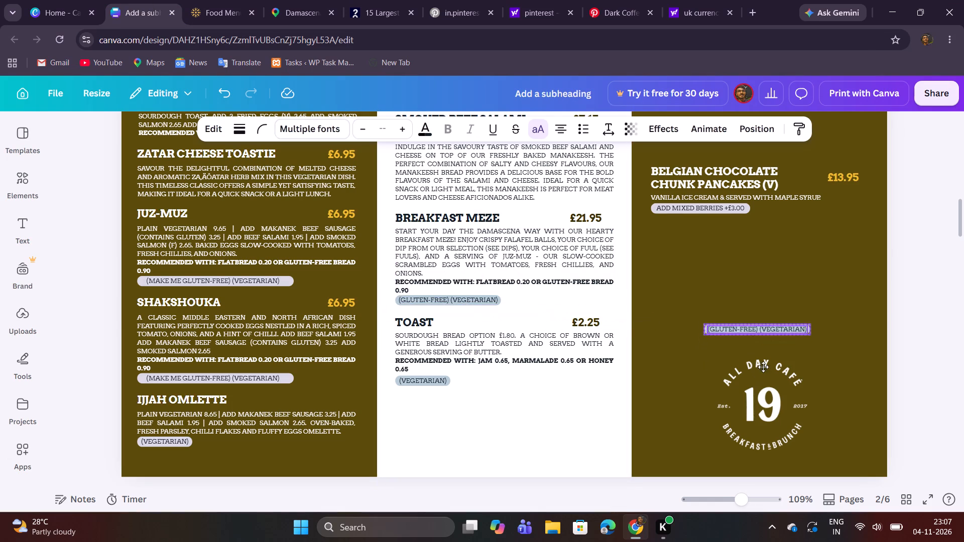
left_click_drag(763, 367, 709, 277)
scroll(761, 356, "up", 2)
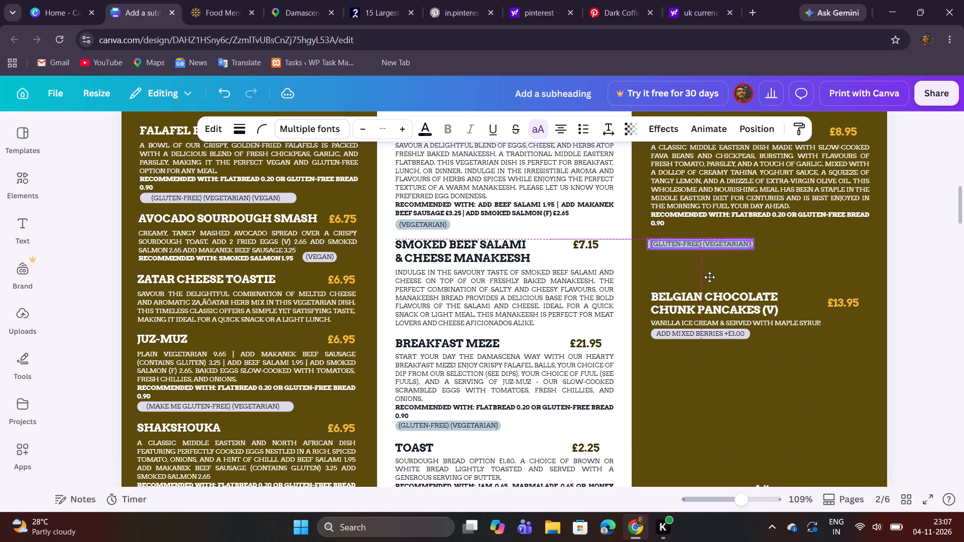
left_click_drag(709, 277, 710, 273)
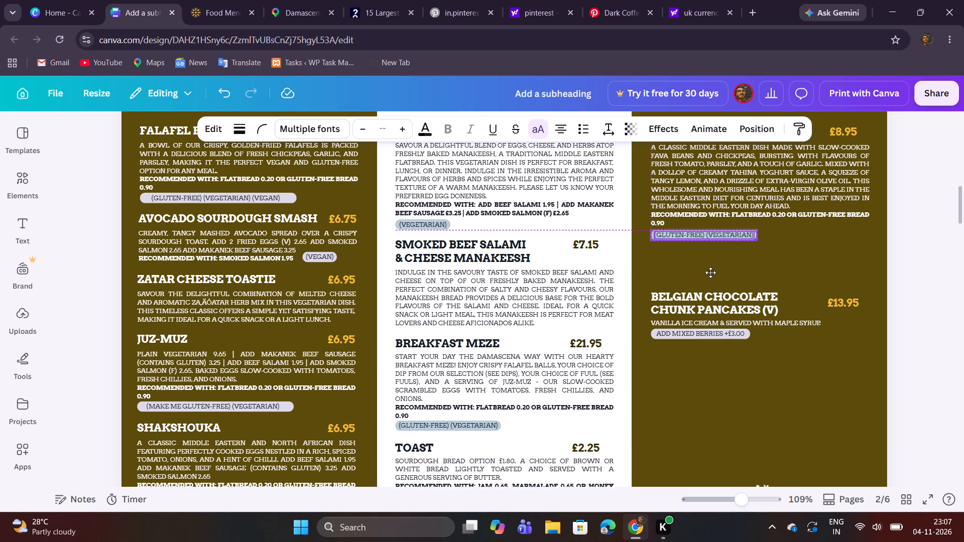
left_click_drag(710, 273, 705, 270)
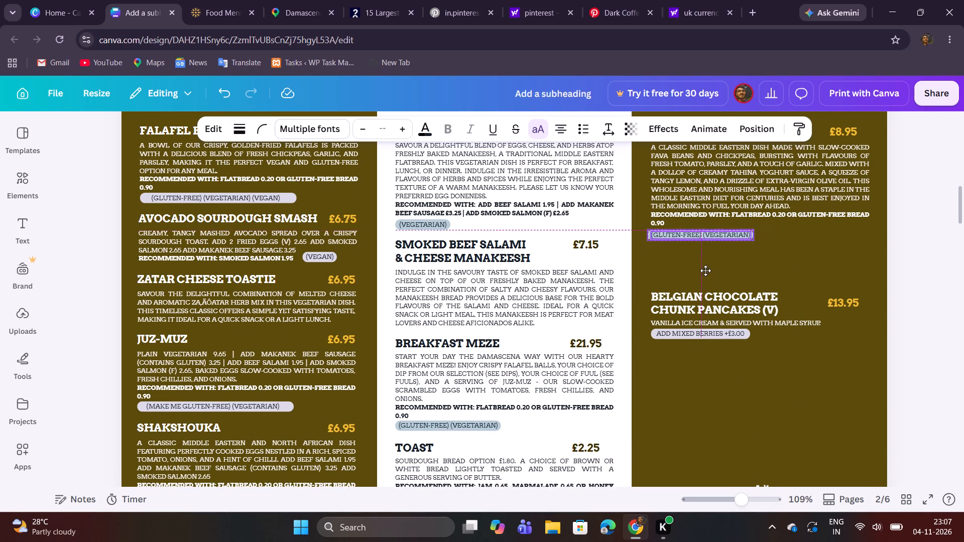
left_click_drag(705, 270, 710, 269)
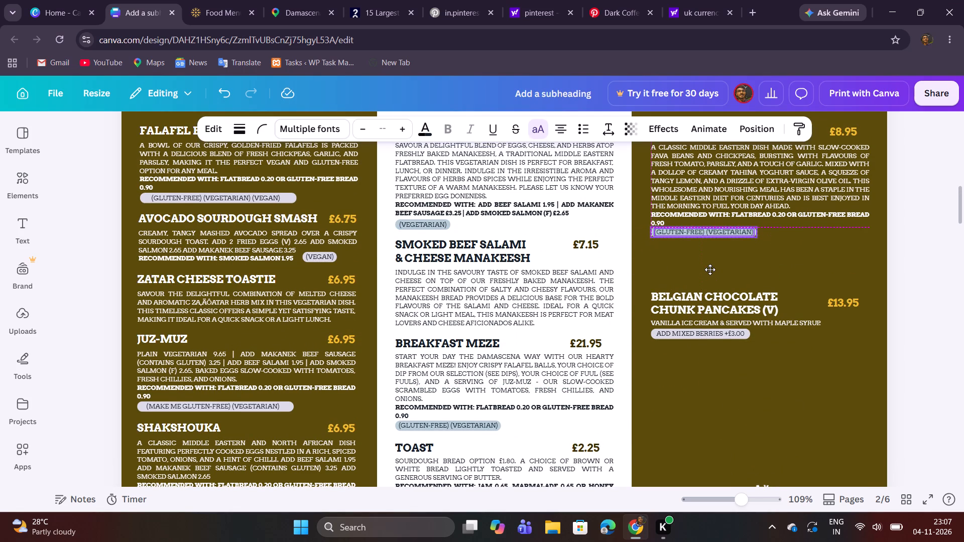
left_click_drag(710, 269, 710, 269)
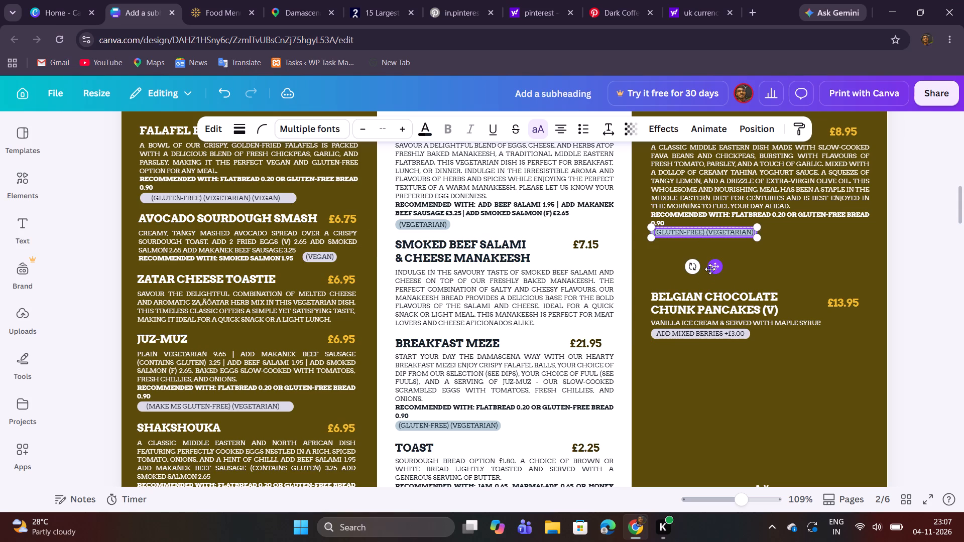
left_click(769, 275)
left_click_drag(725, 267, 724, 262)
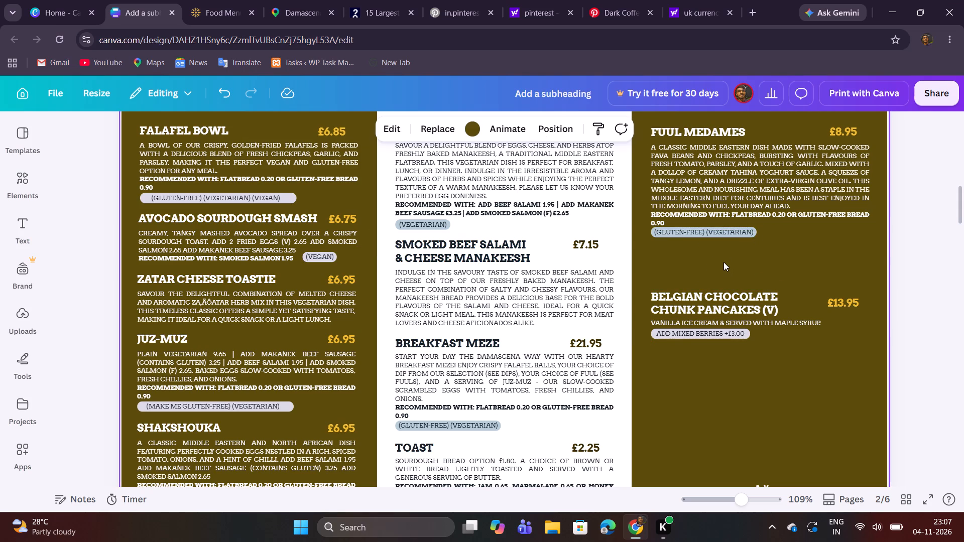
left_click_drag(724, 262, 719, 234)
left_click(718, 232, "shift")
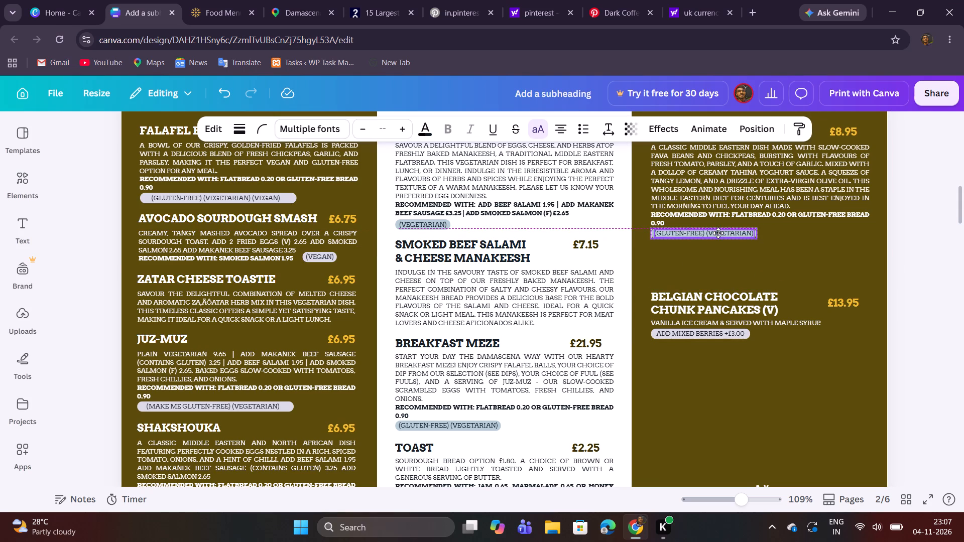
left_click(741, 261)
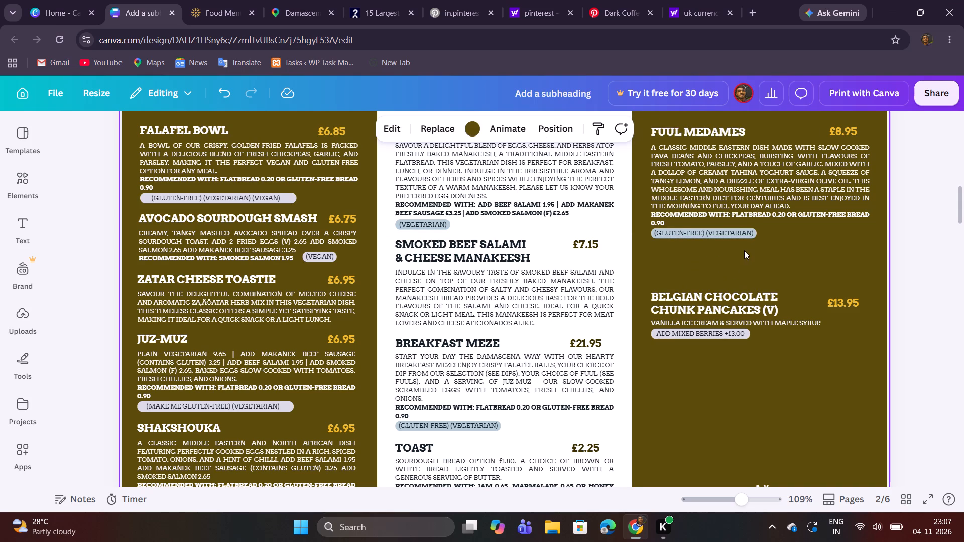
Copy the dish name "Damascena Fuul" from the Warming Fuuls section of the Damascena food menu page.
left_click(214, 4)
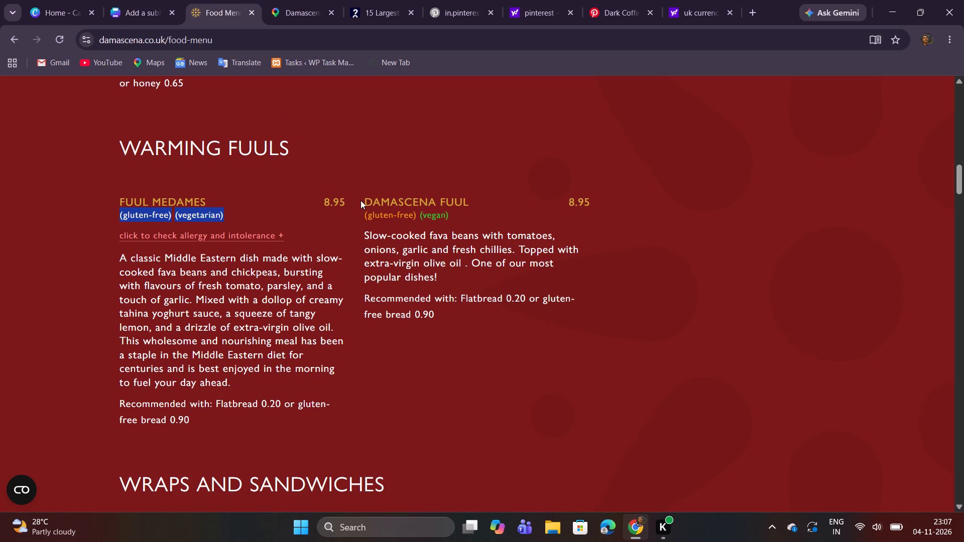
left_click(367, 202)
left_click_drag(367, 202, 469, 195)
key("ctrl+c")
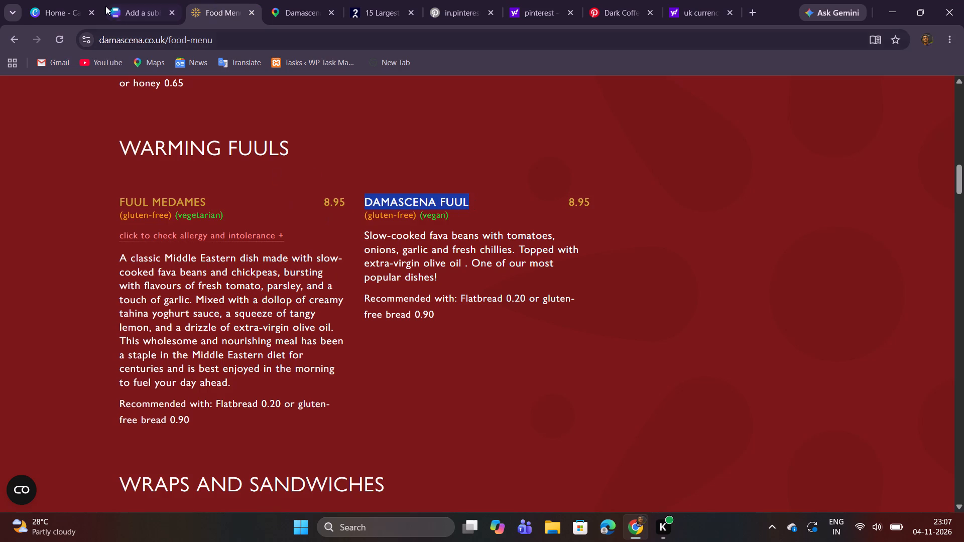
Back in the Canva menu, delete the whole Belgian Chocolate Chunk Pancakes entry, including its price, description and berries tag.
left_click(150, 4)
left_click_drag(729, 341, 737, 315)
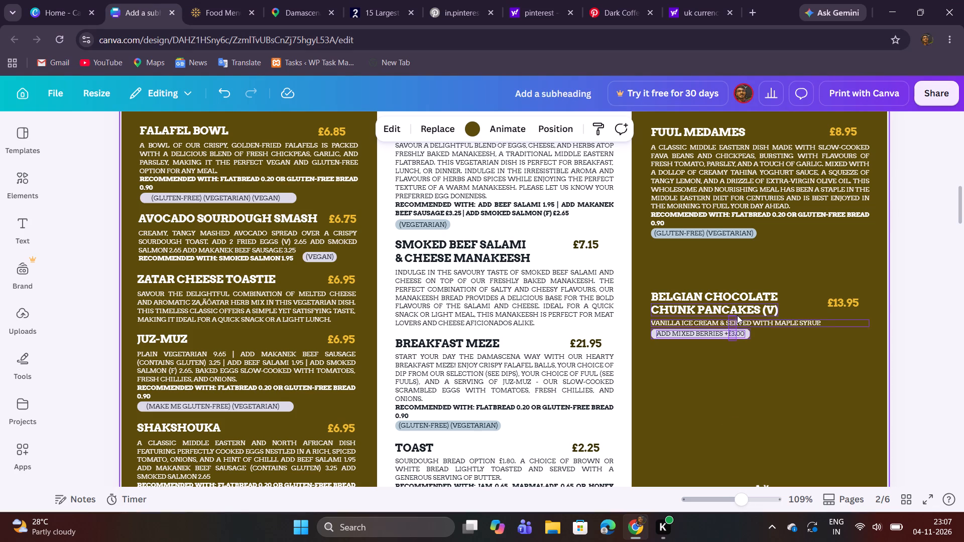
left_click_drag(737, 315, 863, 303)
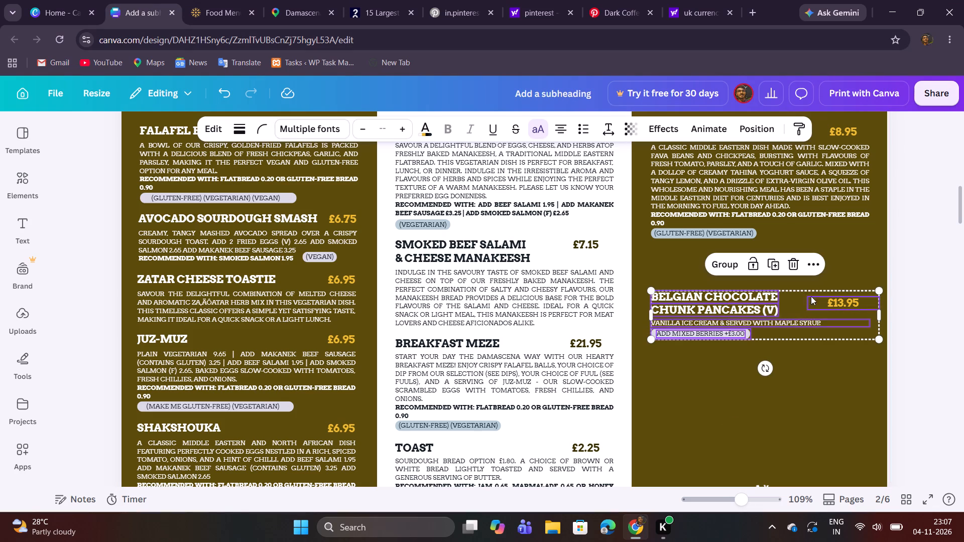
left_click(795, 262)
Duplicate the complete Fuul Medames entry with its price, description and tag, and place the copy directly below, aligned with the original.
scroll(798, 320, "up", 1)
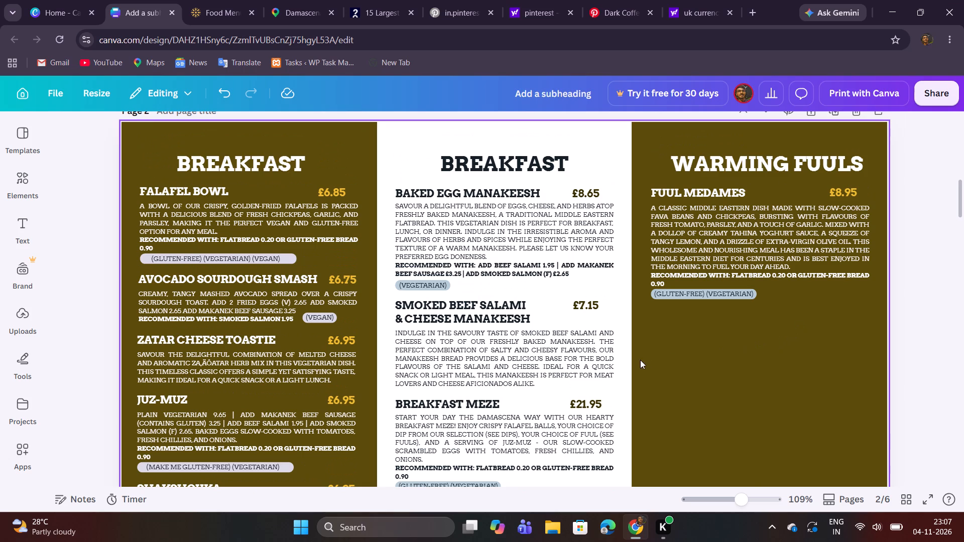
left_click_drag(676, 335, 870, 202)
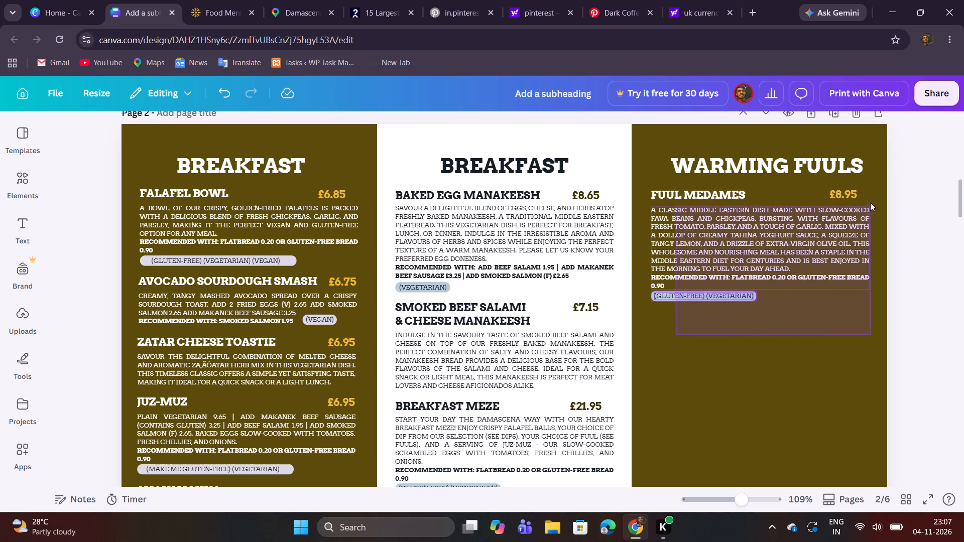
left_click_drag(870, 202, 869, 201)
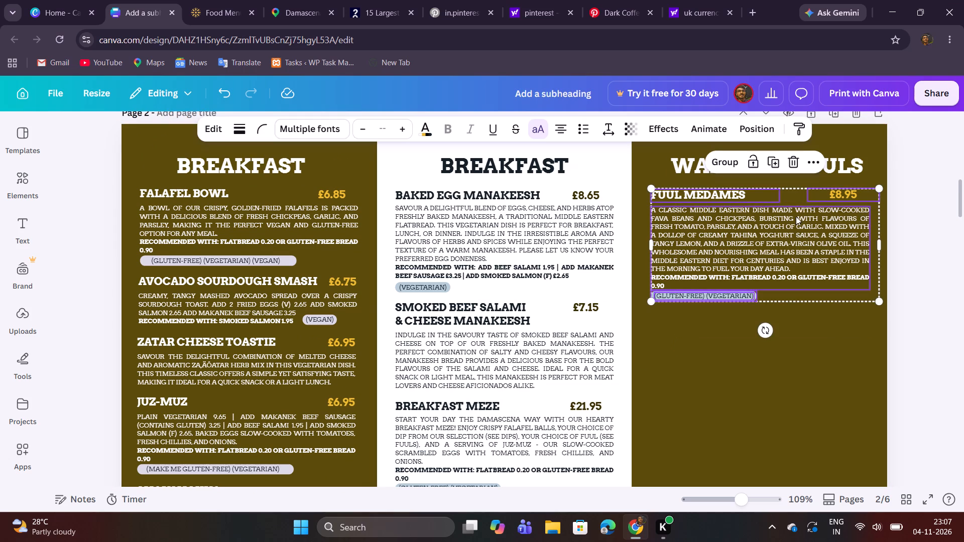
left_click(775, 165)
left_click_drag(746, 247, 729, 373)
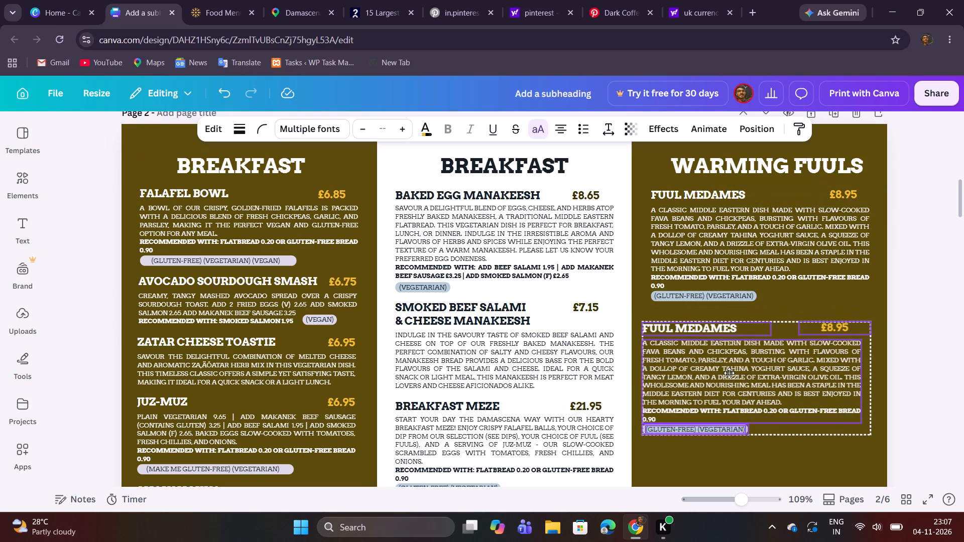
left_click_drag(729, 373, 737, 353)
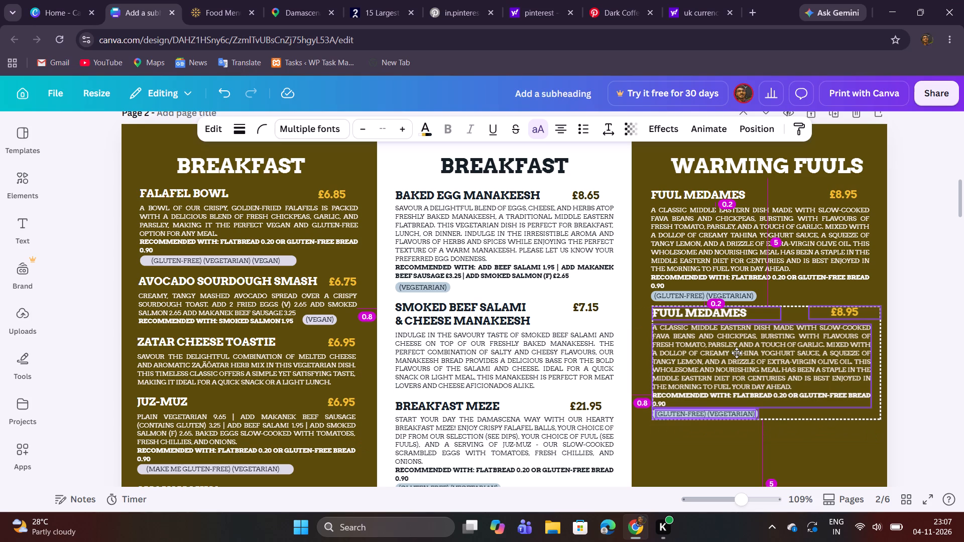
left_click_drag(737, 353, 737, 356)
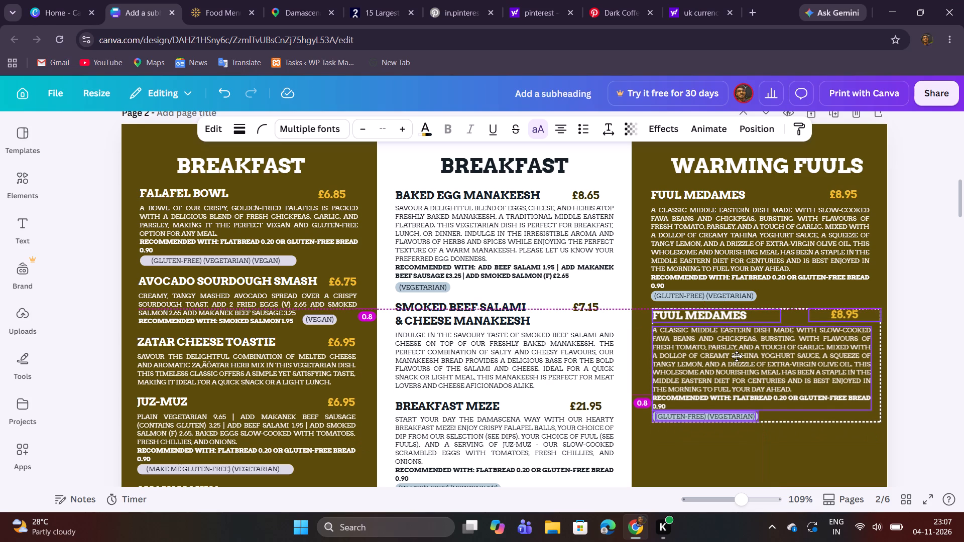
left_click_drag(737, 356, 736, 356)
left_click_drag(736, 356, 734, 356)
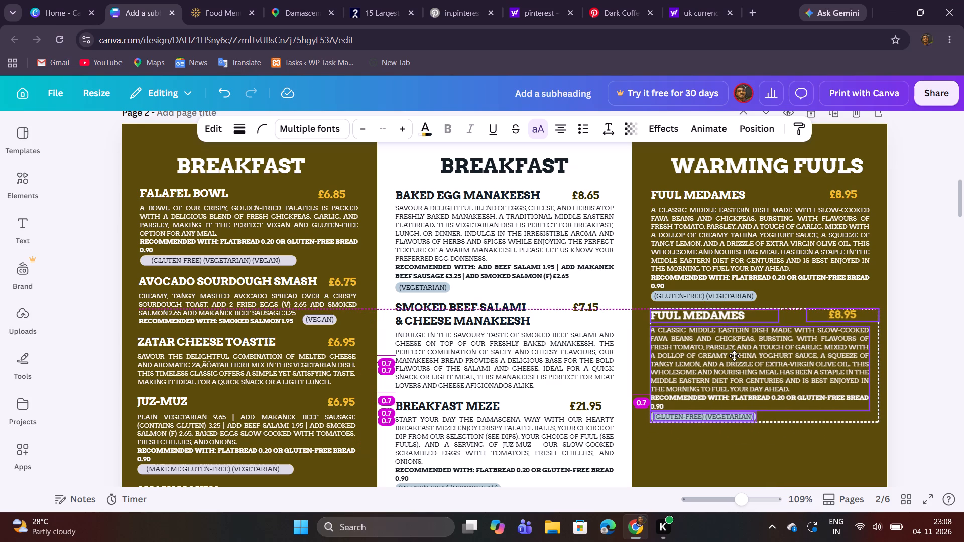
left_click_drag(734, 356, 735, 355)
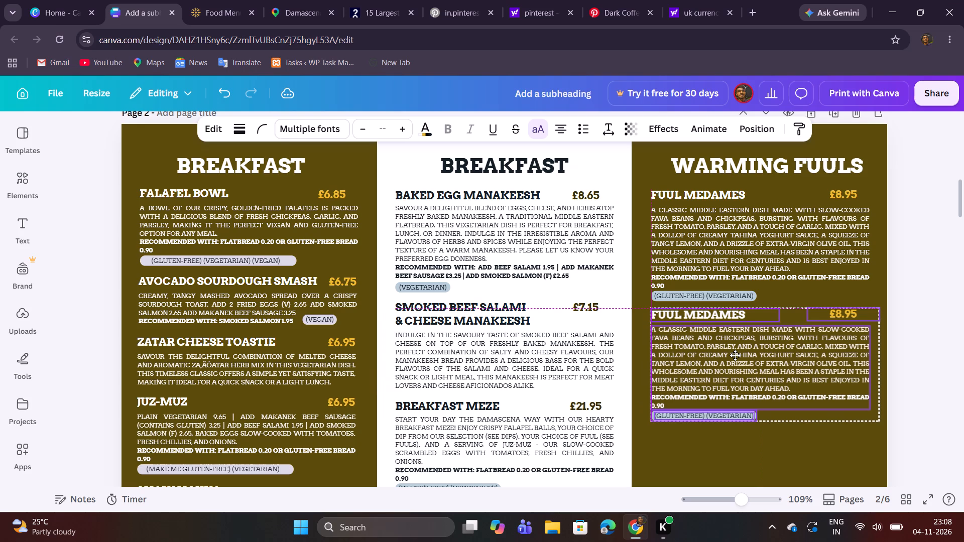
left_click_drag(735, 355, 735, 358)
left_click(798, 422)
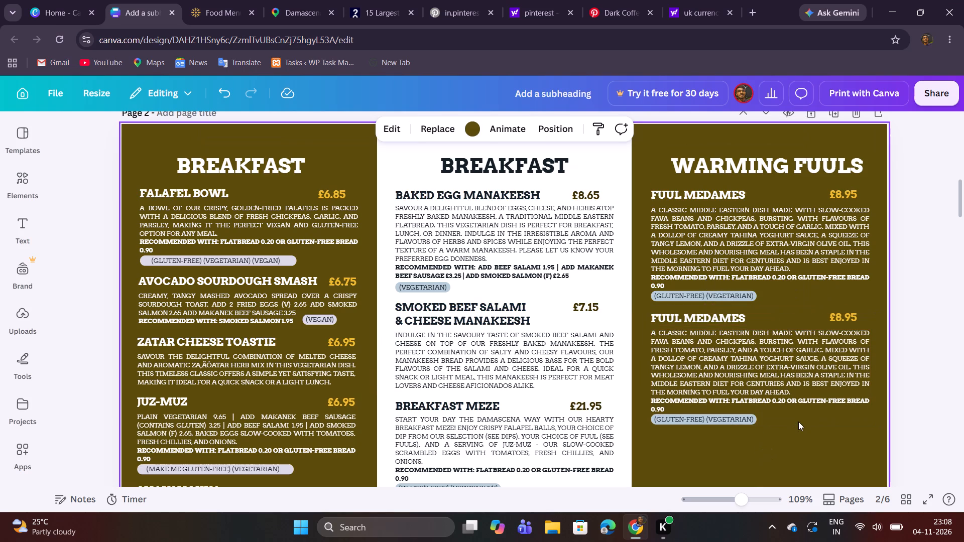
Replace the duplicated entry's title with the copied name "Damascena Fuul", removing the extra line break so it stays on one line.
double_click(753, 312)
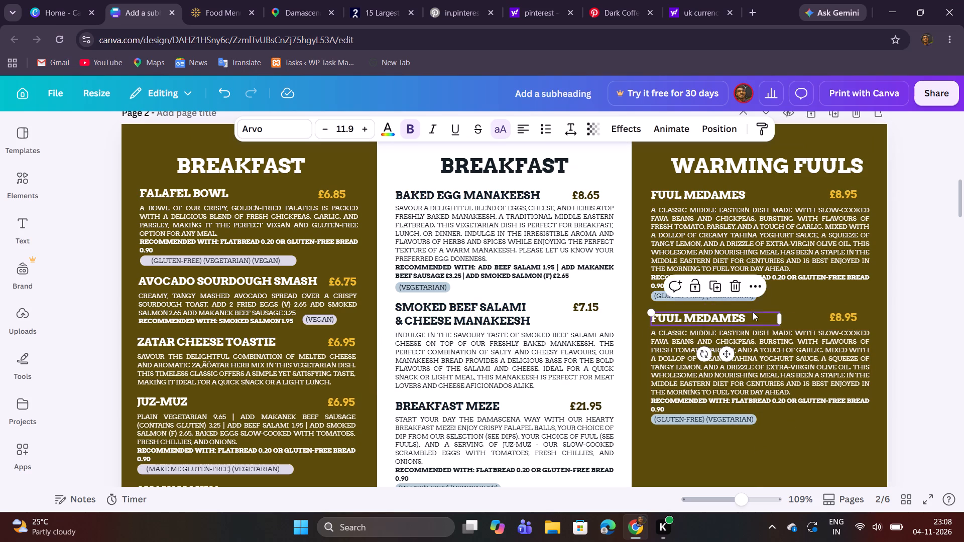
key("ctrl+v")
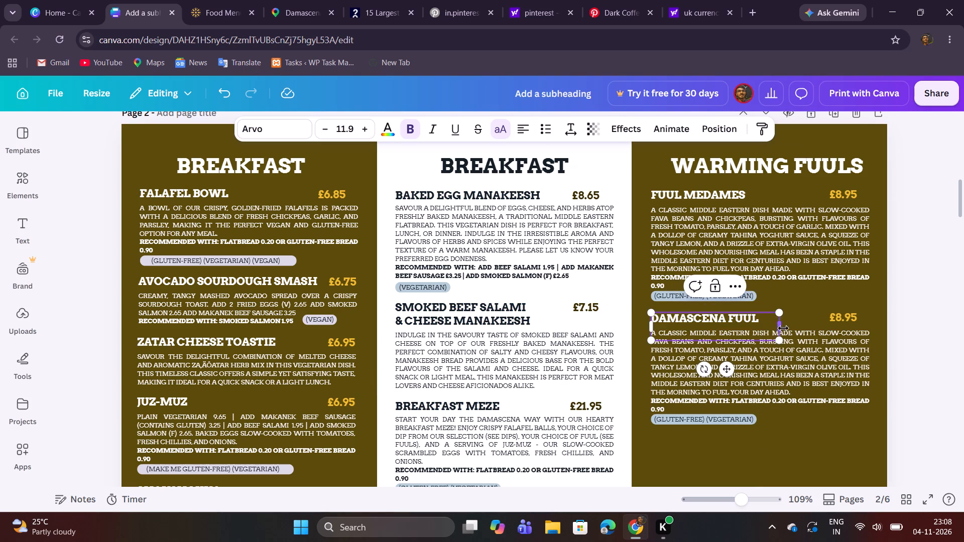
key("BackSpace")
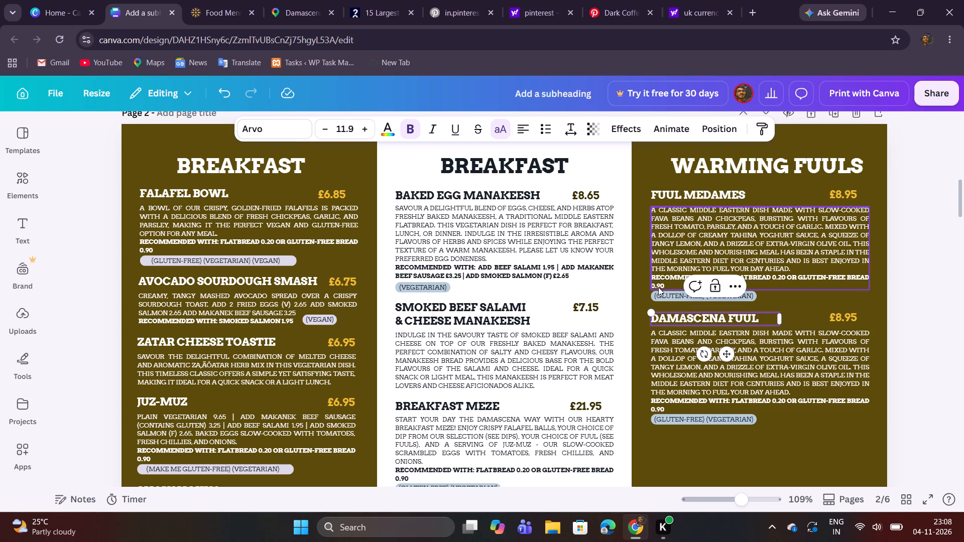
left_click(843, 450)
Replace the description under Damascena Fuul with its description and flatbread recommendation copied from the Damascena food menu page.
scroll(840, 443, "down", 2)
left_click(232, 14)
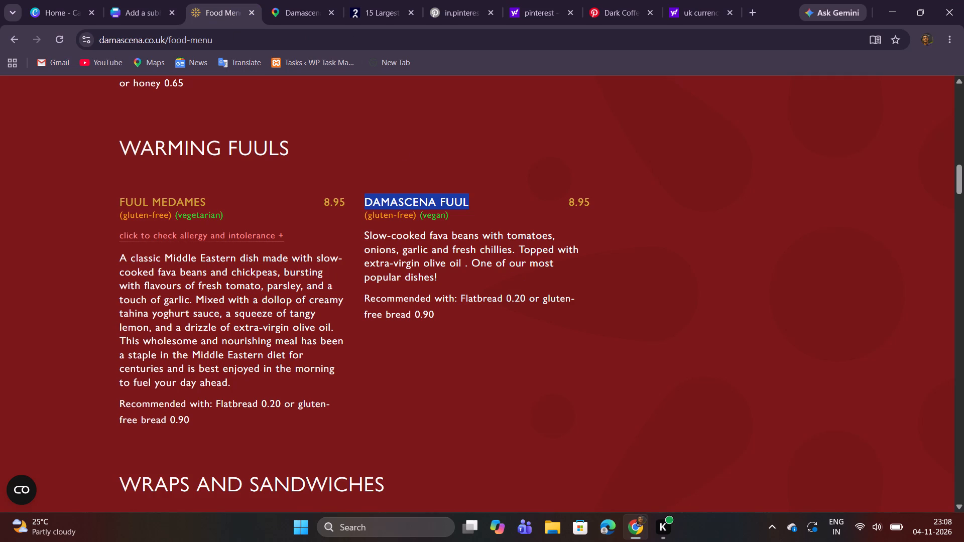
left_click_drag(364, 235, 436, 313)
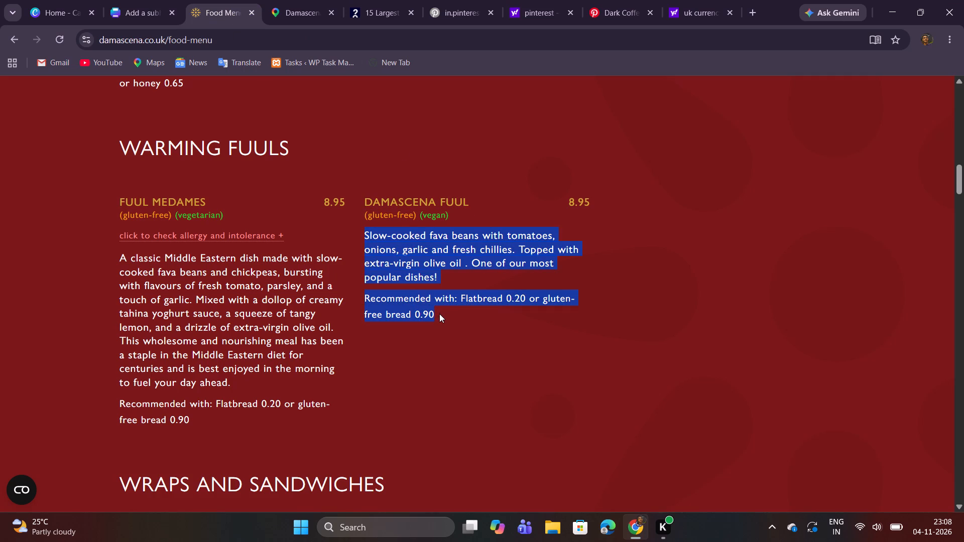
key("ctrl+c")
left_click(122, 0)
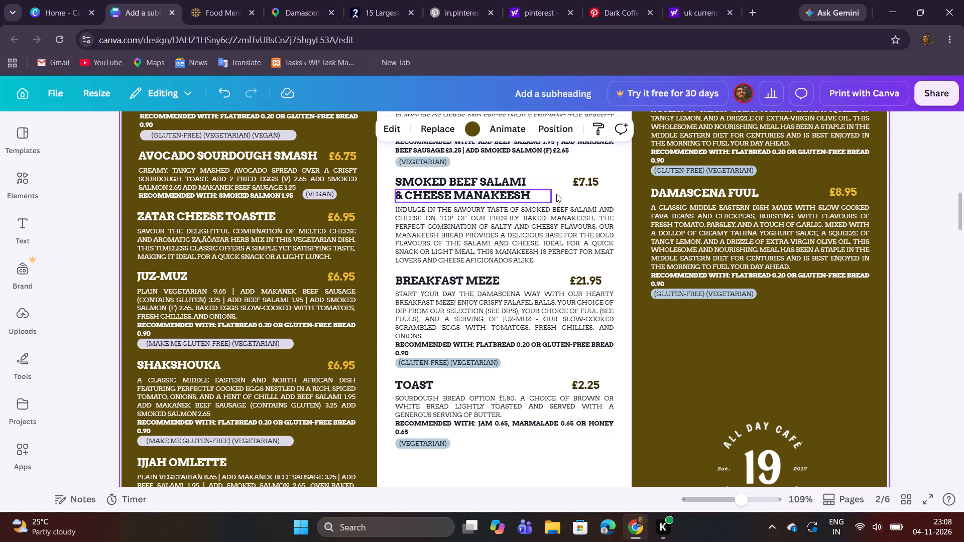
double_click(750, 223)
key("ctrl+v")
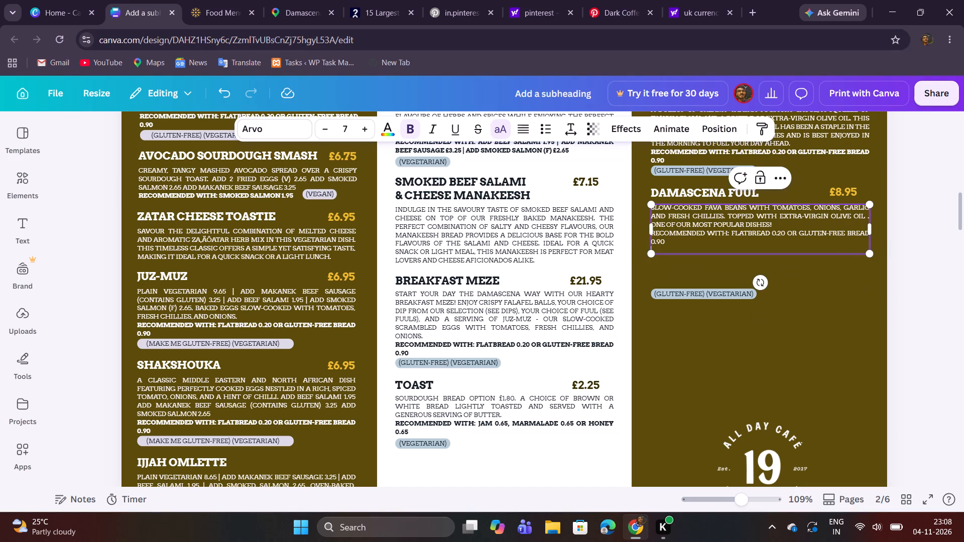
left_click(747, 332)
Select the "(GLUTEN-FREE) (VEGETARIAN)" tag together with its background shape beneath the Damascena Fuul description.
left_click_drag(740, 327, 735, 296)
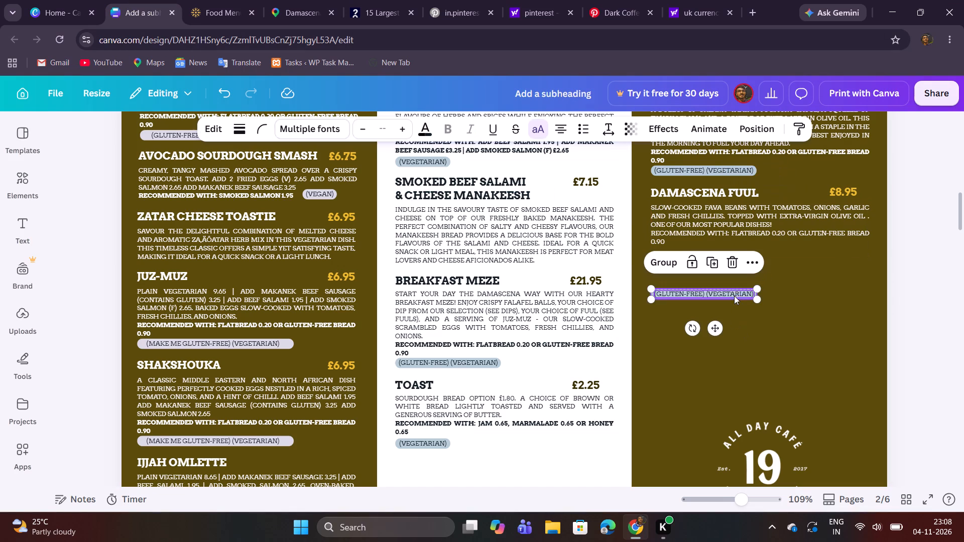
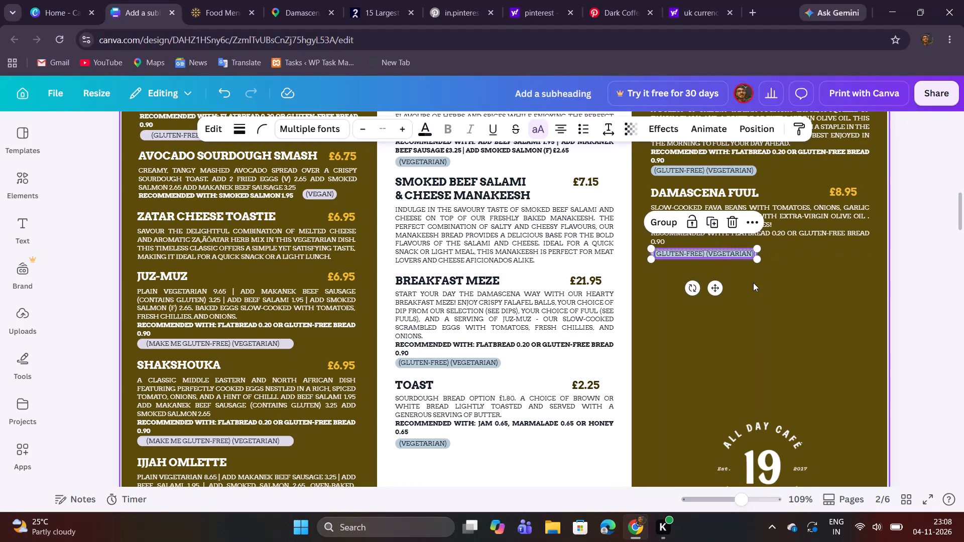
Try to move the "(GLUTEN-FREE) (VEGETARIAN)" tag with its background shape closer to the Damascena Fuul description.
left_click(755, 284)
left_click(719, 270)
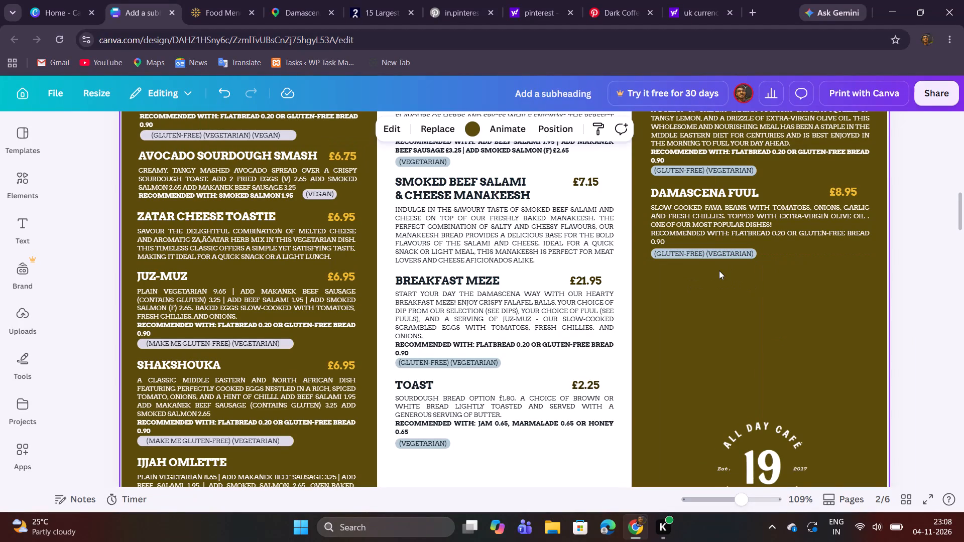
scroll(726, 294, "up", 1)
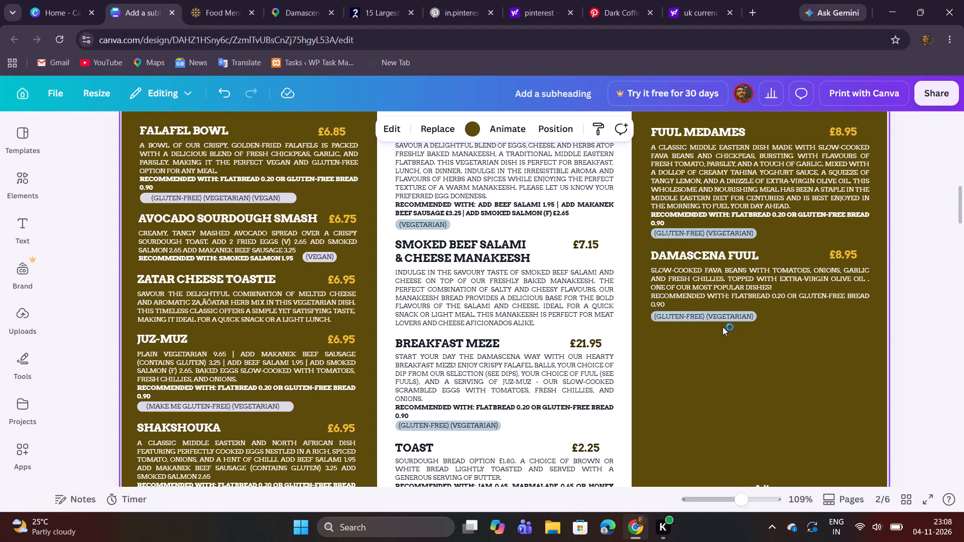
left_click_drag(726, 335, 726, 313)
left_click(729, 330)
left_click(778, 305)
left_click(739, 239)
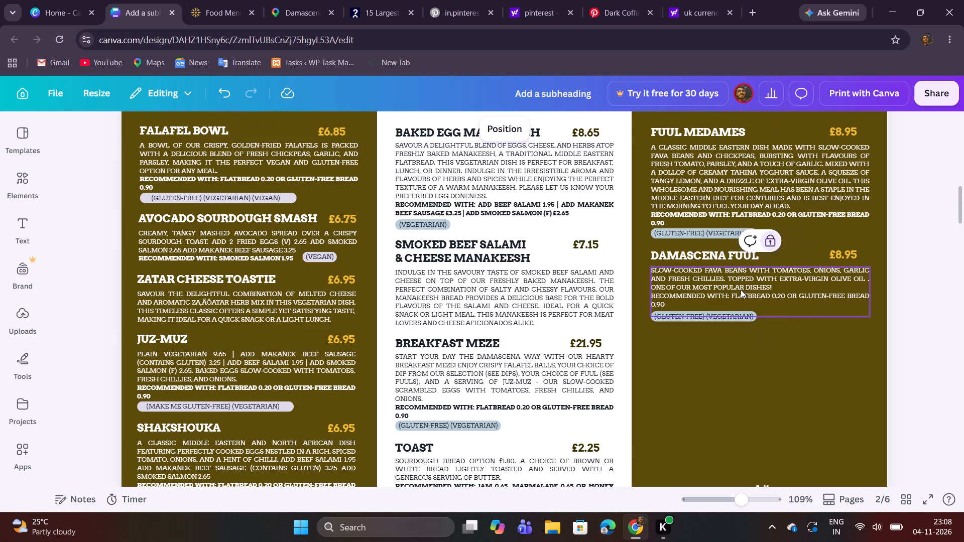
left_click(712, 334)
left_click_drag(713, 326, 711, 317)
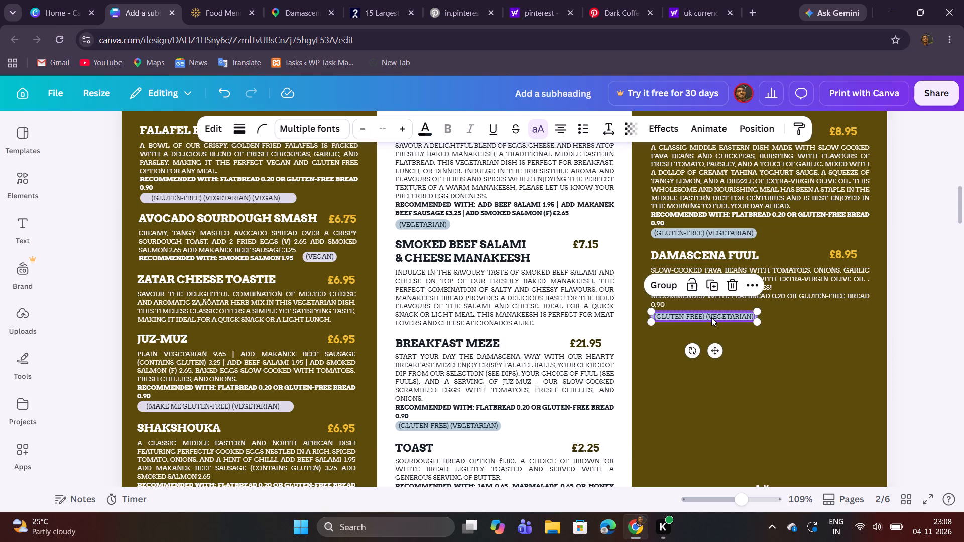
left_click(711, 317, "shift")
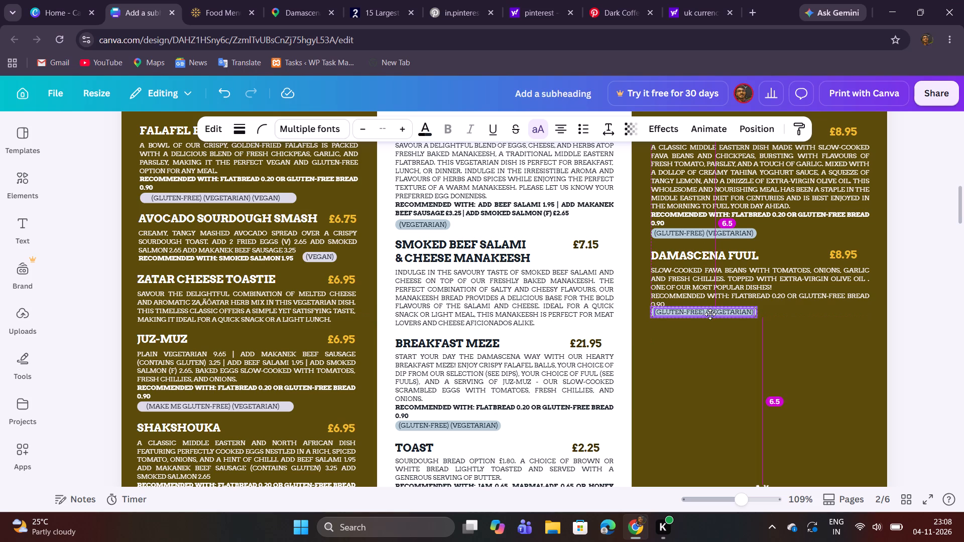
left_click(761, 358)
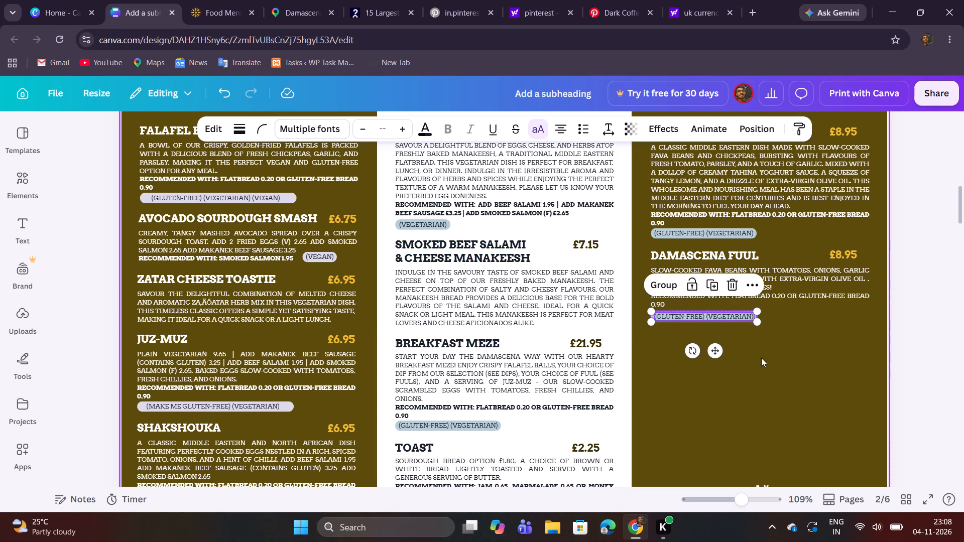
Check which section follows the fuuls on the Damascena food menu page and review the lower part of page 2.
scroll(761, 352, "down", 1)
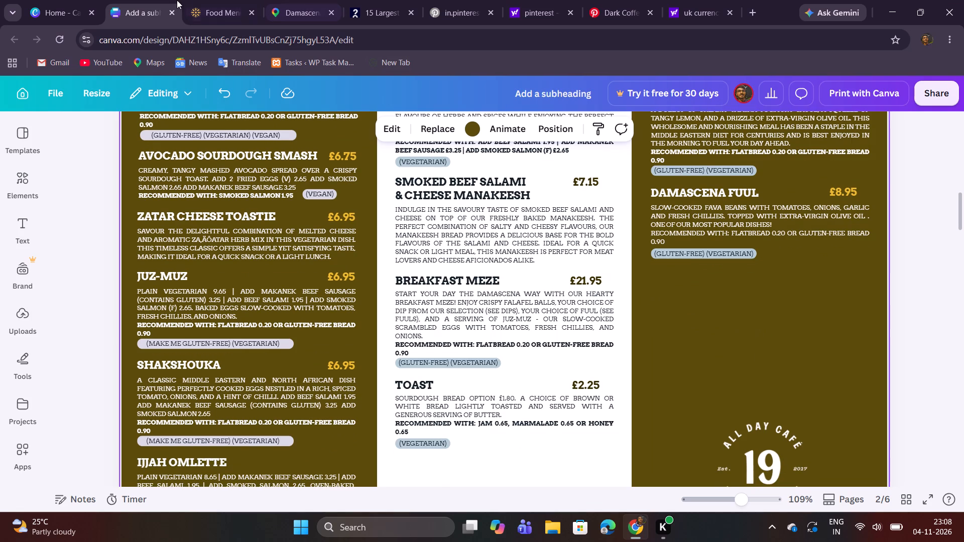
left_click(176, 1)
left_click(215, 0)
scroll(459, 225, "down", 2)
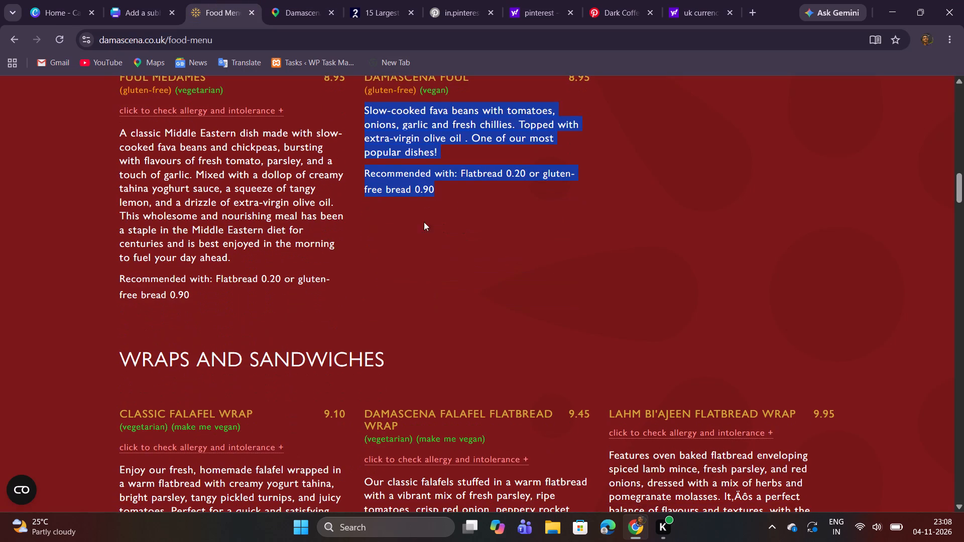
scroll(394, 222, "down", 6)
scroll(395, 222, "up", 4)
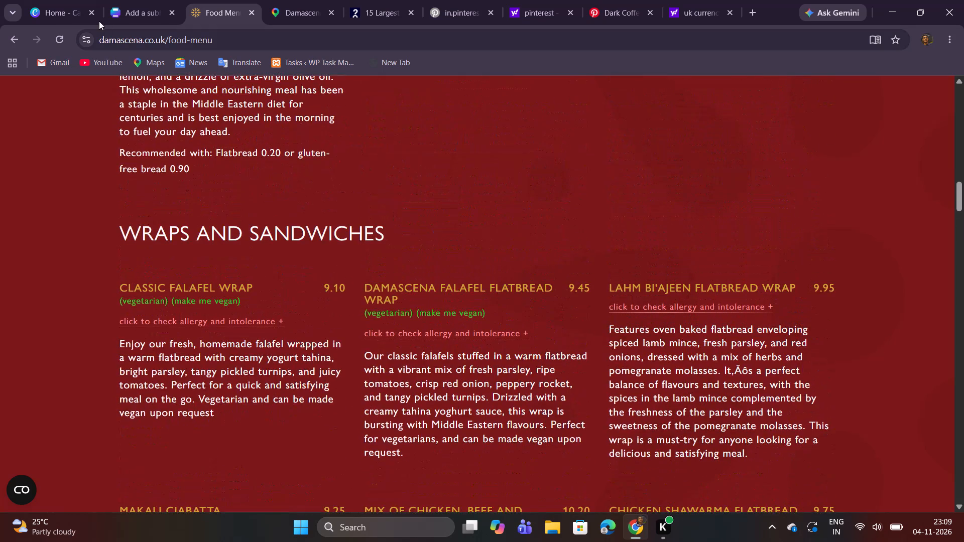
left_click(157, 9)
scroll(751, 311, "down", 1)
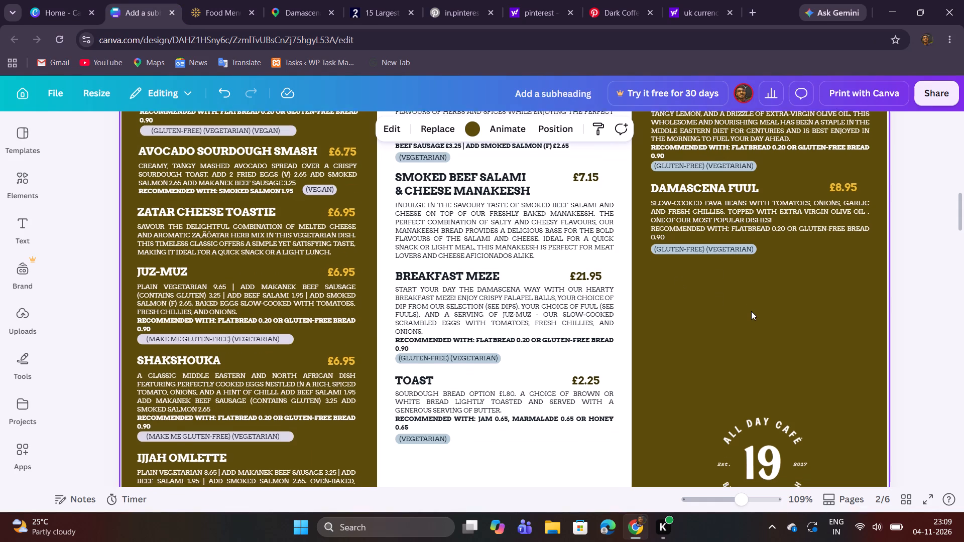
scroll(749, 313, "down", 1)
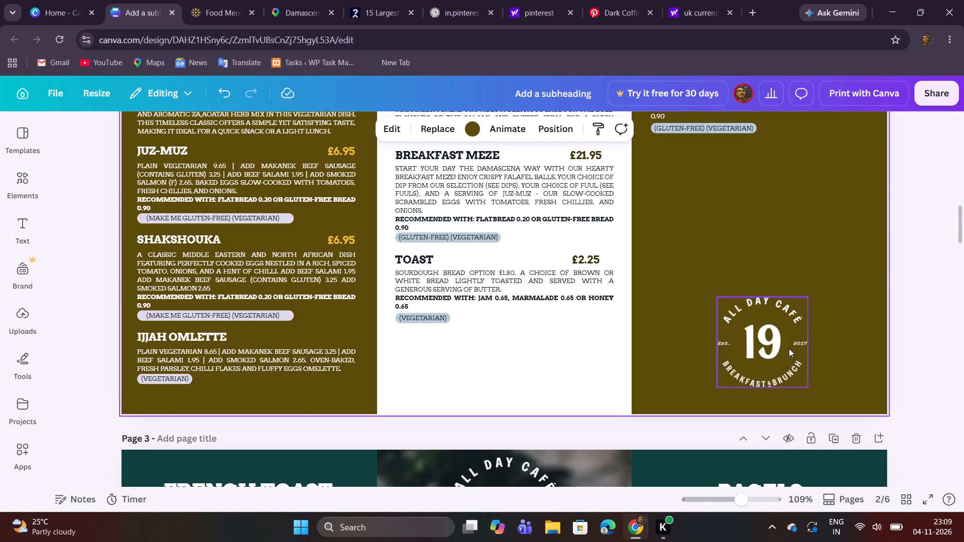
Delete the round "All Day Café 19" badge from the bottom of page 2's Warming Fuuls column.
left_click(947, 299)
scroll(946, 300, "up", 2)
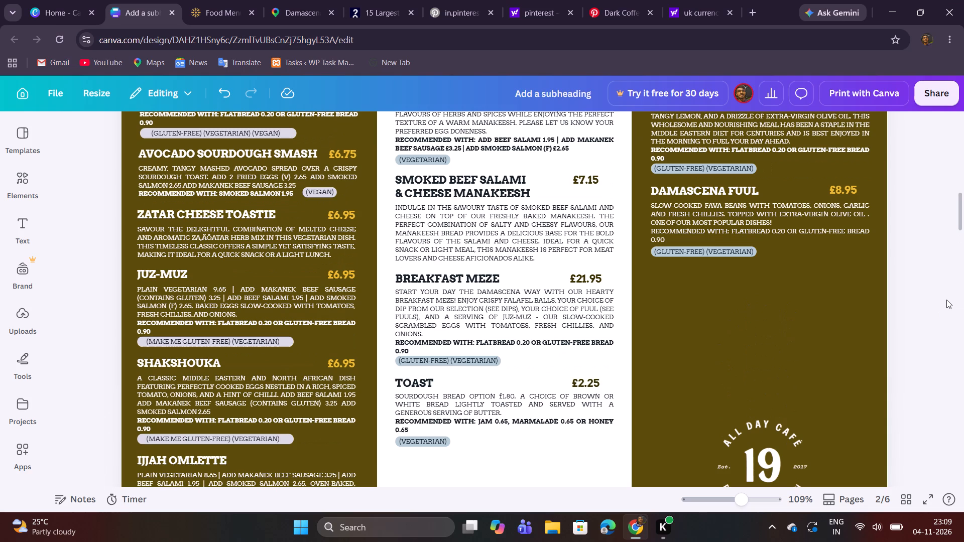
left_click(764, 466)
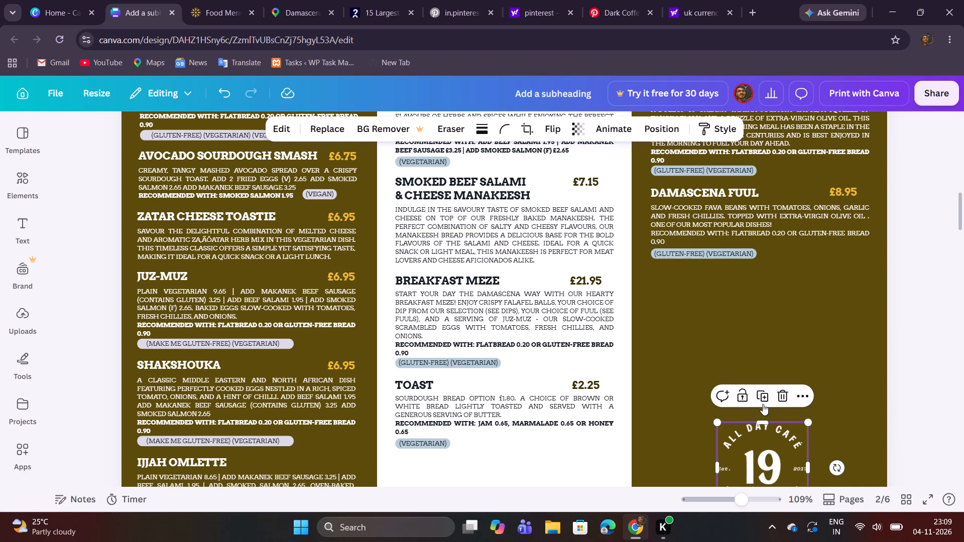
left_click(763, 404)
left_click(794, 404)
left_click(770, 463)
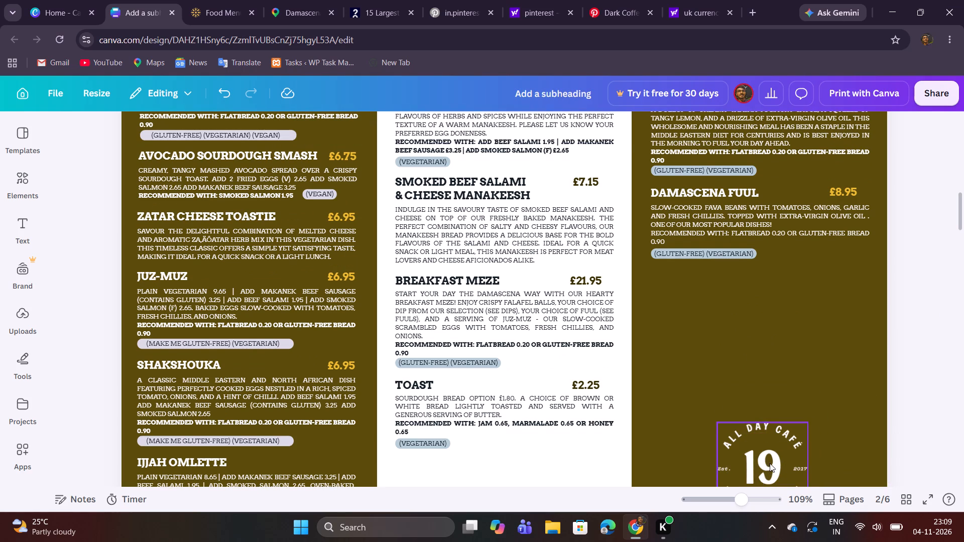
left_click(787, 396)
Duplicate the white sunburst emblem beside the Food Menu title on page 1.
scroll(786, 397, "up", 3)
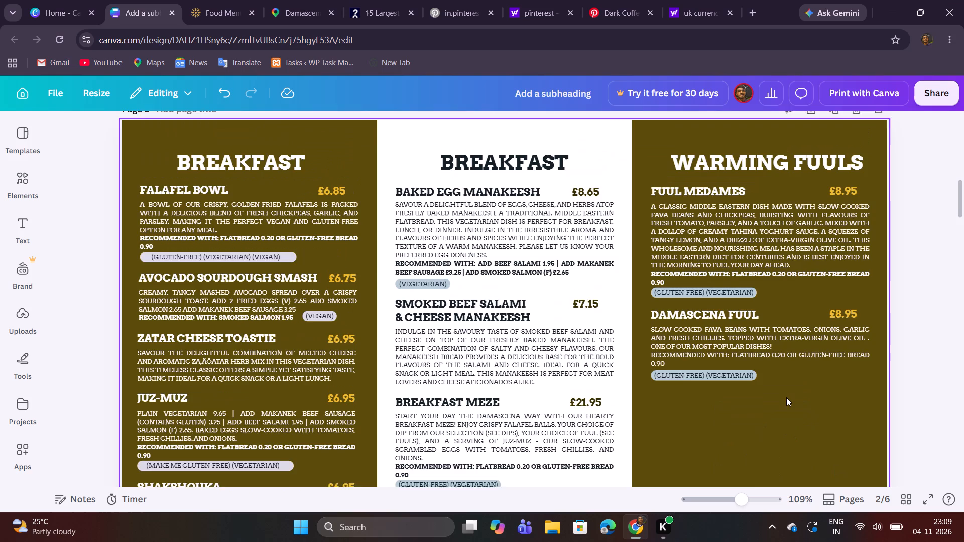
scroll(786, 397, "up", 4)
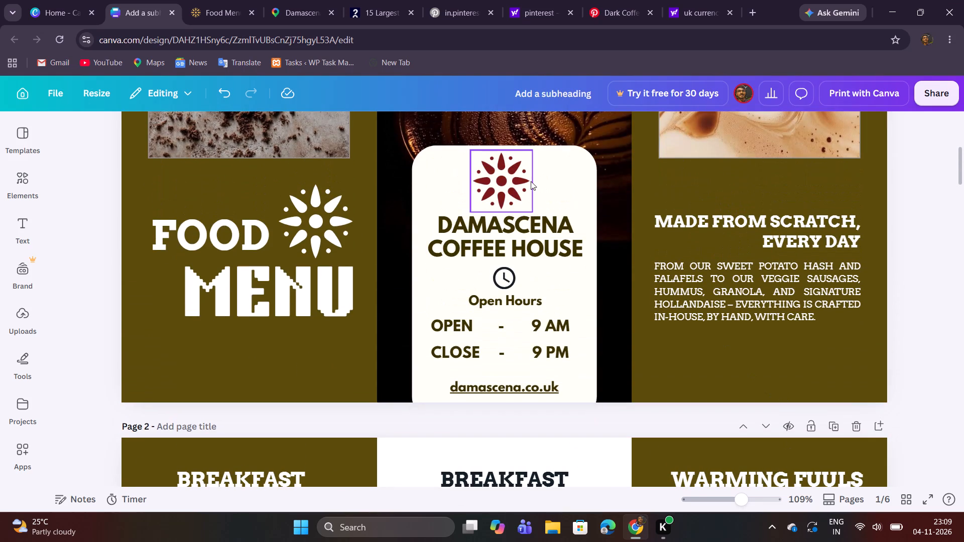
left_click(515, 192)
left_click(339, 231)
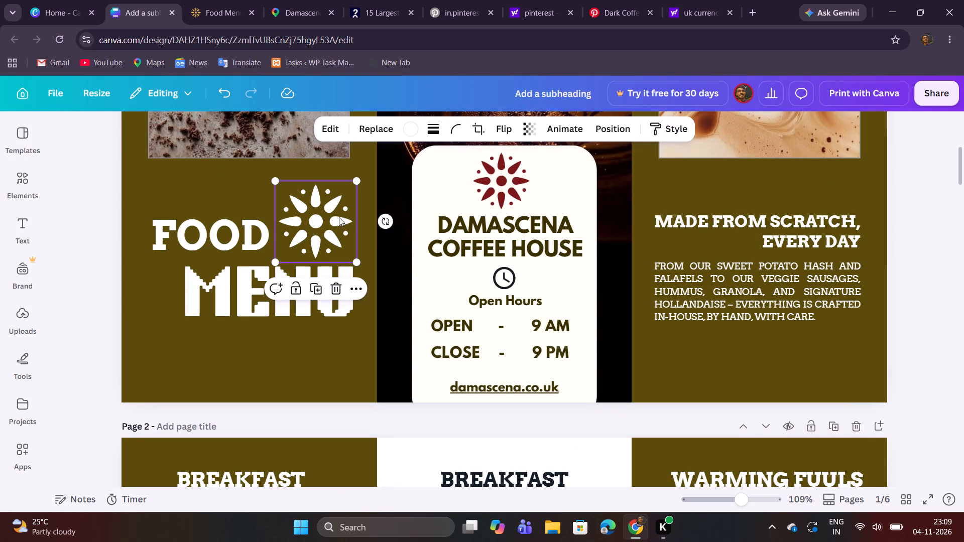
left_click(315, 293)
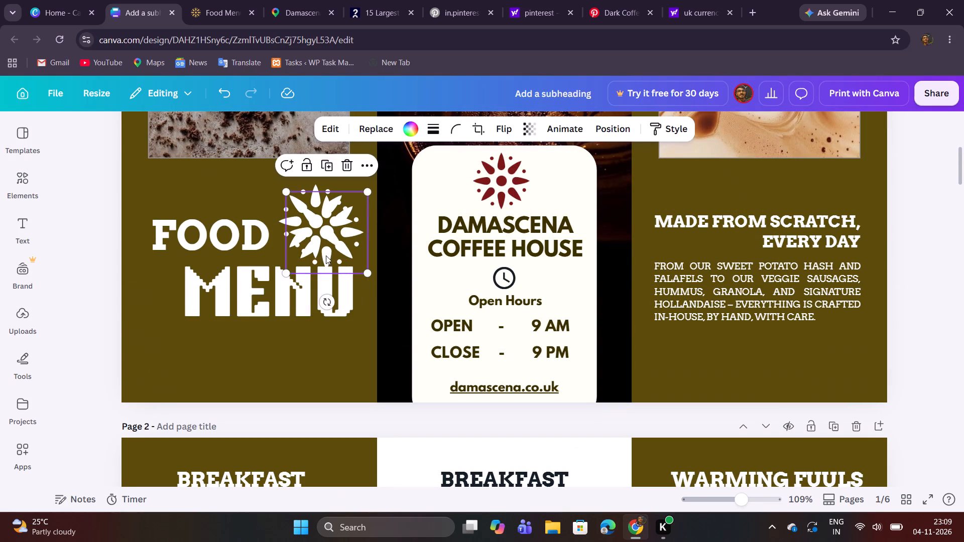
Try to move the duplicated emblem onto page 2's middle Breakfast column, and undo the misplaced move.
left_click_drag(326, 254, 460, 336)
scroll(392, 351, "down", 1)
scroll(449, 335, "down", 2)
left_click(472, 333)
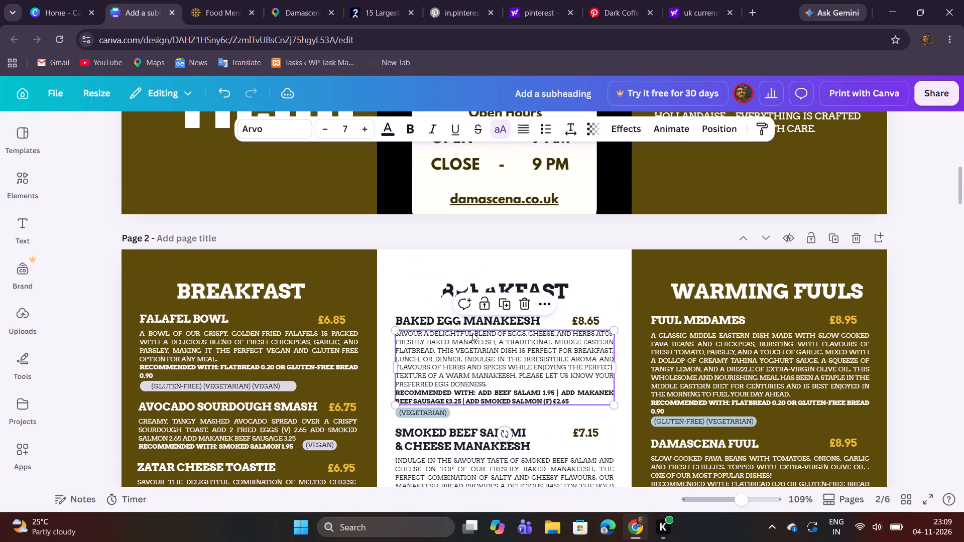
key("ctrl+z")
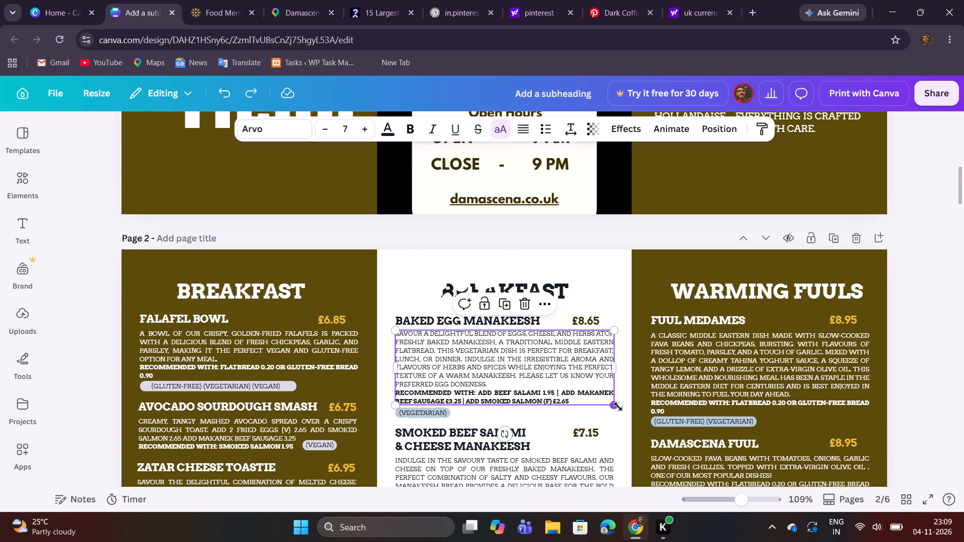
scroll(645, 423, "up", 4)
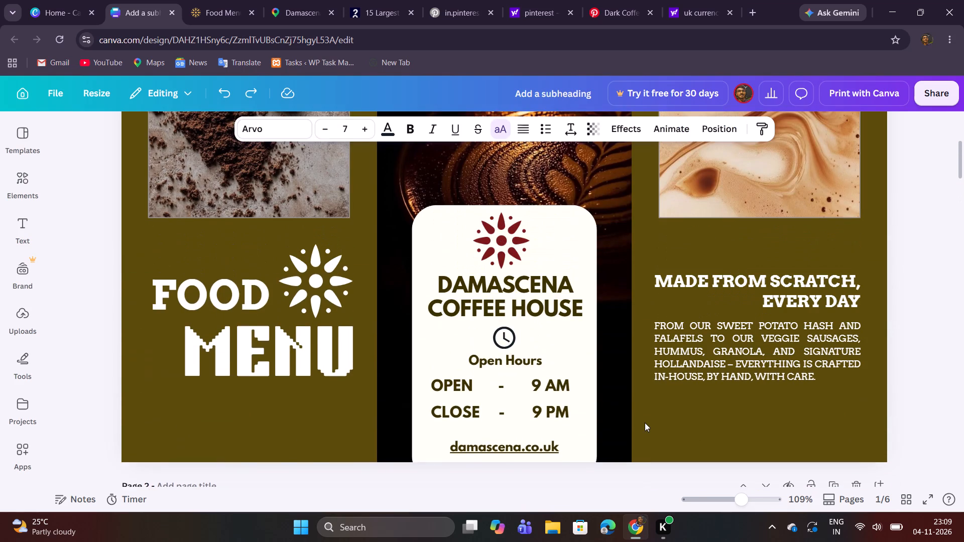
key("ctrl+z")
Move the duplicated white sunburst emblem from page 1 to the empty space below Damascena Fuul on page 2.
left_click(348, 303)
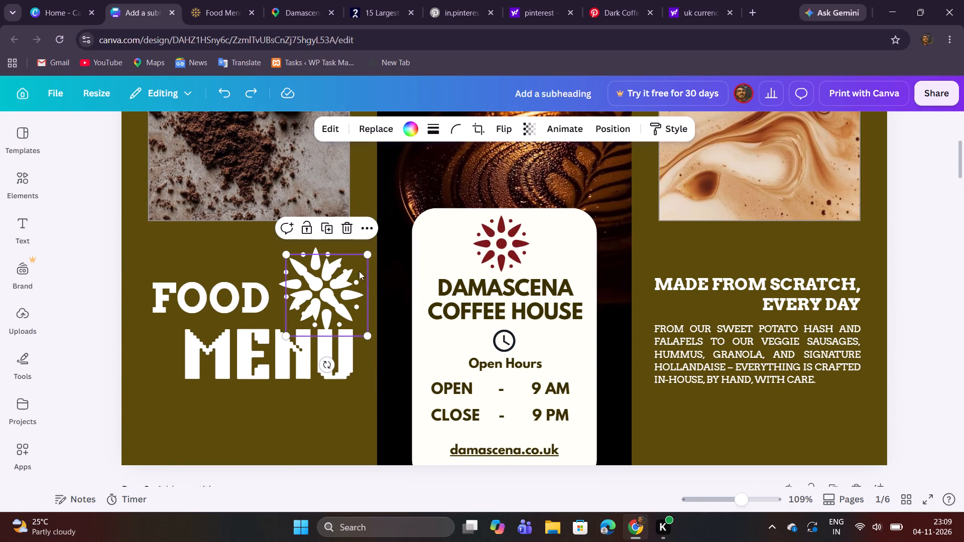
left_click_drag(324, 284, 631, 347)
scroll(534, 355, "down", 3)
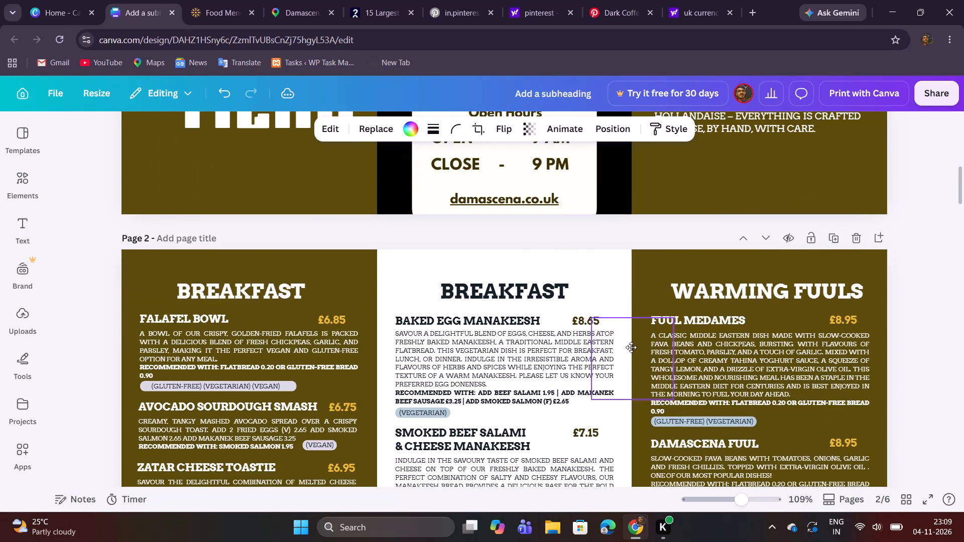
left_click_drag(631, 347, 782, 393)
scroll(632, 347, "down", 2)
scroll(742, 410, "down", 1)
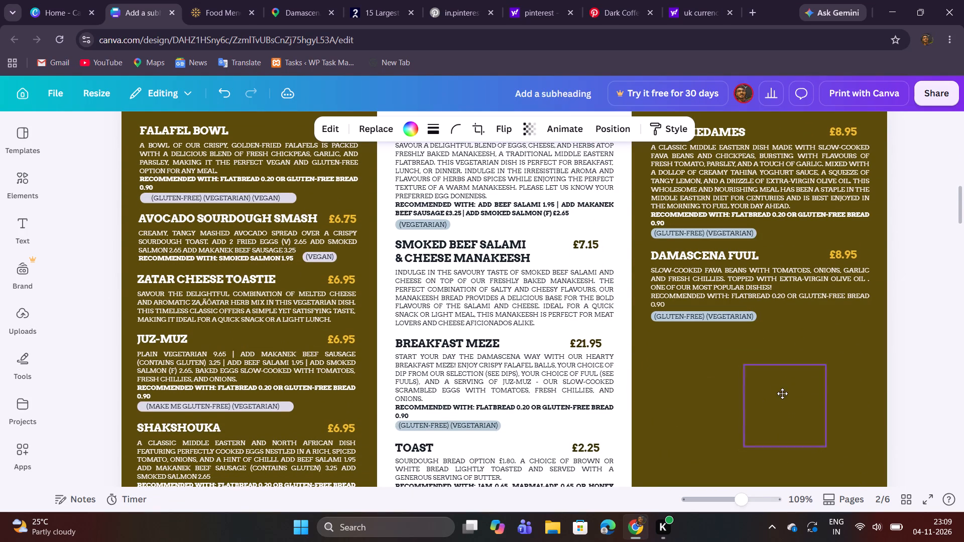
left_click_drag(782, 393, 768, 395)
scroll(762, 397, "down", 1)
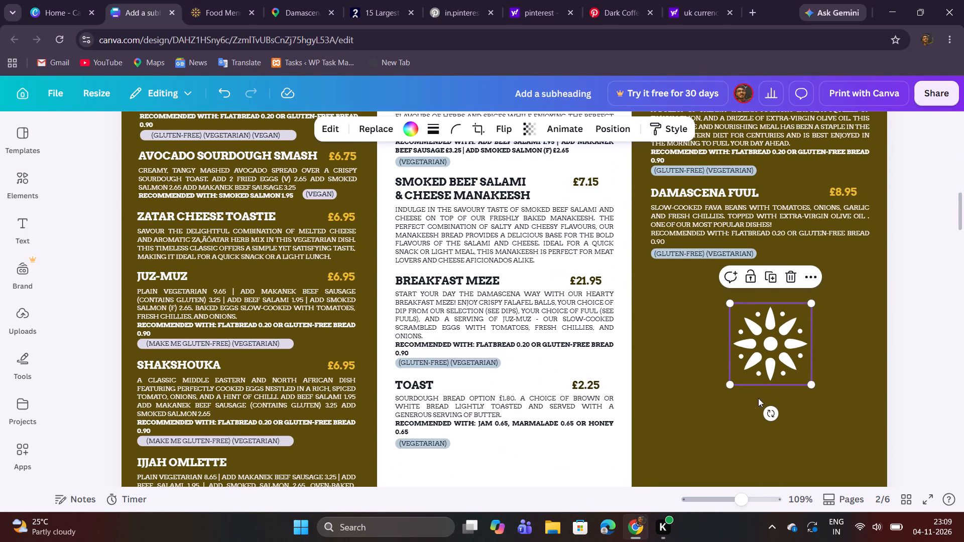
Enlarge the sunburst emblem below Damascena Fuul and centre it horizontally in the Warming Fuuls column.
left_click_drag(731, 383, 707, 414)
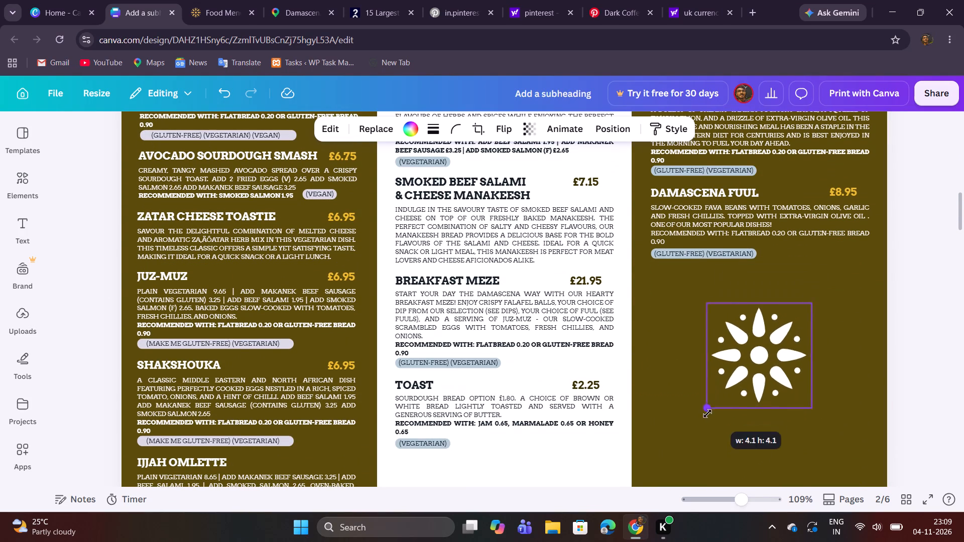
left_click_drag(707, 414, 685, 446)
left_click(860, 418)
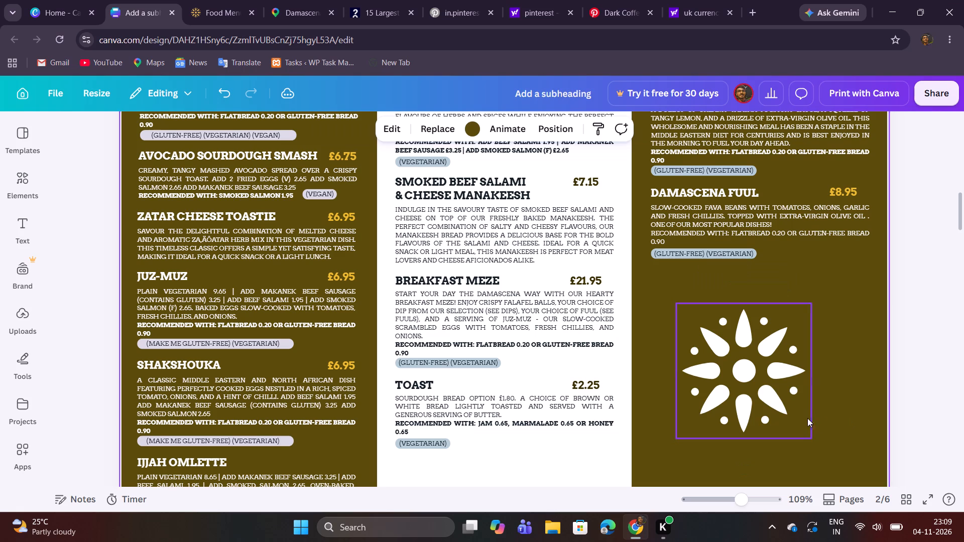
left_click_drag(754, 400, 768, 401)
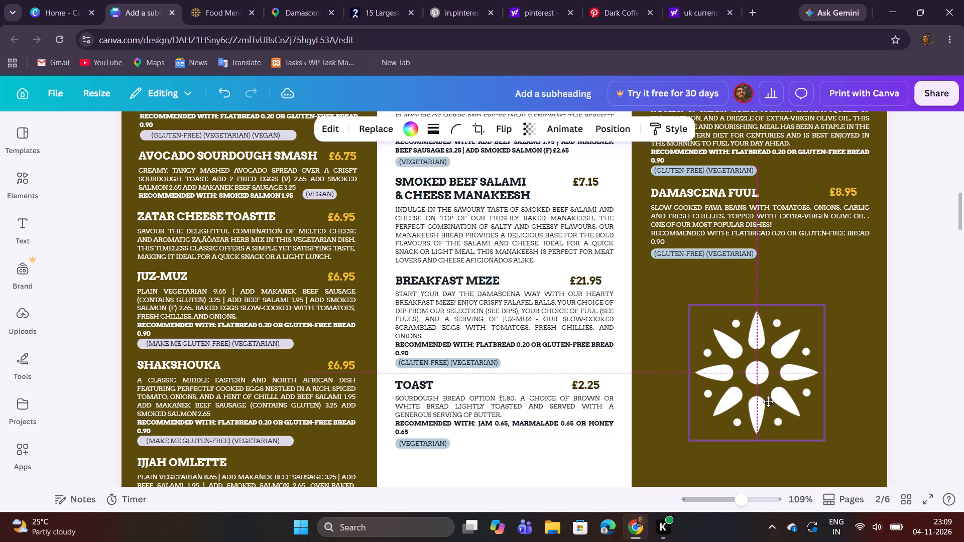
left_click_drag(768, 401, 769, 401)
left_click(855, 387)
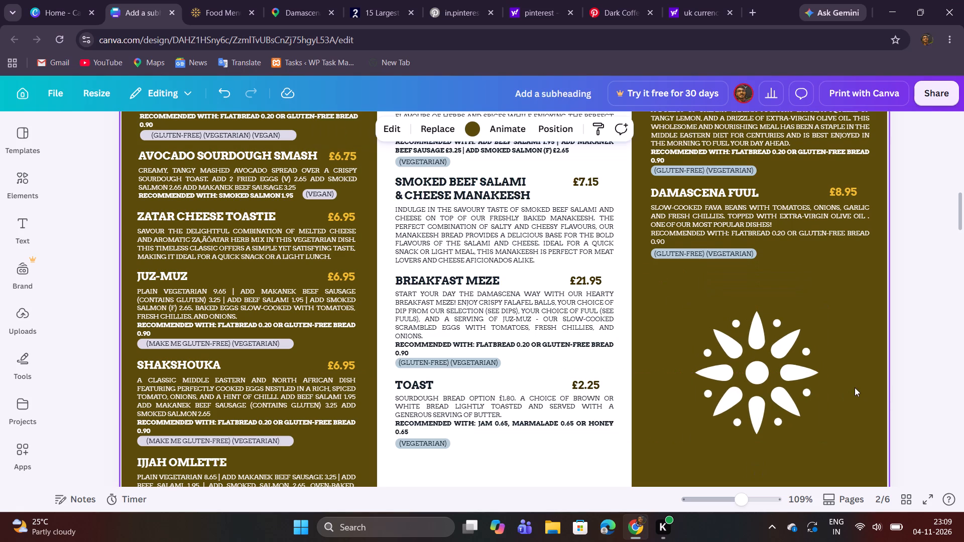
Enlarge the white sunburst emblem below Damascena Fuul on page 2 further and re-centre it in the Warming Fuuls column.
scroll(855, 387, "down", 3)
scroll(793, 288, "up", 1)
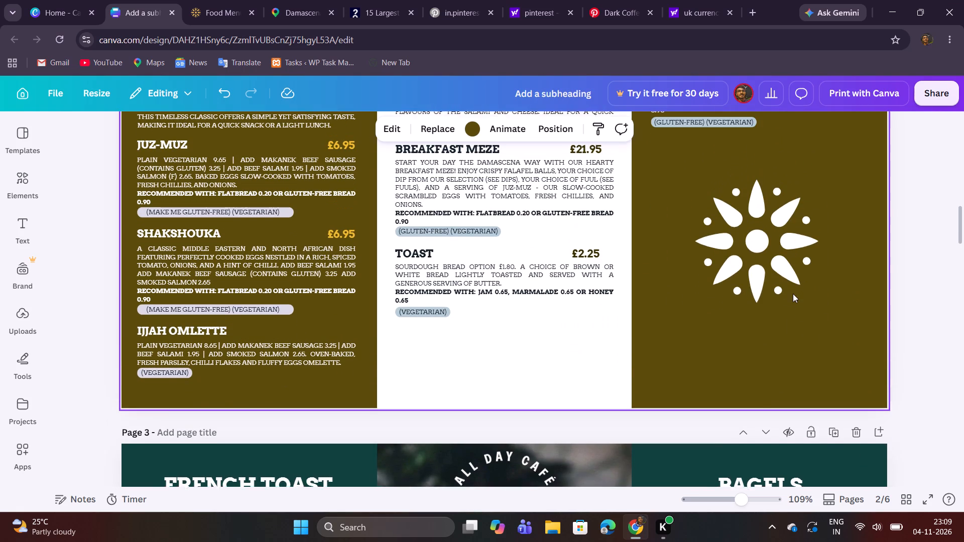
left_click(739, 503)
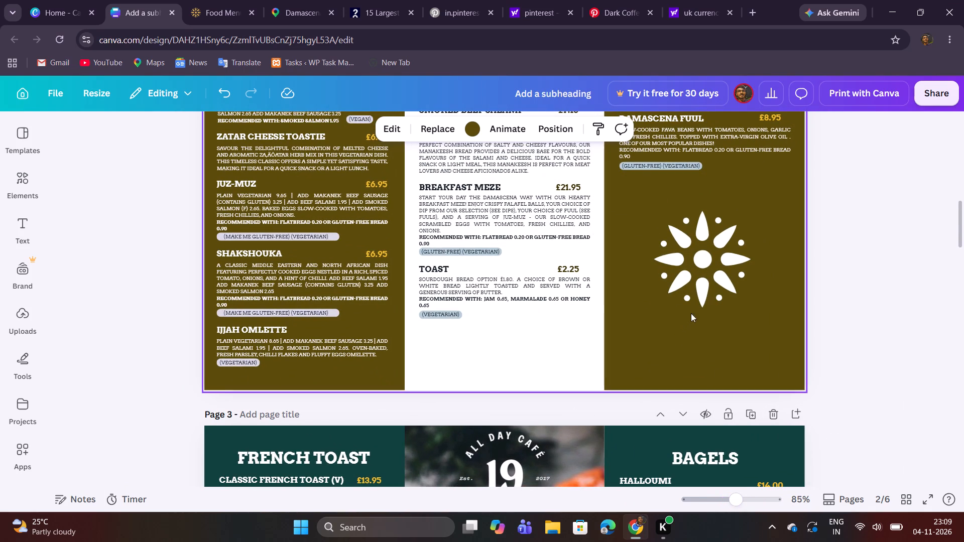
left_click(671, 307)
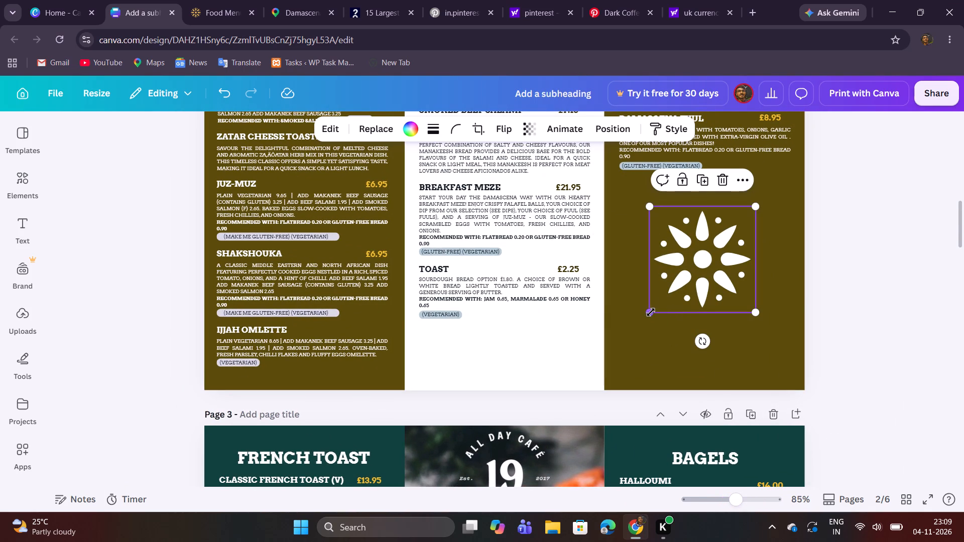
left_click_drag(651, 312, 618, 341)
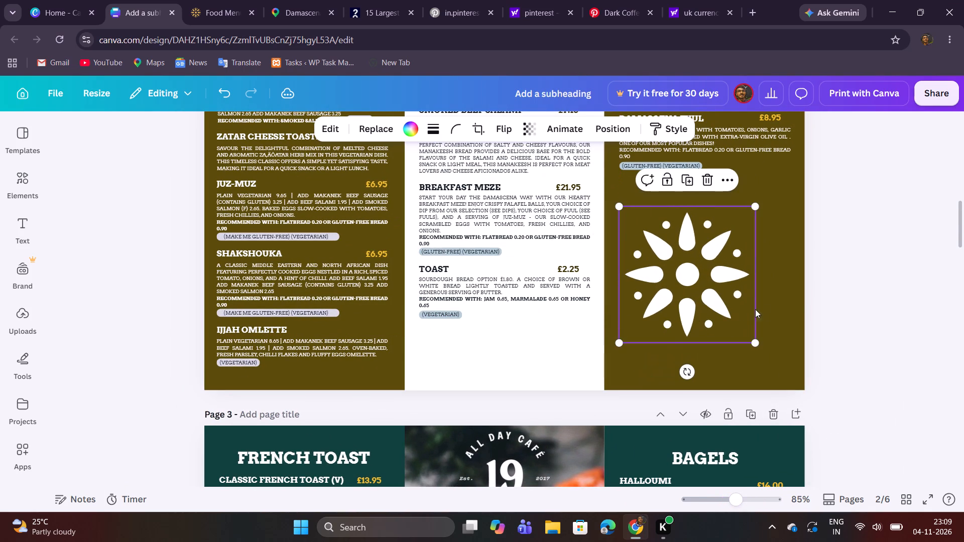
left_click(776, 305)
left_click_drag(715, 297, 729, 294)
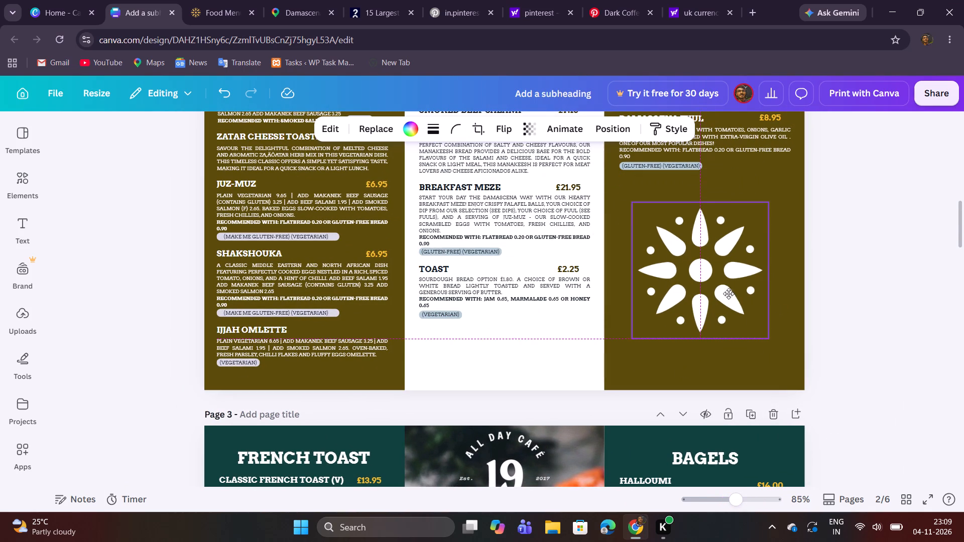
left_click_drag(729, 294, 732, 294)
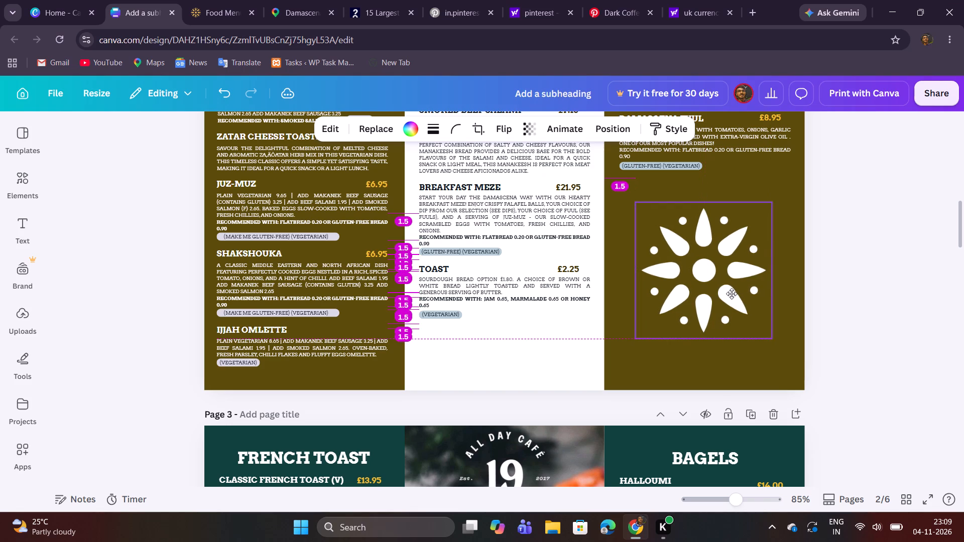
left_click_drag(732, 294, 730, 294)
left_click(730, 294)
left_click(731, 341)
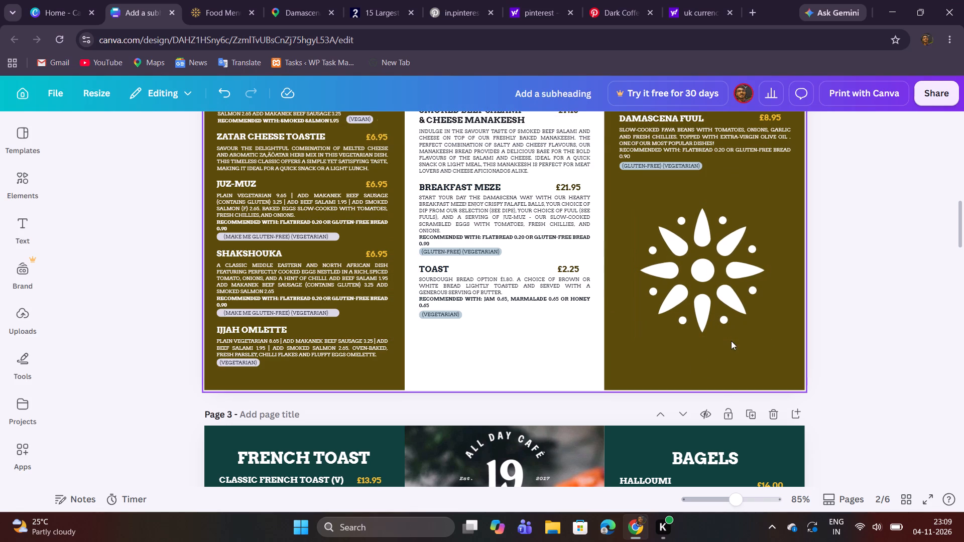
left_click(718, 306)
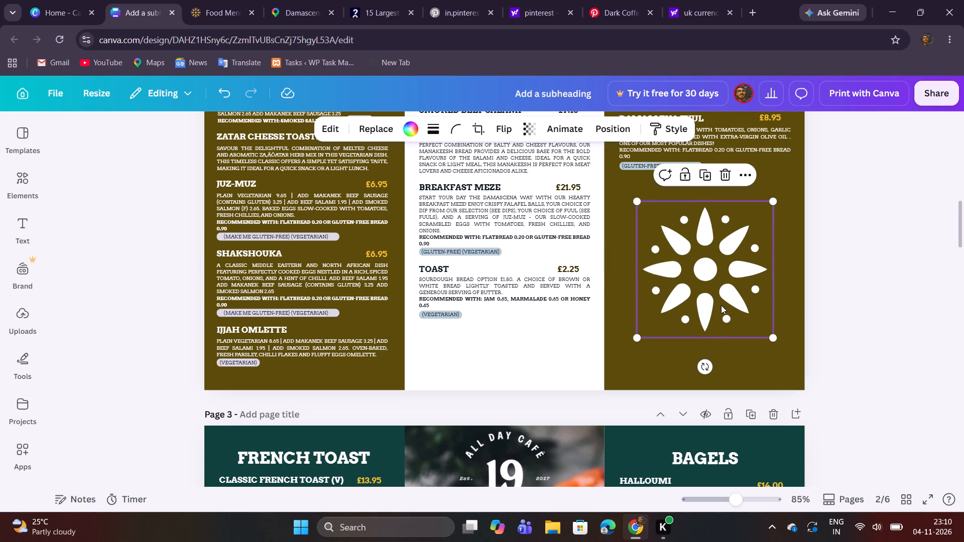
left_click(738, 365)
Review page 2's three columns and the start of page 3 to see which areas still need content.
scroll(963, 290, "down", 1)
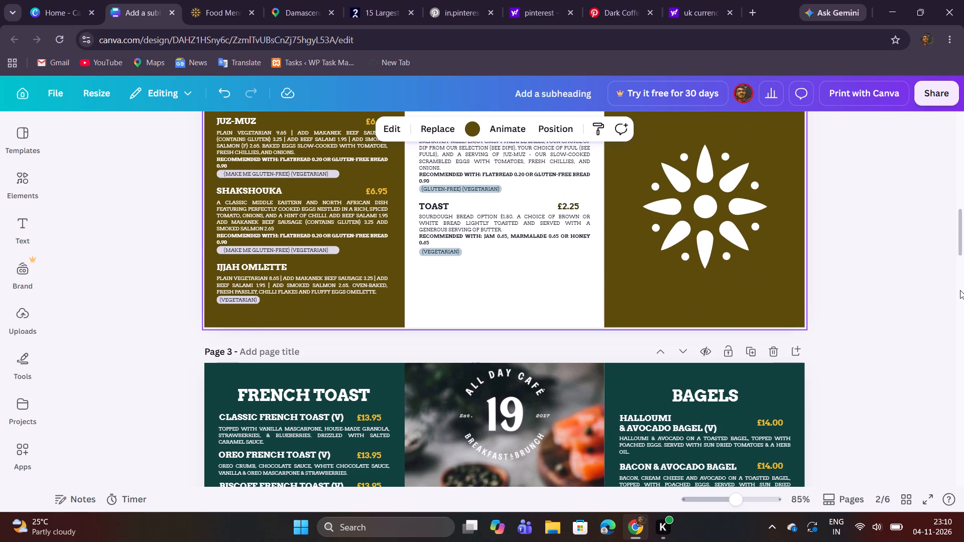
scroll(957, 292, "up", 6)
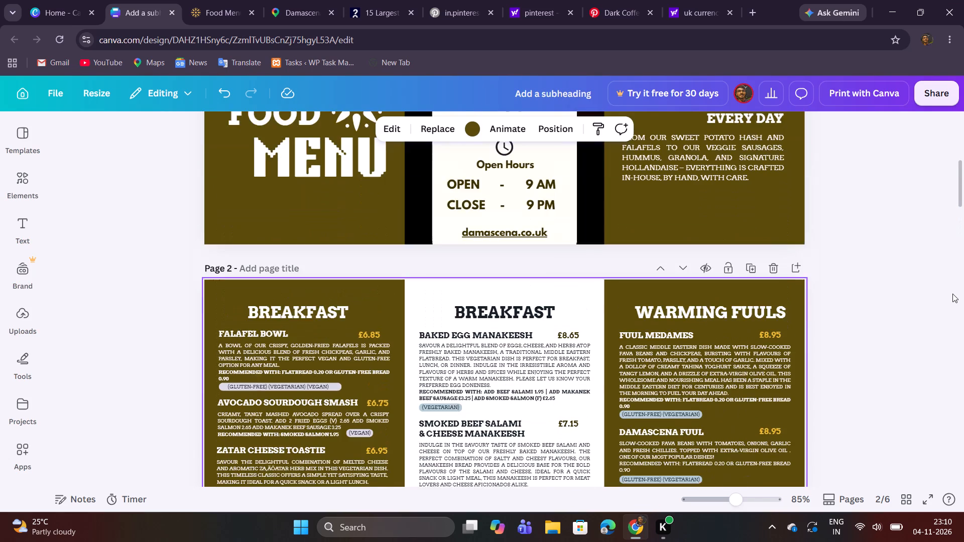
scroll(952, 294, "down", 6)
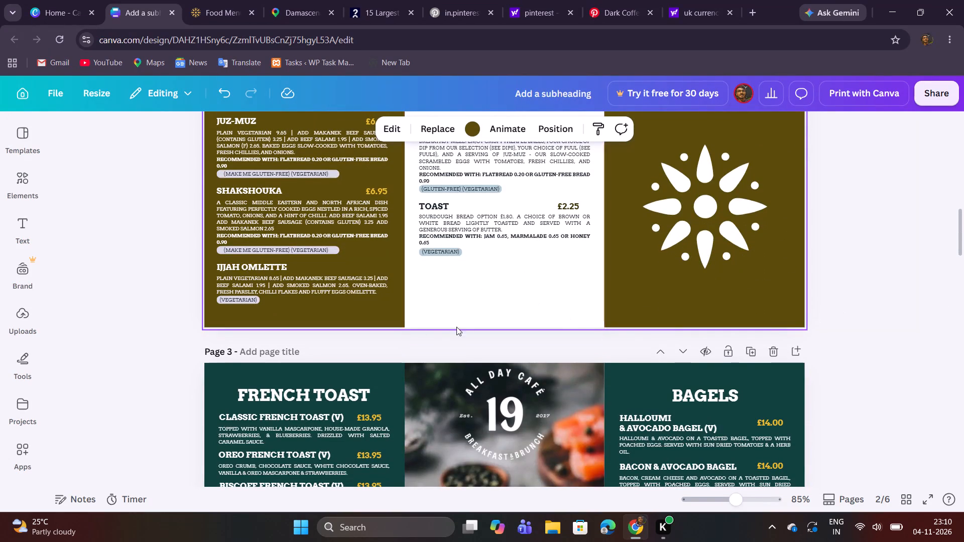
scroll(465, 324, "down", 3)
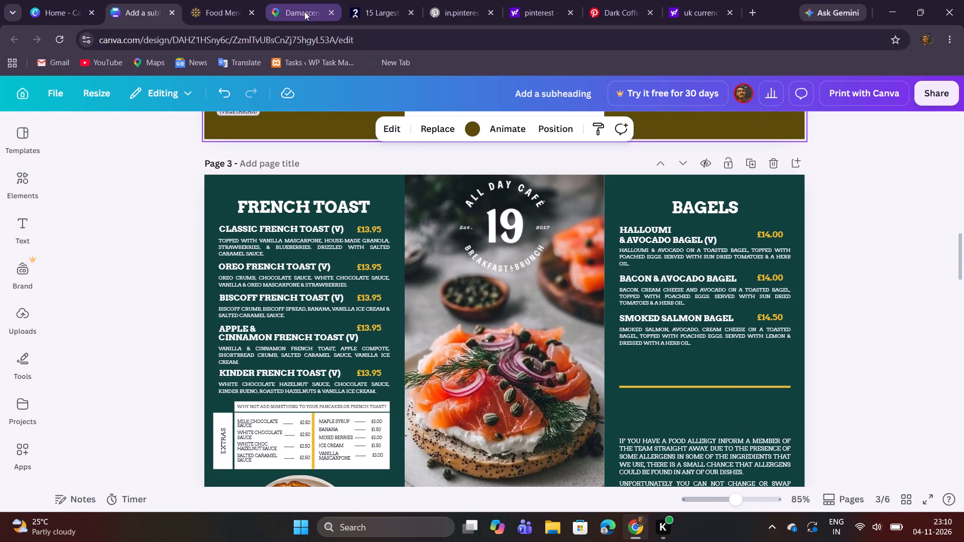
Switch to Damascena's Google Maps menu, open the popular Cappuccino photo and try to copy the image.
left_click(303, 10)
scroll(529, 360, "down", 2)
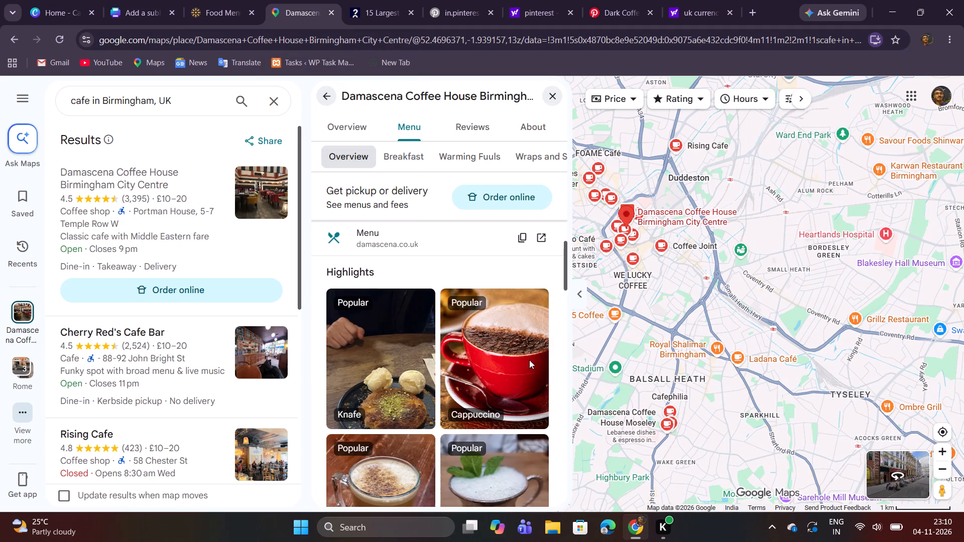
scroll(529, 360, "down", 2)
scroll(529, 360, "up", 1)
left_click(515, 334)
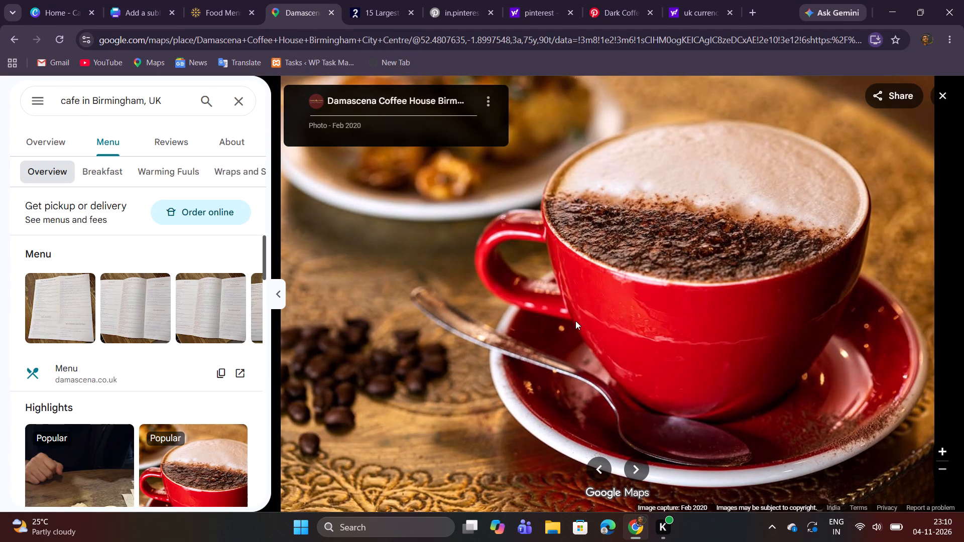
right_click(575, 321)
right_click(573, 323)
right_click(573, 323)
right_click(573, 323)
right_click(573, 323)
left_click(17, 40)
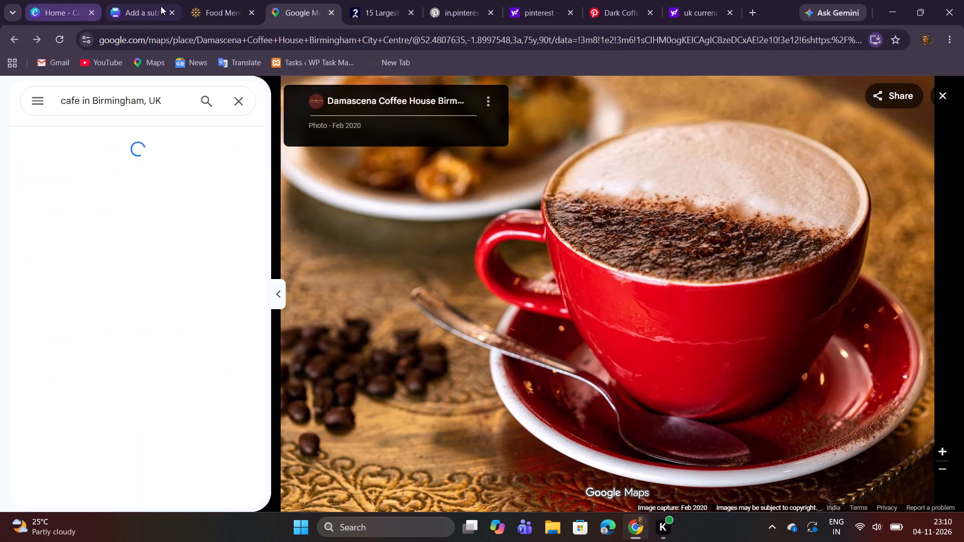
Switch to Pinterest and search for cappuccino.
left_click(597, 7)
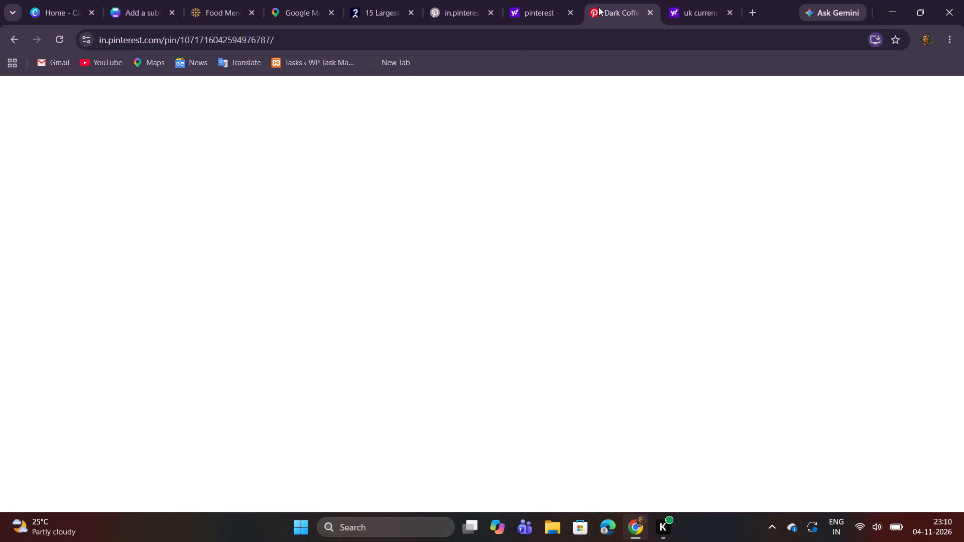
scroll(462, 322, "down", 6)
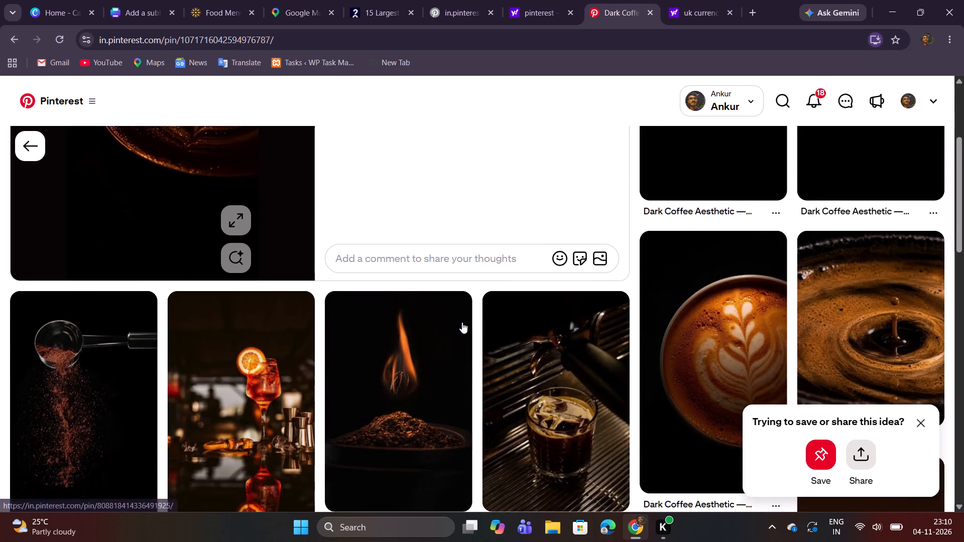
scroll(462, 322, "up", 8)
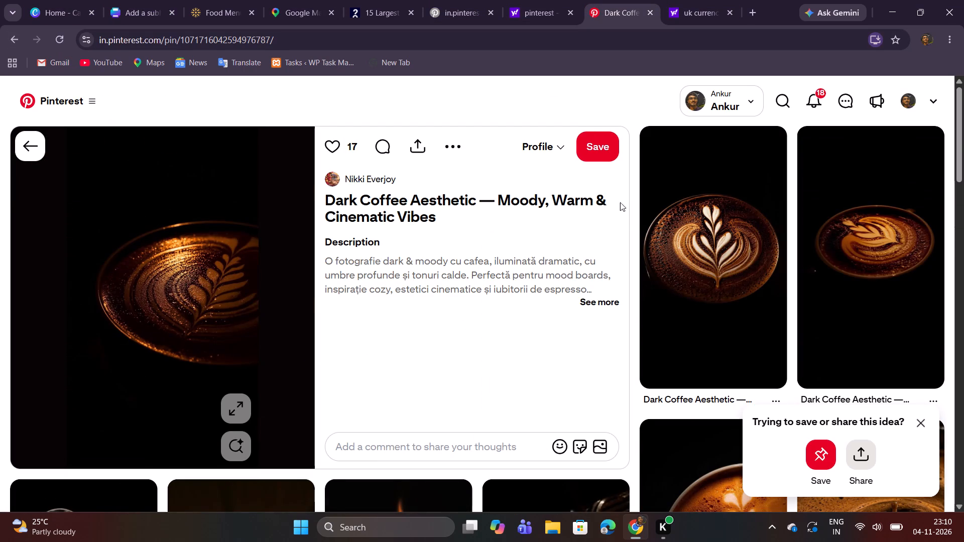
left_click(788, 99)
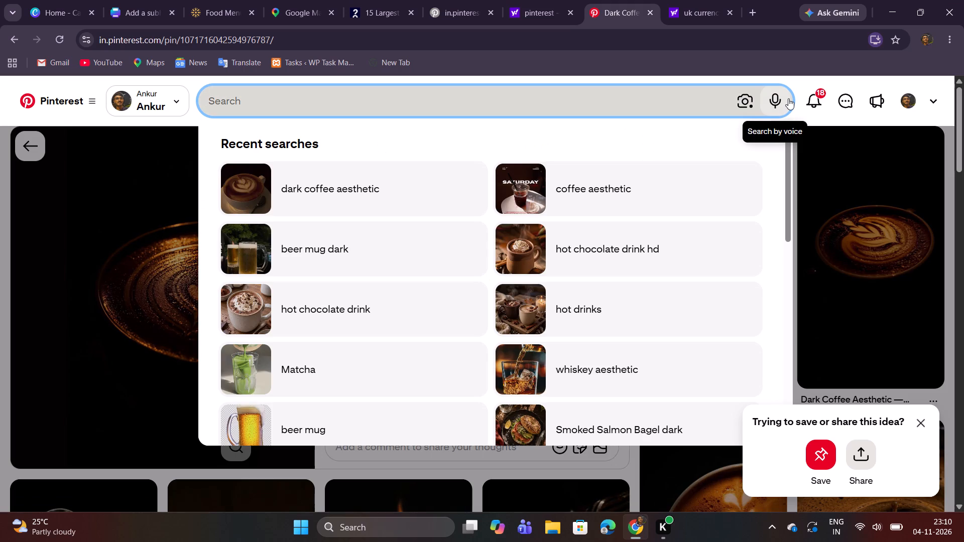
type("capop")
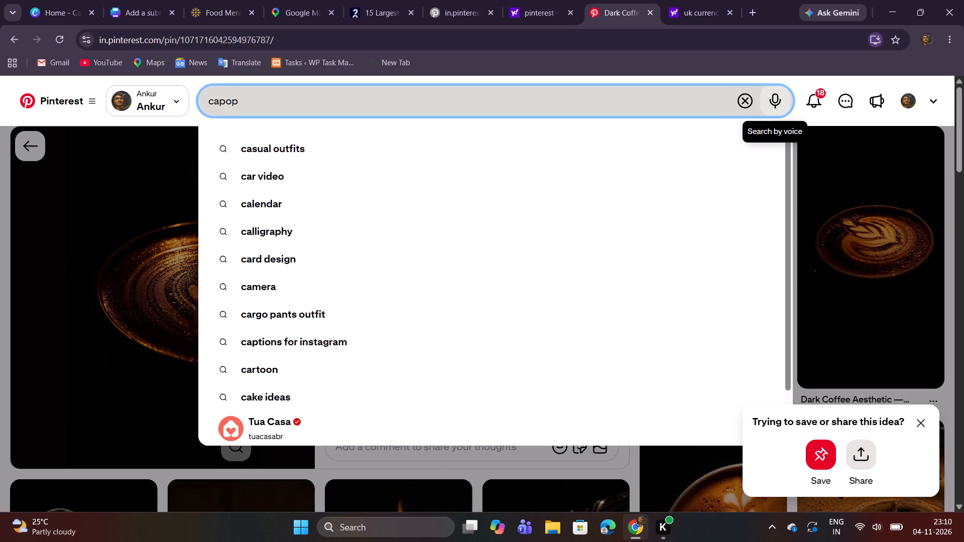
key("BackSpace")
key("BackSpace")
type("pu")
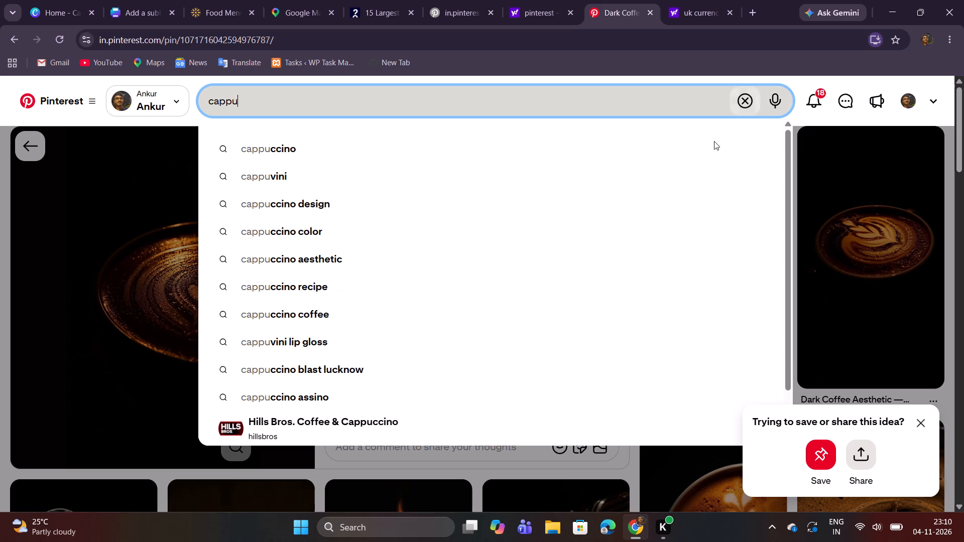
left_click(440, 155)
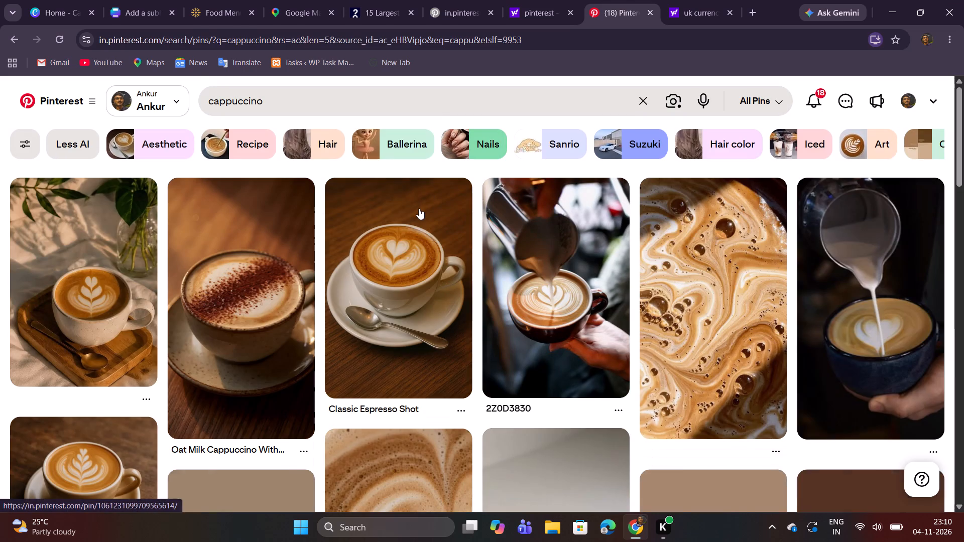
Open the pin showing a latte-art cup and saucer on dark wood and copy its image.
scroll(419, 208, "down", 3)
left_click(116, 269)
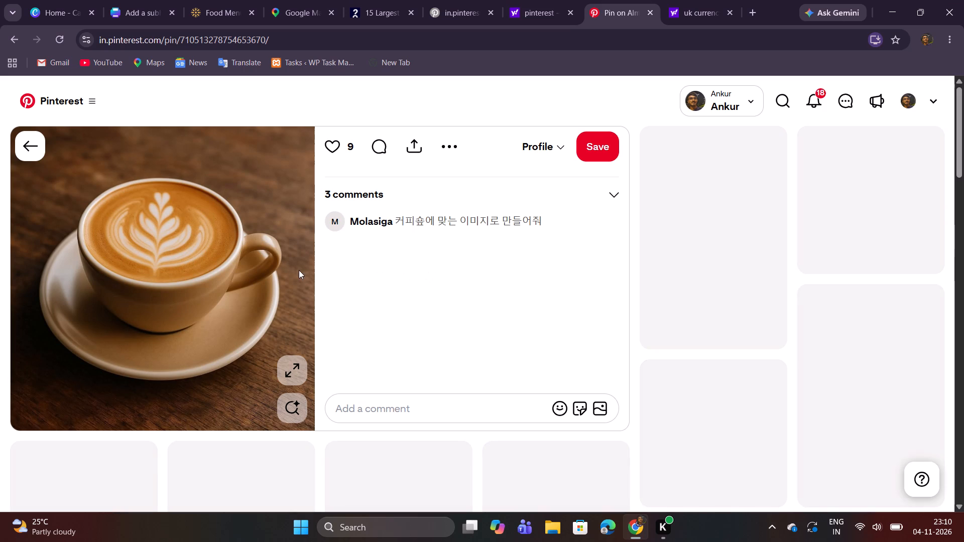
right_click_drag(298, 270, 290, 272)
left_click(316, 328)
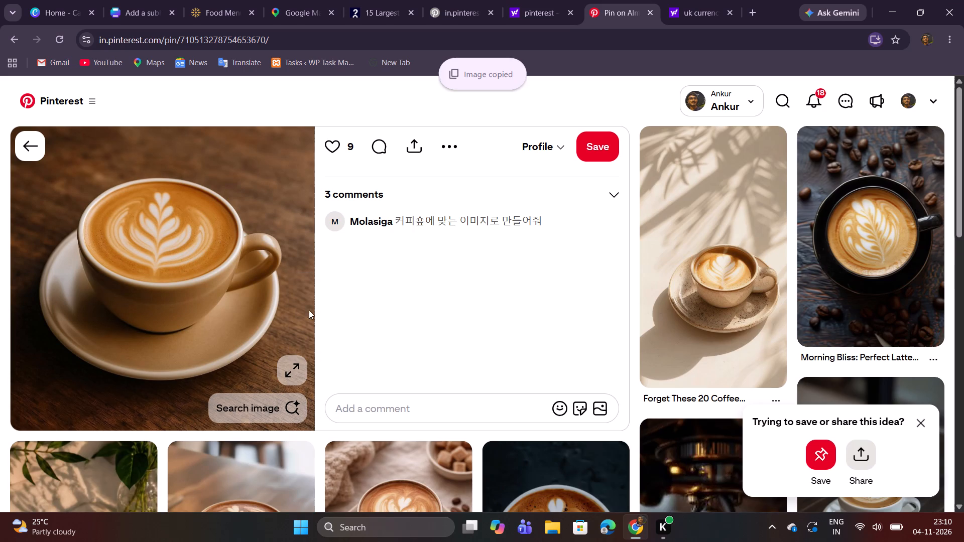
Return to the Canva menu and duplicate the whiskey glass photo below House-Made Milkshakes on page 5.
left_click(145, 15)
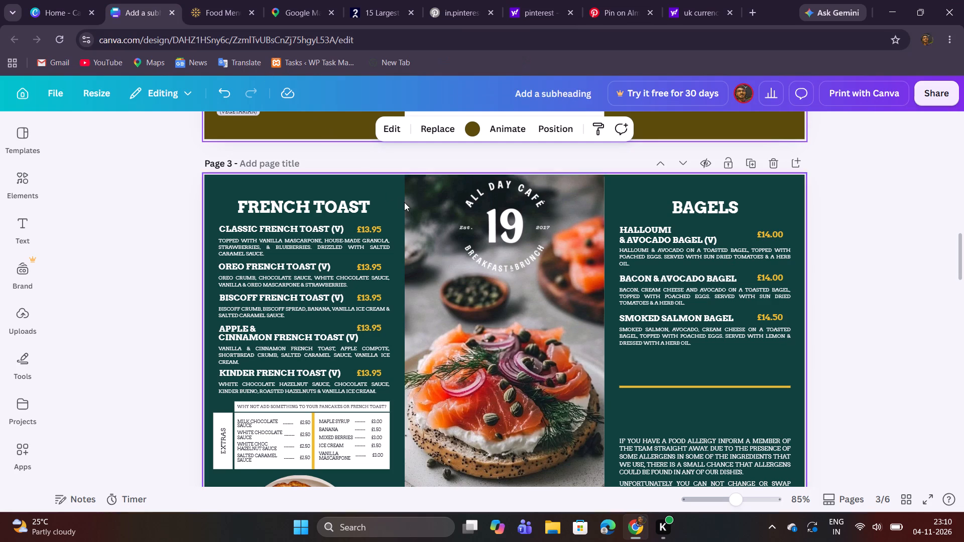
scroll(404, 202, "down", 1)
scroll(404, 202, "up", 10)
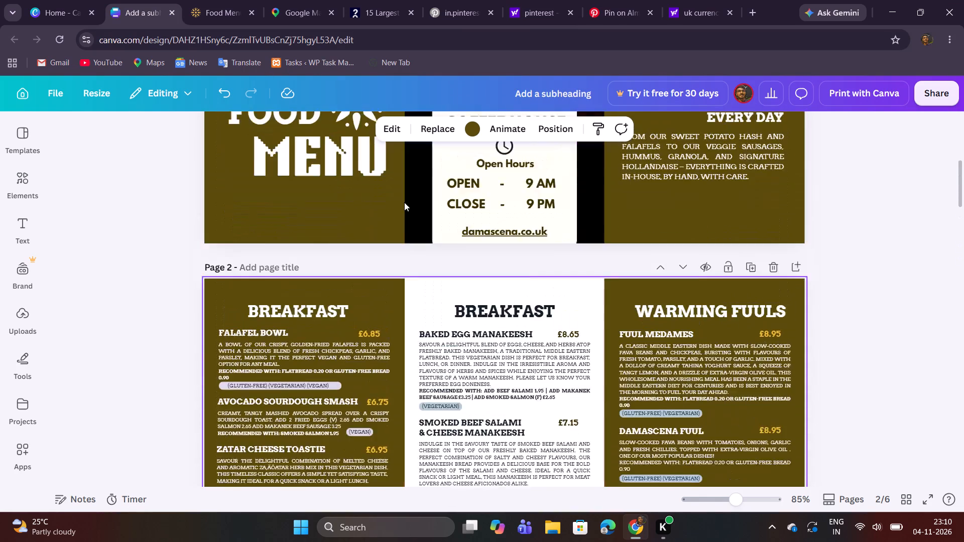
scroll(404, 202, "up", 10)
scroll(404, 202, "down", 12)
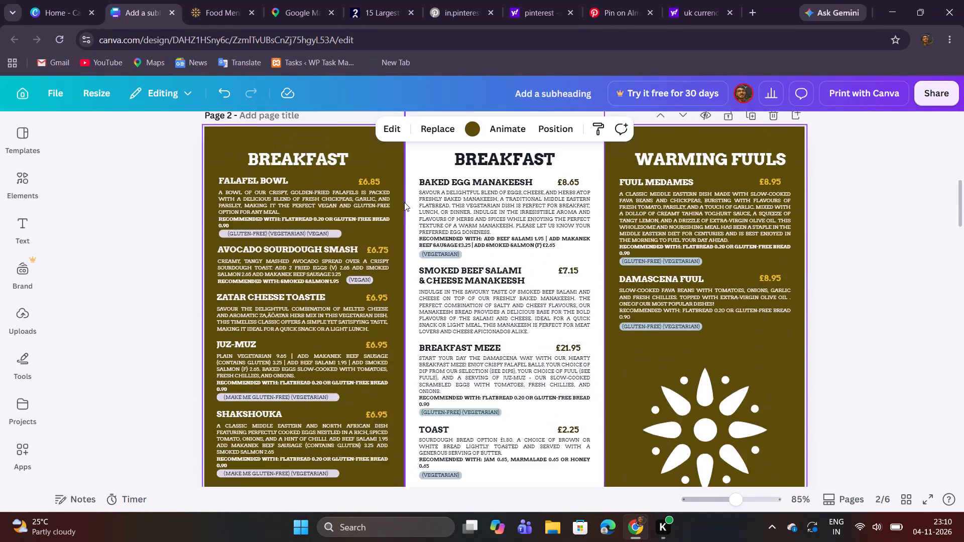
scroll(404, 202, "down", 20)
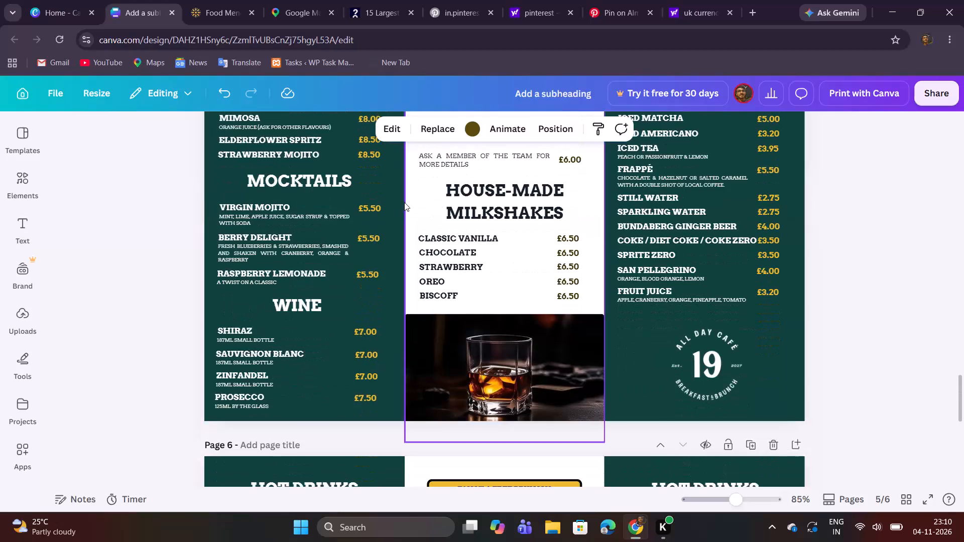
left_click(513, 342)
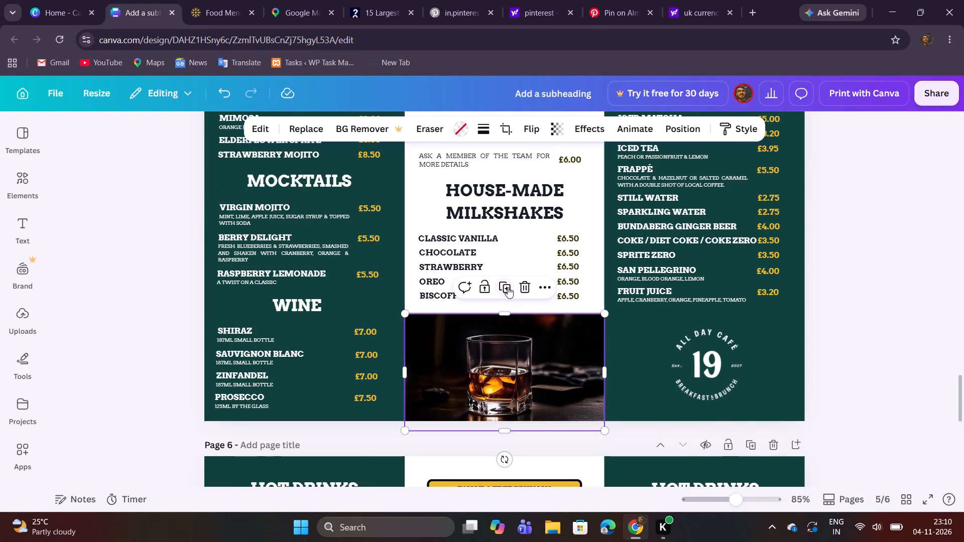
left_click(508, 287)
Move the duplicated whiskey glass photo from page 5 to the bottom of page 2's white column, below Toast, matching the column's width.
left_click_drag(522, 341, 524, 311)
scroll(516, 298, "up", 2)
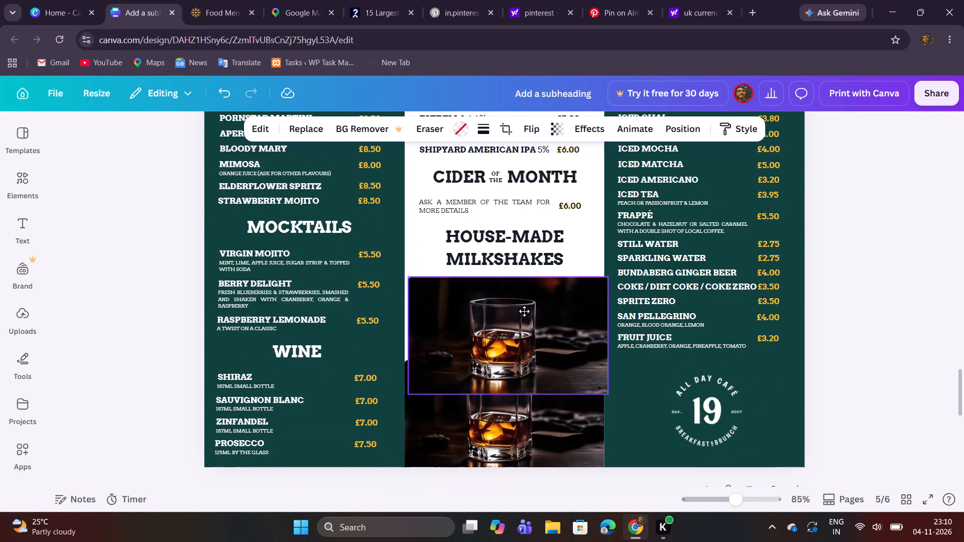
scroll(524, 312, "up", 2)
left_click_drag(524, 311, 524, 316)
scroll(525, 318, "up", 6)
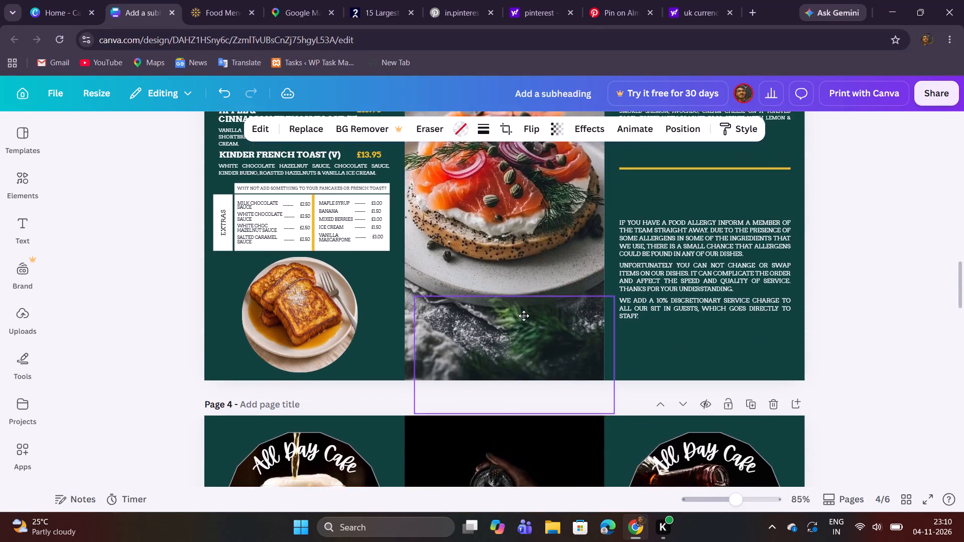
left_click_drag(524, 316, 516, 291)
scroll(524, 316, "up", 6)
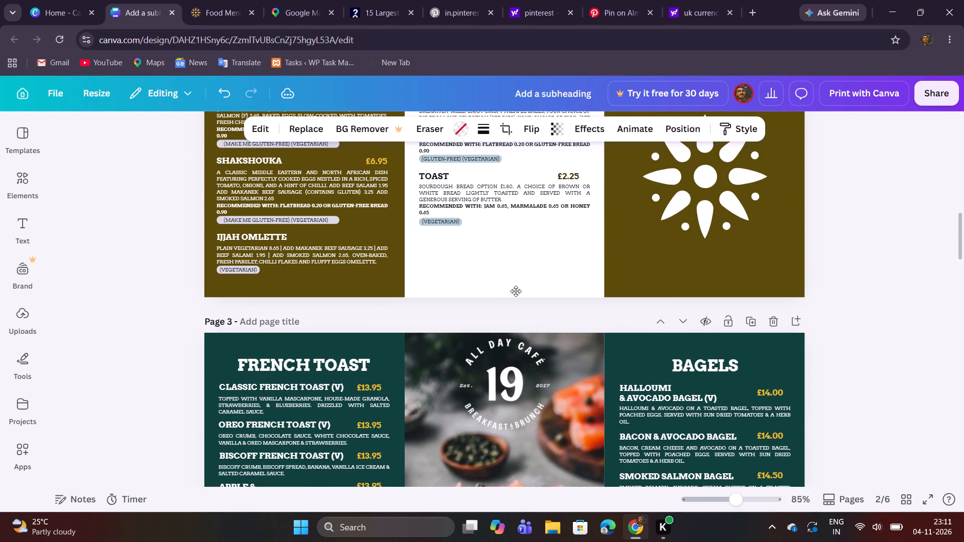
left_click_drag(516, 291, 518, 261)
left_click_drag(517, 267, 517, 268)
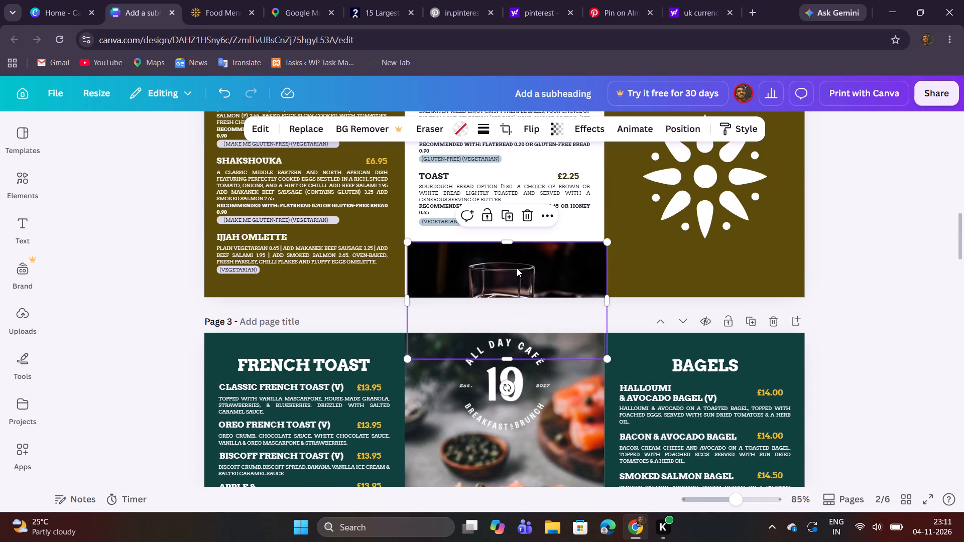
left_click_drag(517, 268, 511, 260)
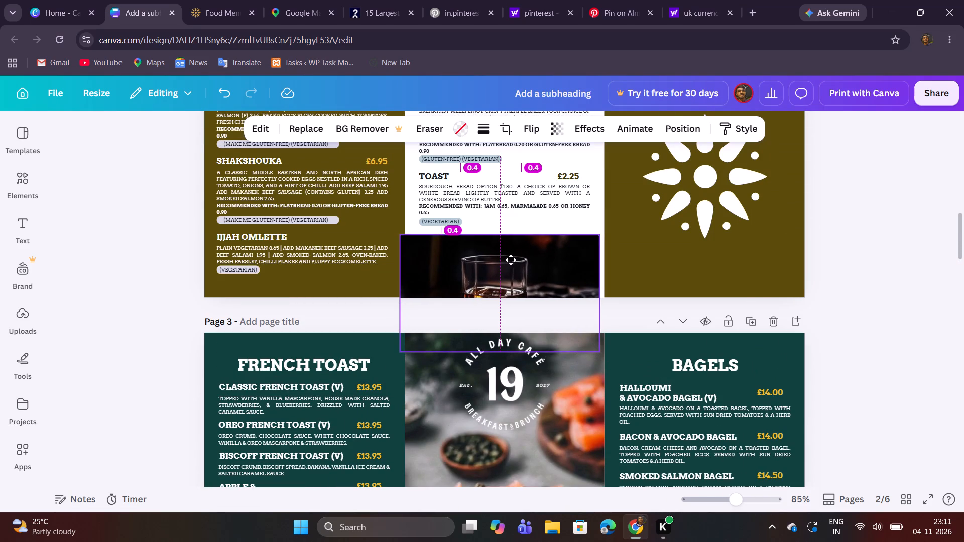
left_click_drag(511, 260, 513, 259)
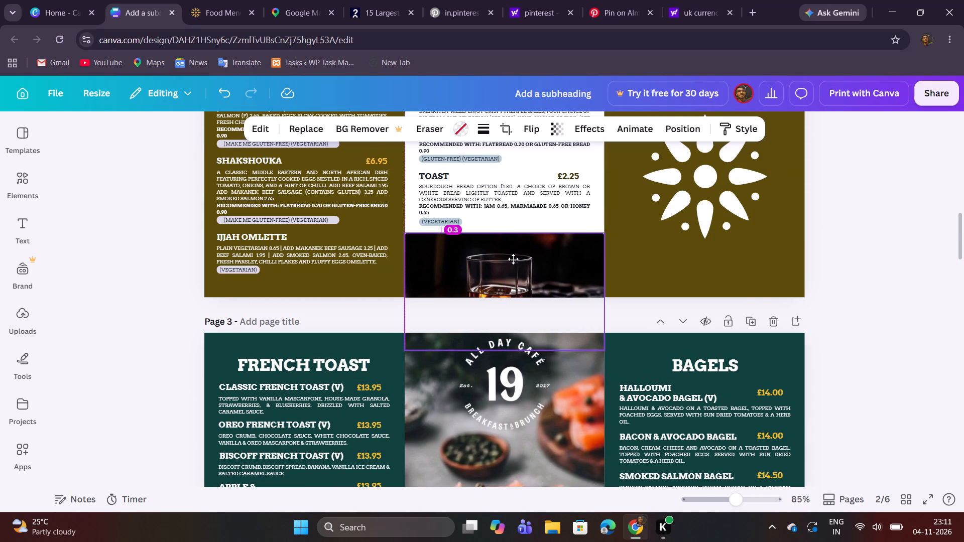
left_click_drag(513, 259, 513, 257)
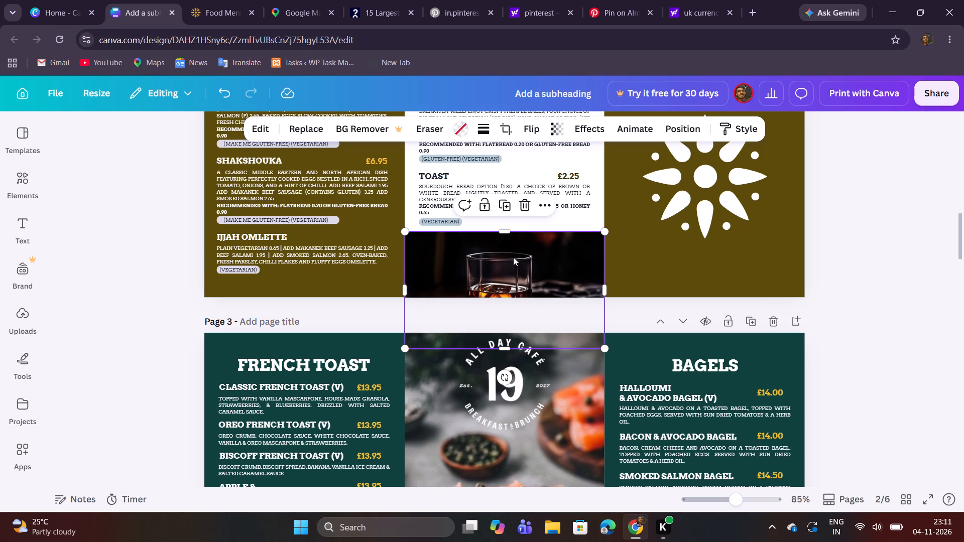
Paste the copied latte-art cup image onto page 2 and place it inside the whiskey photo's frame, replacing that picture.
left_click(667, 281)
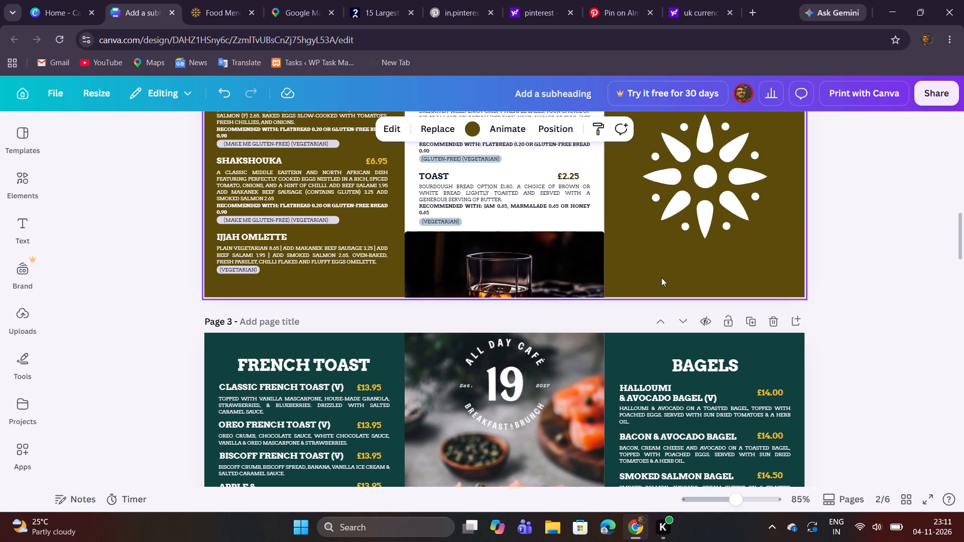
key("ctrl+v")
scroll(657, 275, "up", 2)
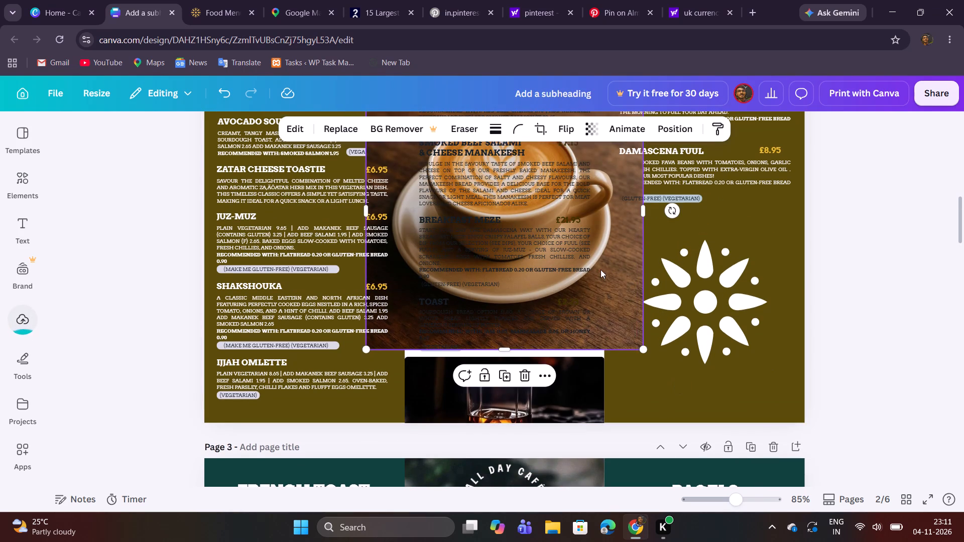
left_click_drag(600, 279, 609, 382)
left_click_drag(609, 382, 595, 419)
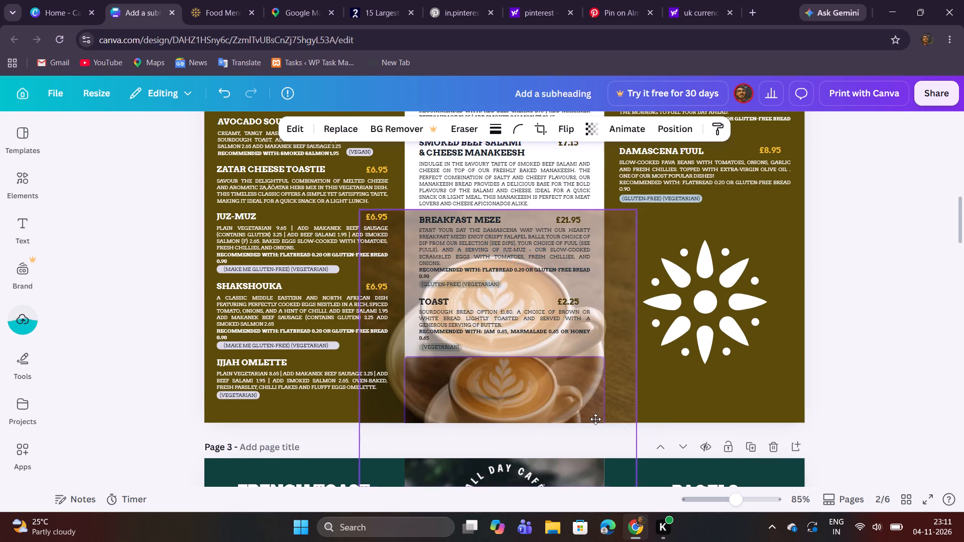
left_click_drag(595, 419, 595, 421)
left_click(649, 394)
Reposition the coffee photo within its crop frame below Toast, shifting the image downward.
scroll(649, 391, "down", 1)
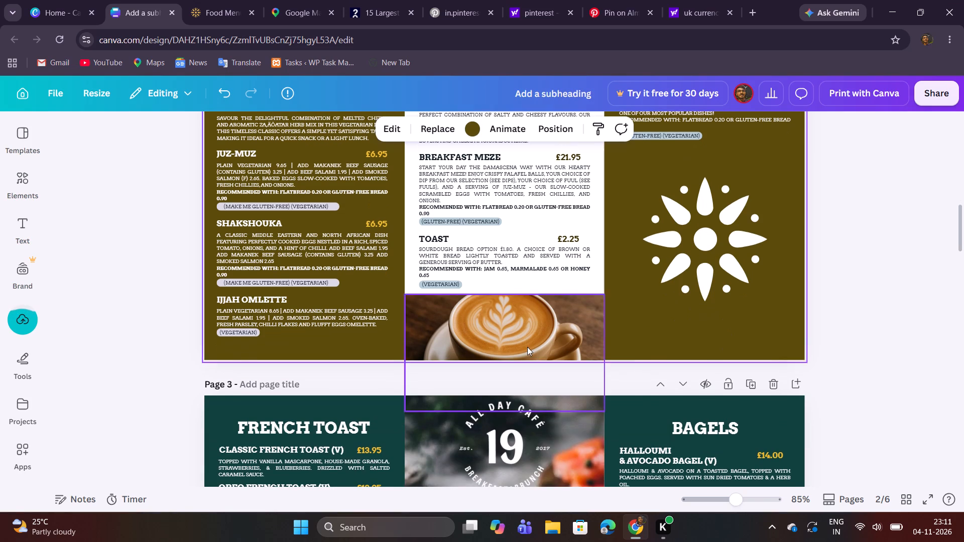
double_click(527, 347)
left_click_drag(553, 351, 555, 359)
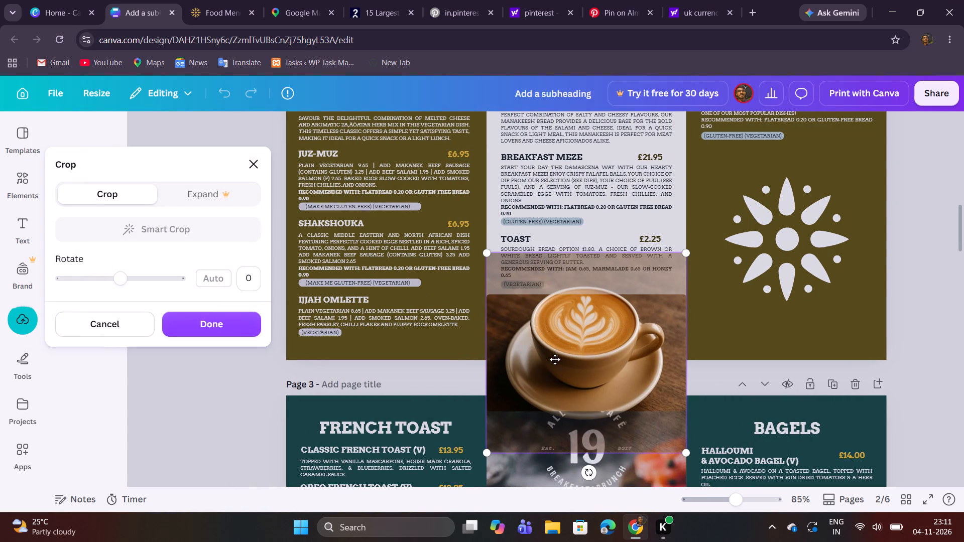
left_click_drag(555, 359, 555, 368)
left_click(765, 344)
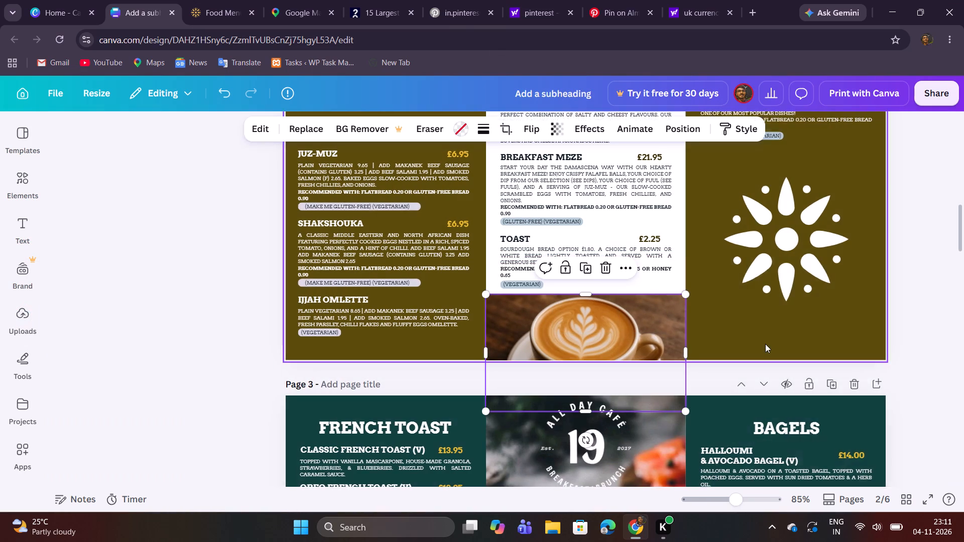
scroll(729, 337, "down", 2)
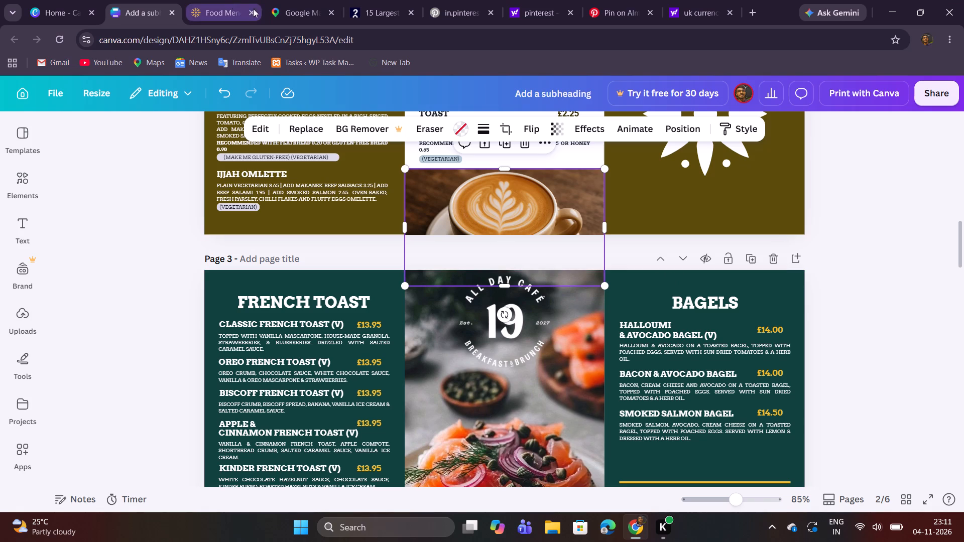
Switch to Pinterest and search for coffee bean design.
left_click(619, 0)
scroll(641, 244, "down", 7)
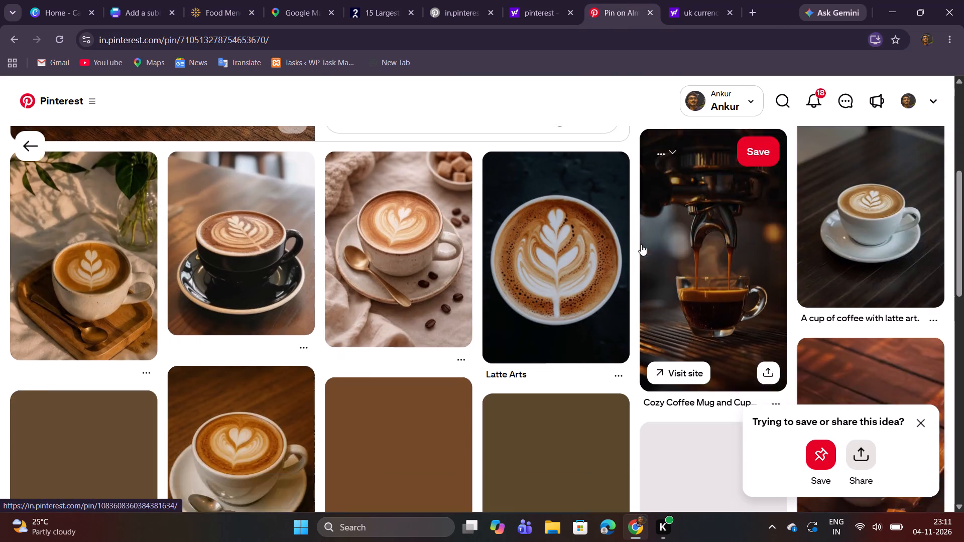
scroll(641, 244, "up", 15)
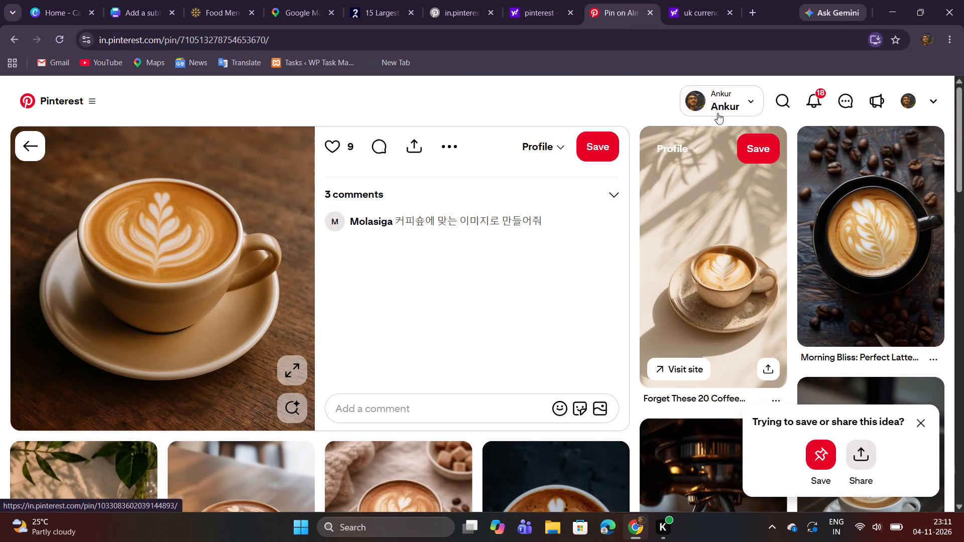
left_click(777, 103)
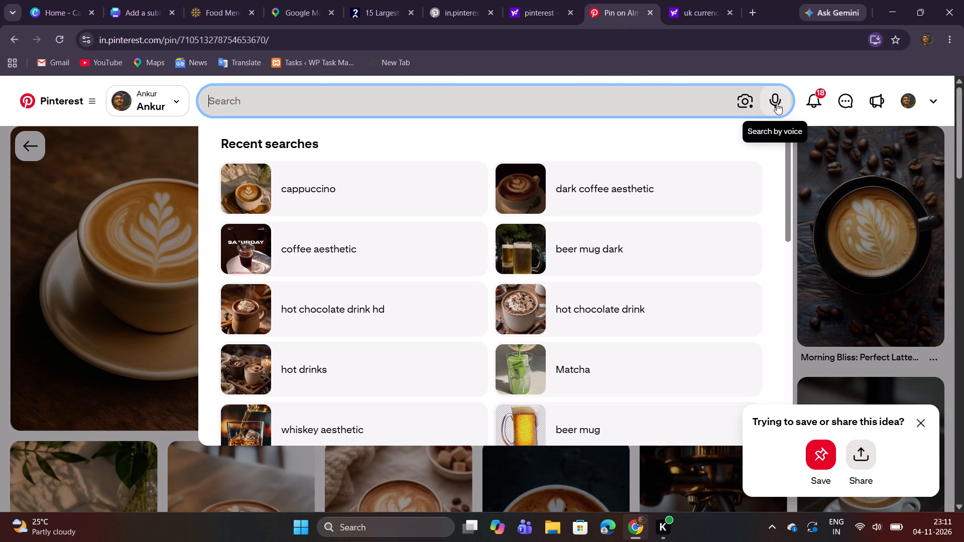
type("cofee")
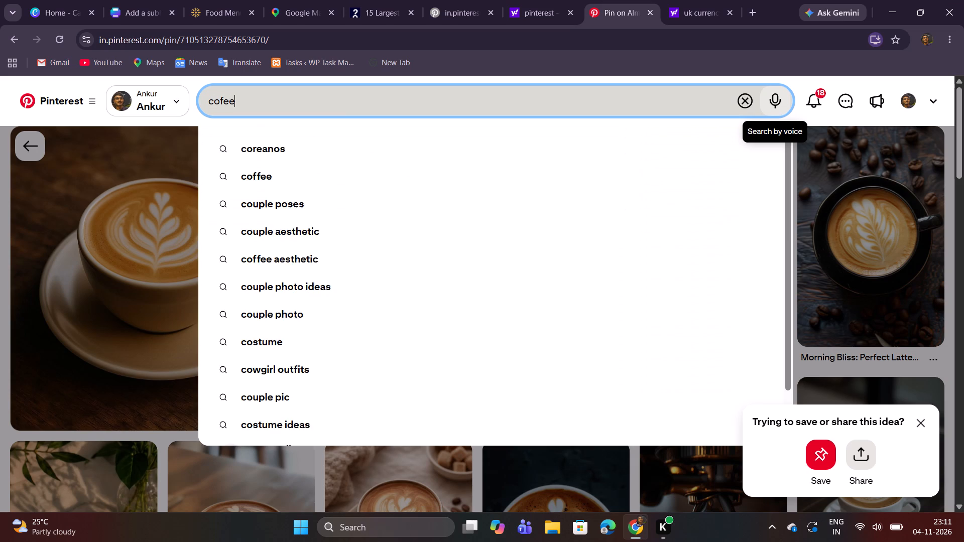
key("BackSpace")
key("BackSpace")
key("f")
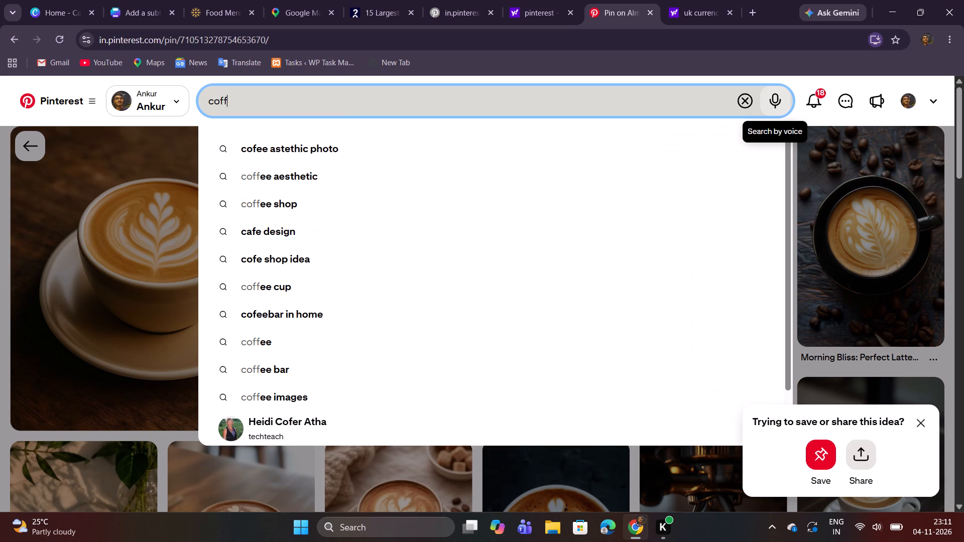
key("e")
key("space")
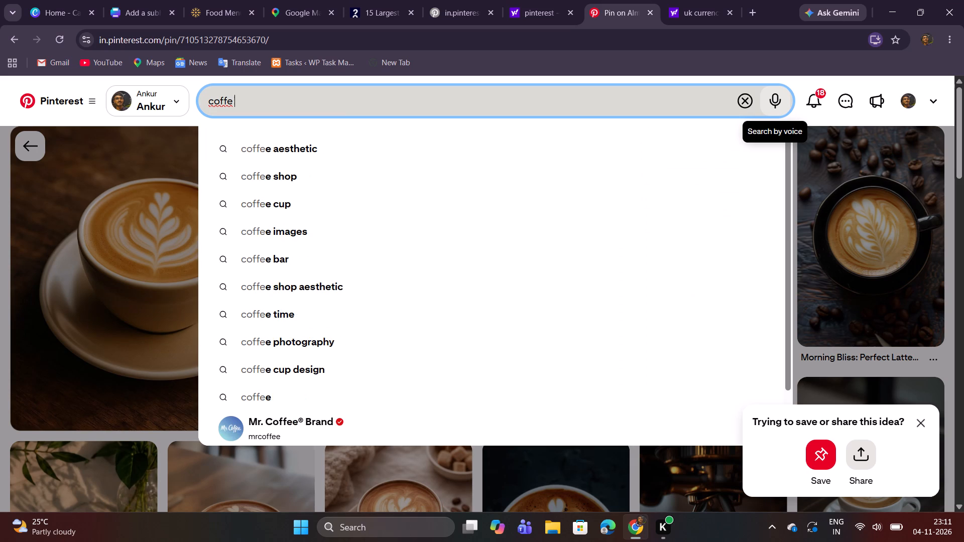
type("bea")
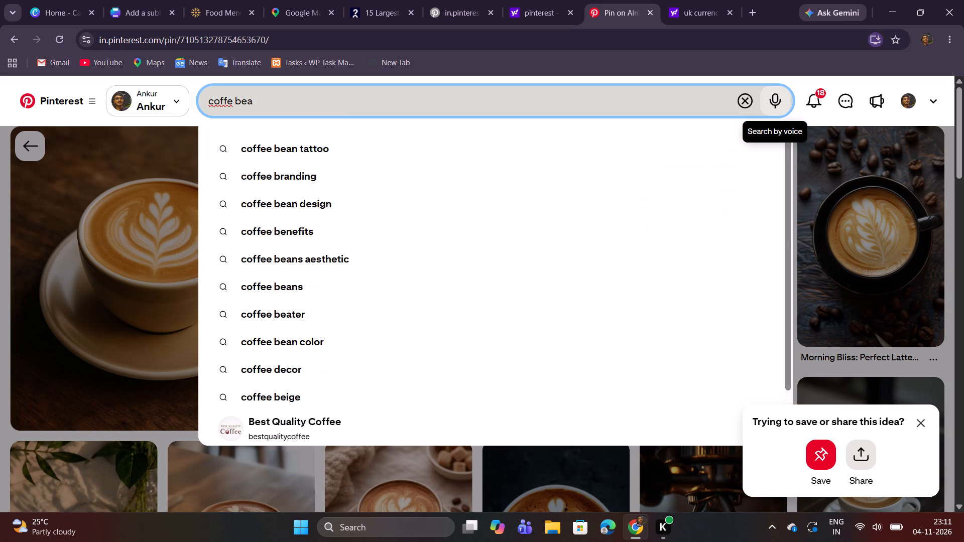
left_click(300, 174)
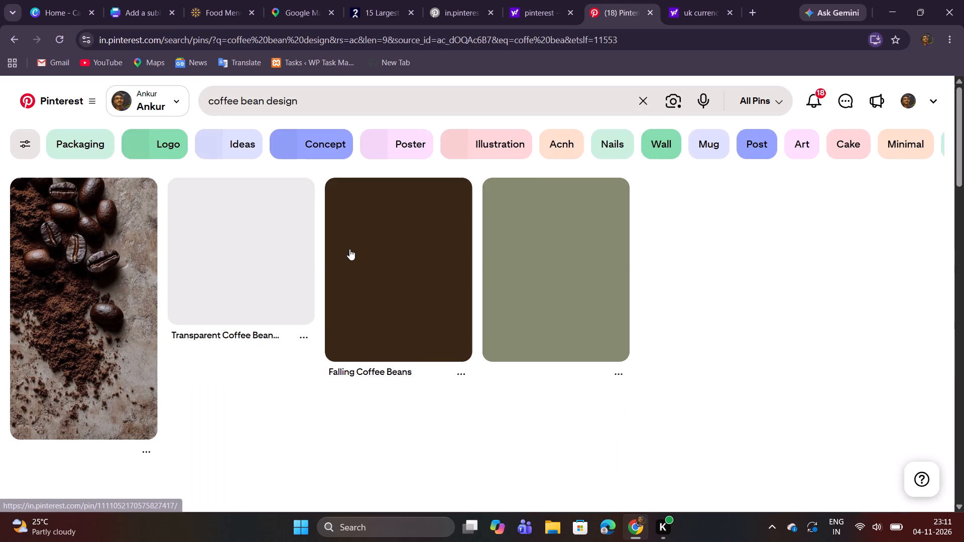
Browse the coffee bean design results for a coffee bean image or pattern suited to the café menu.
scroll(302, 282, "down", 3)
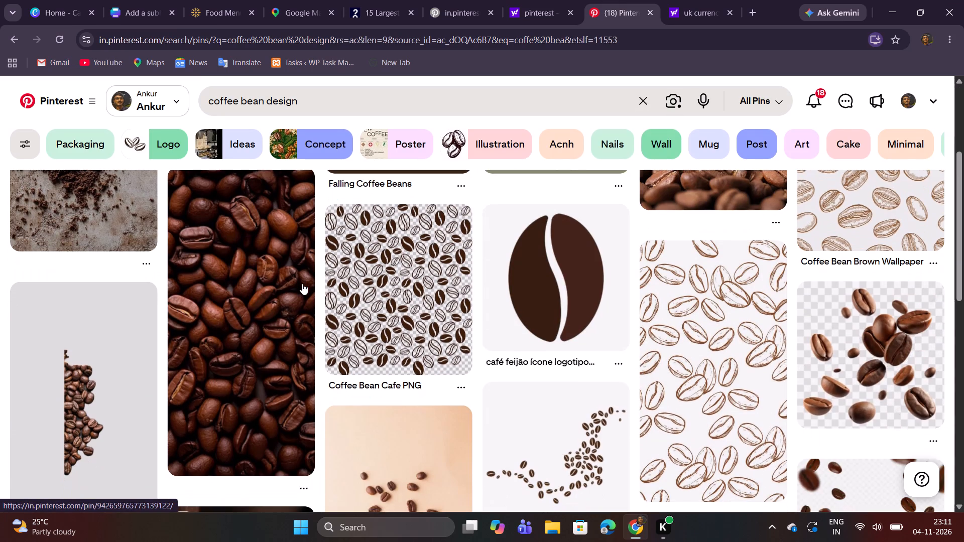
scroll(302, 284, "down", 3)
scroll(302, 284, "up", 2)
scroll(302, 284, "down", 3)
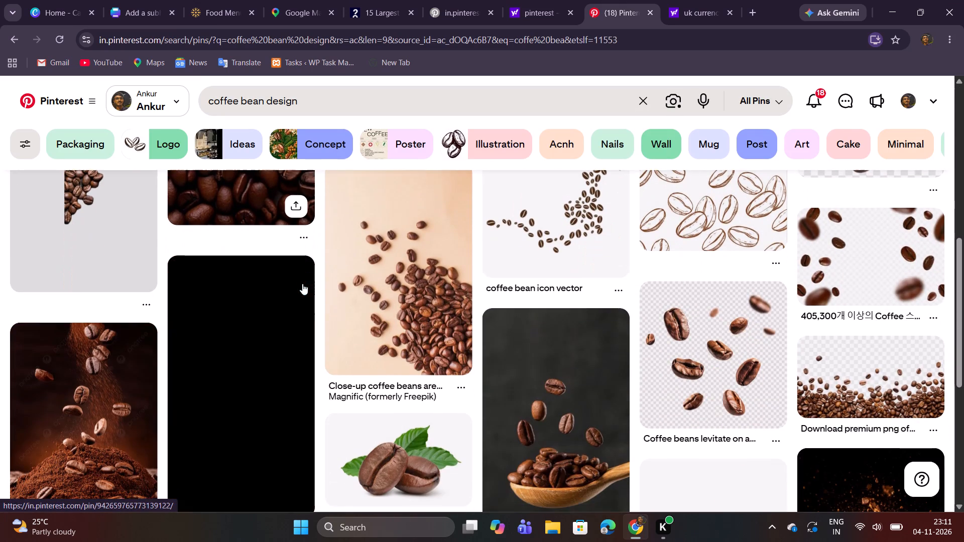
scroll(305, 282, "down", 3)
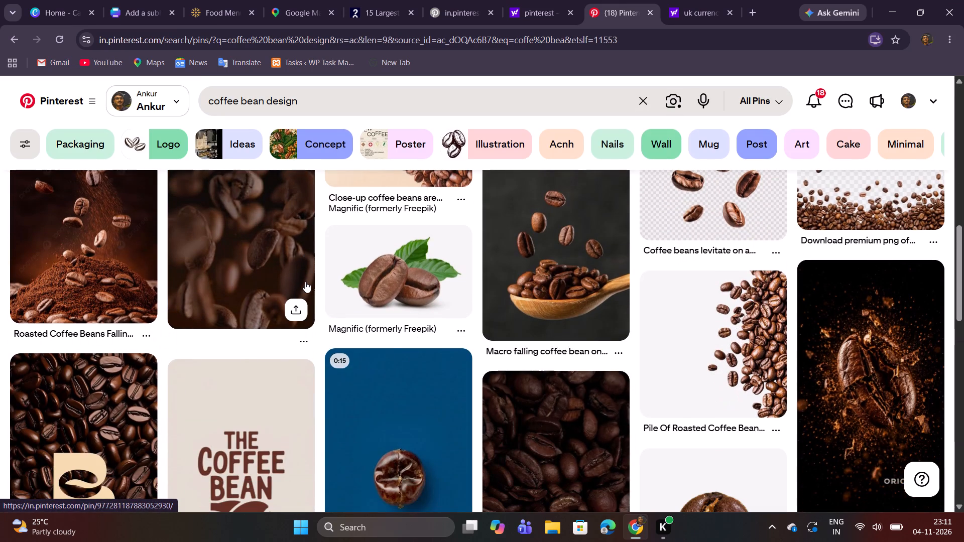
scroll(453, 293, "down", 4)
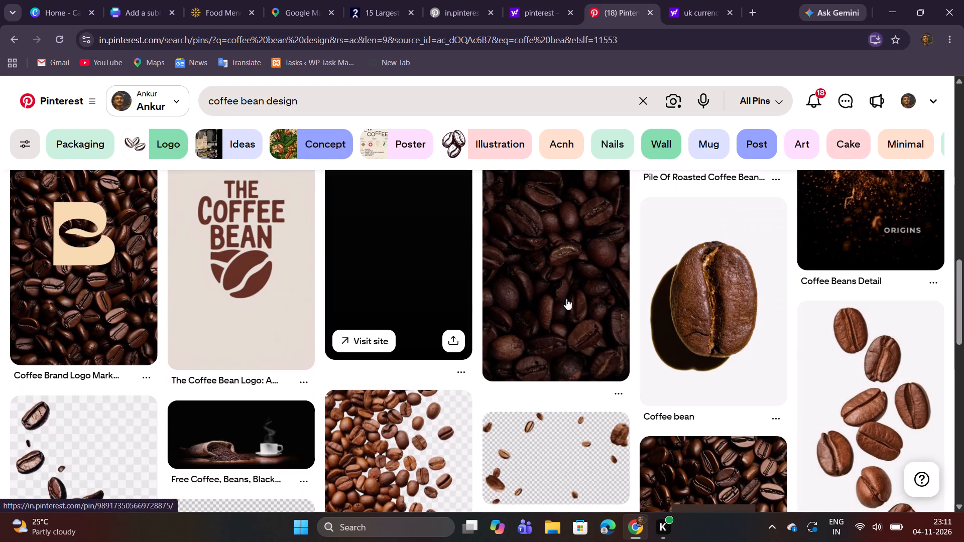
scroll(579, 300, "up", 2)
scroll(573, 299, "down", 6)
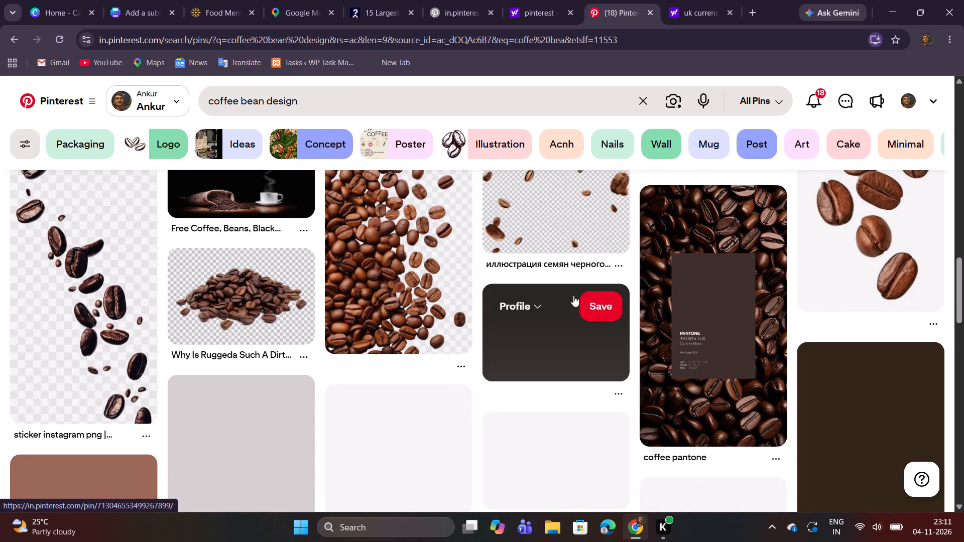
scroll(573, 296, "down", 4)
scroll(573, 296, "up", 3)
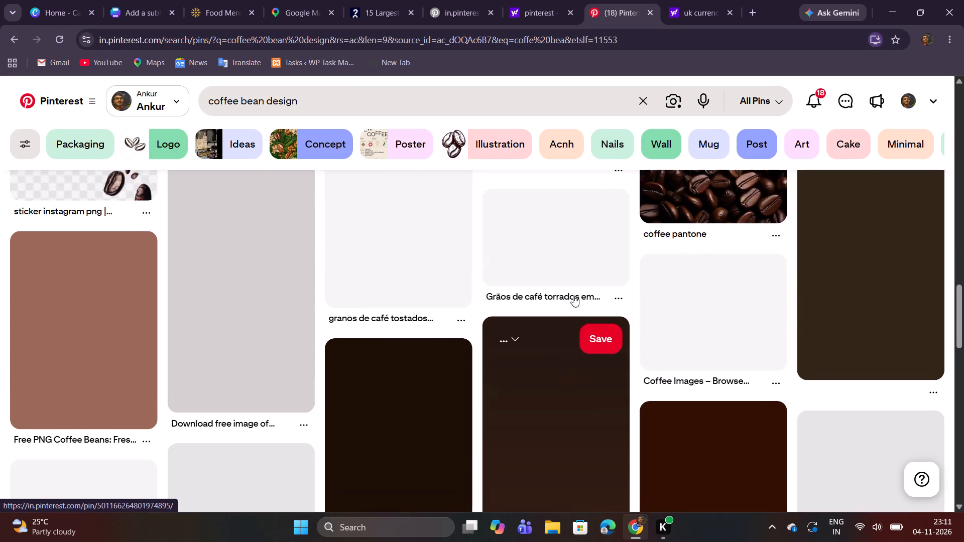
scroll(573, 296, "up", 4)
scroll(573, 296, "down", 2)
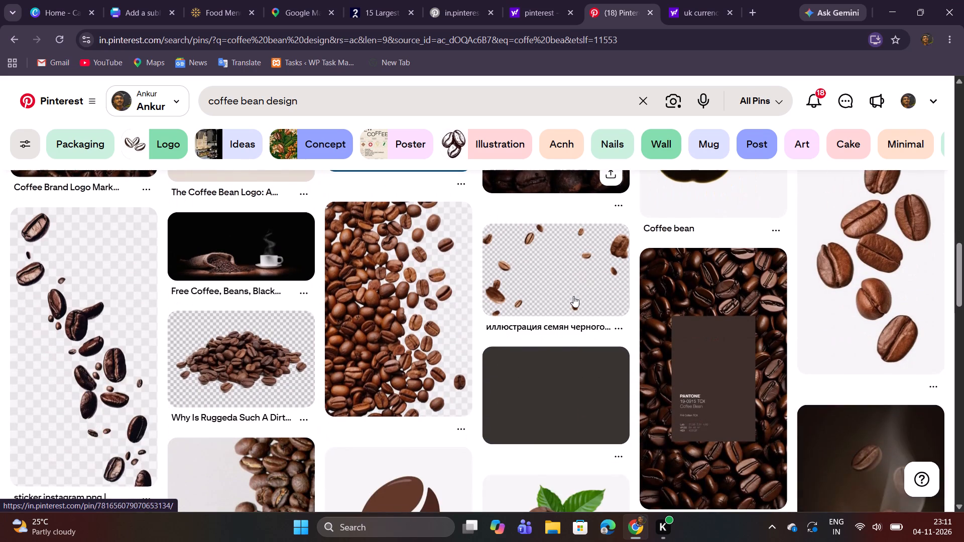
scroll(573, 296, "up", 9)
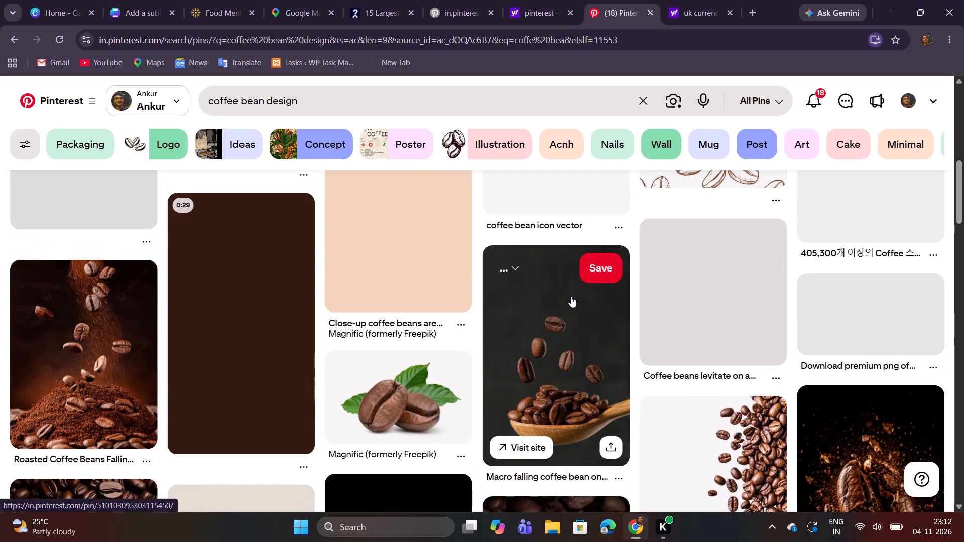
scroll(571, 296, "up", 7)
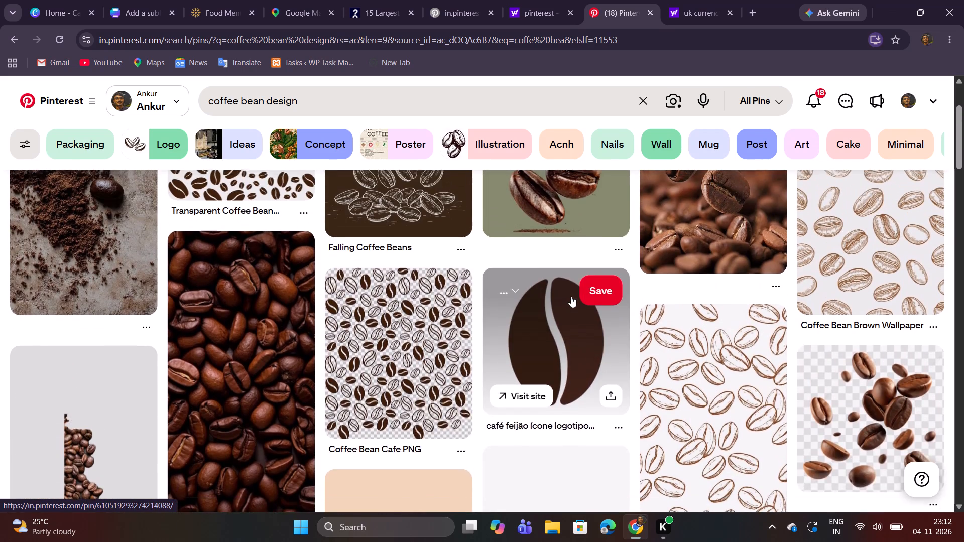
scroll(571, 296, "up", 1)
scroll(571, 296, "down", 17)
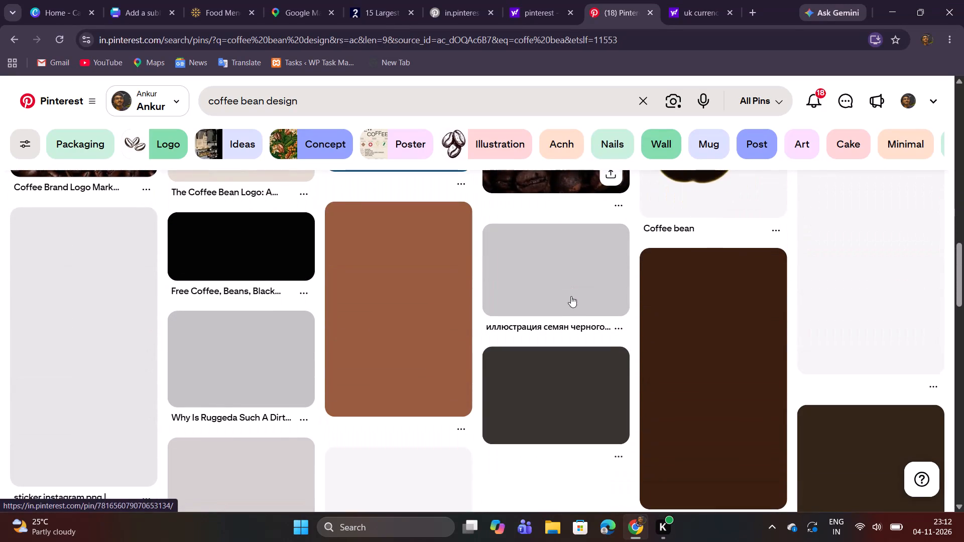
scroll(571, 296, "down", 1)
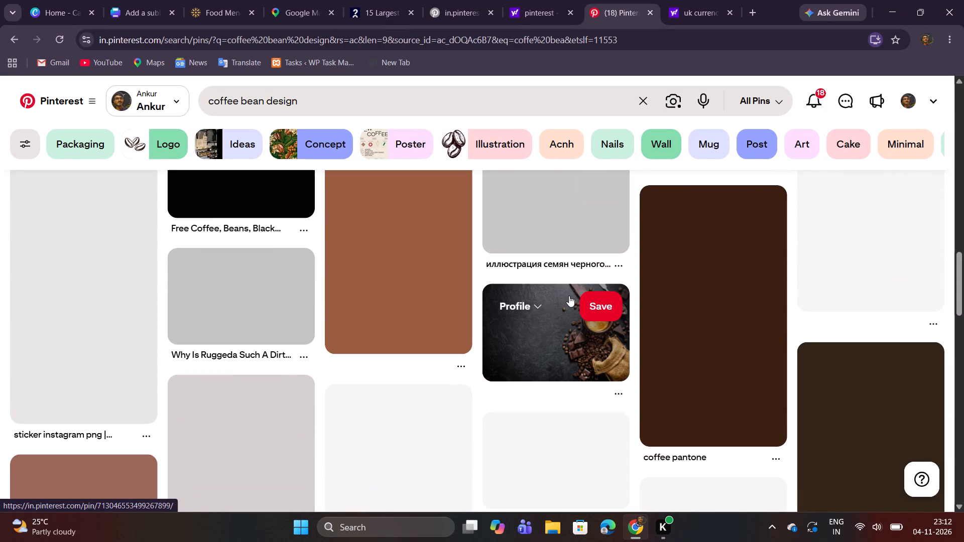
scroll(568, 296, "up", 4)
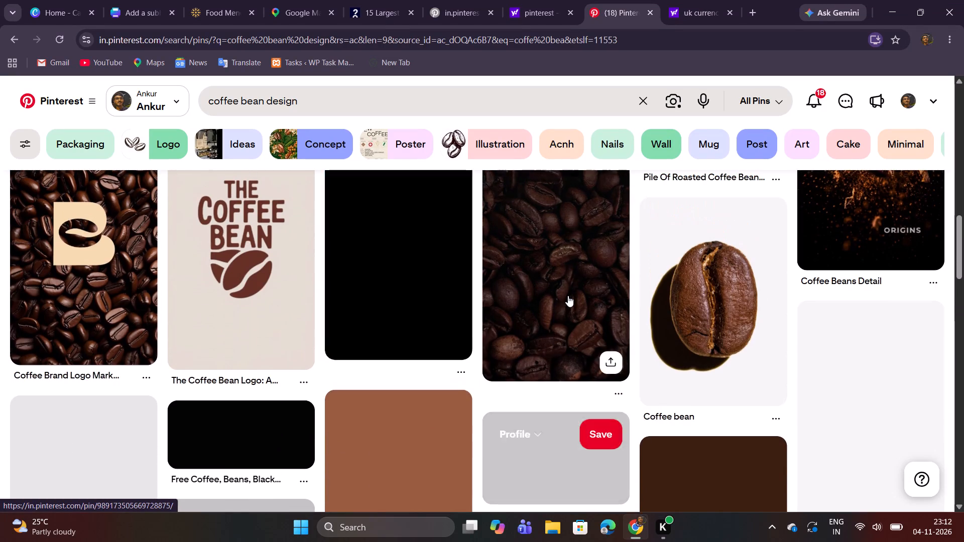
scroll(568, 296, "up", 5)
scroll(568, 296, "down", 3)
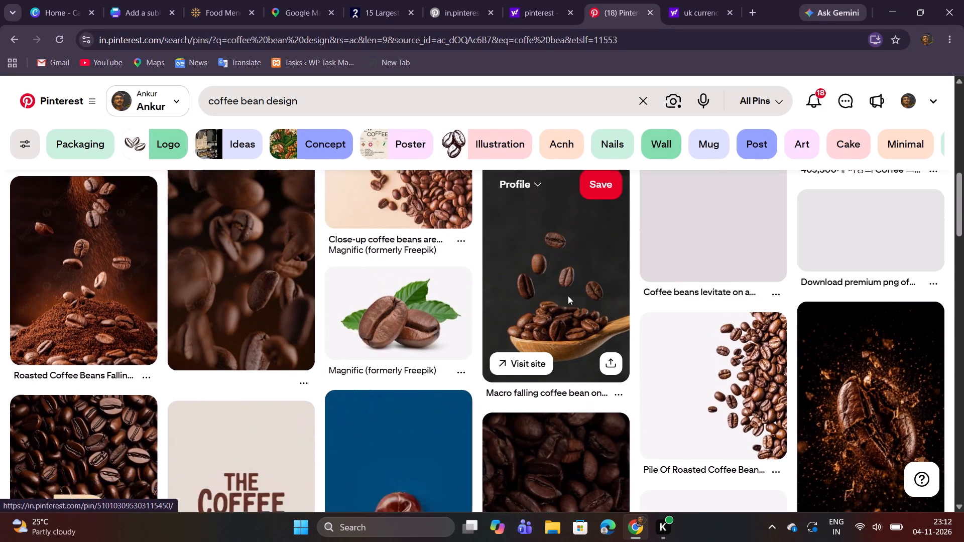
scroll(568, 296, "down", 8)
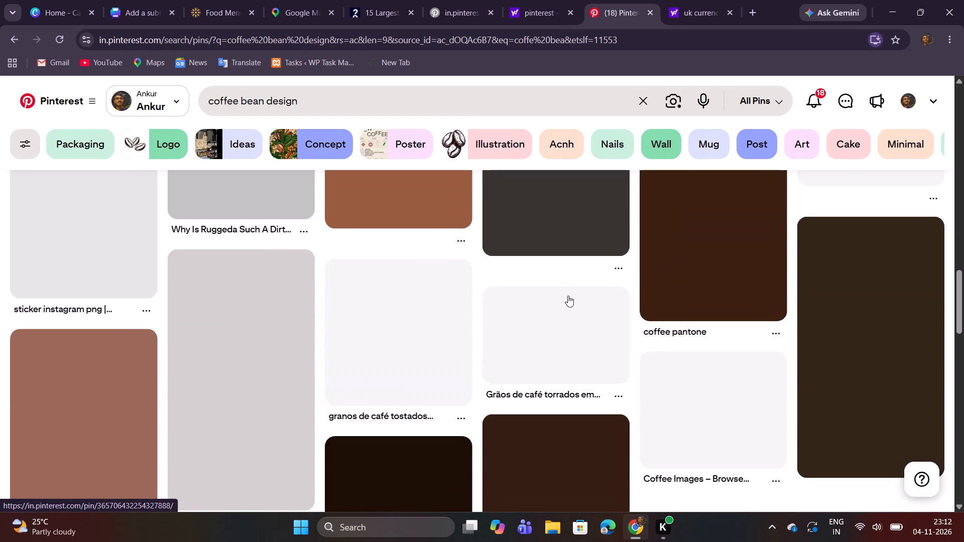
scroll(568, 296, "down", 2)
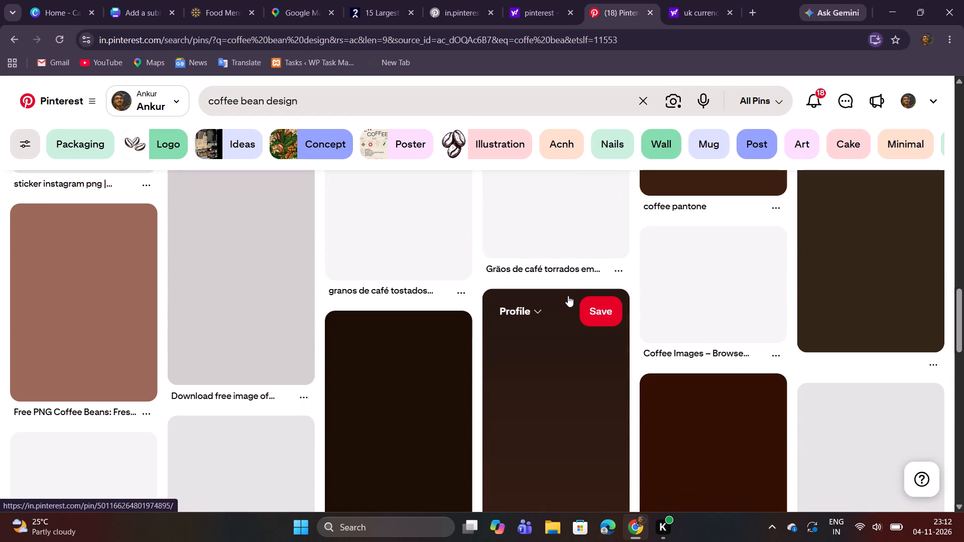
scroll(568, 296, "down", 1)
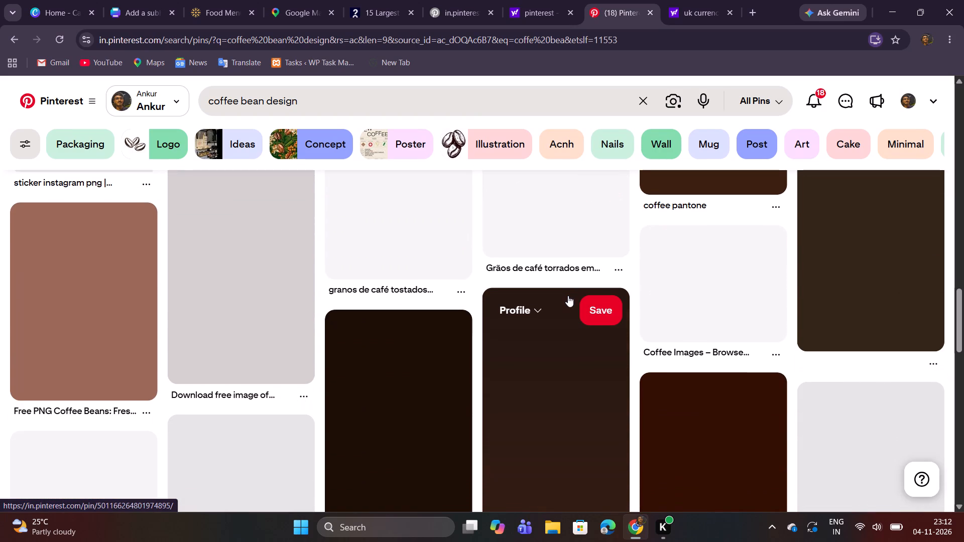
scroll(568, 296, "down", 2)
scroll(568, 296, "up", 6)
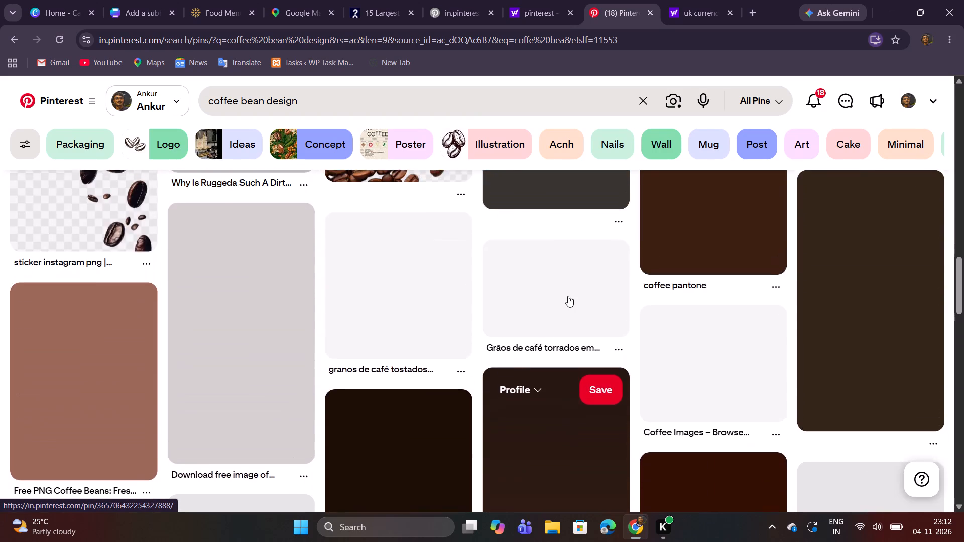
scroll(568, 296, "up", 3)
scroll(568, 296, "down", 2)
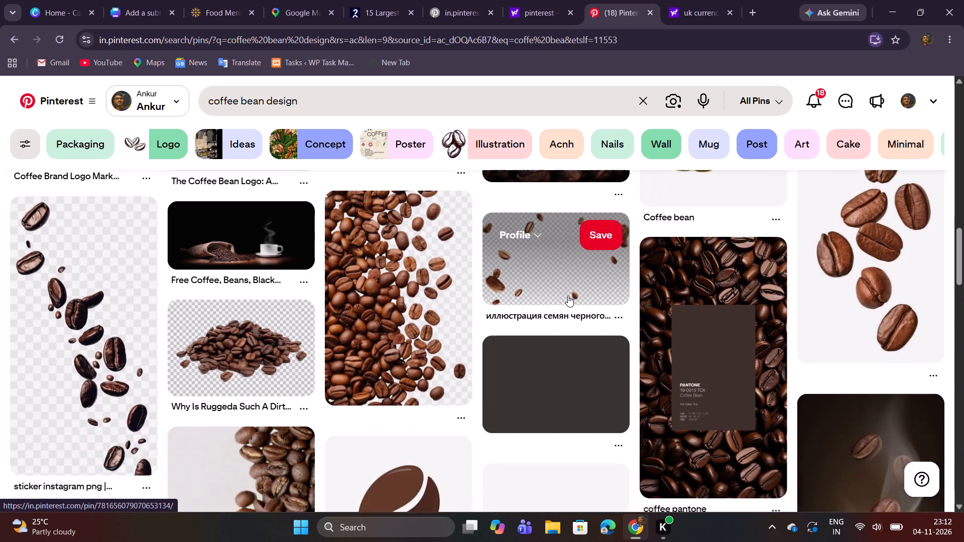
scroll(568, 296, "down", 6)
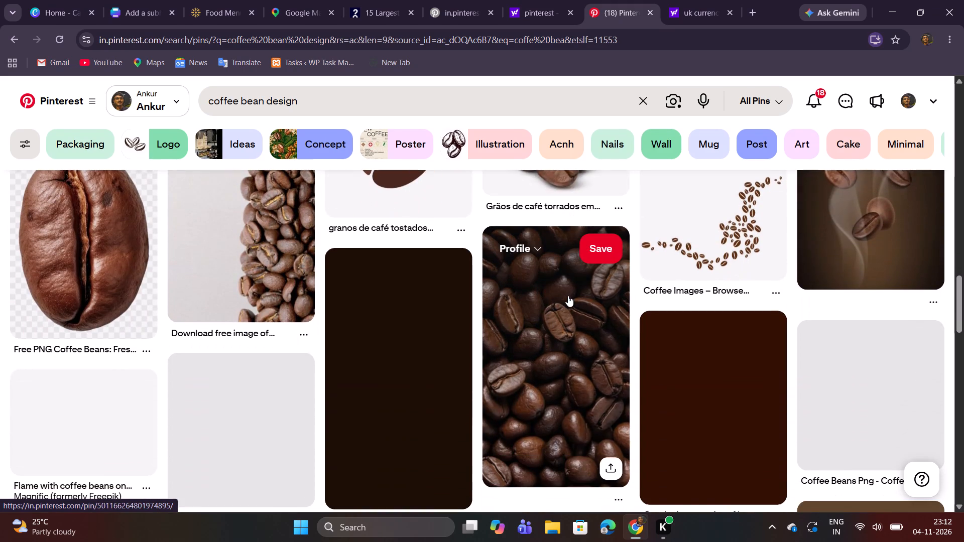
scroll(568, 296, "down", 2)
scroll(568, 296, "up", 5)
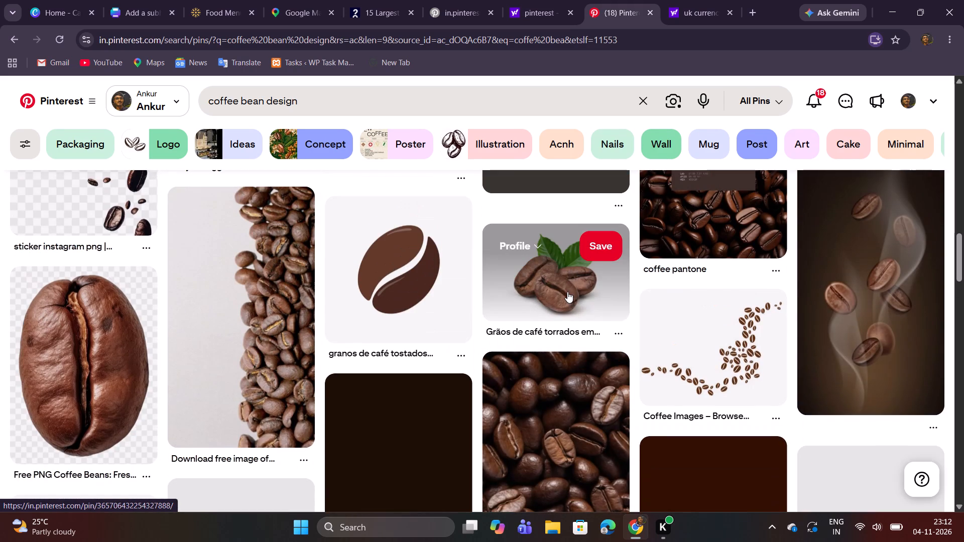
scroll(567, 292, "down", 4)
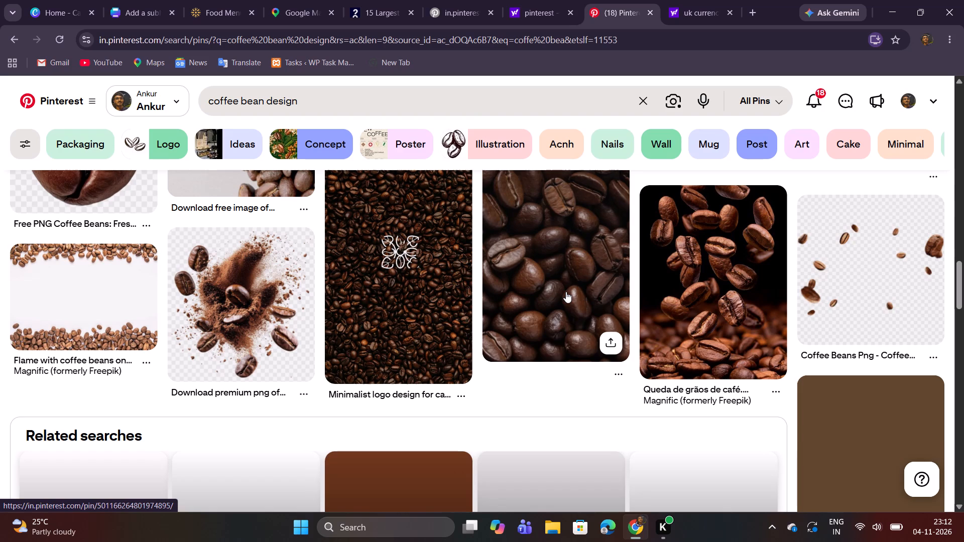
scroll(566, 292, "up", 2)
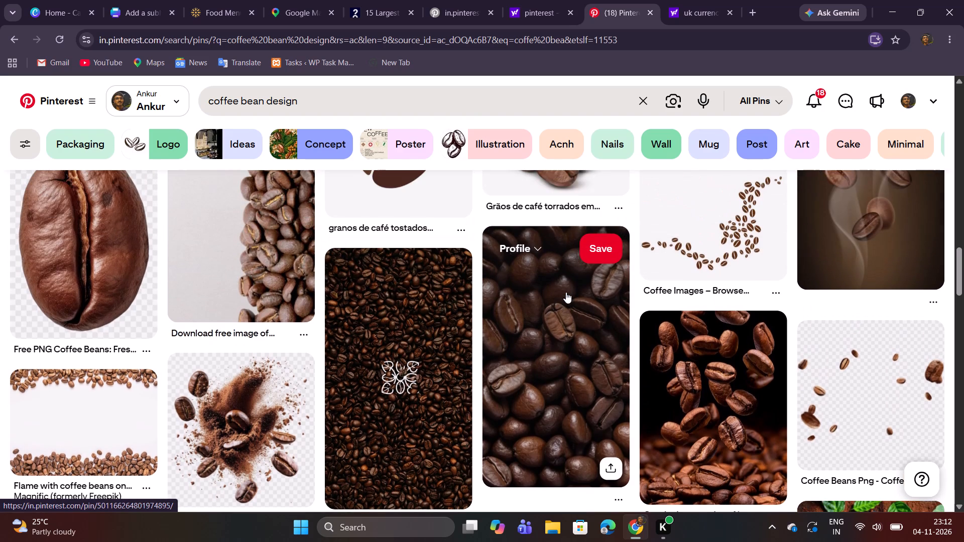
scroll(566, 292, "down", 9)
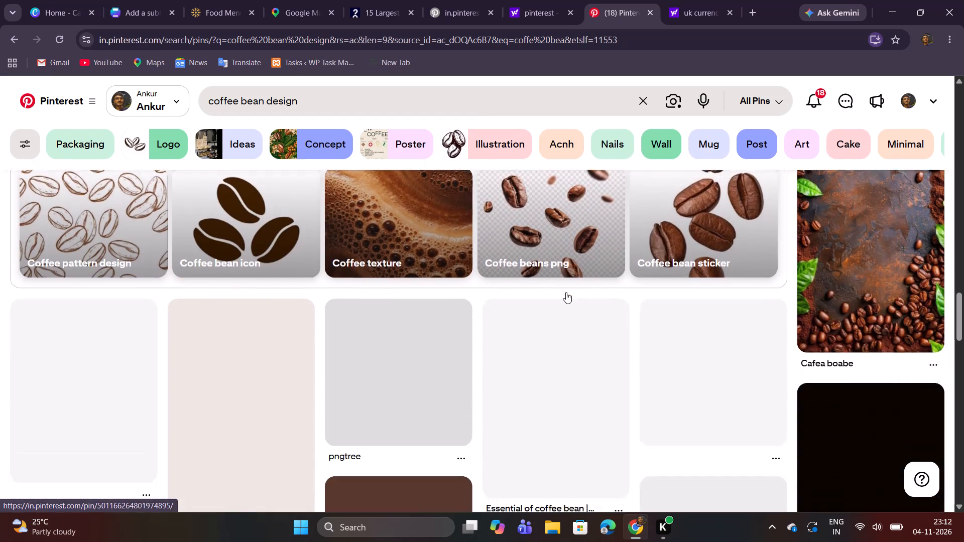
scroll(566, 292, "down", 2)
scroll(566, 292, "up", 4)
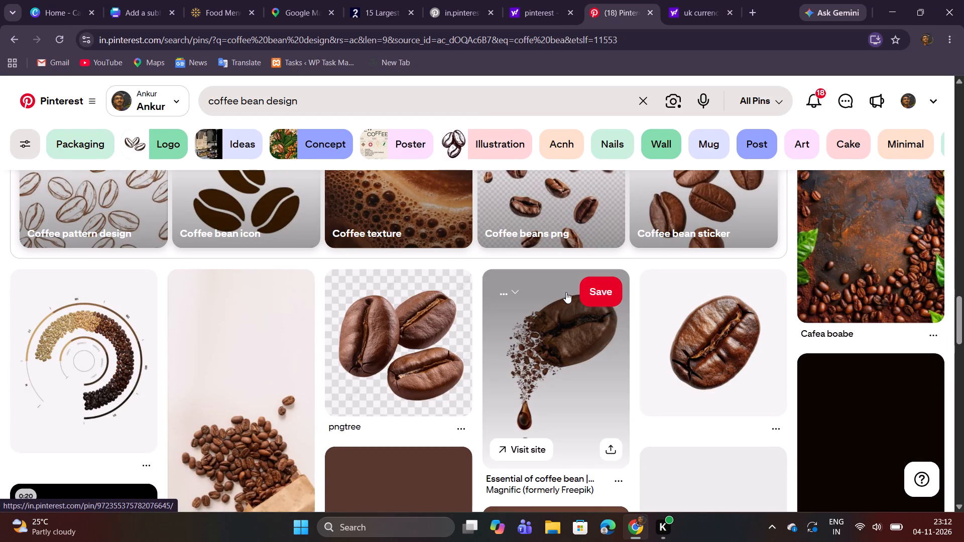
scroll(566, 292, "down", 5)
scroll(566, 292, "up", 1)
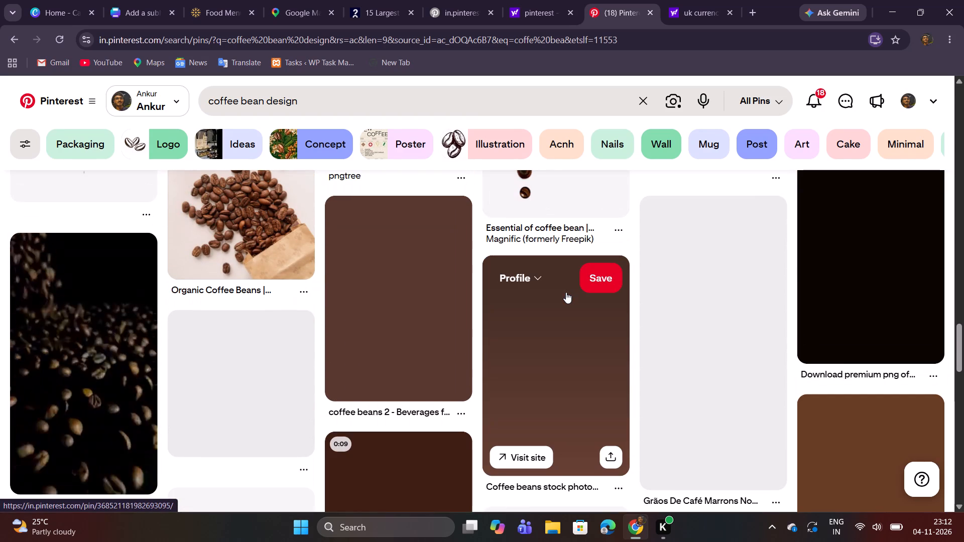
scroll(566, 292, "down", 2)
scroll(565, 292, "up", 4)
scroll(551, 218, "up", 1)
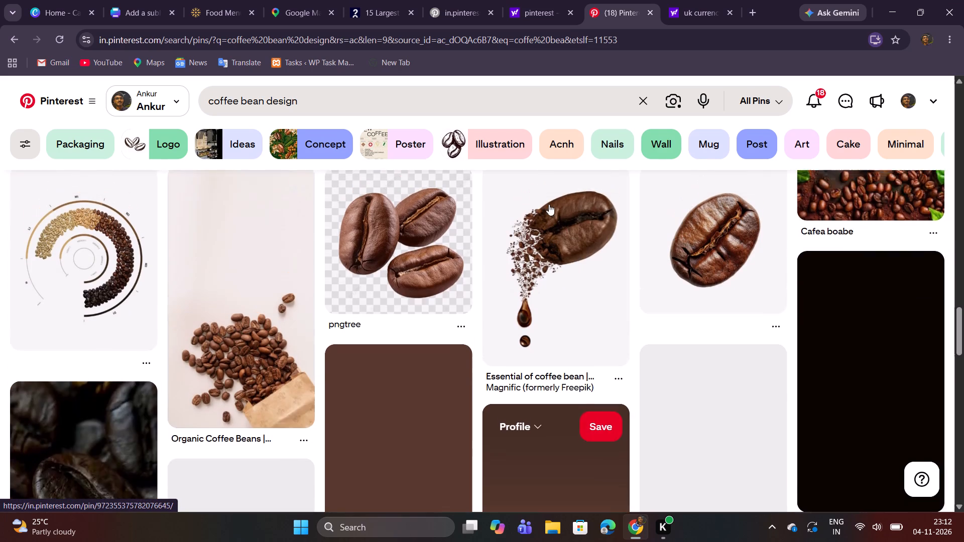
scroll(583, 245, "up", 4)
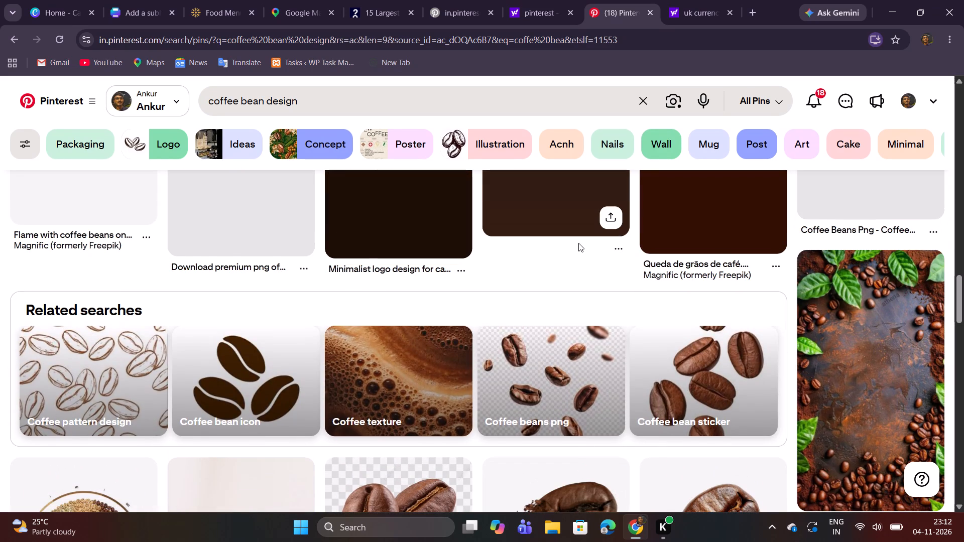
scroll(578, 250, "down", 1)
scroll(577, 252, "up", 9)
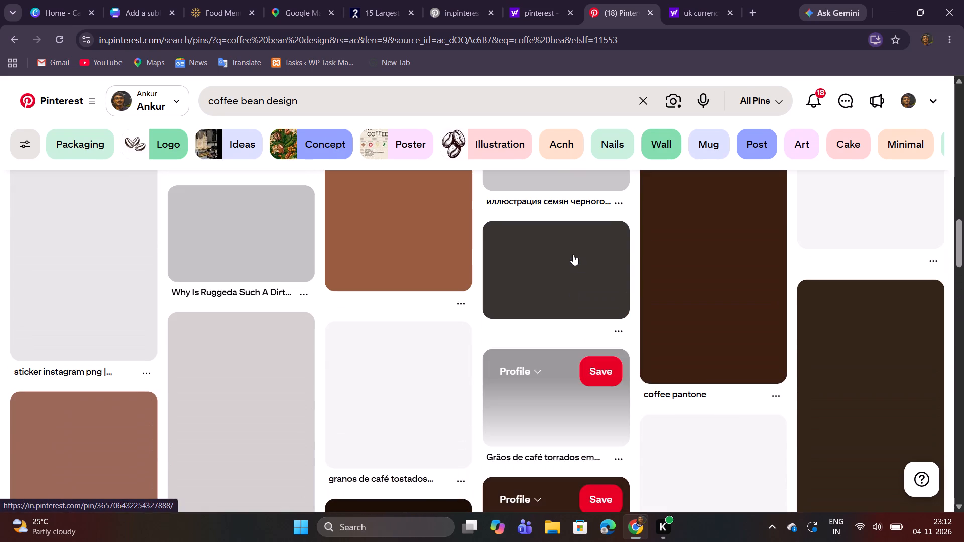
scroll(573, 254, "up", 3)
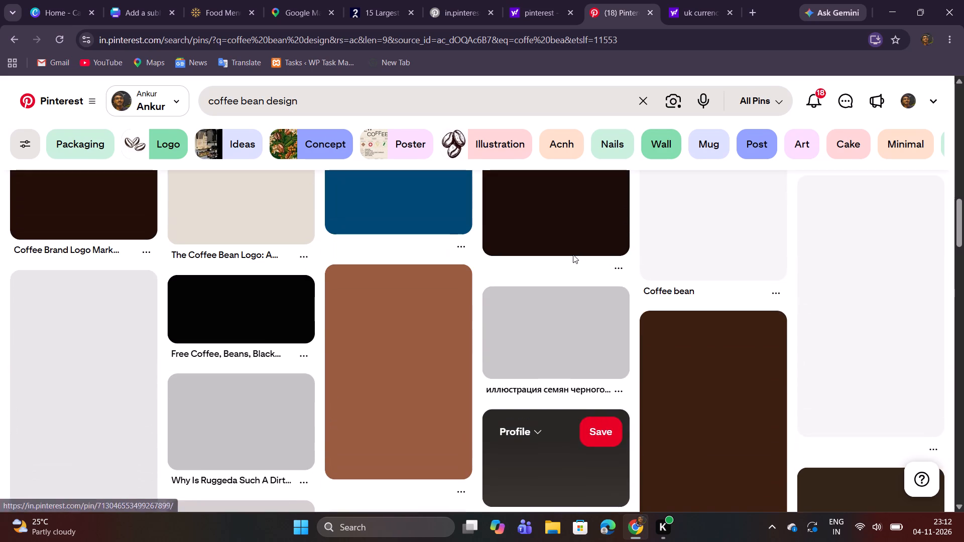
scroll(572, 254, "up", 5)
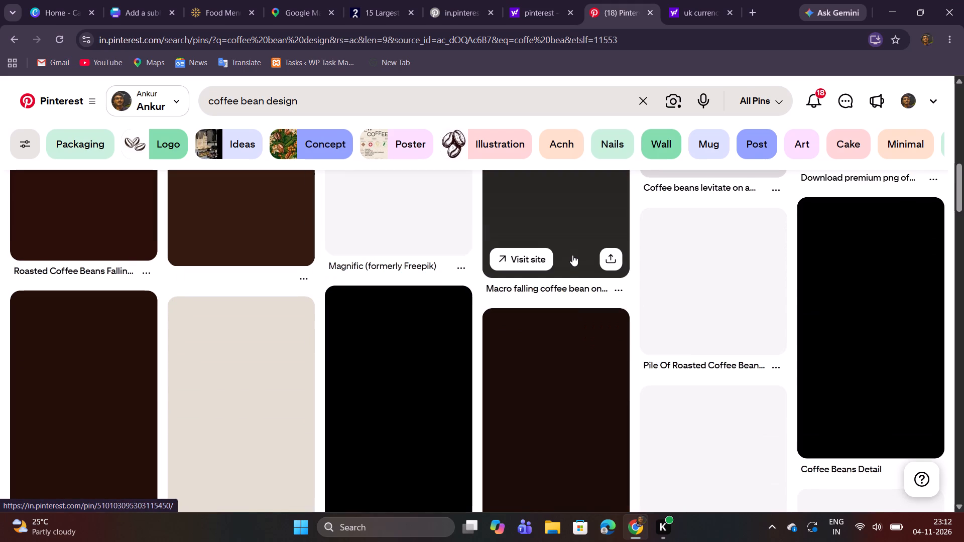
scroll(572, 255, "down", 3)
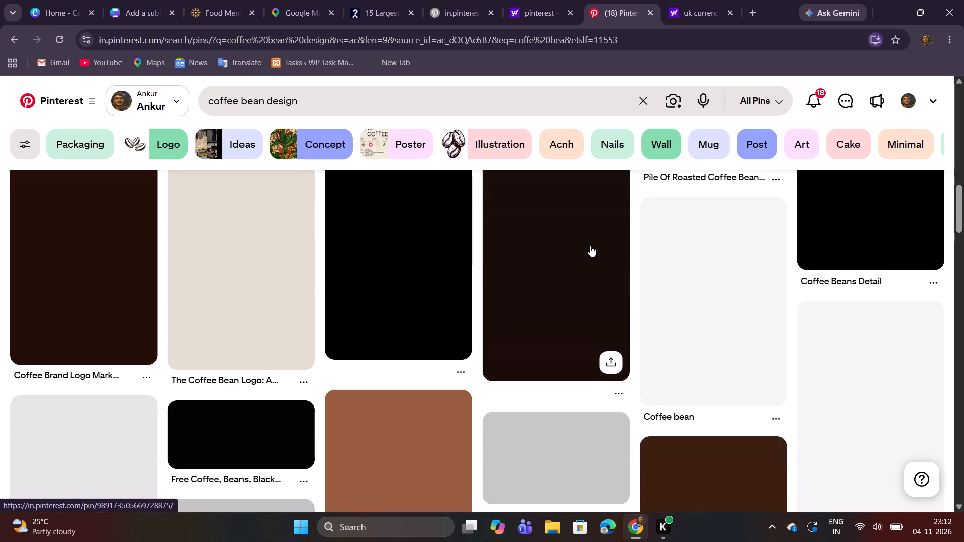
scroll(745, 260, "up", 1)
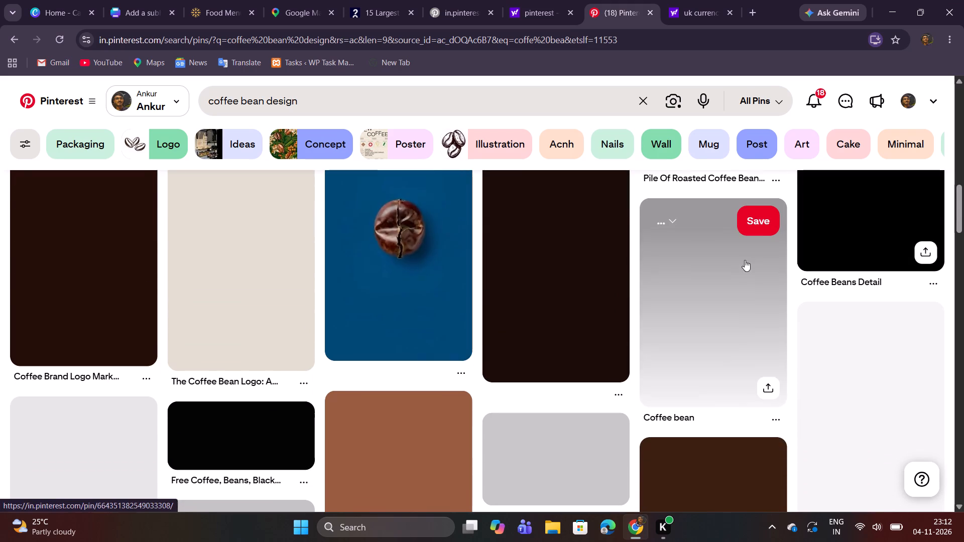
scroll(745, 260, "up", 1)
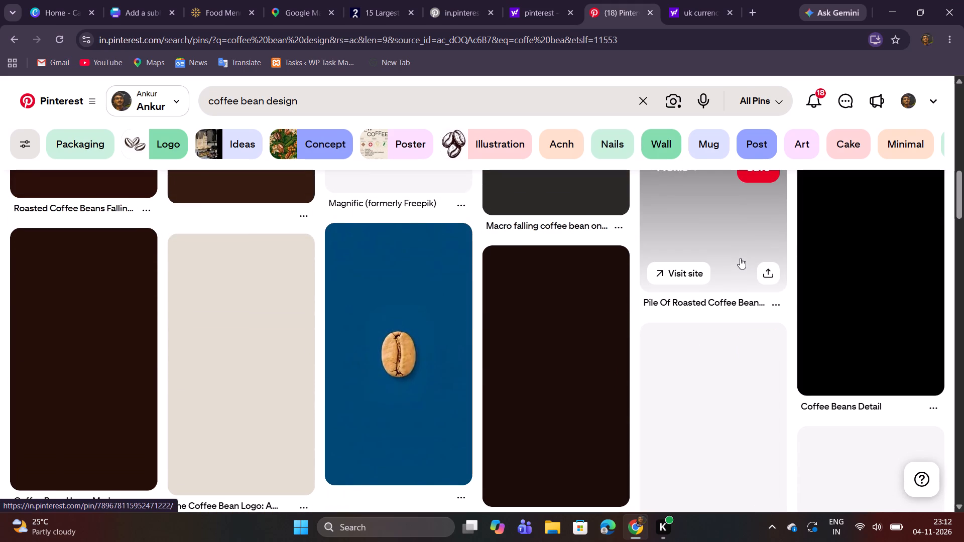
scroll(740, 258, "up", 11)
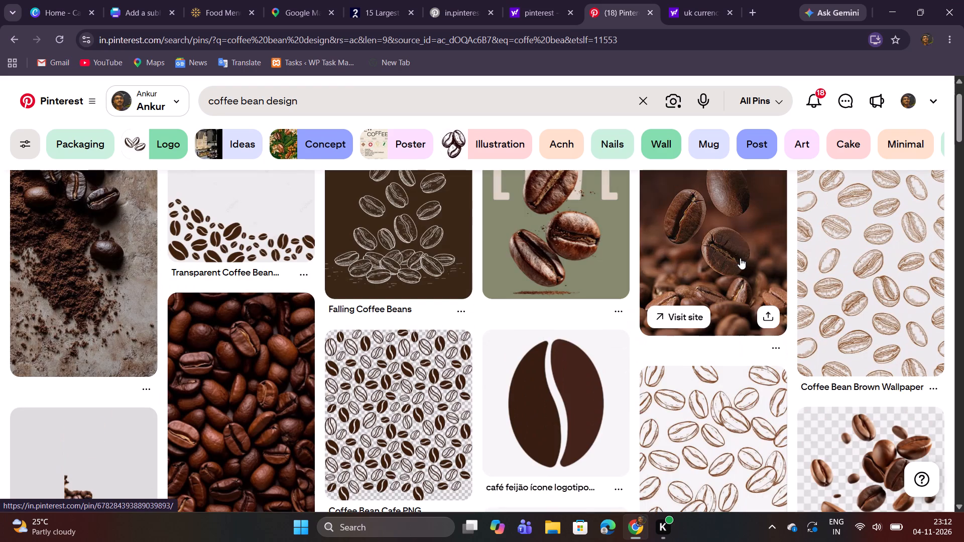
scroll(249, 345, "down", 2)
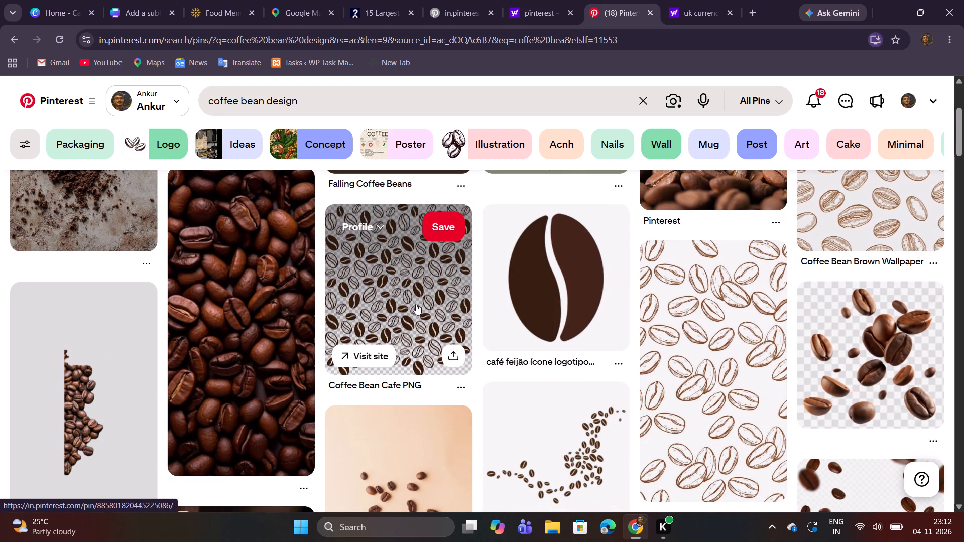
Open the pin of brown line-drawn coffee beans on white from the results and copy its image.
scroll(414, 304, "down", 2)
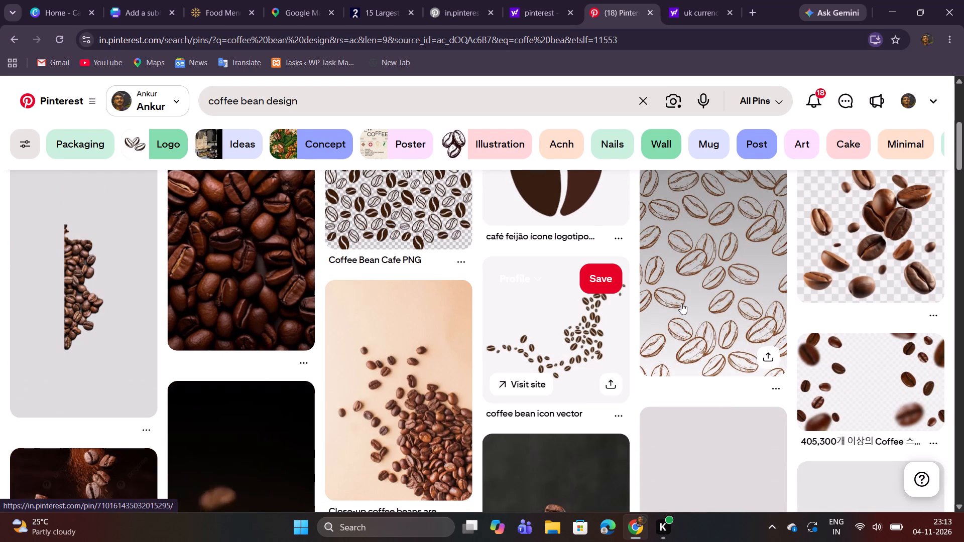
scroll(681, 303, "up", 2)
scroll(677, 304, "down", 3)
left_click(690, 286)
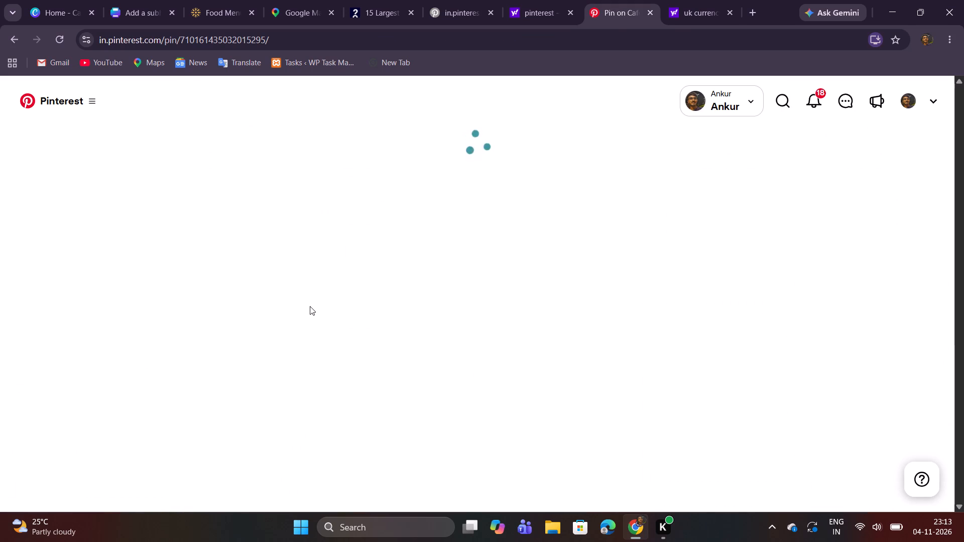
right_click(239, 306)
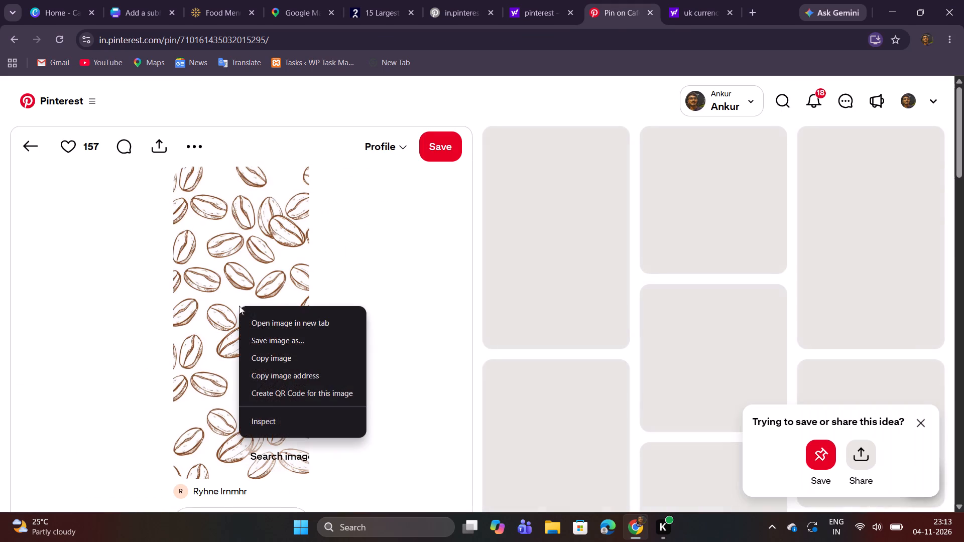
left_click(283, 355)
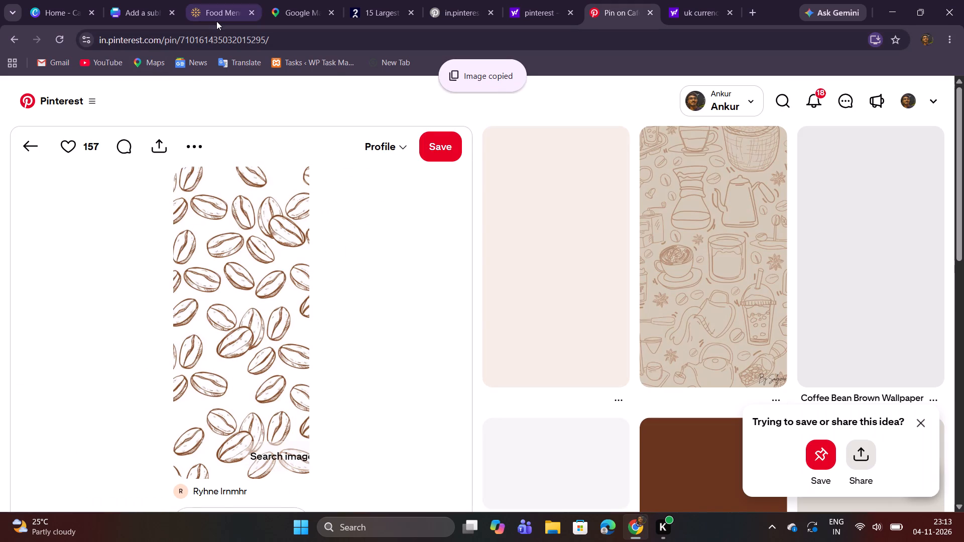
Switch to Canva, paste the coffee bean pattern onto page 2 and place it in the frame below Toast, replacing the latte photo.
left_click(145, 7)
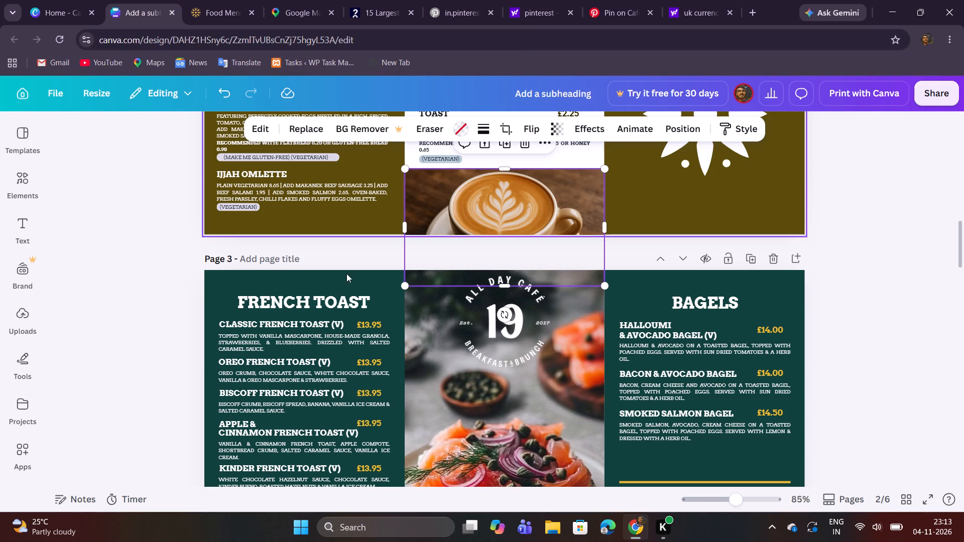
scroll(729, 257, "up", 2)
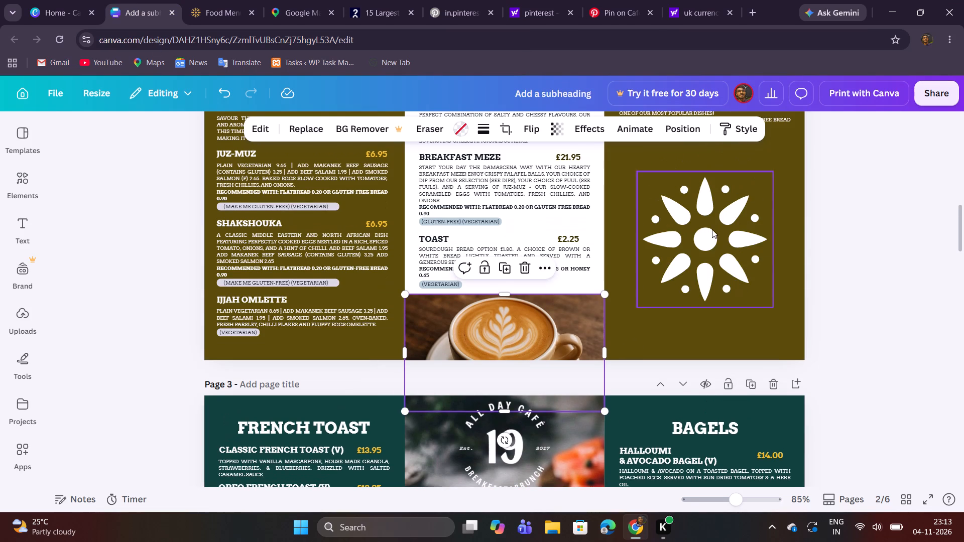
scroll(649, 213, "up", 1)
left_click(638, 222)
key("ctrl+v")
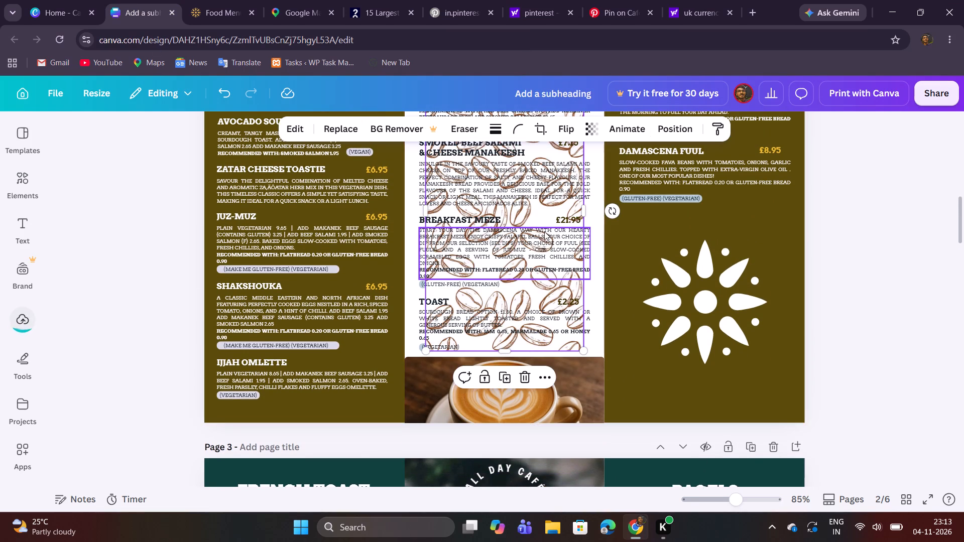
left_click(538, 220)
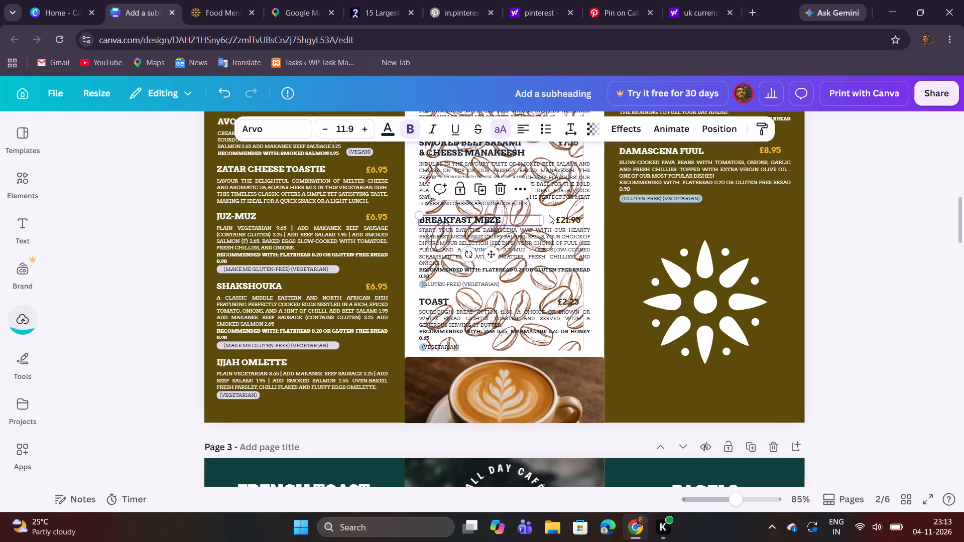
left_click_drag(550, 212, 519, 366)
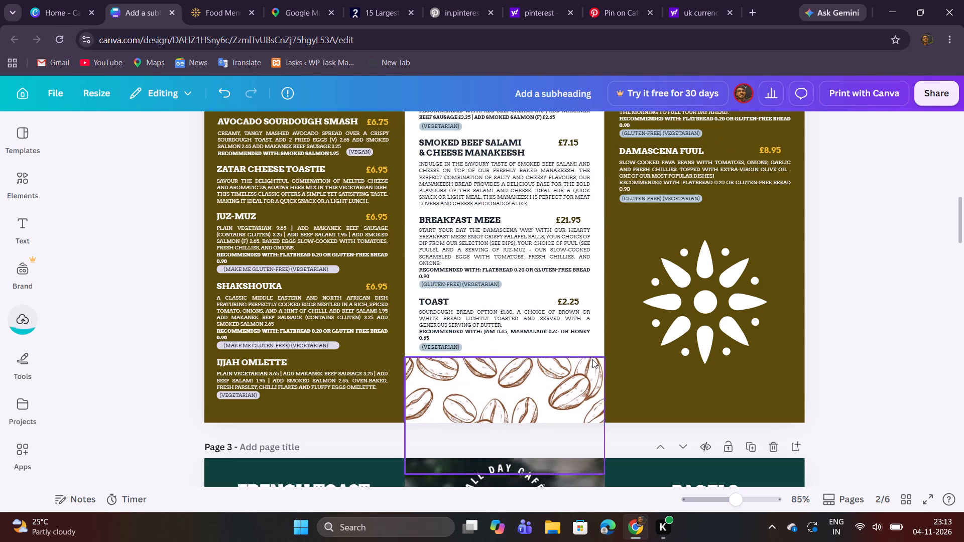
left_click(640, 386)
Check page 2's layout from the headings down to the coffee bean artwork.
scroll(639, 383, "down", 1)
scroll(639, 383, "up", 2)
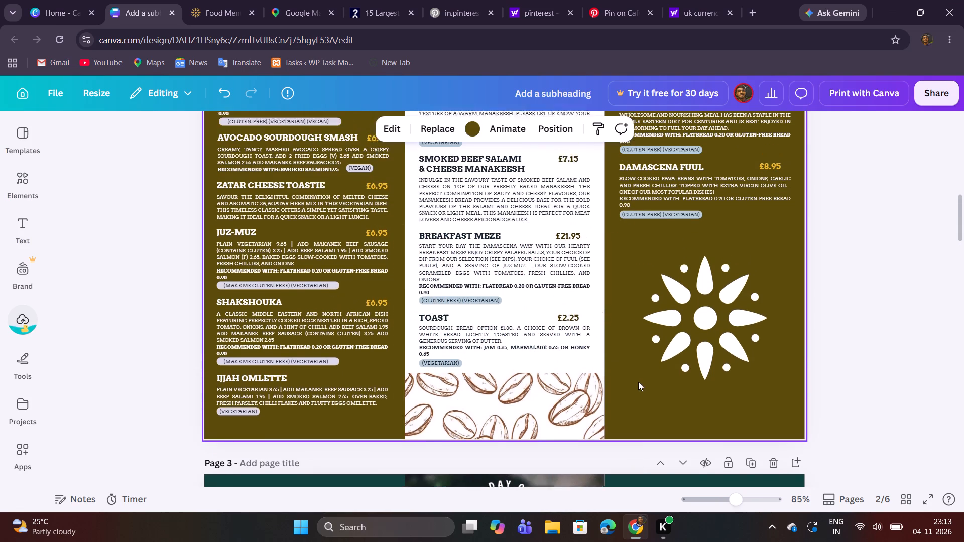
scroll(937, 207, "up", 1)
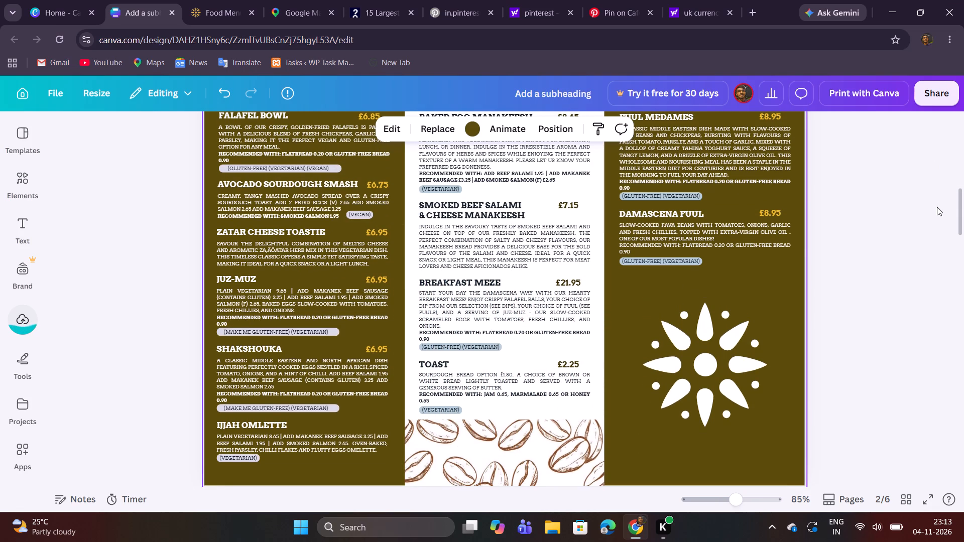
scroll(937, 207, "up", 2)
scroll(937, 207, "down", 4)
scroll(937, 207, "up", 3)
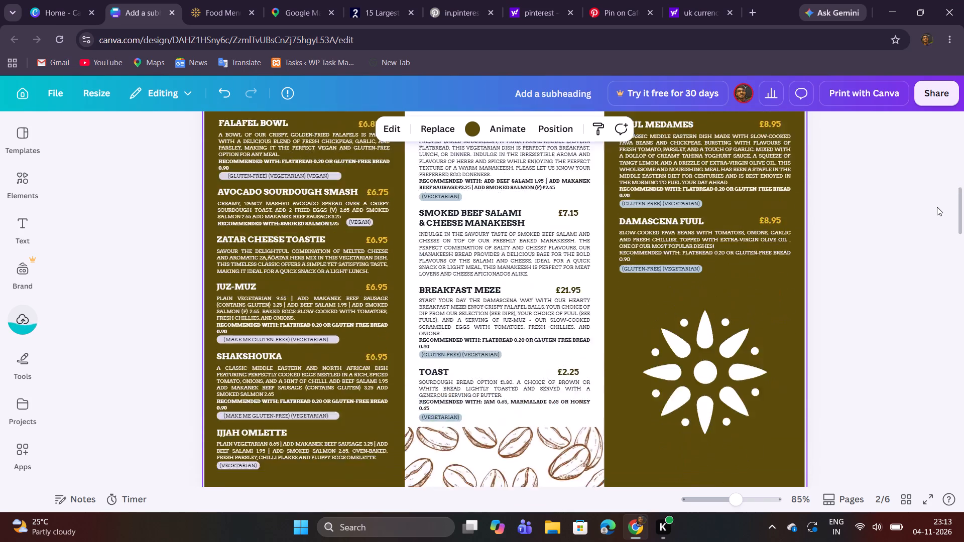
scroll(937, 207, "up", 1)
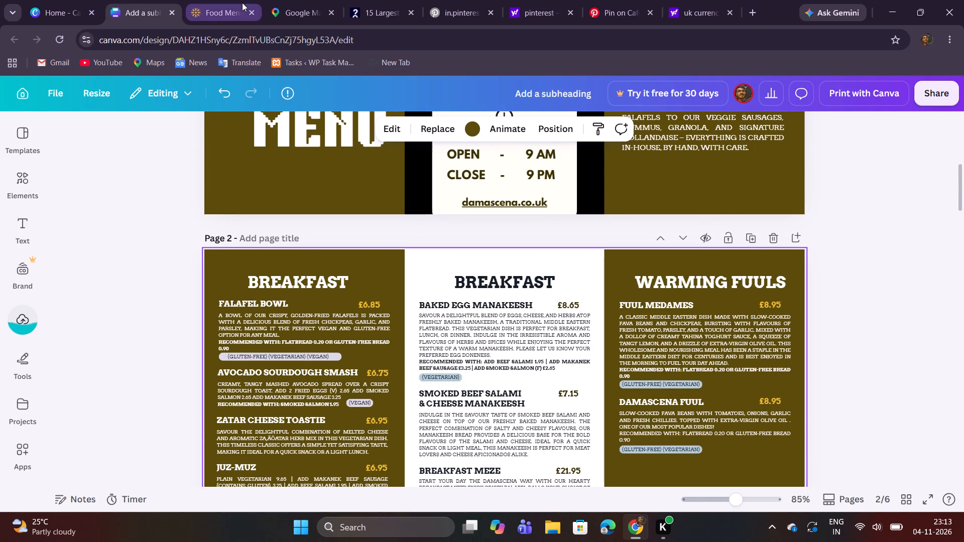
Switch to Damascena's food menu page and review the Wraps and Sandwiches section's items up to the start of Salads.
left_click(242, 3)
scroll(461, 170, "down", 7)
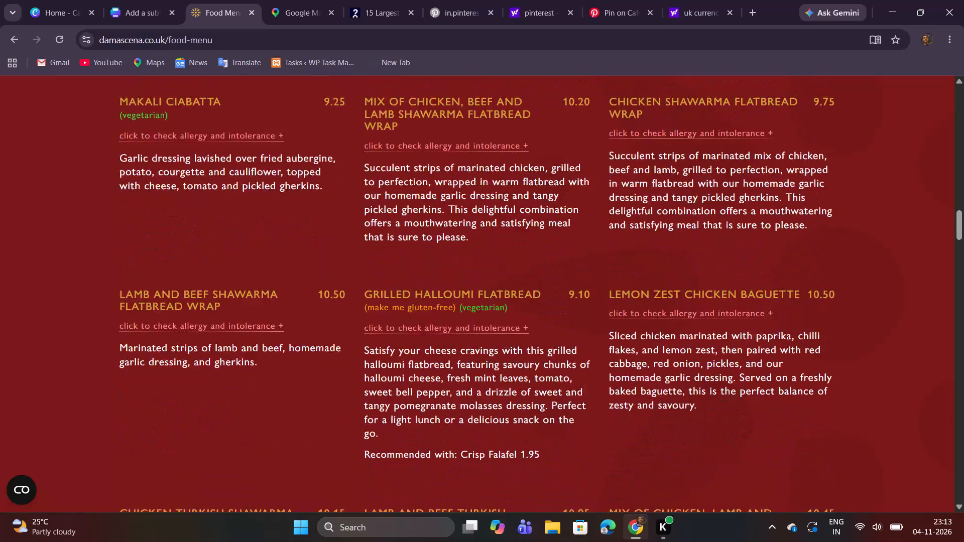
scroll(470, 166, "up", 9)
scroll(470, 166, "down", 5)
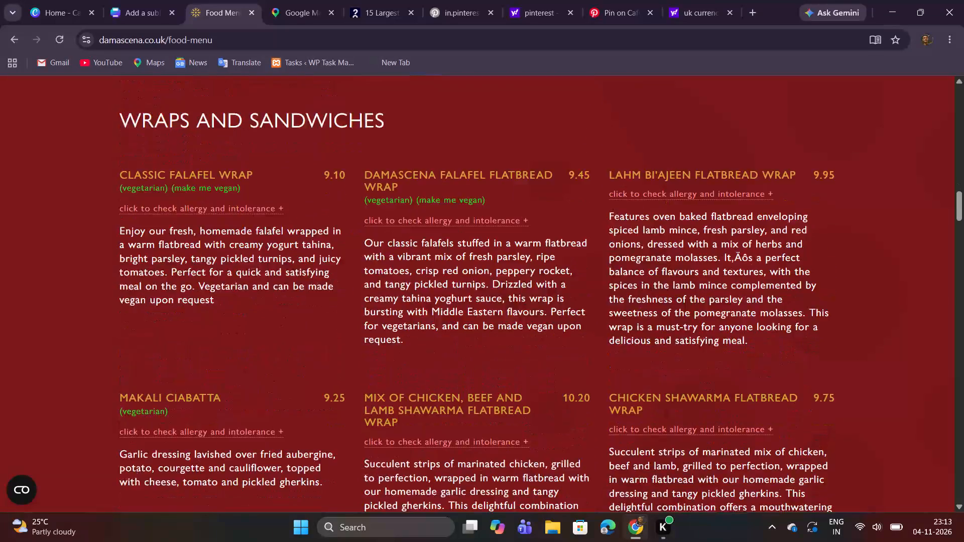
scroll(470, 166, "down", 6)
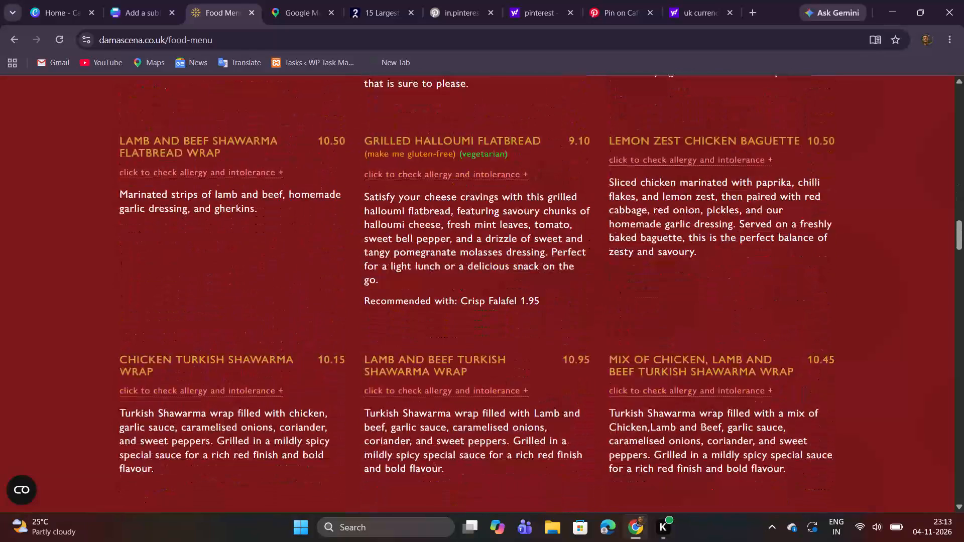
scroll(470, 166, "down", 6)
scroll(470, 166, "up", 3)
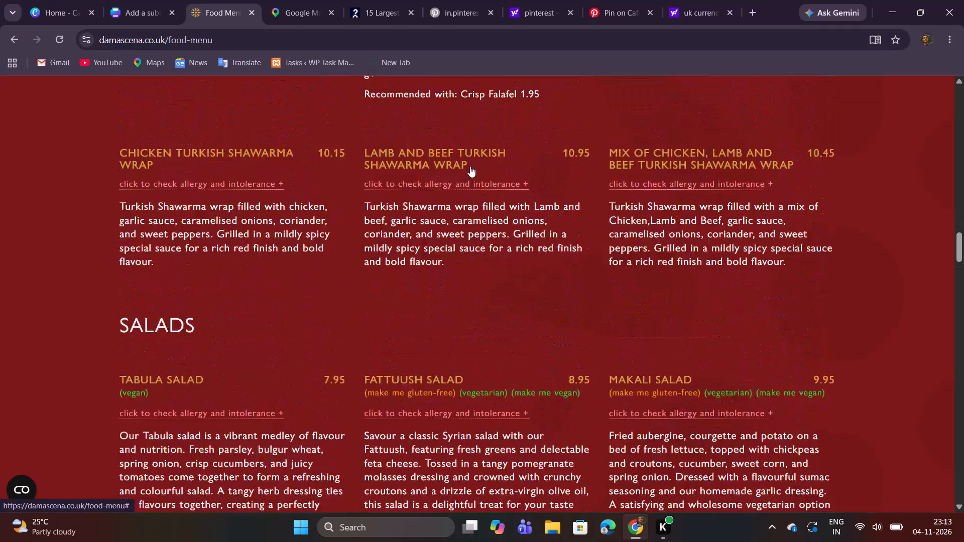
scroll(470, 166, "up", 10)
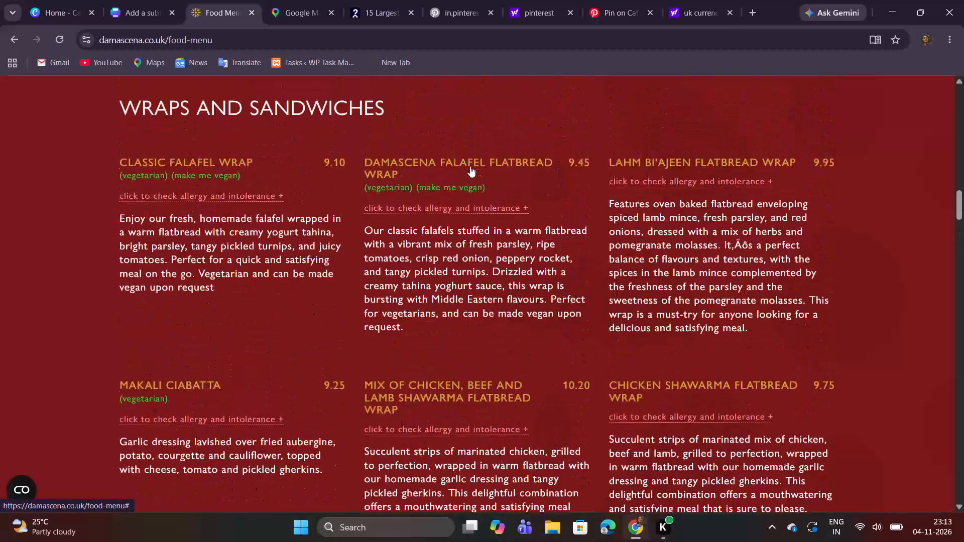
scroll(470, 166, "up", 1)
Return to Canva and duplicate page 2 as the base for the next menu page.
left_click(150, 0)
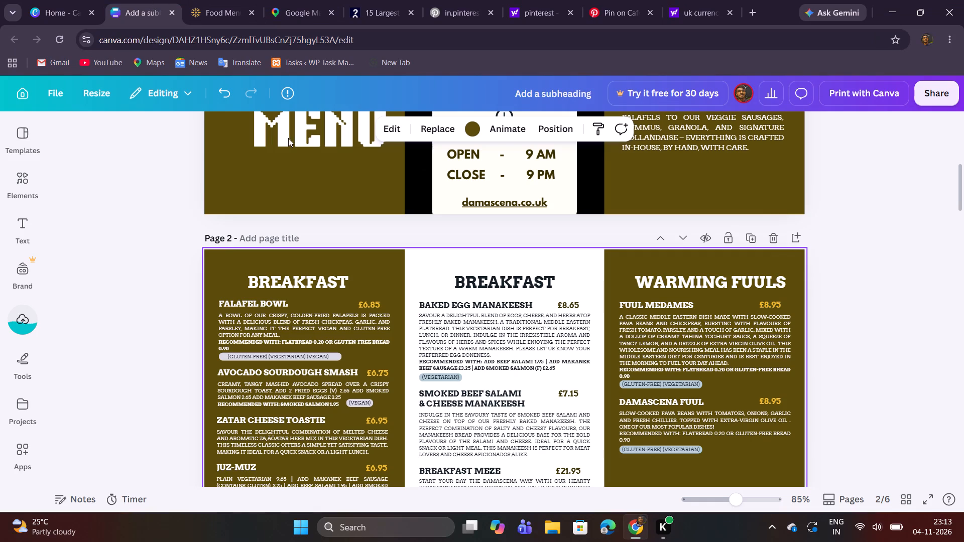
left_click(747, 240)
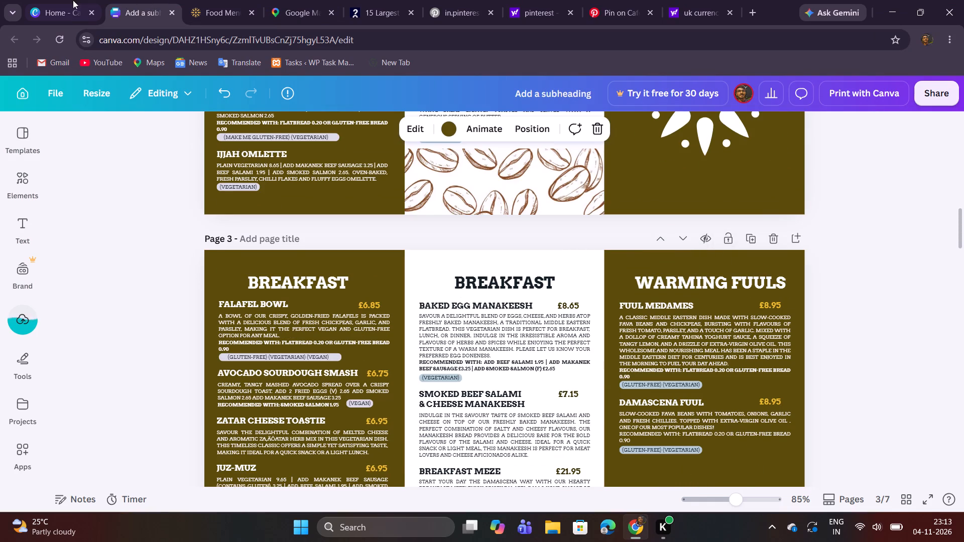
Copy the section heading "Wraps and Sandwiches" from Damascena's food menu page and return to the Canva design.
left_click(188, 5)
scroll(270, 169, "up", 3)
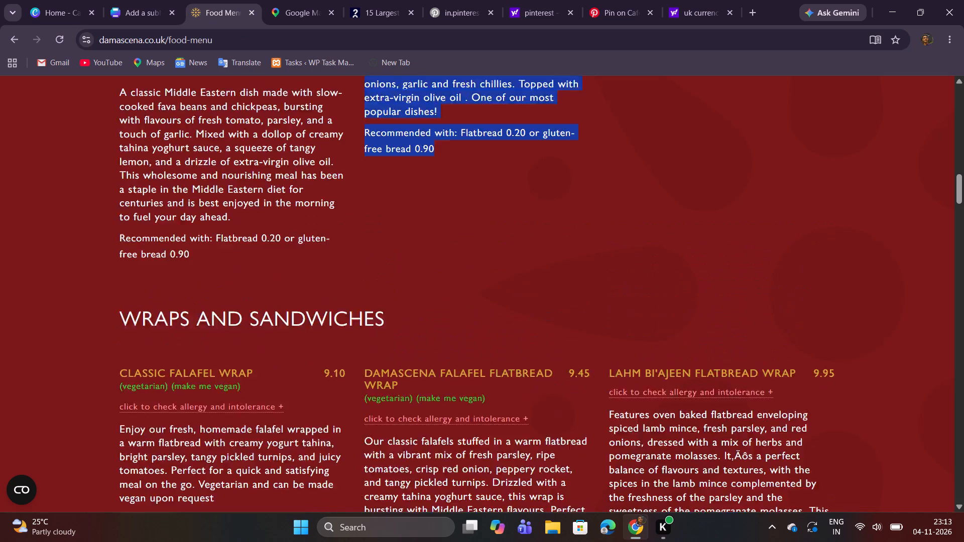
scroll(270, 169, "up", 7)
scroll(270, 168, "down", 8)
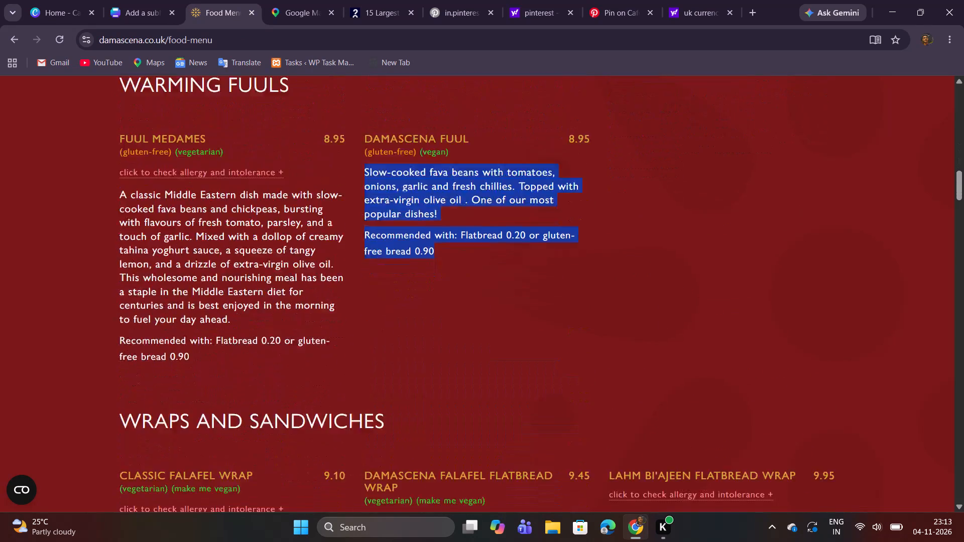
scroll(270, 169, "down", 2)
left_click(268, 168)
left_click_drag(135, 173, 157, 173)
left_click_drag(120, 166, 191, 172)
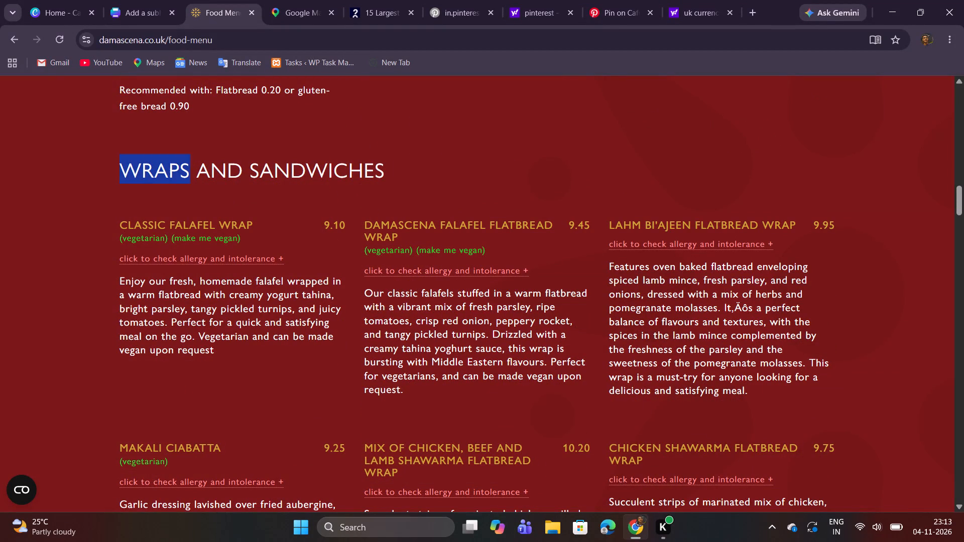
left_click_drag(191, 172, 380, 168)
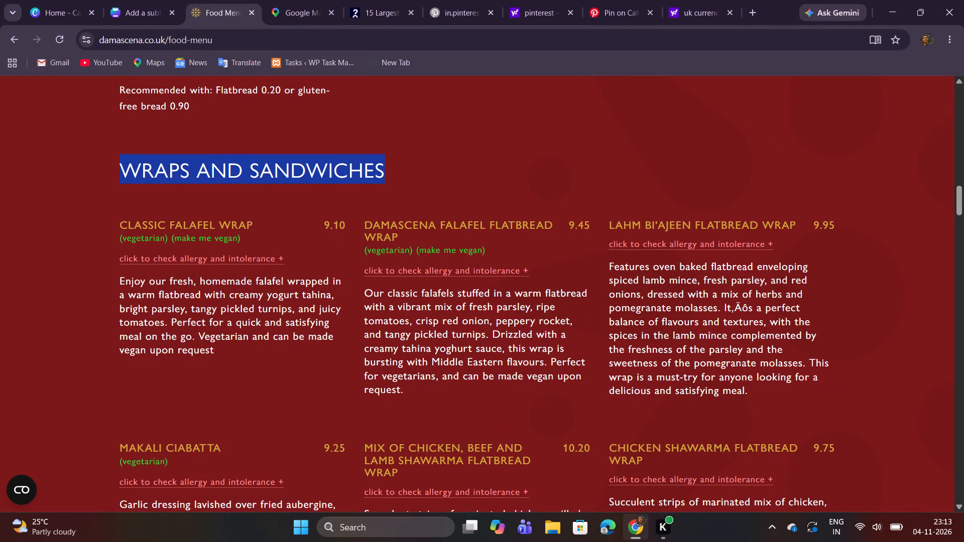
key("ctrl+c")
left_click(151, 0)
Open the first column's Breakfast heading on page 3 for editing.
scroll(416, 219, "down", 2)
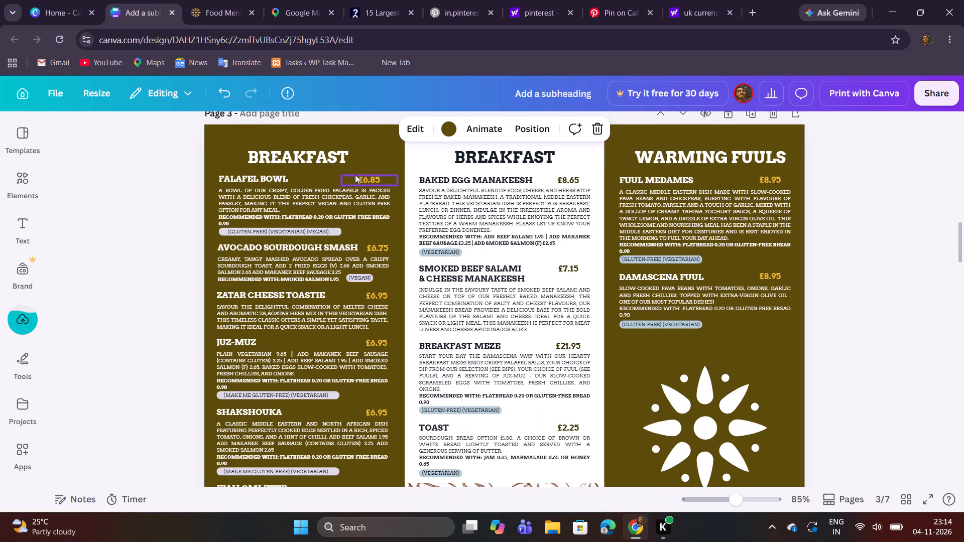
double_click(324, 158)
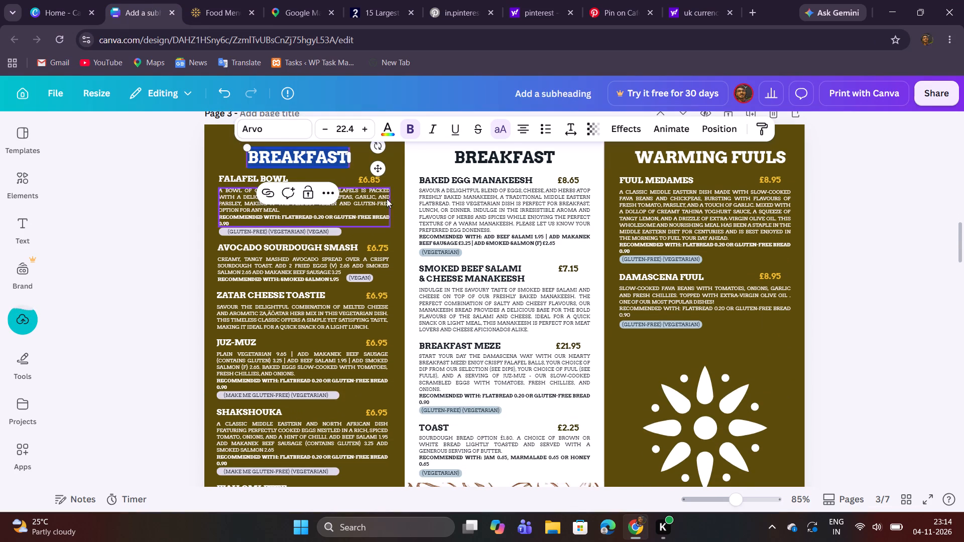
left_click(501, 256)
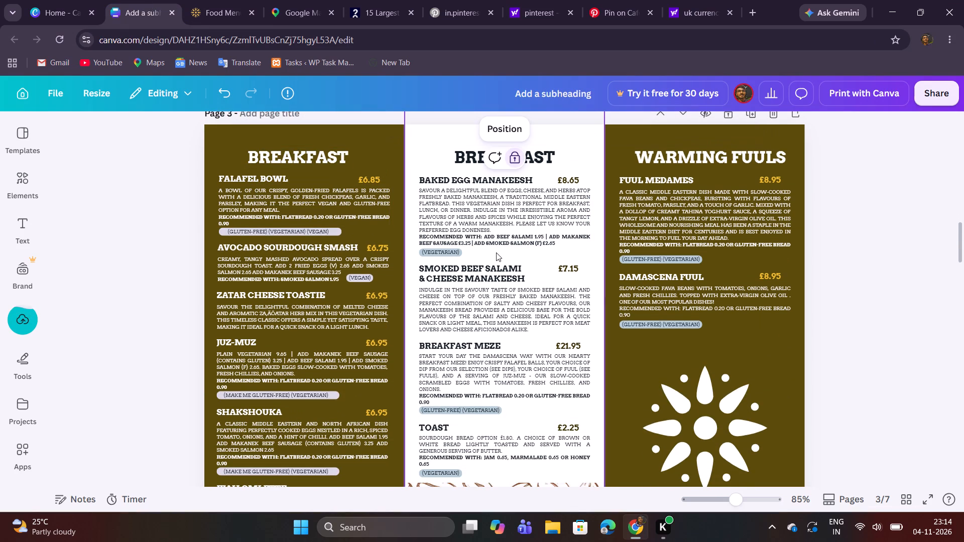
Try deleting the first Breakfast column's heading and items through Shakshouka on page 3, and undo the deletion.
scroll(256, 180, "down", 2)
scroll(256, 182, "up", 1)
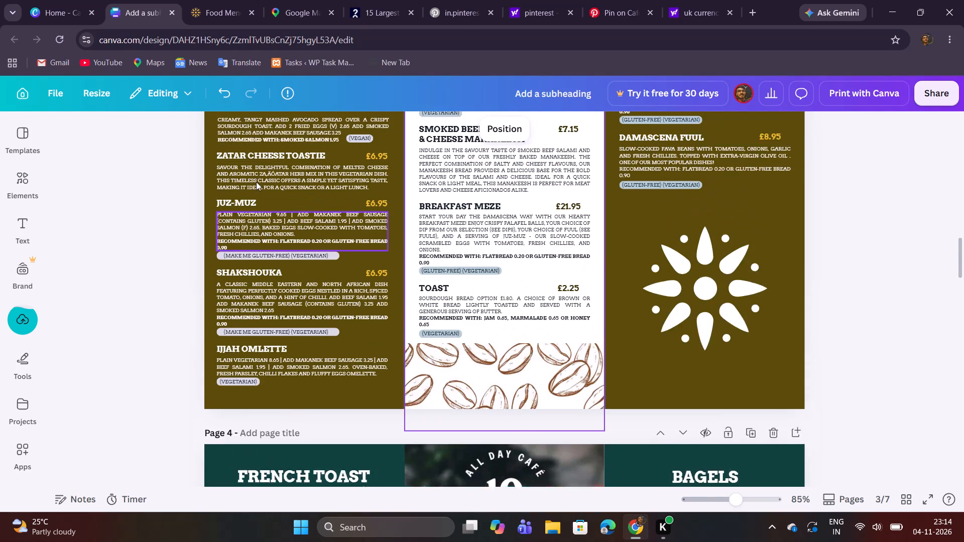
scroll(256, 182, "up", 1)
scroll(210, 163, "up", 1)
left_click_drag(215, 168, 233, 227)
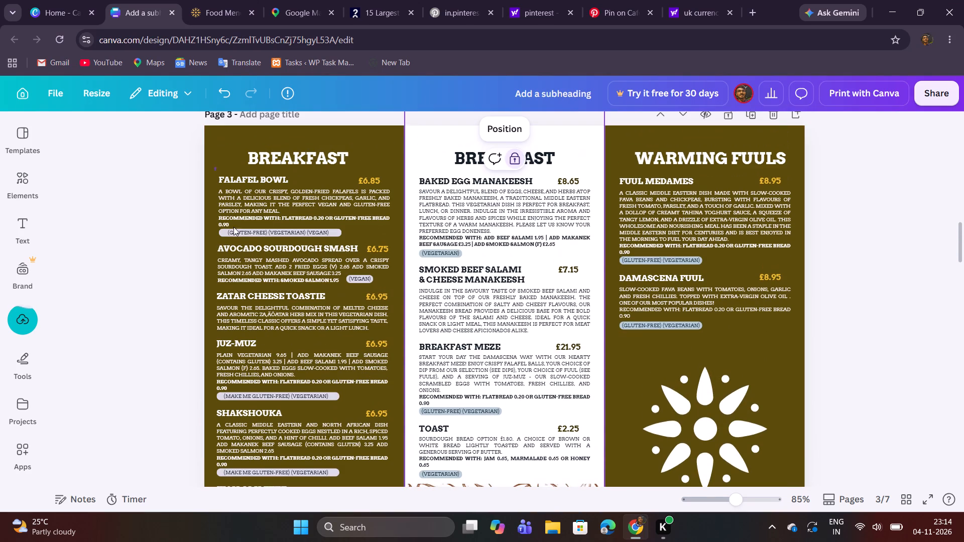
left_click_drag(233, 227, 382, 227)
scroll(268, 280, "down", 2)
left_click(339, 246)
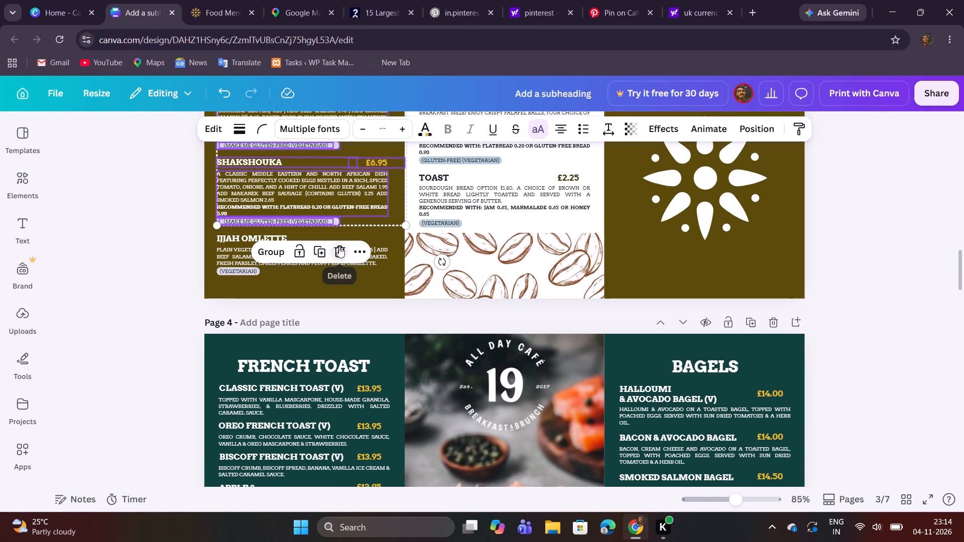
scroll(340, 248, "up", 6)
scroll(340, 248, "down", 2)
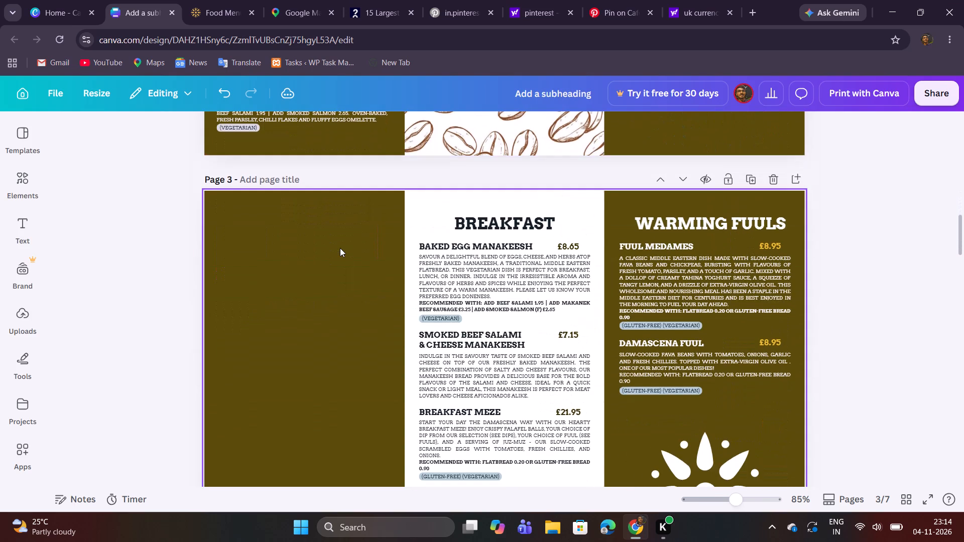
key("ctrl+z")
Delete the Falafel Bowl through Shakshouka items from page 3's first column, keeping the Breakfast heading and Ijjah Omlette.
scroll(332, 248, "down", 2)
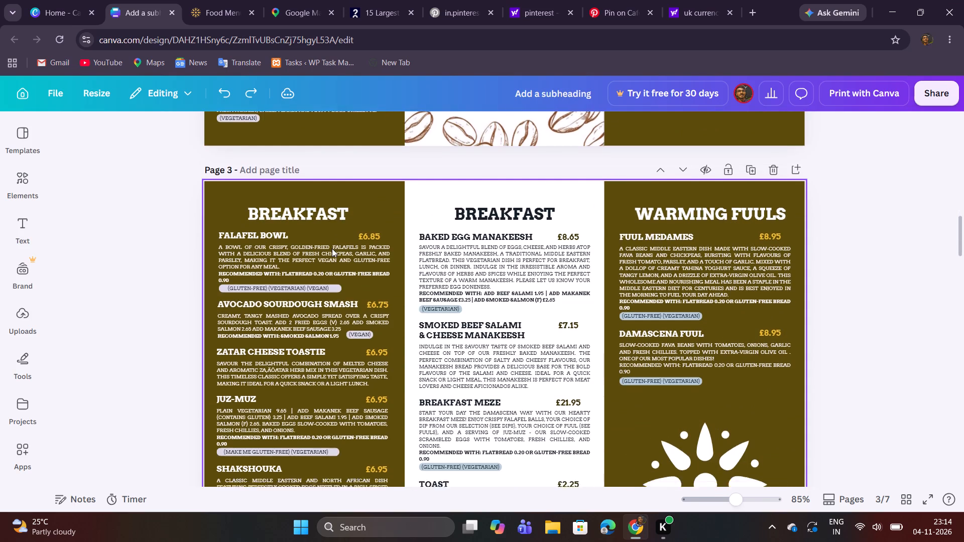
scroll(276, 193, "up", 1)
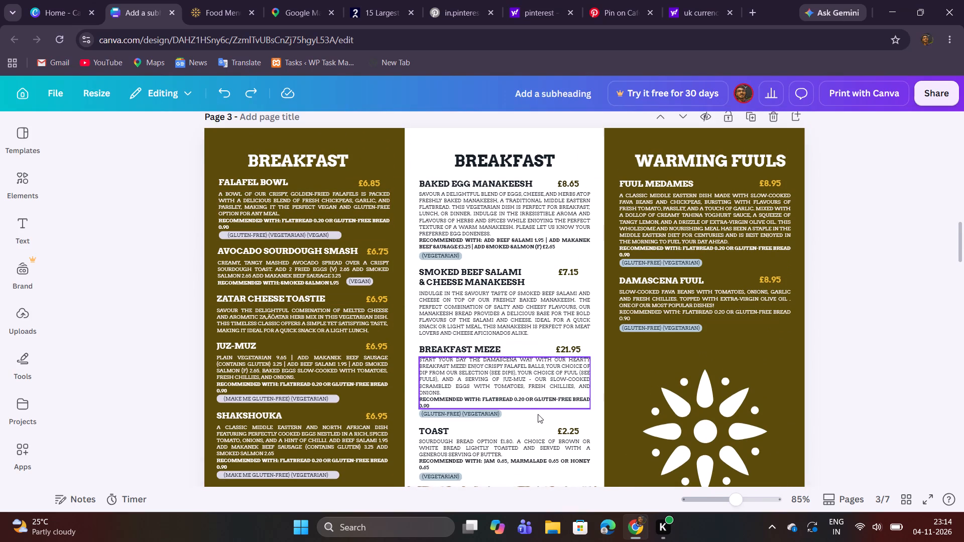
left_click_drag(740, 501, 729, 501)
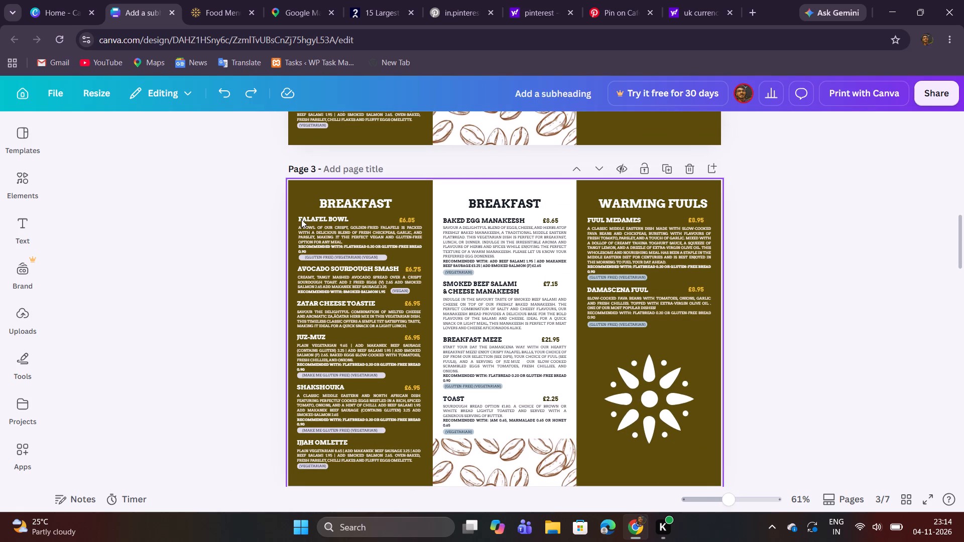
left_click_drag(290, 219, 417, 290)
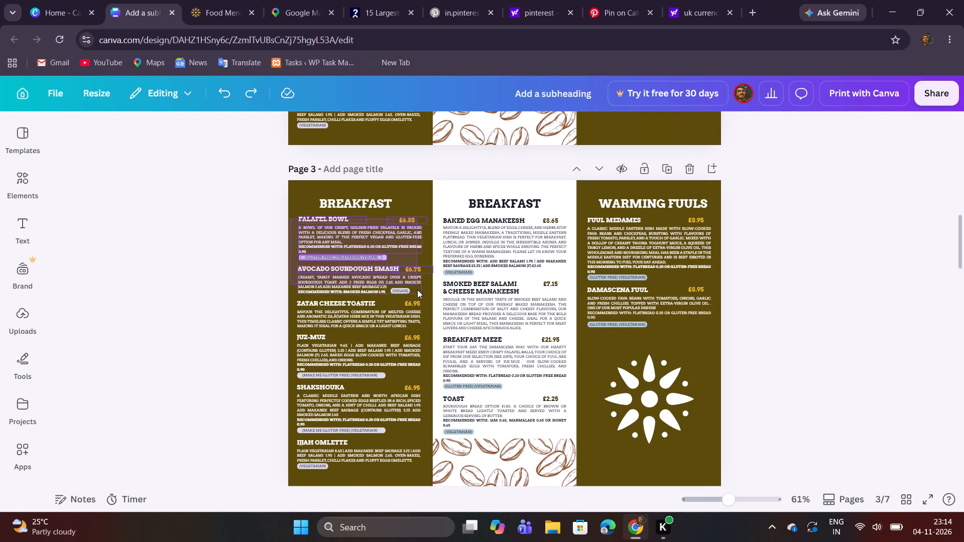
left_click_drag(417, 290, 435, 431)
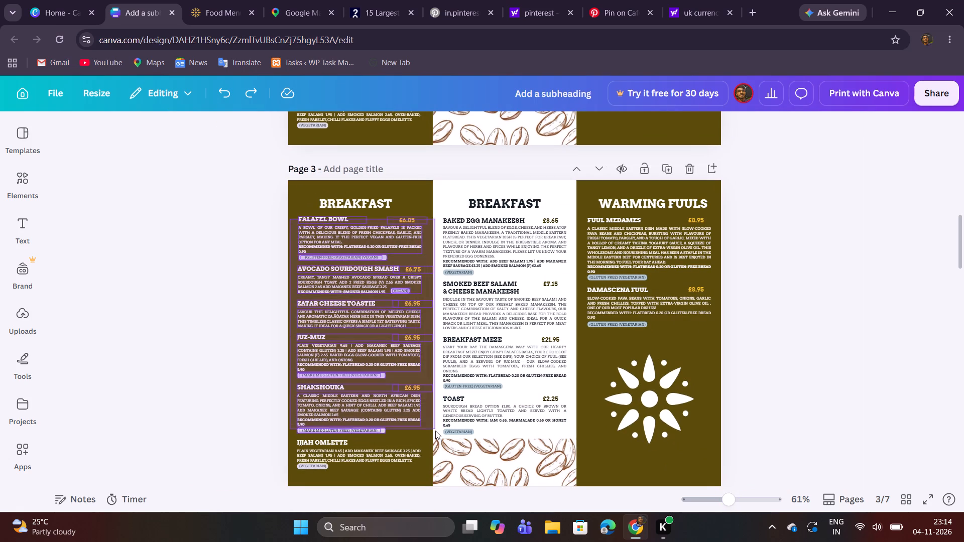
left_click_drag(435, 431, 435, 431)
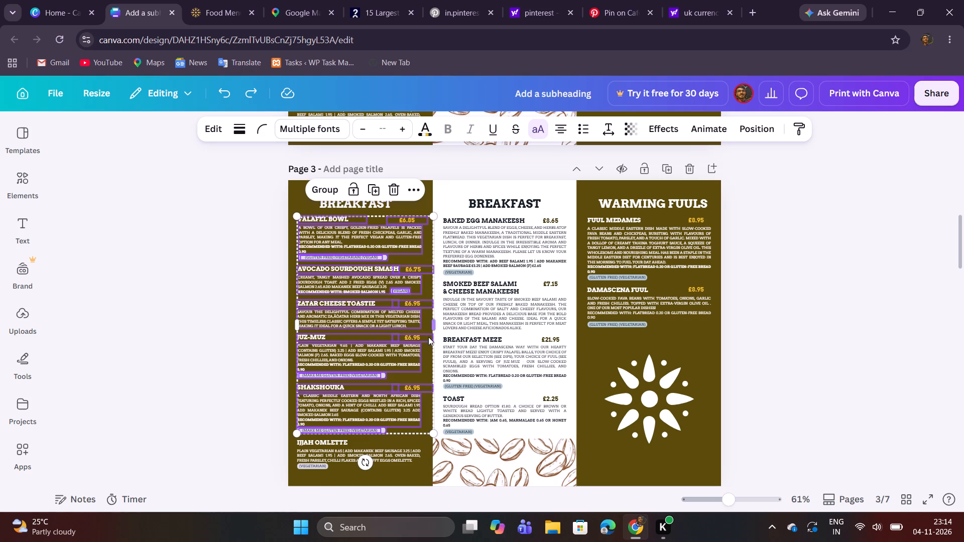
left_click(392, 192)
Replace the first column's Breakfast heading on page 3 with the copied "Wraps and Sandwiches", without a trailing blank line.
double_click(389, 200)
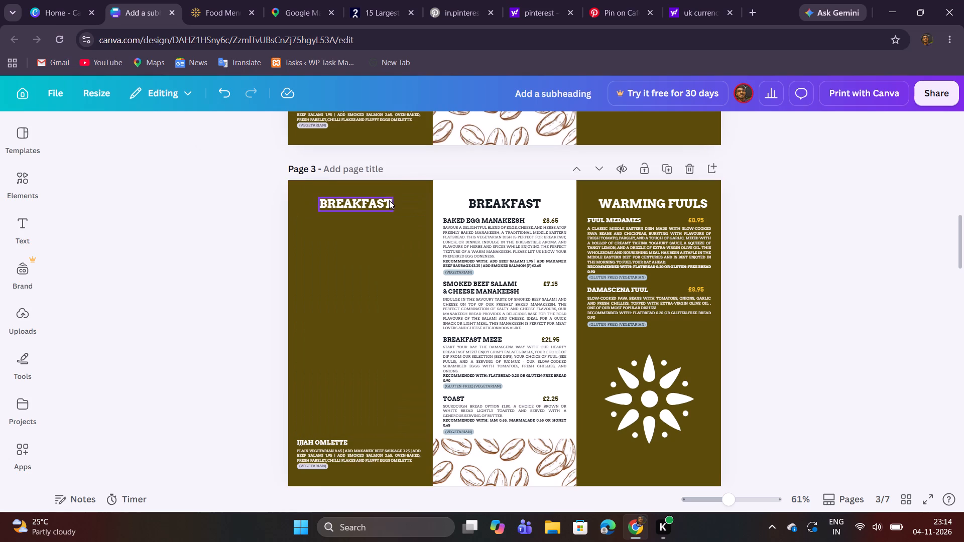
key("ctrl+v")
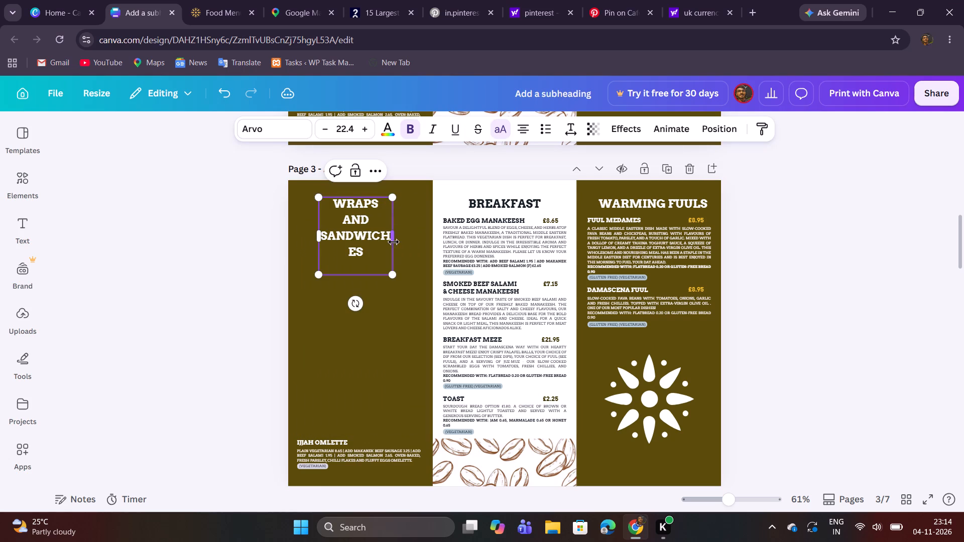
left_click_drag(399, 237, 421, 239)
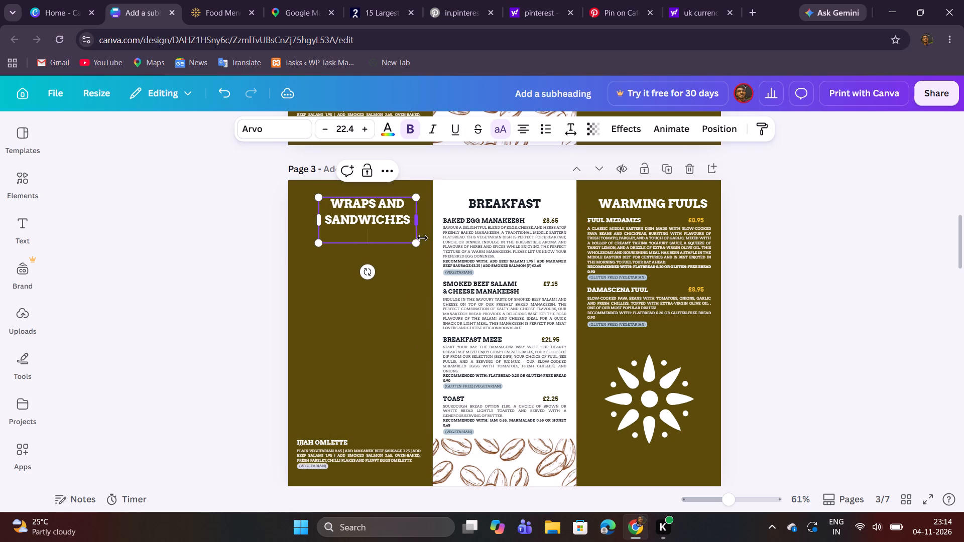
key("BackSpace")
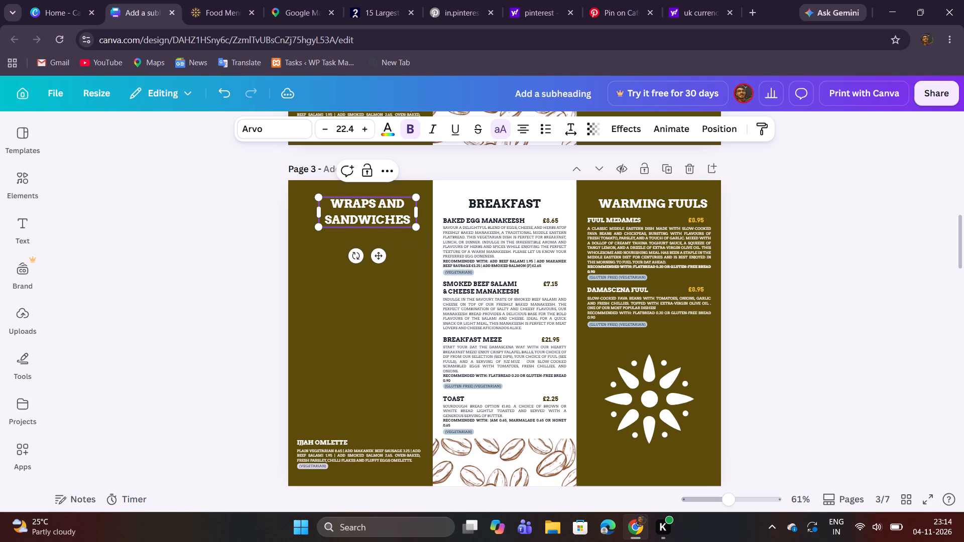
Fit the Wraps and Sandwiches heading's text box to its two lines and centre it in the first column.
left_click_drag(421, 216, 421, 216)
left_click_drag(421, 216, 469, 216)
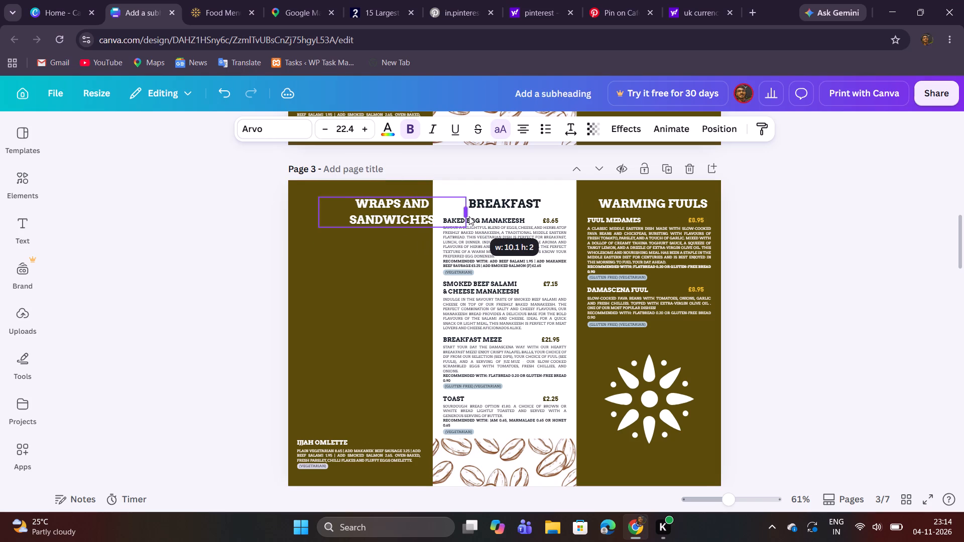
left_click_drag(469, 216, 432, 216)
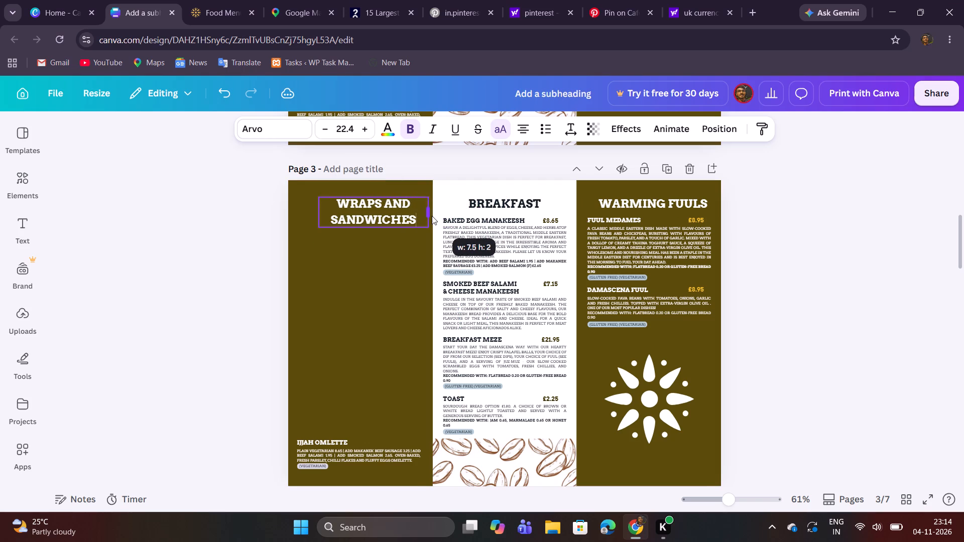
left_click_drag(432, 216, 410, 215)
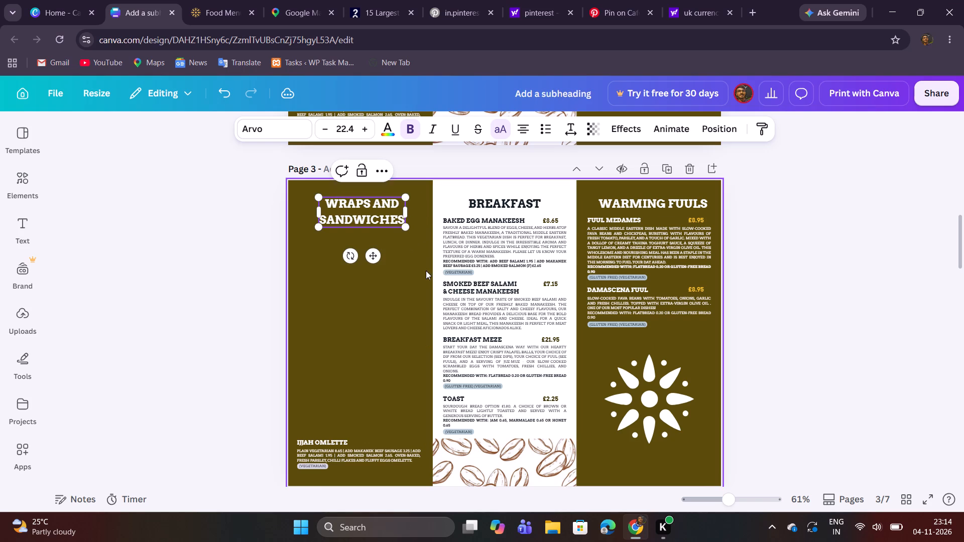
left_click(426, 271, "shift")
left_click(386, 219, "shift")
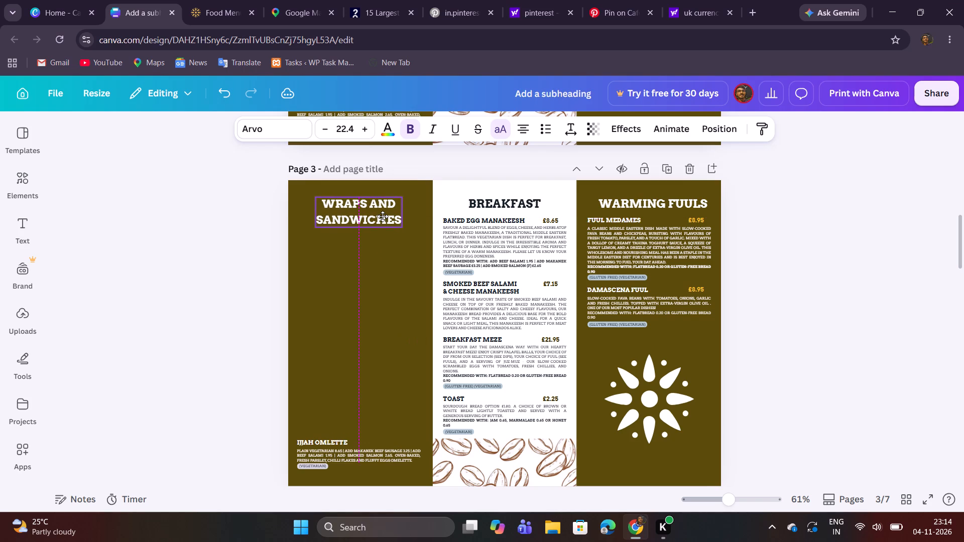
left_click(395, 238)
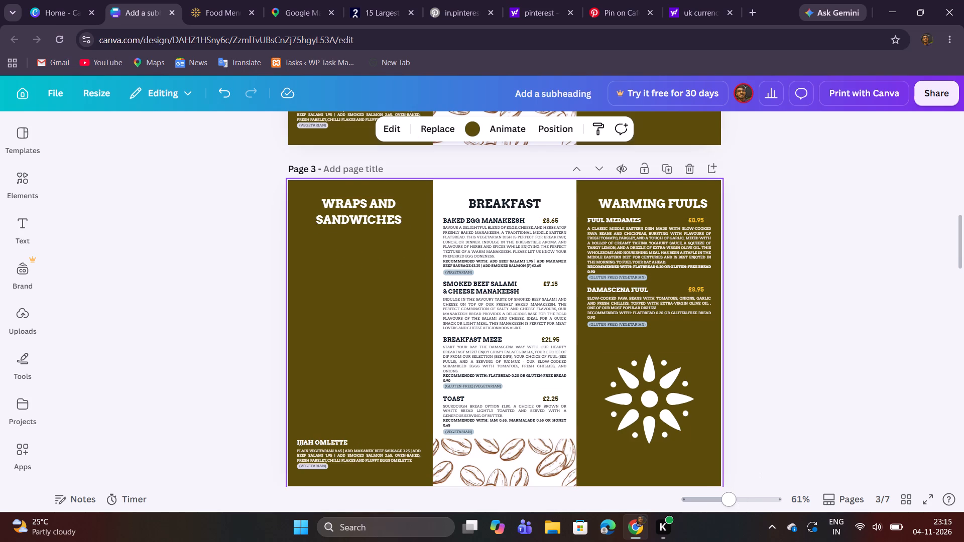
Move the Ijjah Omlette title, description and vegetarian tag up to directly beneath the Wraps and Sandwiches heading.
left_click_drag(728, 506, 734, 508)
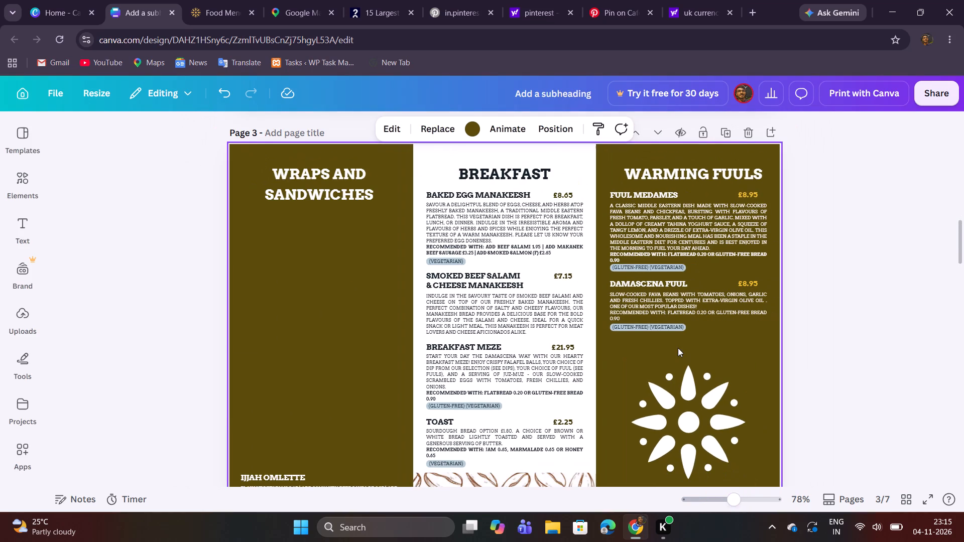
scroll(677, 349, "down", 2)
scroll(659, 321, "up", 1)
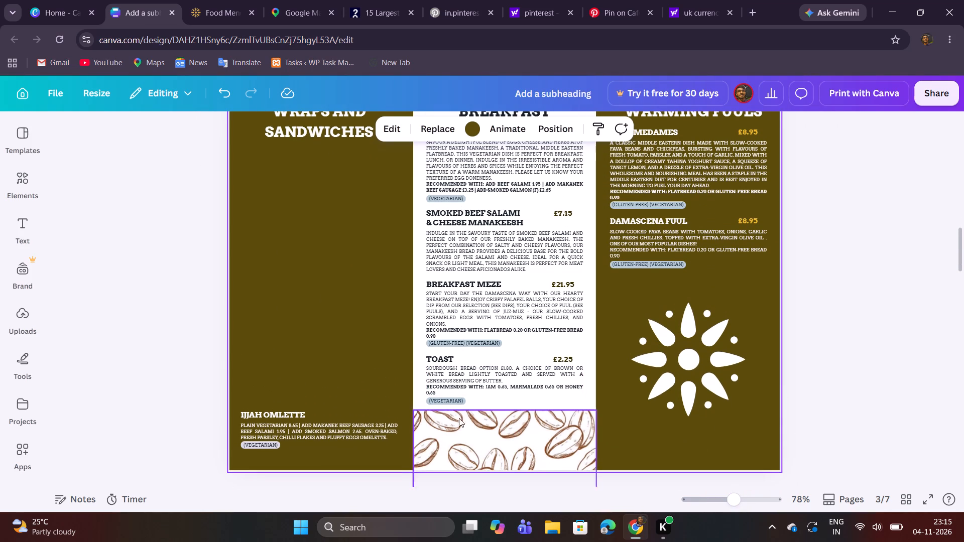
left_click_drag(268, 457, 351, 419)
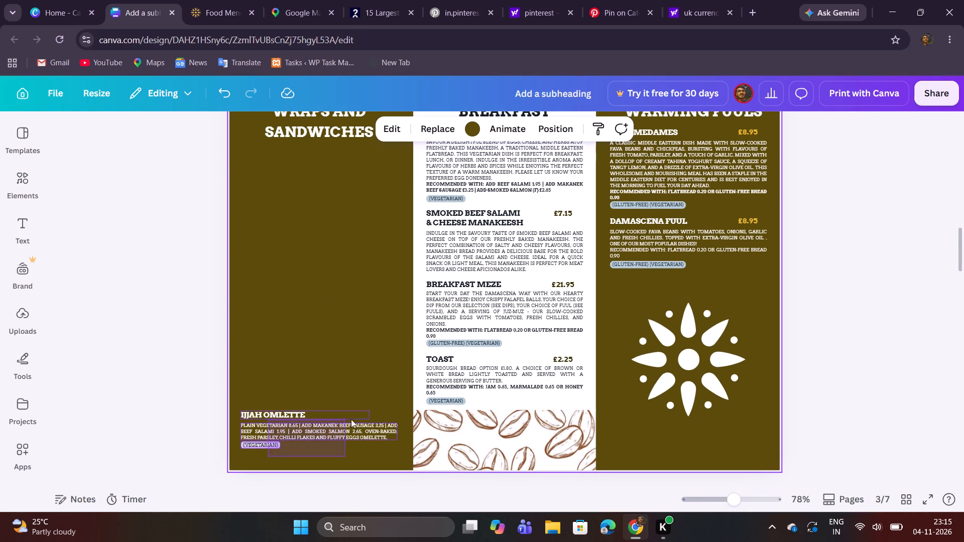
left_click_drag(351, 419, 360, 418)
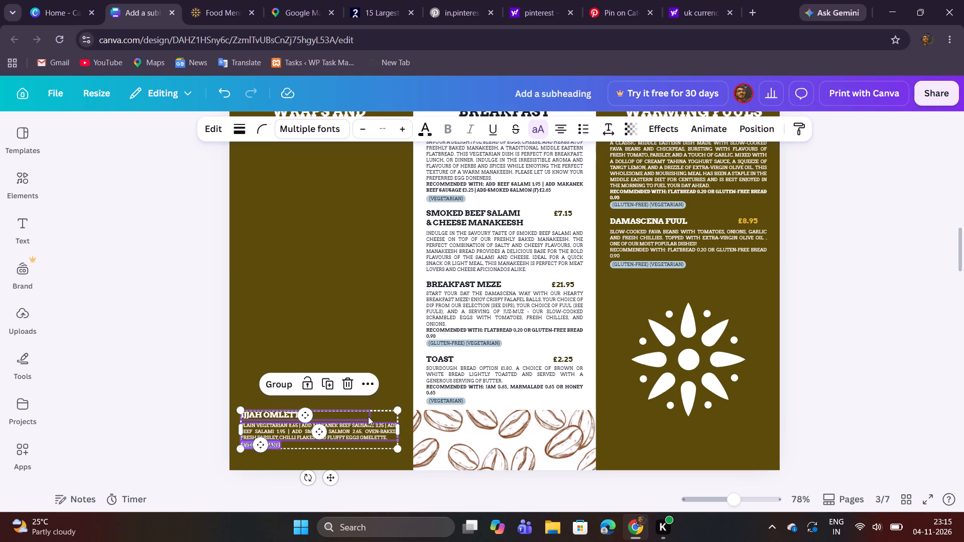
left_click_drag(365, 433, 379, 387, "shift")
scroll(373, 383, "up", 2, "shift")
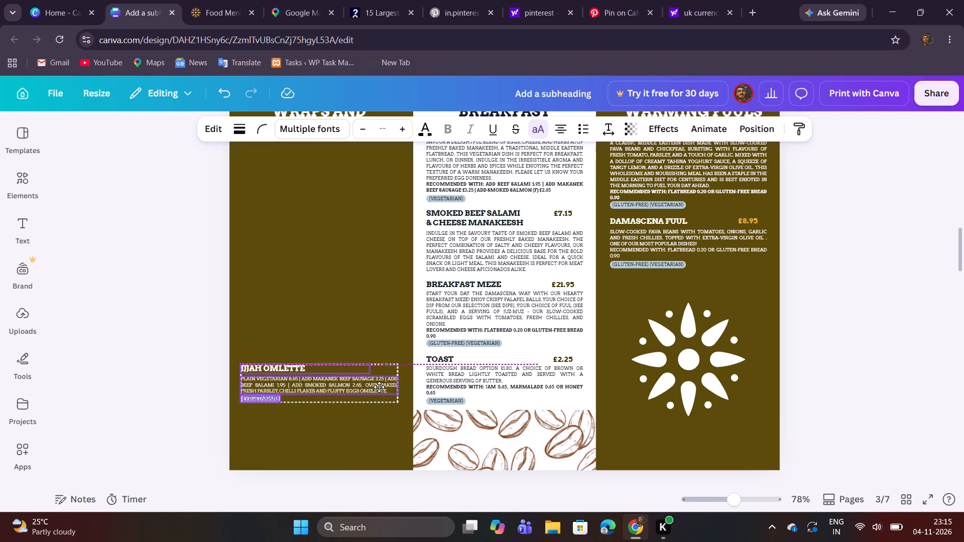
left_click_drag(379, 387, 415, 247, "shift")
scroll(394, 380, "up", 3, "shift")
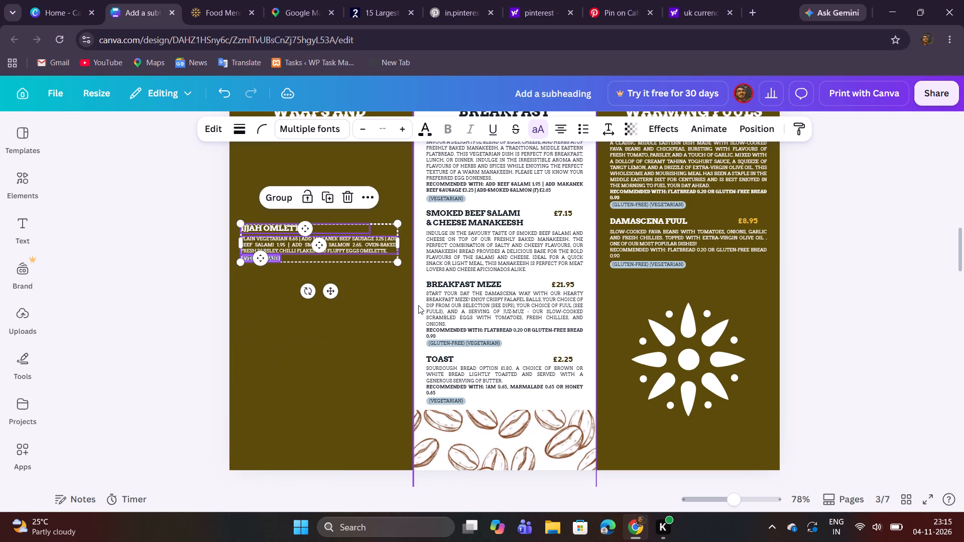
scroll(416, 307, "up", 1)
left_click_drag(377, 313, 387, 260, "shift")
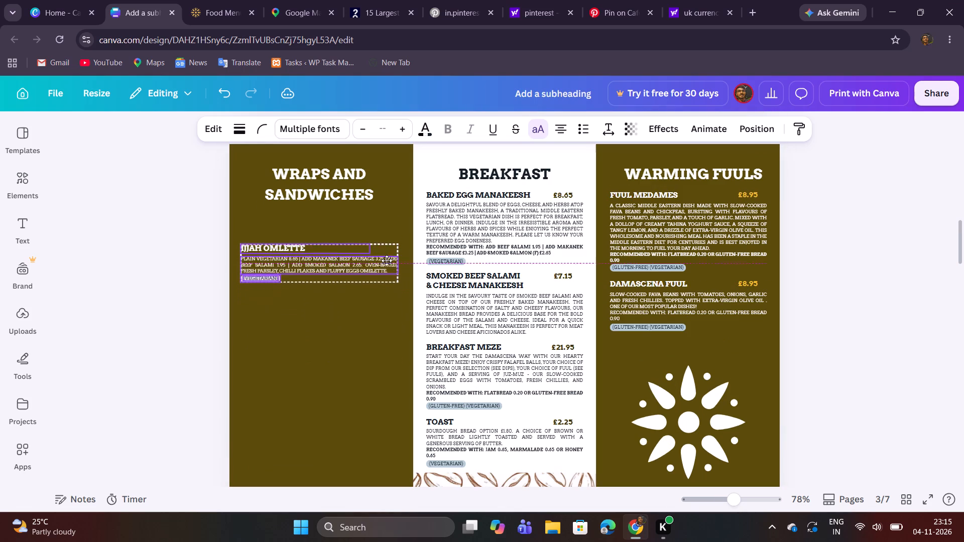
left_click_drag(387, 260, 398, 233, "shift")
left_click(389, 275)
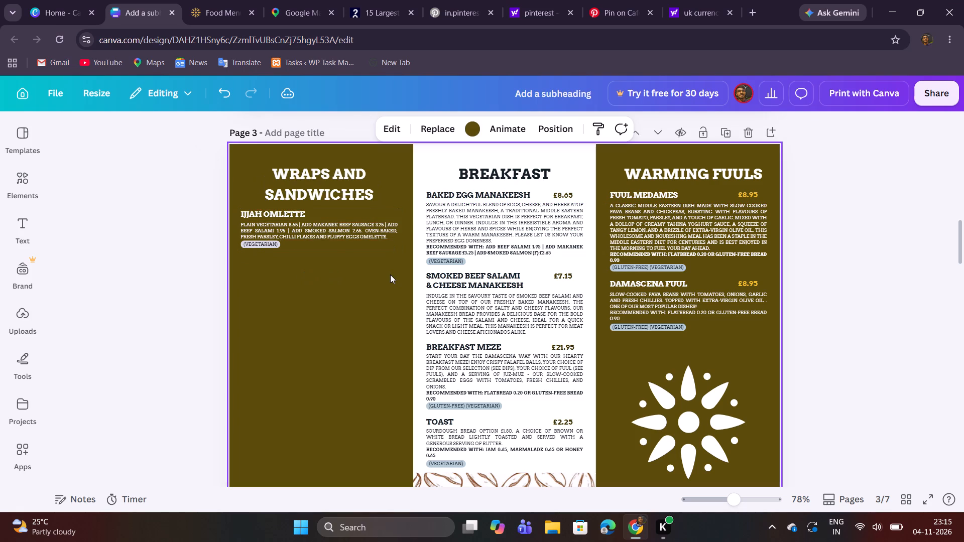
Copy the item name "Classic Falafel Wrap" from Damascena's food menu page and return to the Canva design.
left_click(235, 3)
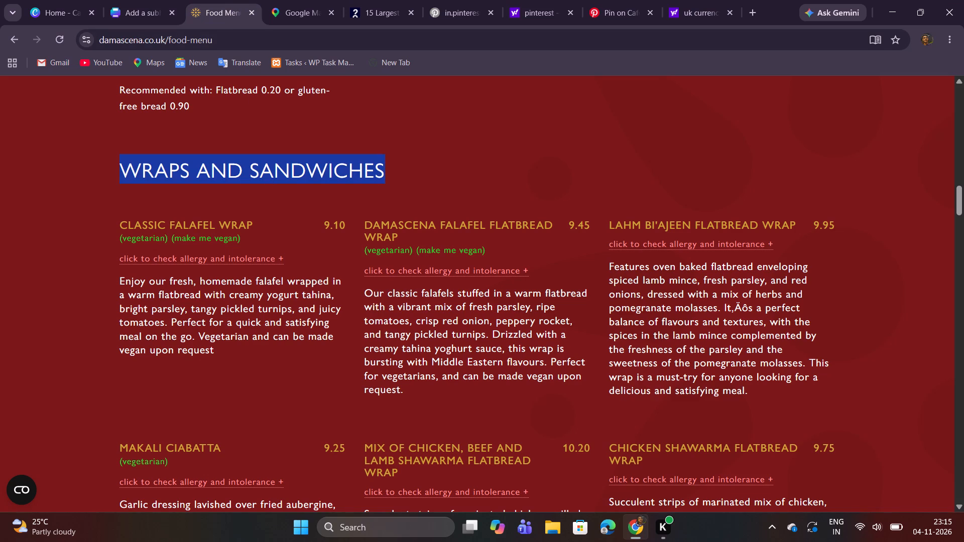
left_click_drag(123, 223, 258, 221)
key("ctrl+c")
key("ctrl+c")
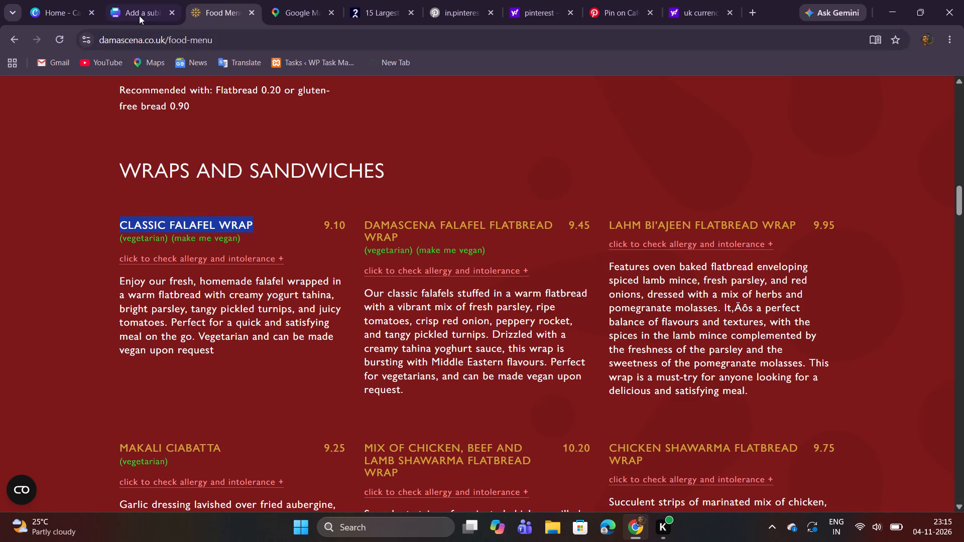
left_click(139, 16)
Duplicate page 2's Falafel Bowl item with its price and tags, and place the copy below Ijjah Omlette on page 3.
scroll(366, 275, "up", 8)
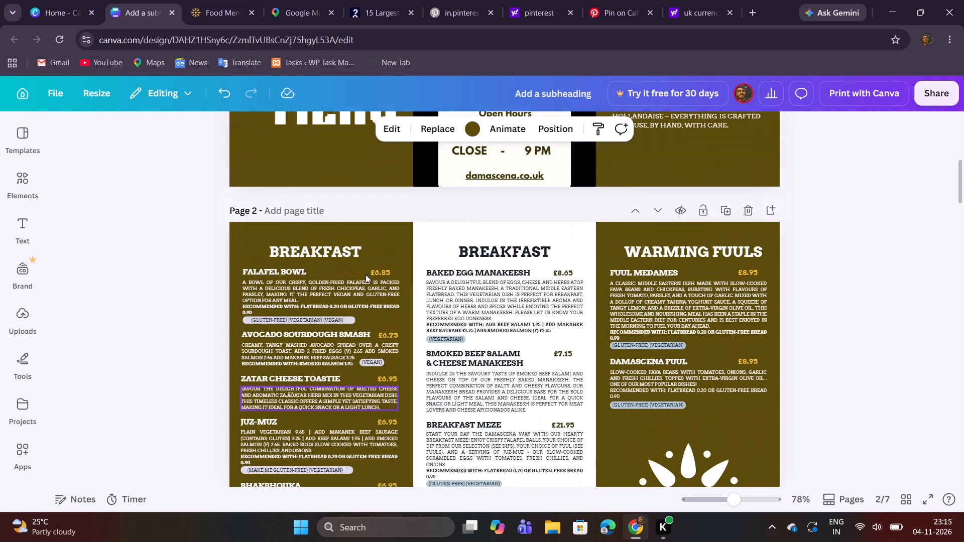
scroll(366, 275, "down", 1)
scroll(366, 275, "up", 1)
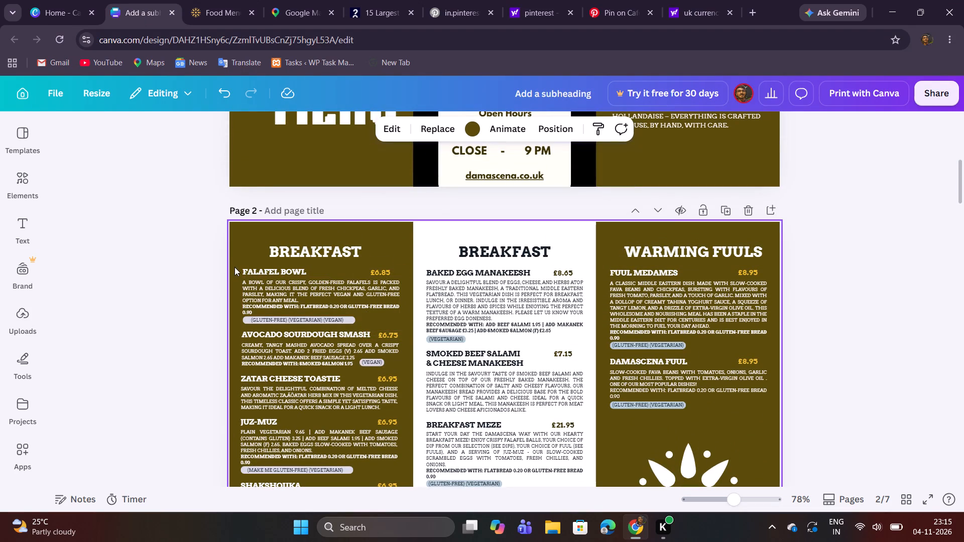
left_click_drag(237, 270, 378, 319)
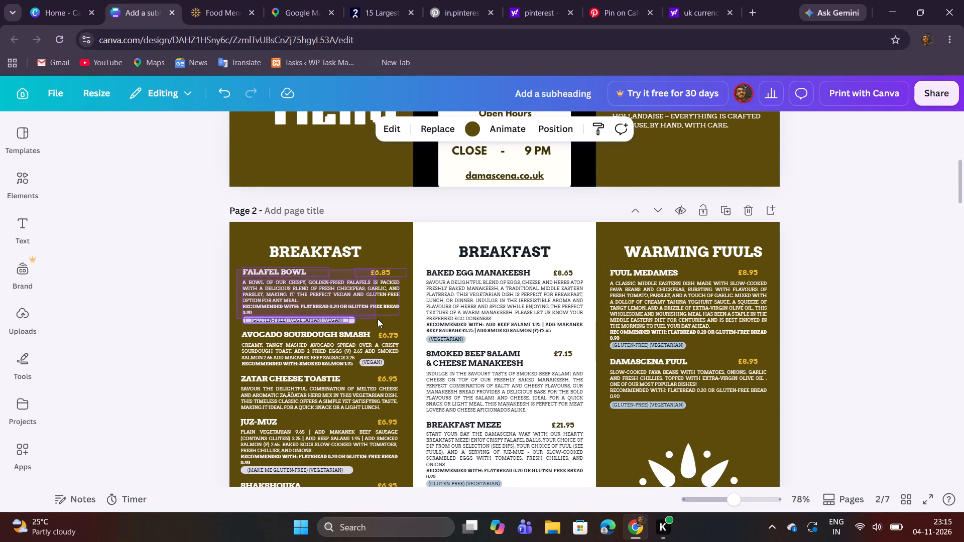
left_click_drag(378, 319, 384, 320)
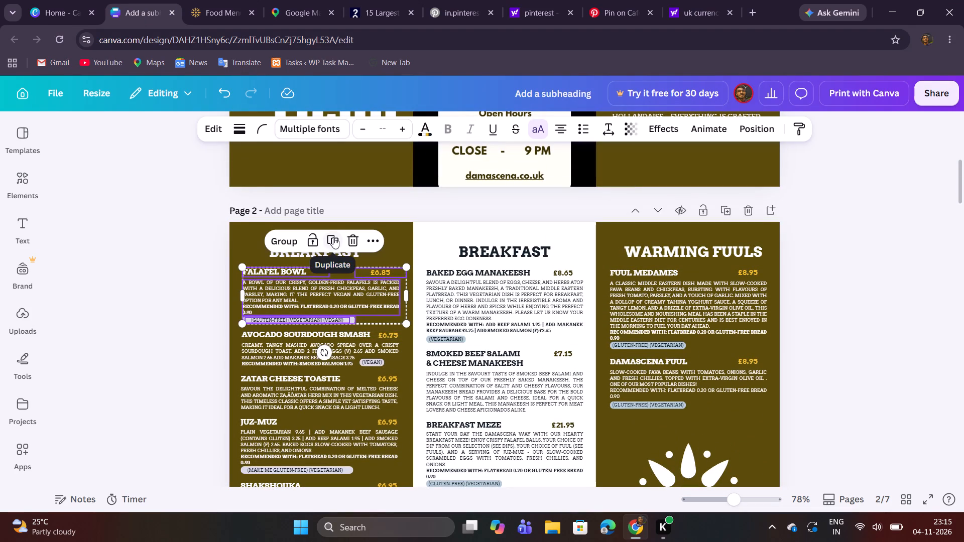
left_click(333, 237)
left_click_drag(347, 289, 386, 326)
scroll(373, 333, "down", 4)
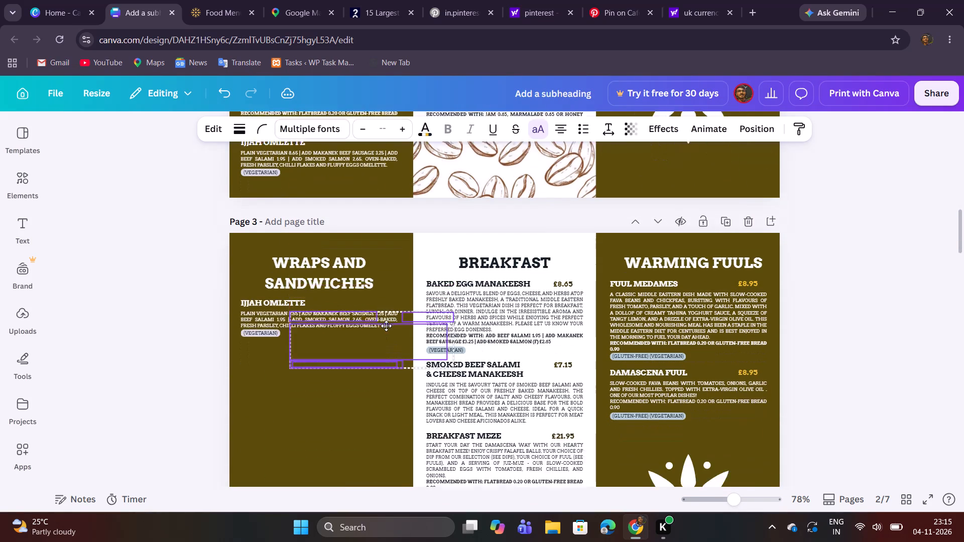
left_click_drag(386, 326, 338, 337)
left_click(376, 313)
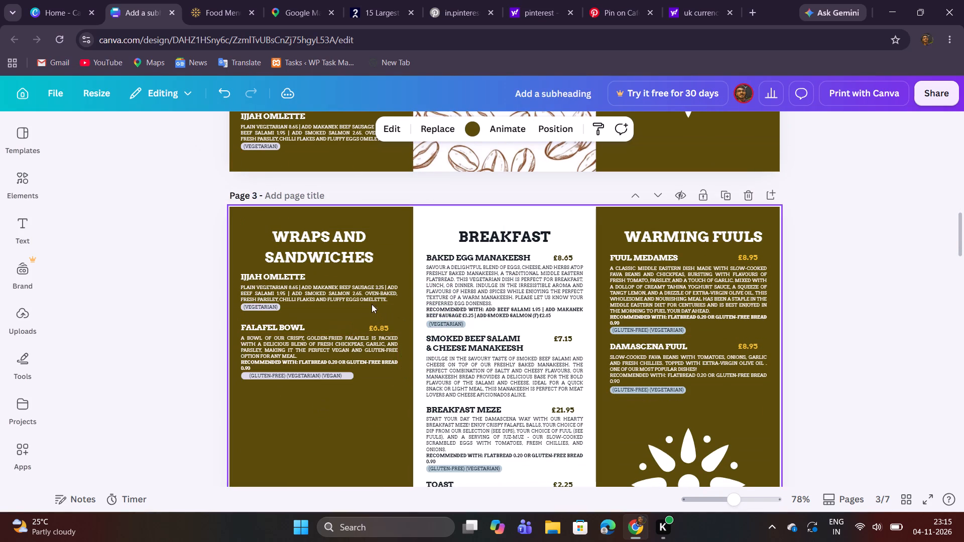
Delete the Ijjah Omlette item with its description and tag from page 3's first column.
left_click_drag(275, 316, 358, 278)
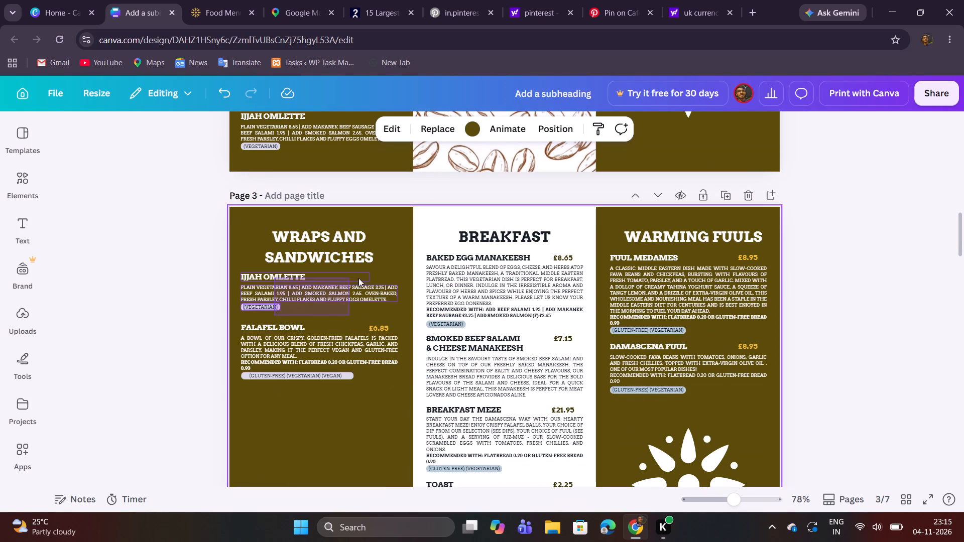
left_click_drag(358, 278, 366, 278)
left_click(349, 252)
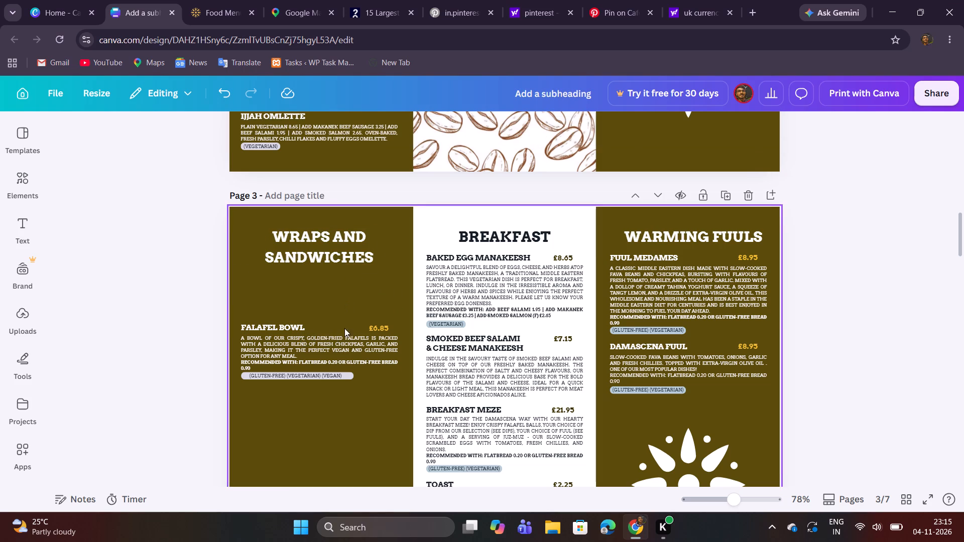
Move the duplicated Falafel Bowl item with its price, description and tags up directly beneath the Wraps and Sandwiches heading on page 3.
left_click_drag(279, 405, 369, 329)
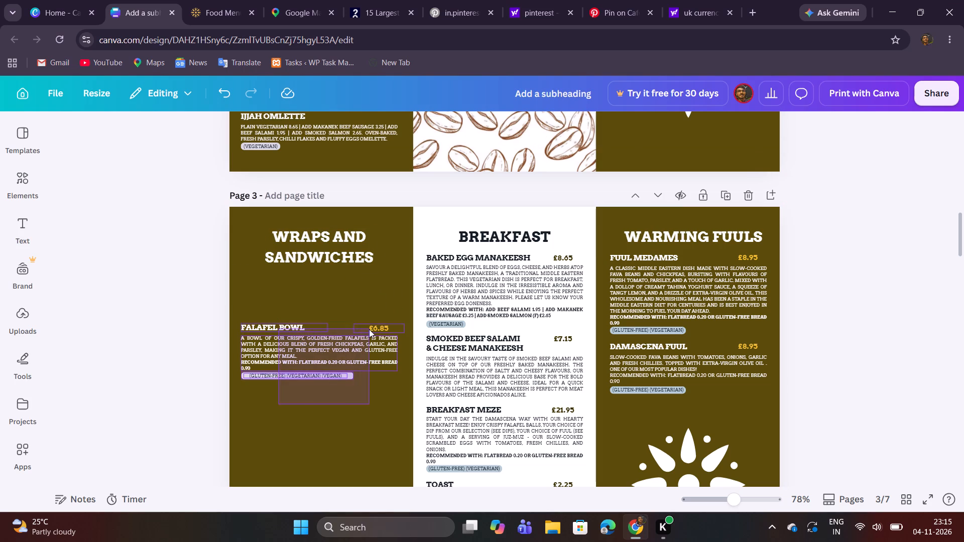
left_click_drag(369, 340, 372, 291, "shift")
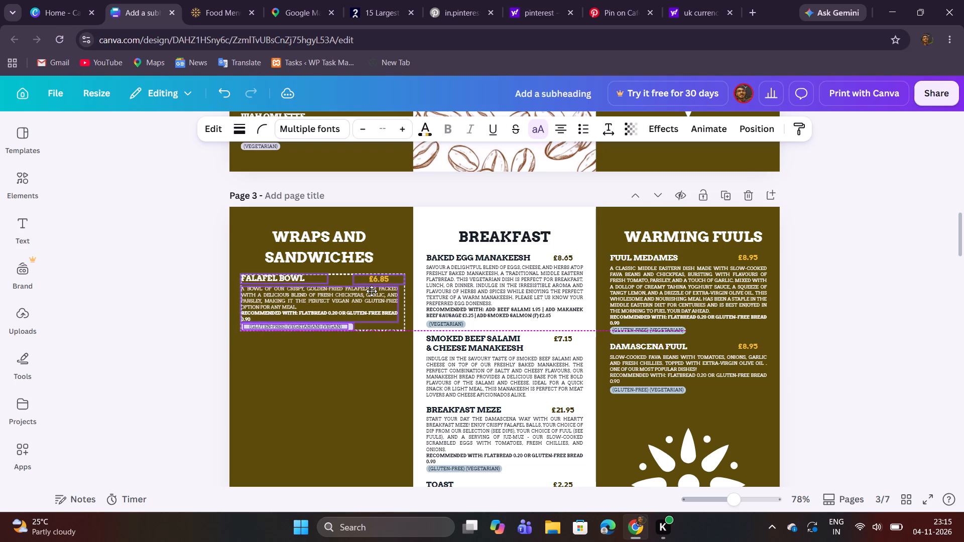
left_click_drag(372, 291, 372, 293, "shift")
left_click(376, 343)
Replace the Falafel Bowl title with "Classic Falafel Wrap" from Damascena's food menu page, and widen its text box to fit one line.
scroll(401, 352, "down", 2)
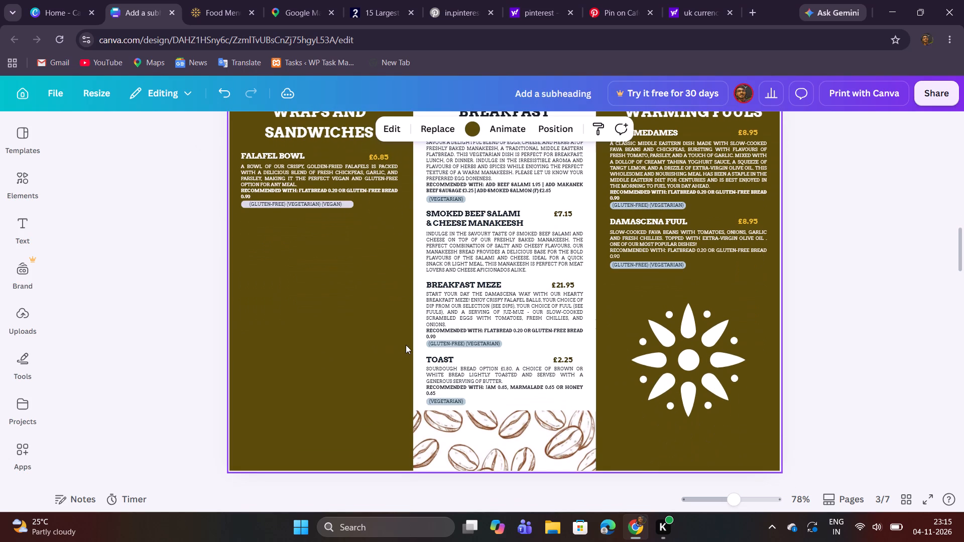
left_click(237, 8)
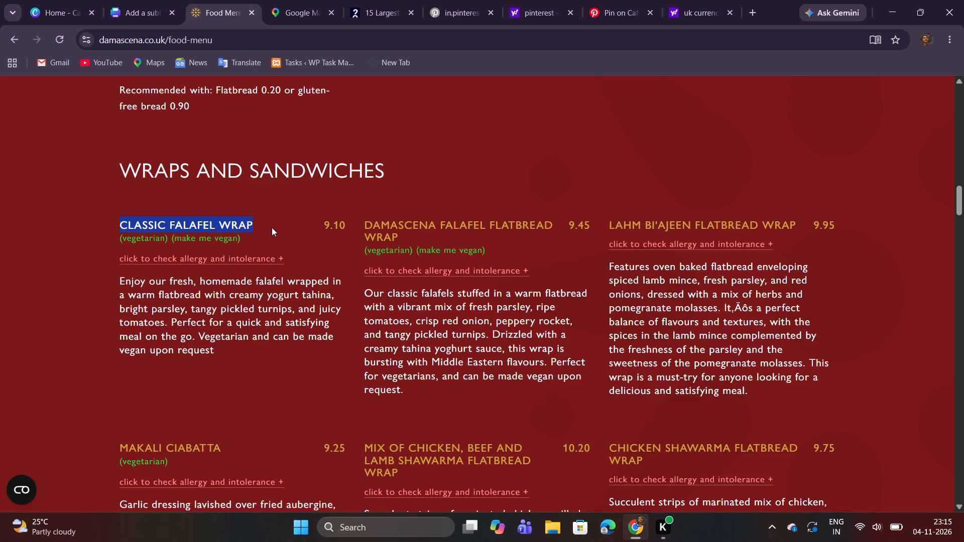
key("ctrl+c")
key("ctrl+c")
left_click(106, 1)
double_click(273, 155)
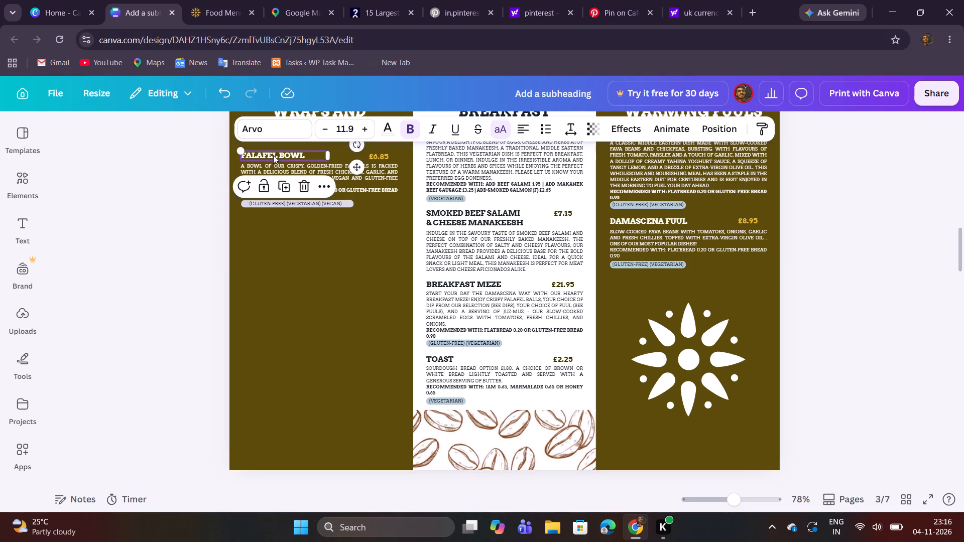
key("ctrl+v")
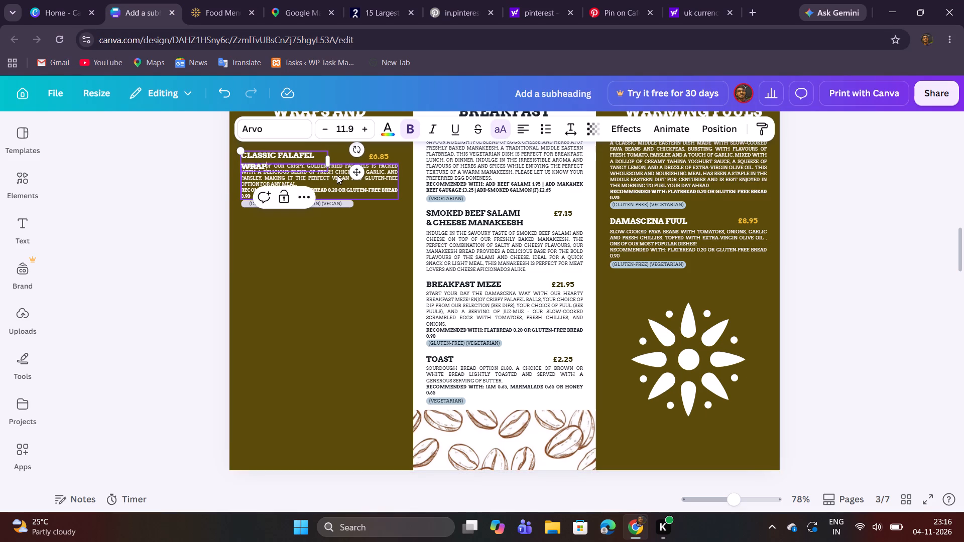
left_click_drag(330, 163, 350, 161)
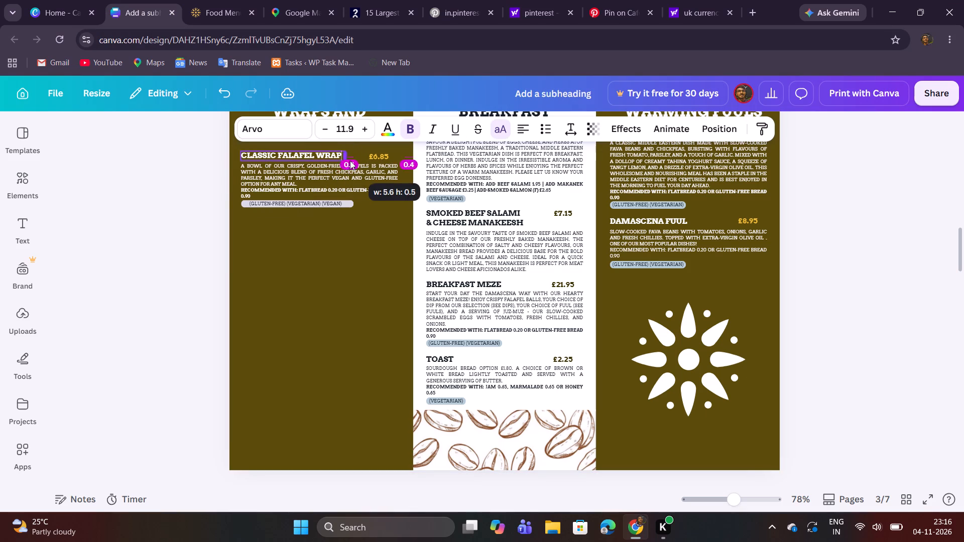
left_click_drag(350, 161, 356, 160)
left_click(350, 257)
Set the Classic Falafel Wrap price to £9.10, copying the figure from Damascena's food menu page.
scroll(348, 258, "up", 2)
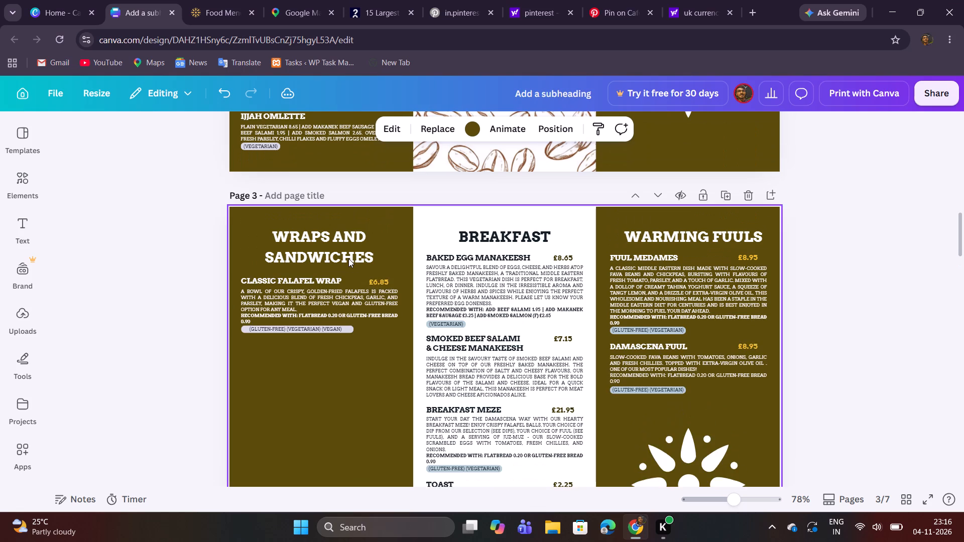
left_click(212, 2)
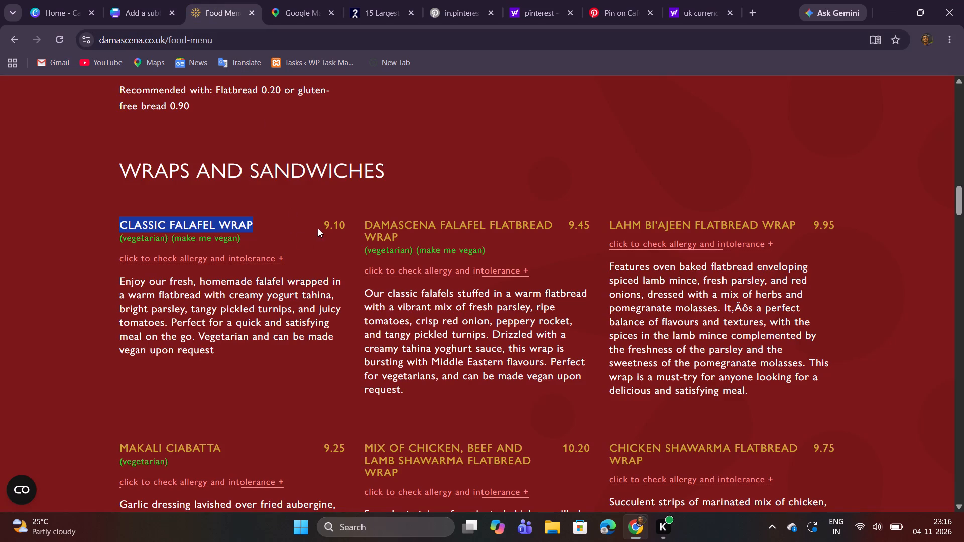
left_click_drag(323, 223, 352, 228)
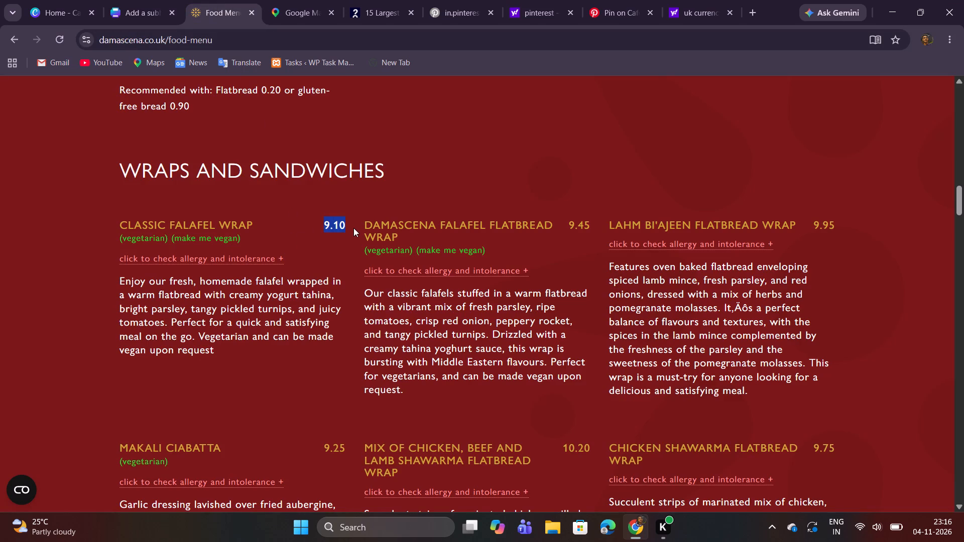
key("ctrl+c")
left_click(134, 10)
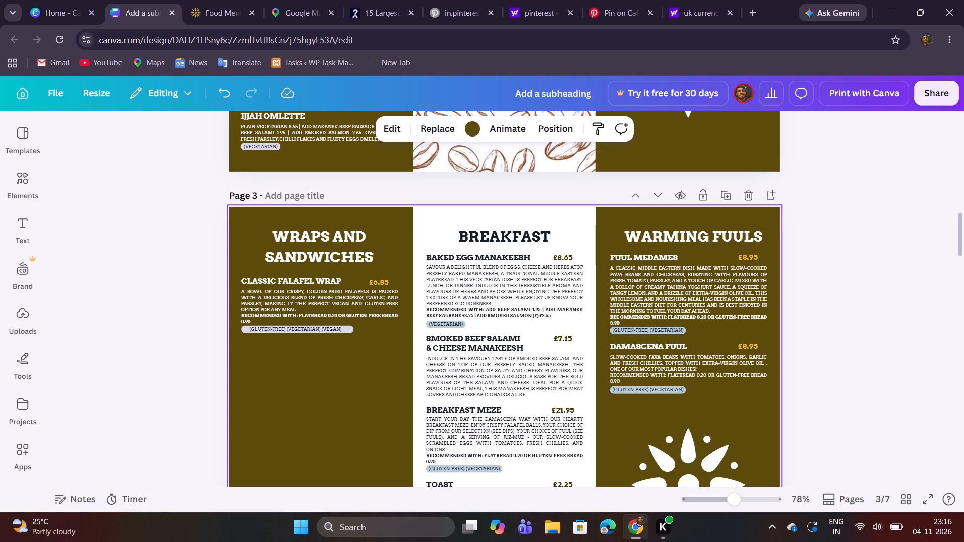
double_click(361, 284)
left_click(370, 284)
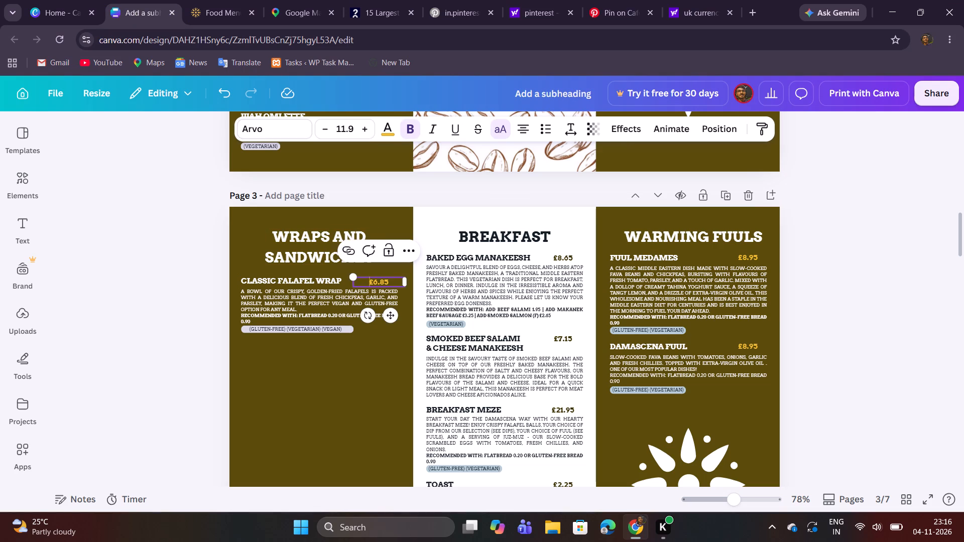
left_click(370, 285)
left_click(373, 285)
left_click_drag(373, 285, 382, 285)
key("ctrl+v")
left_click(373, 333)
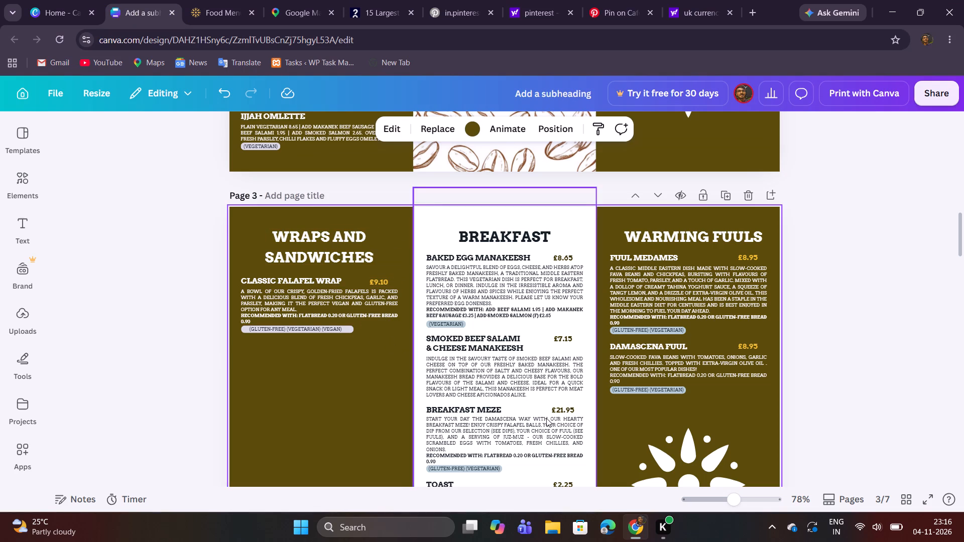
Copy the Classic Falafel Wrap description from Damascena's food menu page and return to the Canva design.
left_click(752, 499)
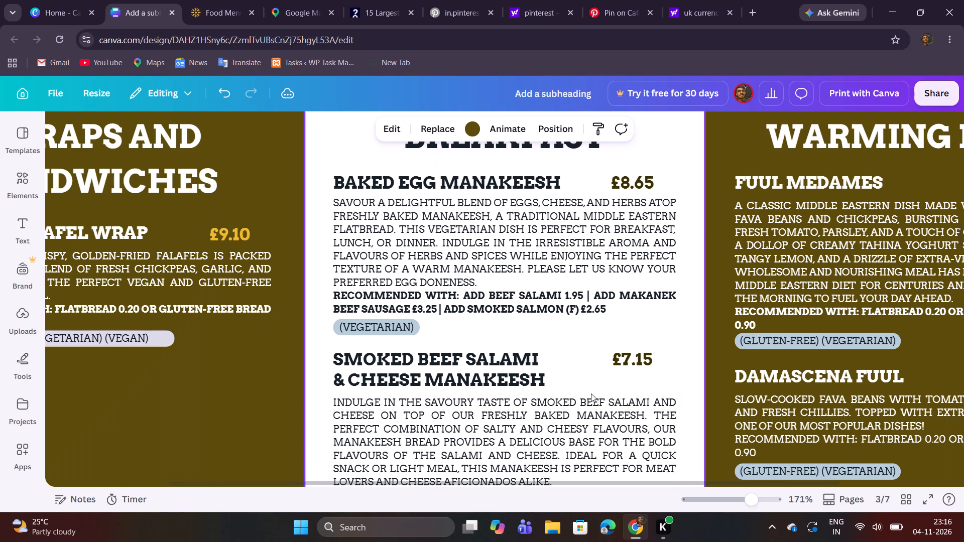
left_click_drag(755, 498, 723, 509)
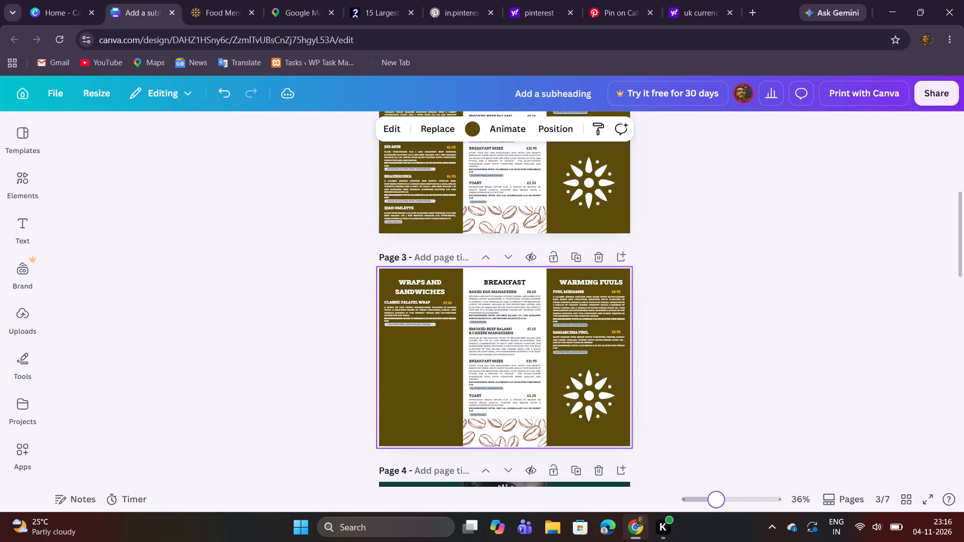
left_click_drag(723, 509, 744, 507)
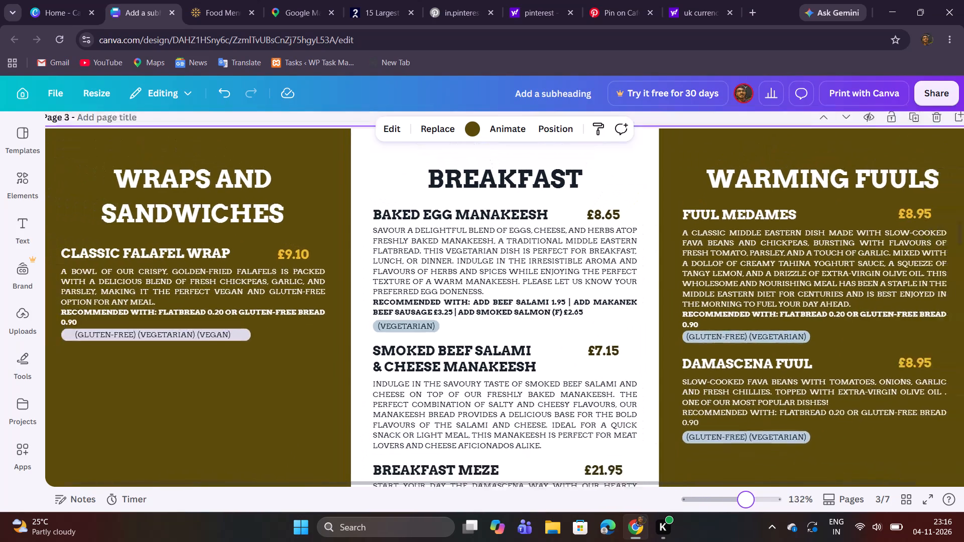
left_click_drag(744, 507, 742, 507)
scroll(611, 367, "down", 2)
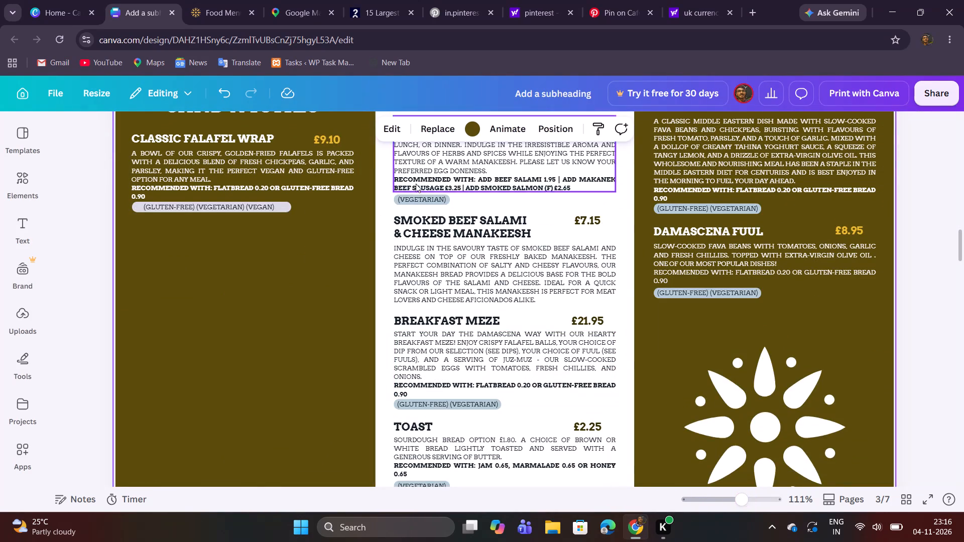
left_click(190, 10)
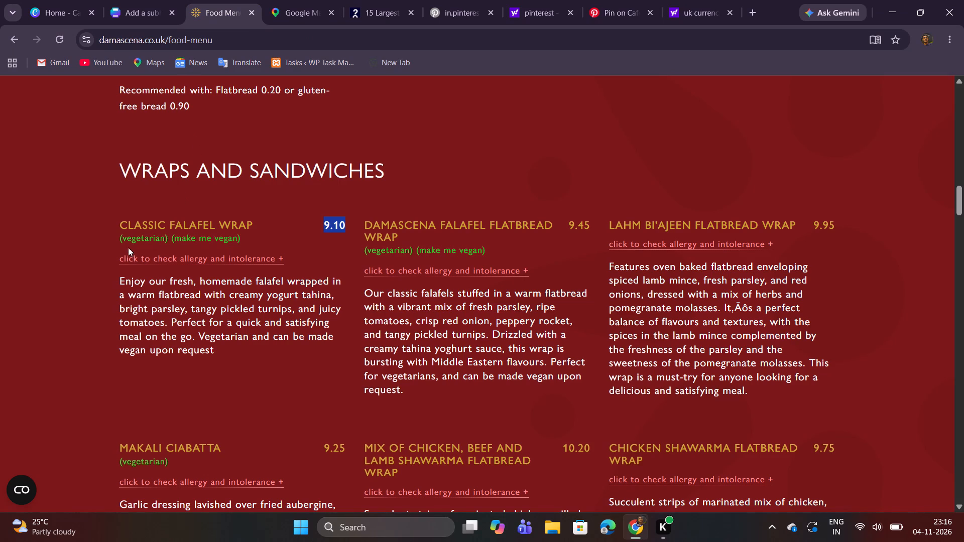
left_click_drag(120, 281, 228, 345)
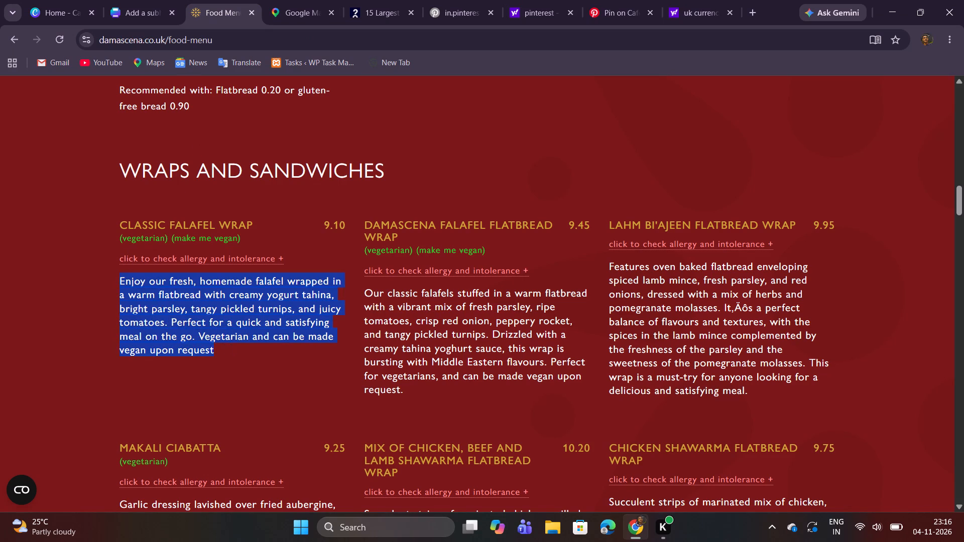
key("ctrl+c")
left_click(145, 13)
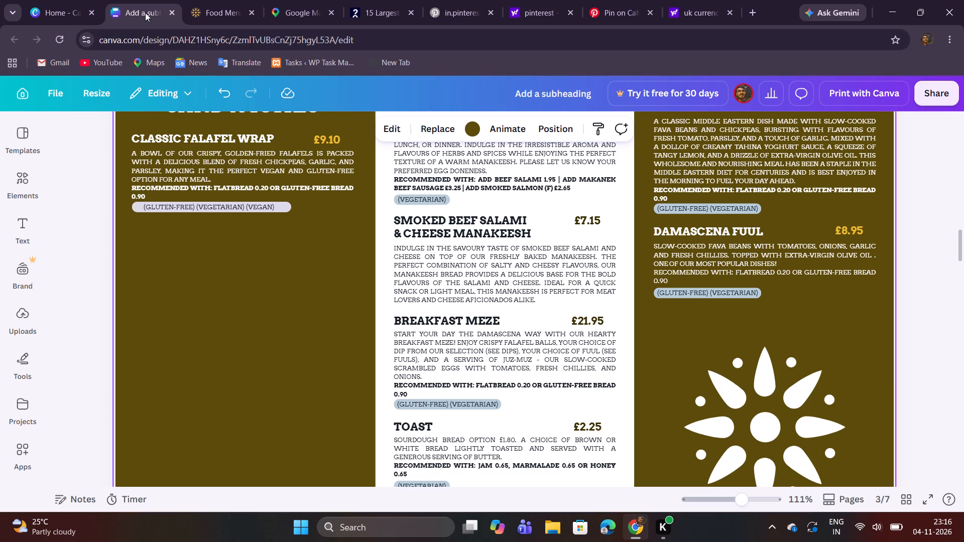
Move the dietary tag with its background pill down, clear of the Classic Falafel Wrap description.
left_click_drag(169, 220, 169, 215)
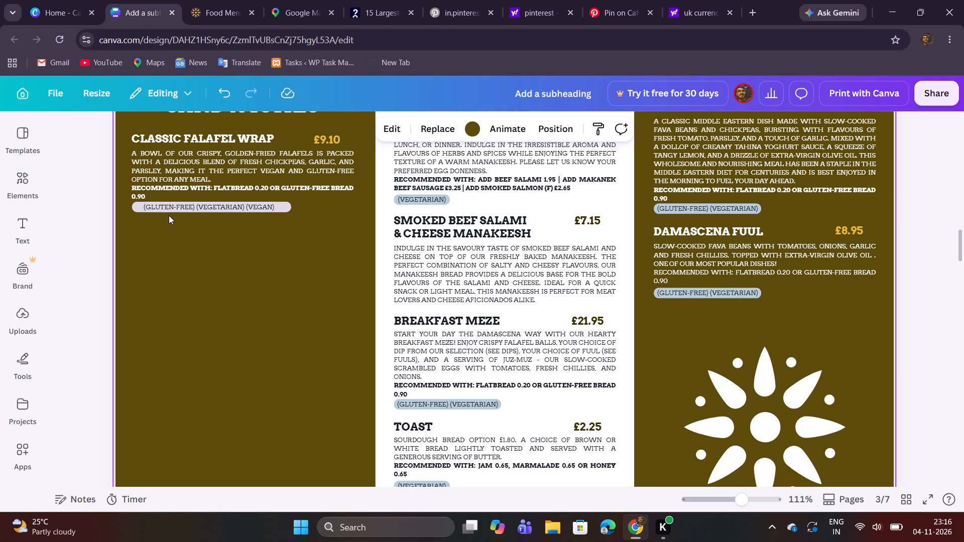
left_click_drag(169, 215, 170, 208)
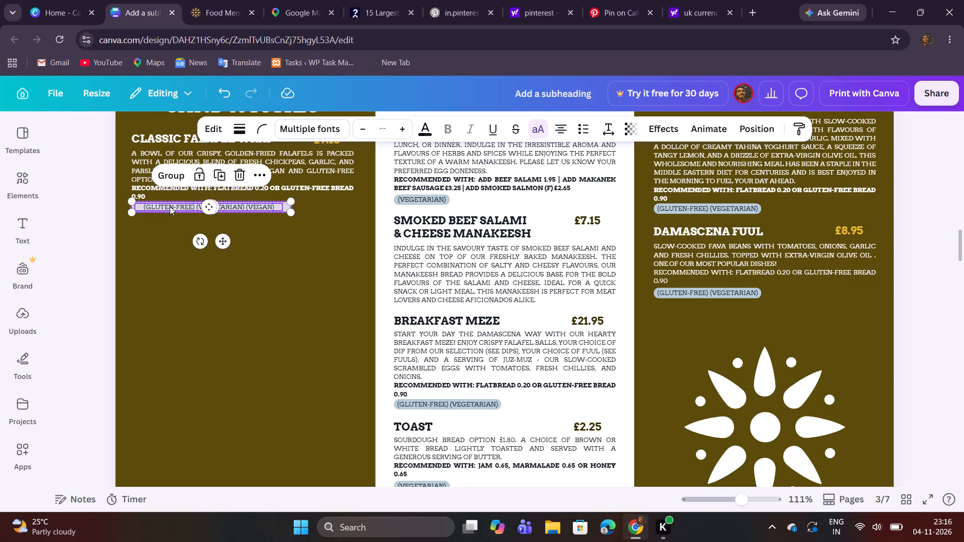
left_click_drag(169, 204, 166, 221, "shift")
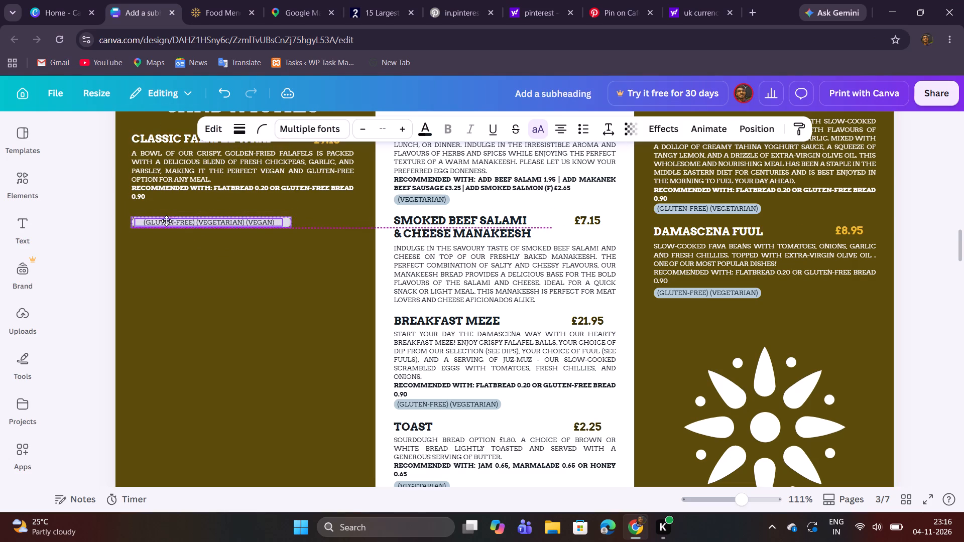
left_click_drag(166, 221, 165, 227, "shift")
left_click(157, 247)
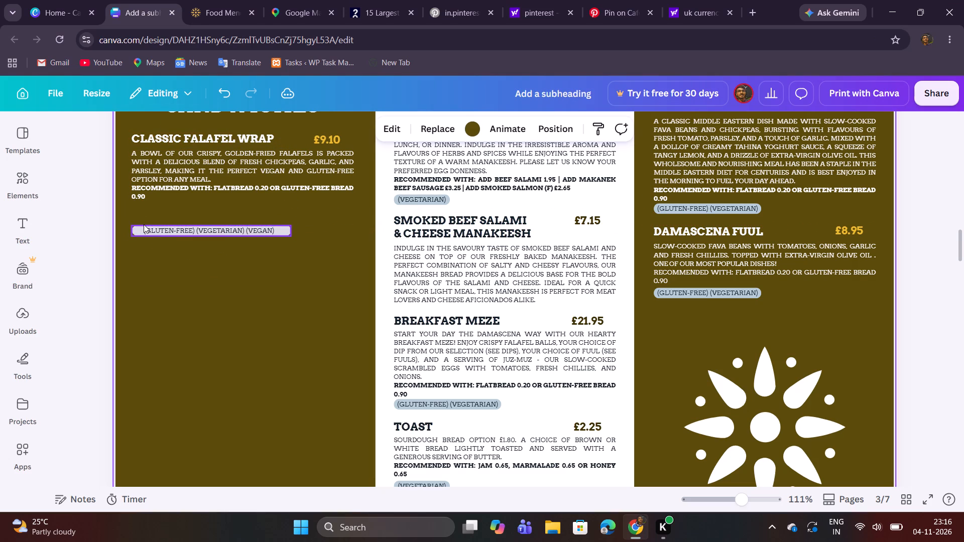
Replace the Classic Falafel Wrap description with the copied text beginning "Enjoy our fresh, homemade falafel wrapped in a warm flatbread".
double_click(161, 187)
key("ctrl+v")
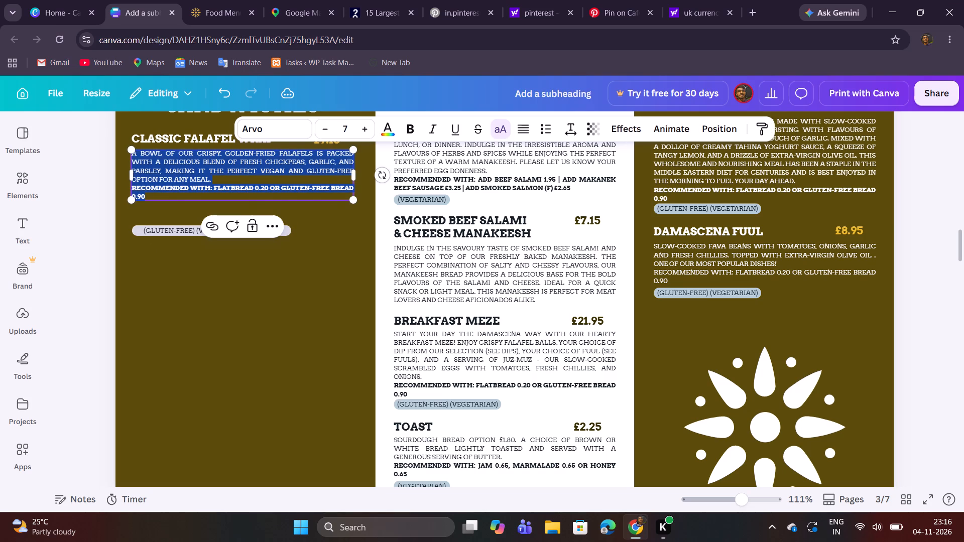
left_click(146, 266)
Position the dietary tag and its background pill directly beneath the last line of the Classic Falafel Wrap description.
left_click_drag(152, 261, 155, 233)
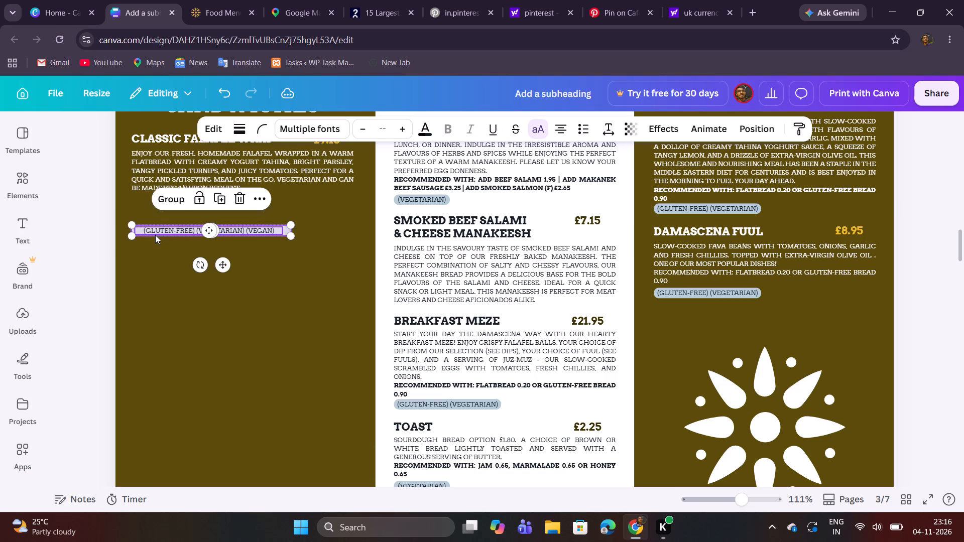
left_click_drag(159, 231, 162, 206, "shift")
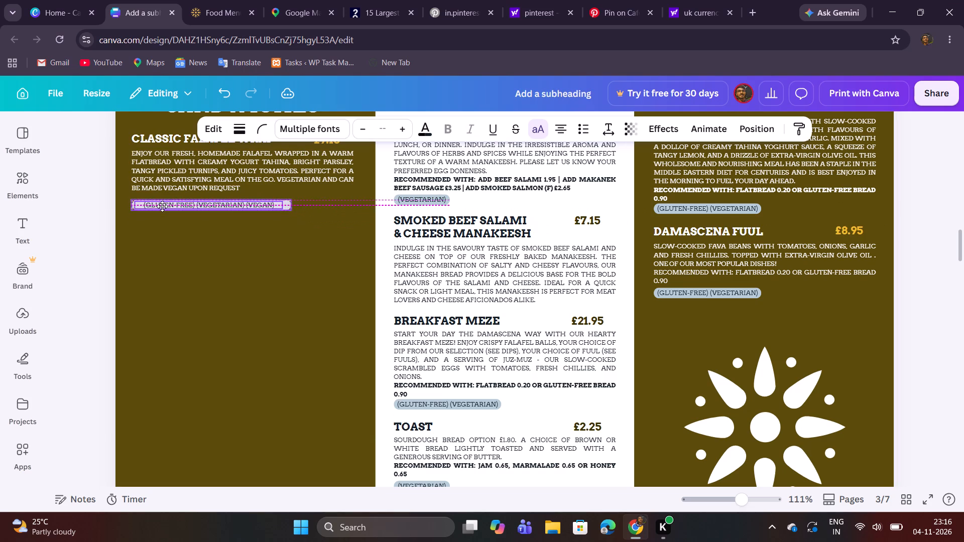
left_click_drag(162, 206, 162, 201, "shift")
left_click(160, 231)
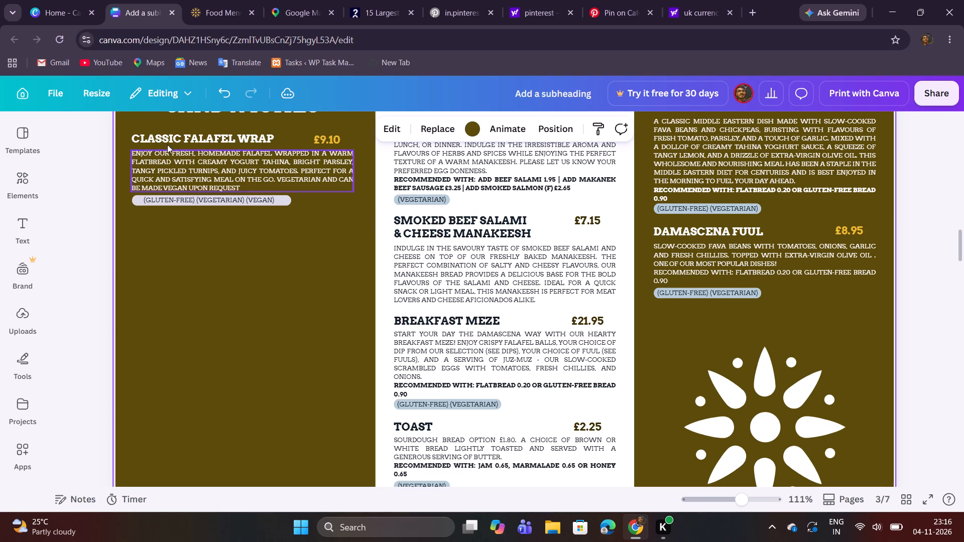
Copy the Classic Falafel Wrap's dietary labels "(vegetarian) (make me vegan)" from Damascena's food menu page and return to the Canva design.
left_click(210, 26)
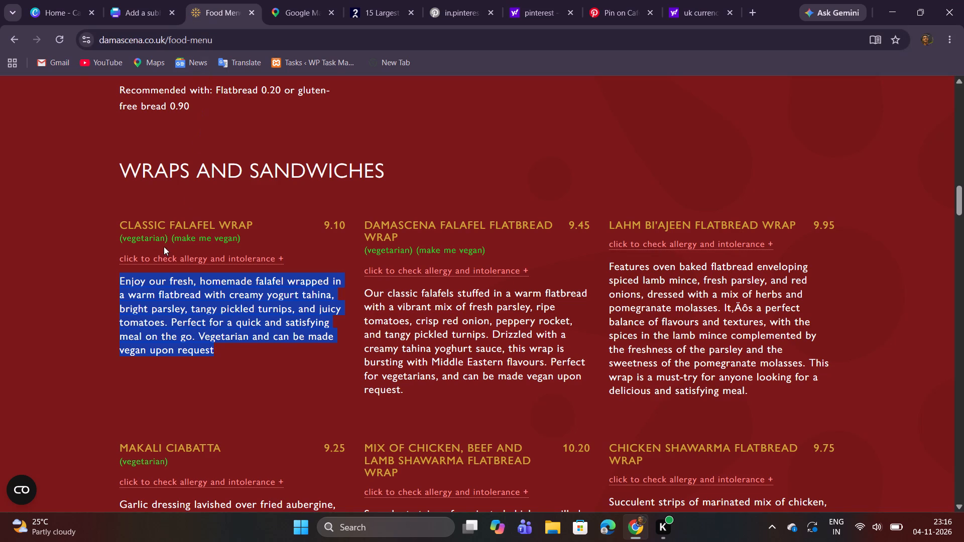
left_click_drag(117, 241, 215, 246)
key("ctrl+c")
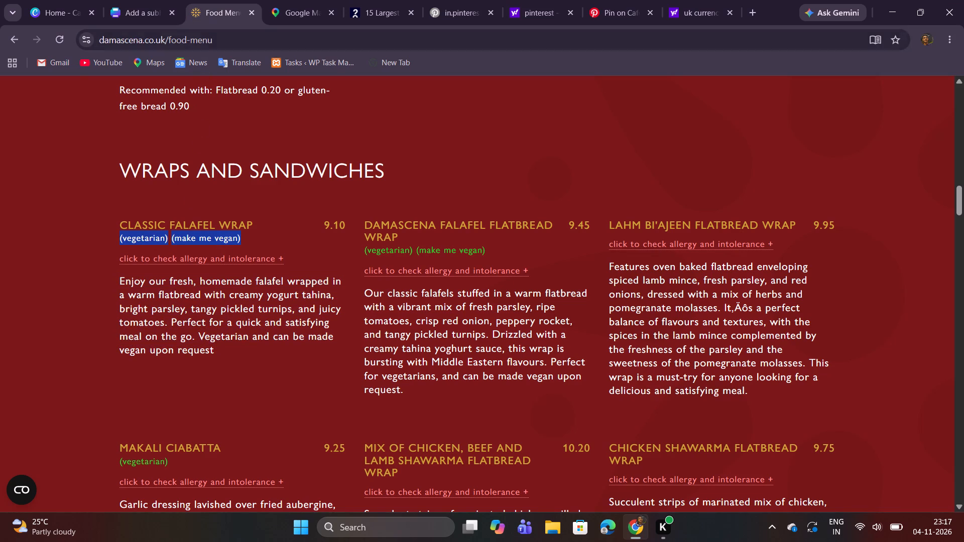
left_click(143, 20)
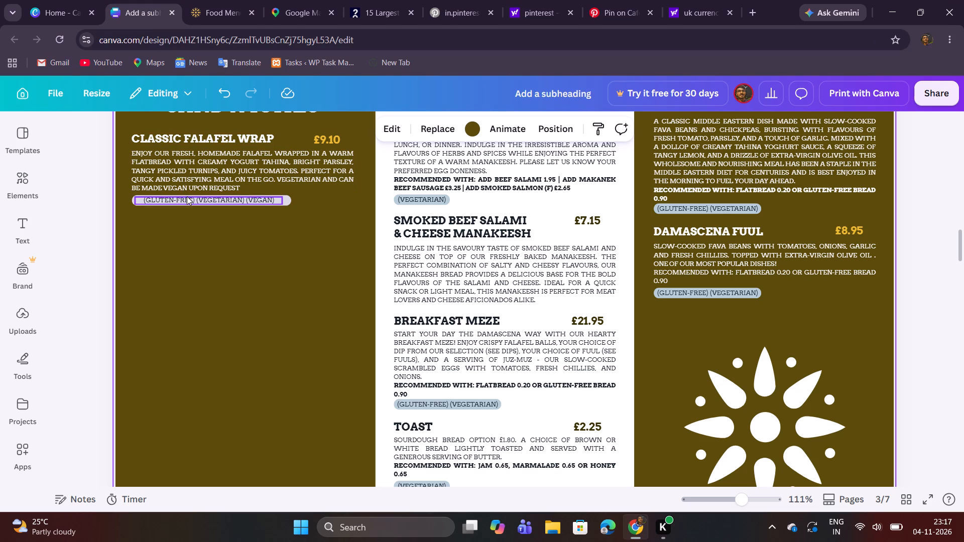
Replace the Classic Falafel Wrap's dietary tag with the copied "(vegetarian) (make me vegan)", kept on one line with a space between the labels.
double_click(187, 197)
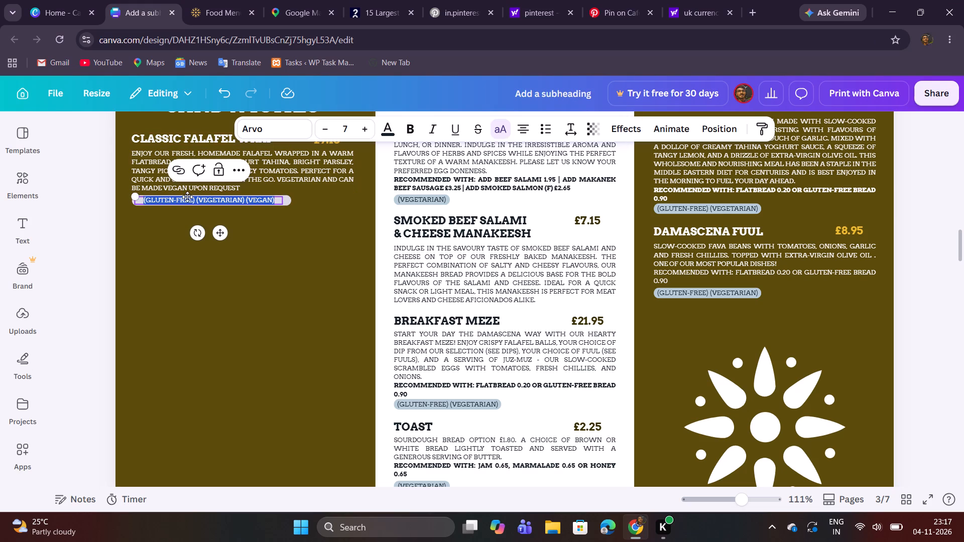
key("ctrl+v")
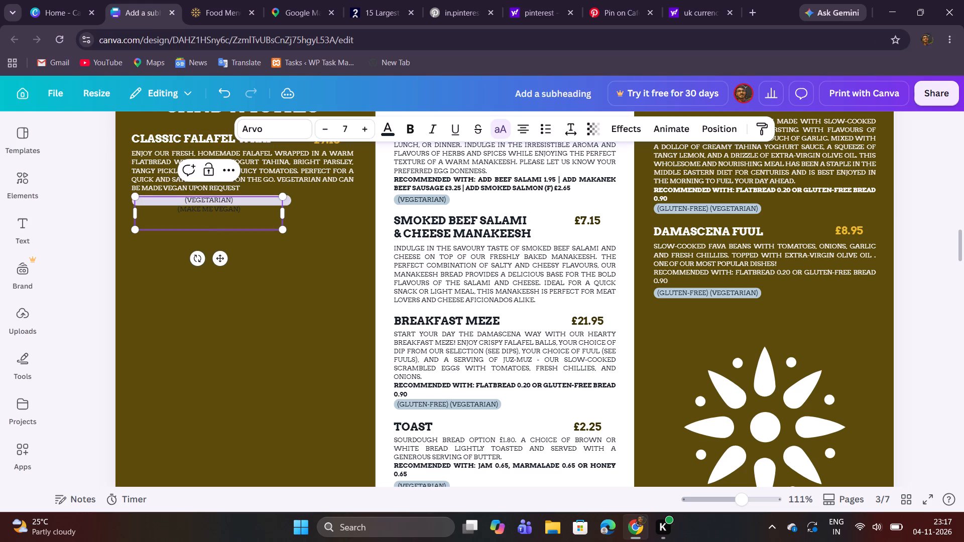
key("BackSpace")
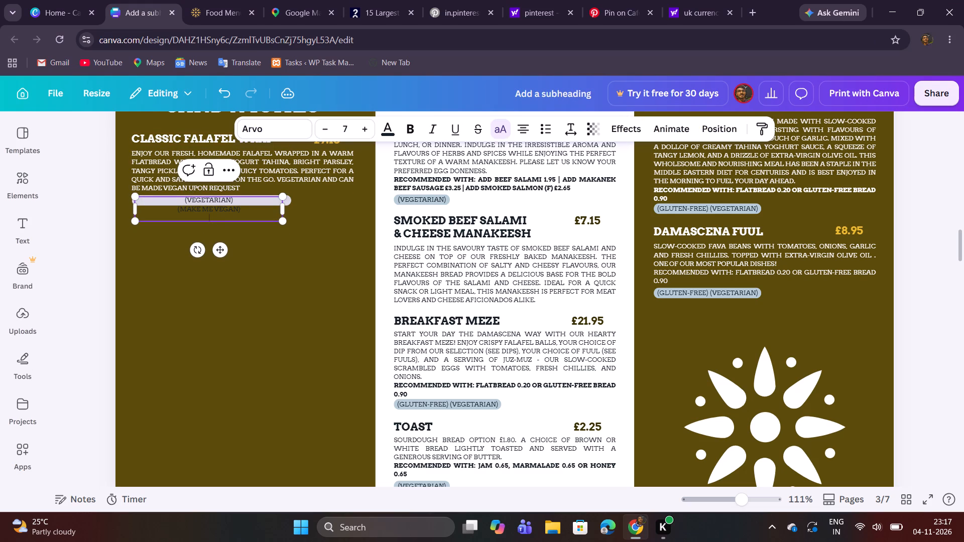
key("BackSpace")
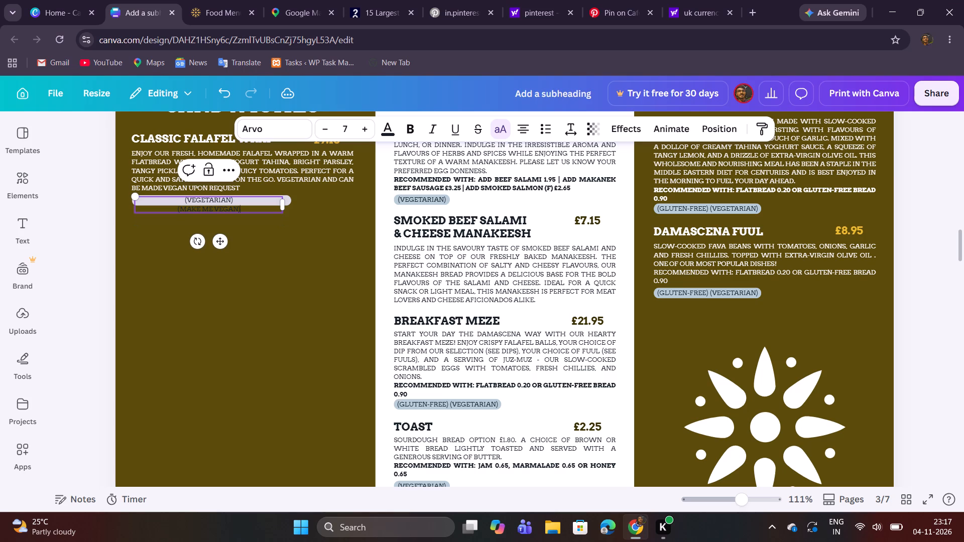
left_click(178, 210)
key("BackSpace")
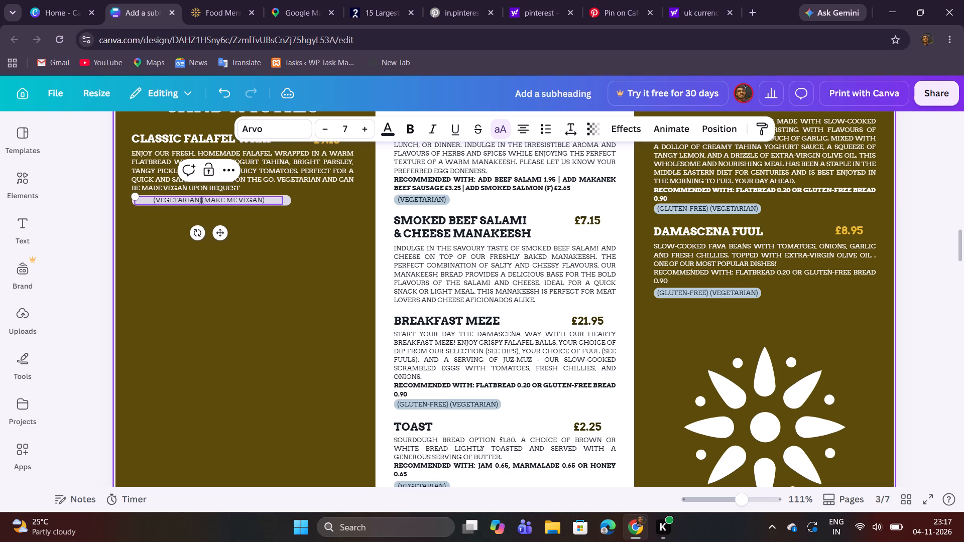
key("space")
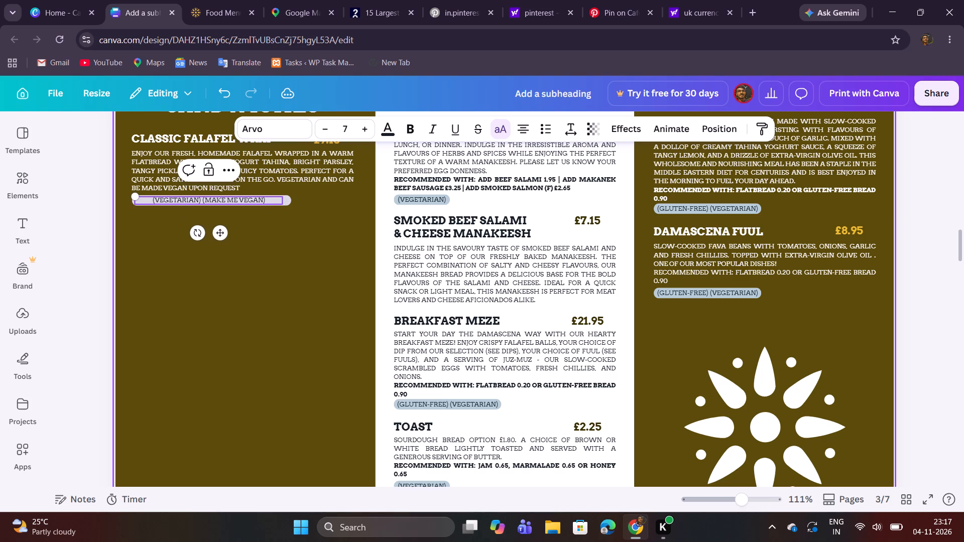
left_click(286, 234)
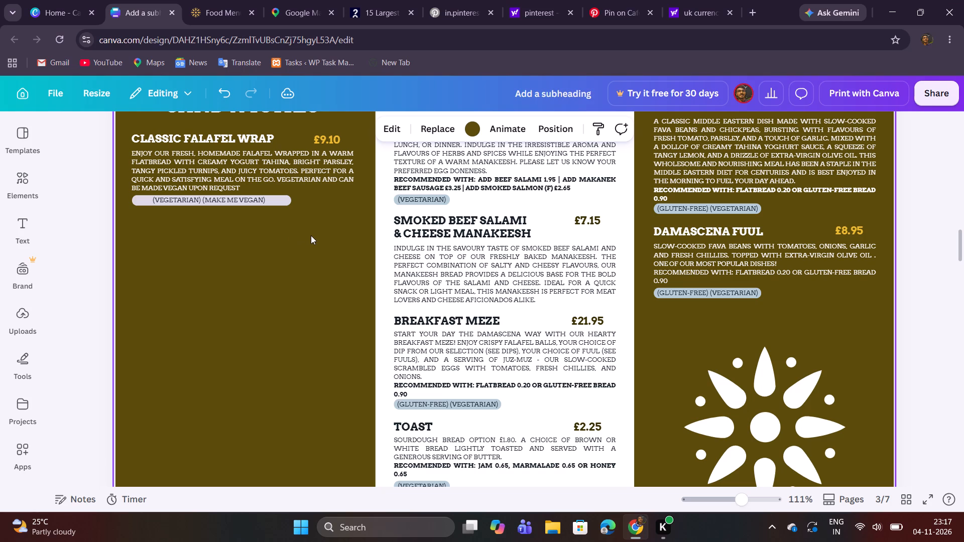
Copy the dish name "Damascena Falafel Flatbread Wrap" from Damascena's food menu page and return to the Canva design.
scroll(310, 235, "up", 1)
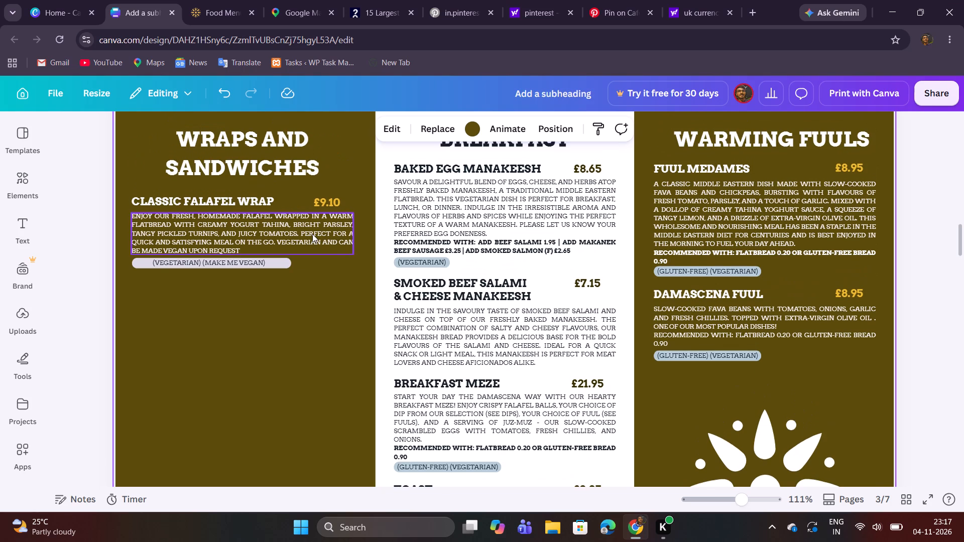
left_click(262, 337)
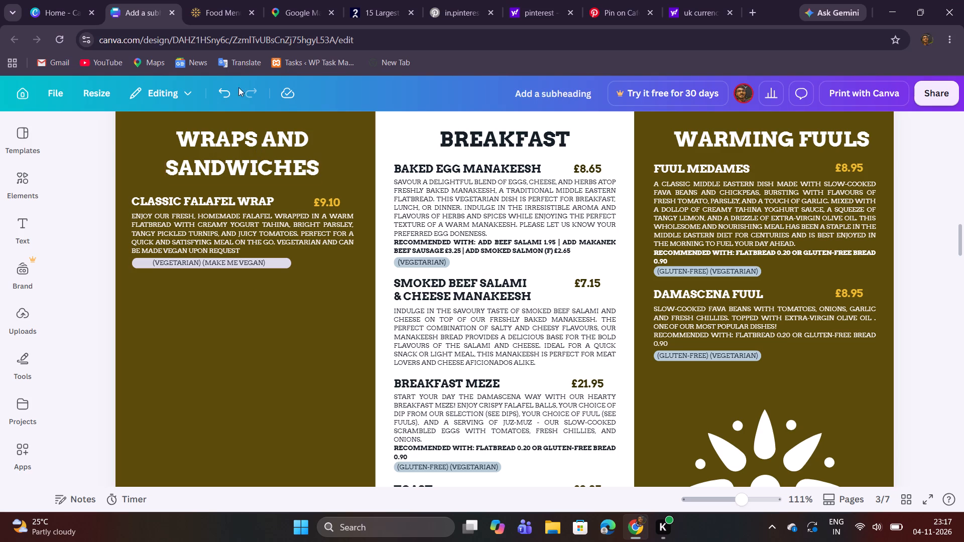
left_click(222, 10)
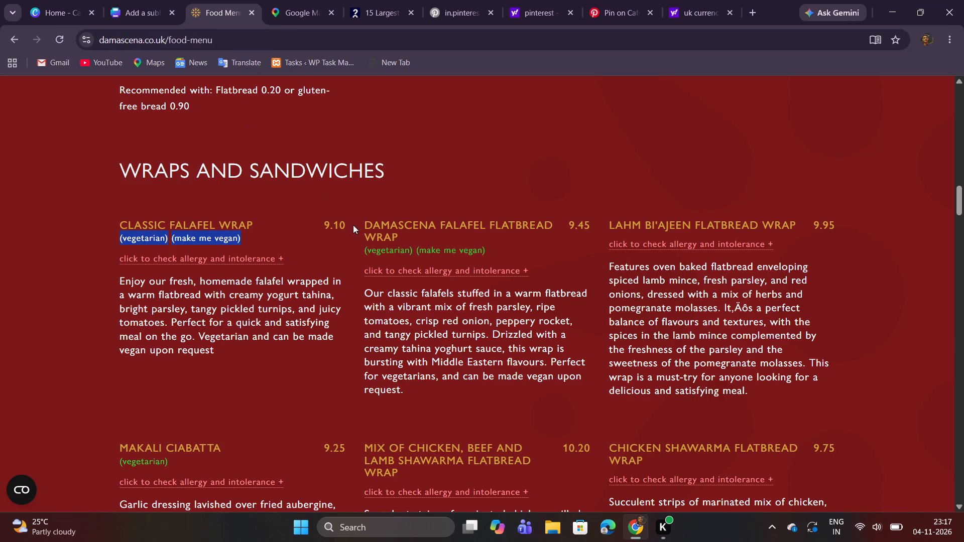
left_click_drag(367, 226, 408, 242)
key("ctrl+c")
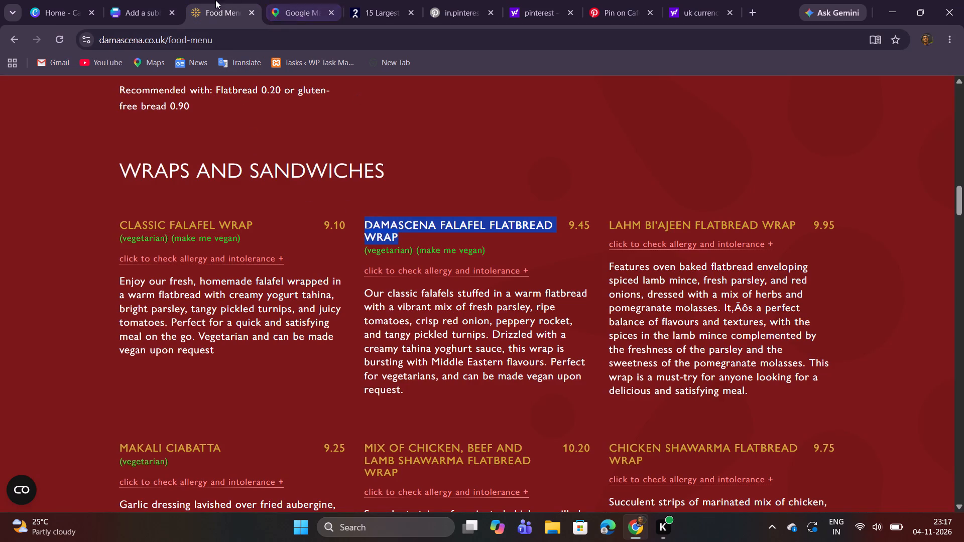
left_click(141, 0)
Duplicate the whole Classic Falafel Wrap entry and place the copy directly below the original, aligned with its left edge.
left_click_drag(193, 323, 265, 192)
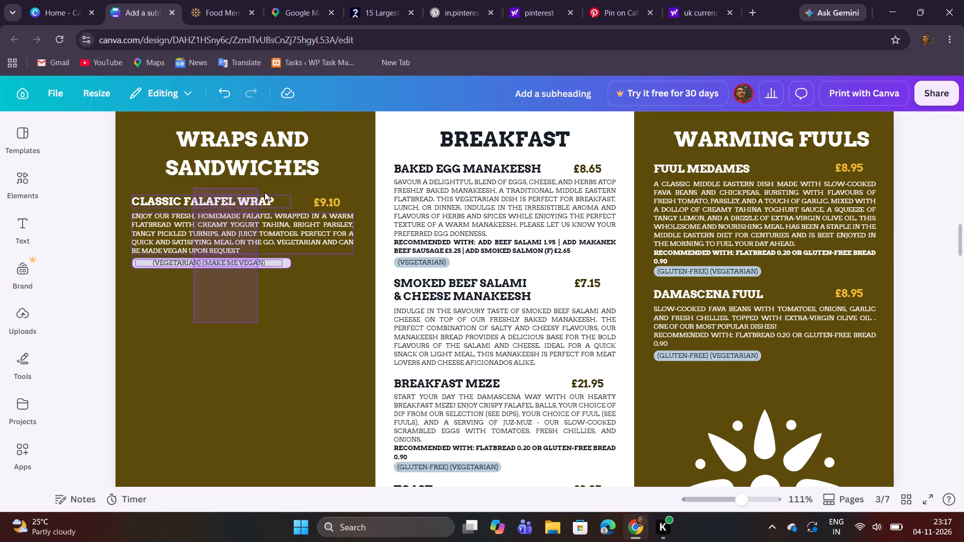
left_click_drag(265, 192, 336, 203)
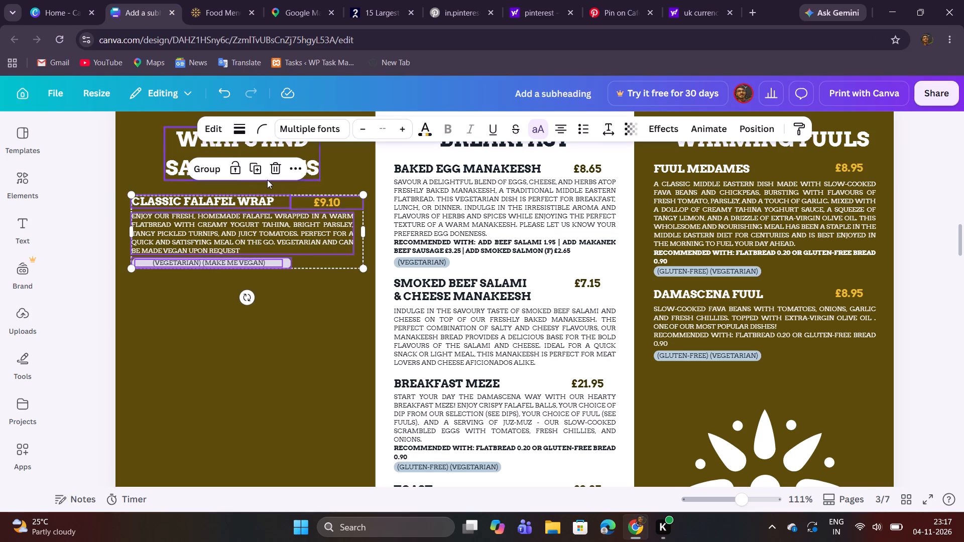
left_click(258, 171)
left_click_drag(260, 231, 234, 300)
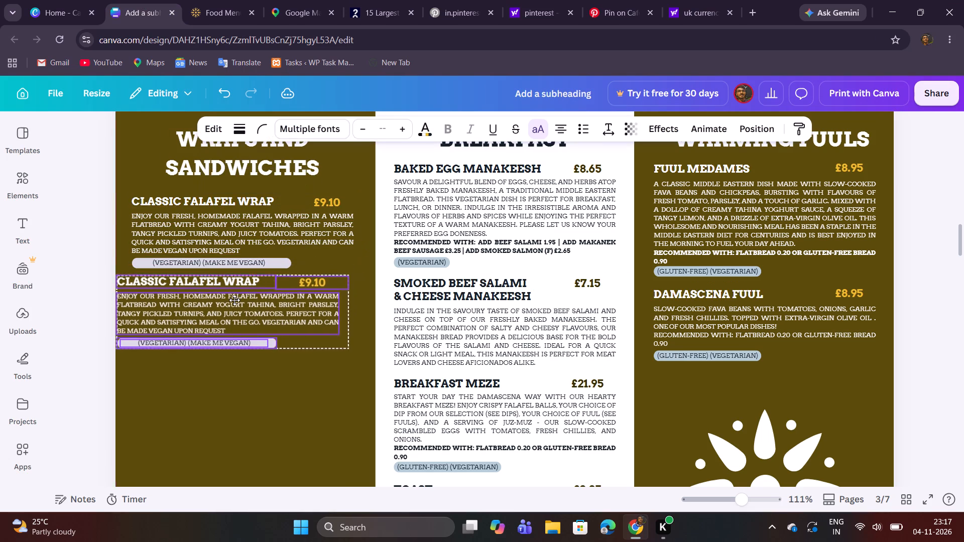
left_click_drag(234, 300, 246, 304)
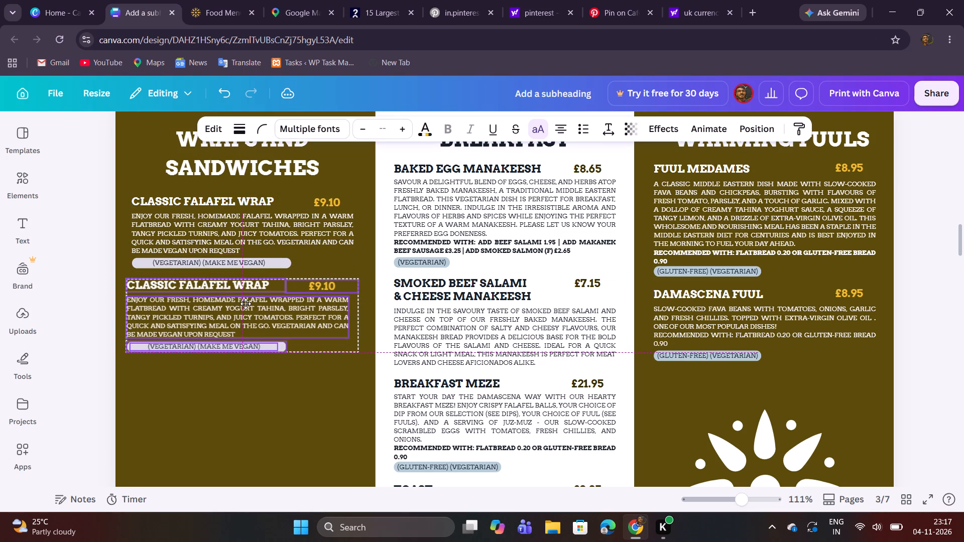
left_click_drag(246, 304, 249, 303)
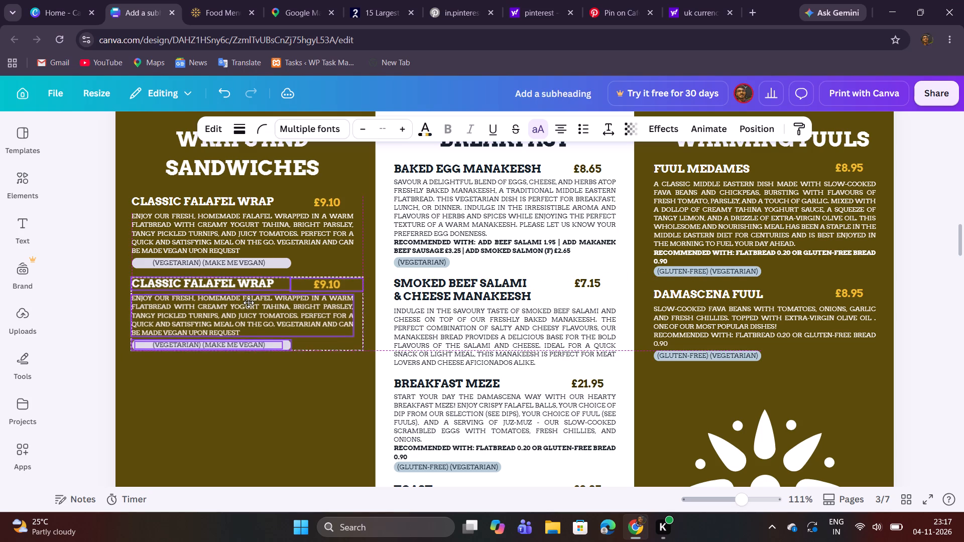
left_click_drag(249, 303, 247, 303)
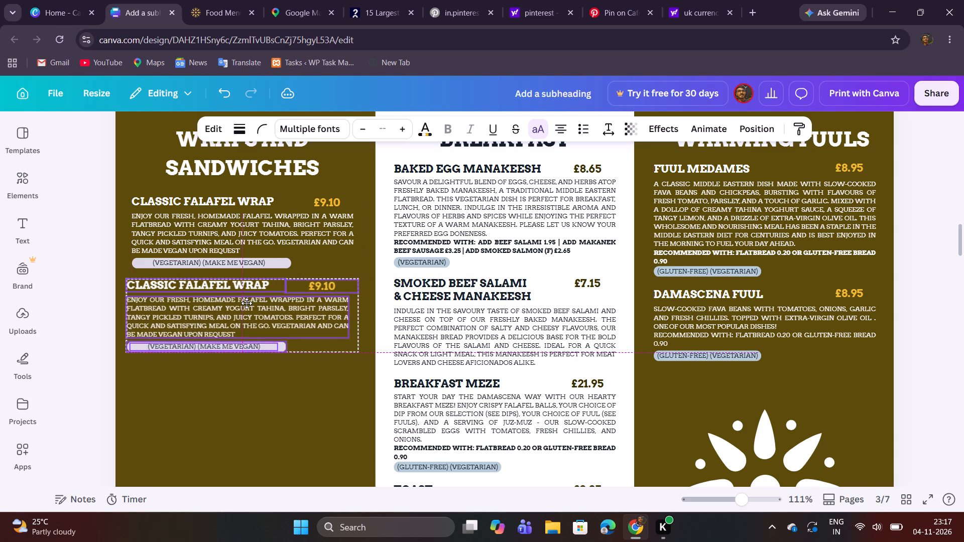
left_click_drag(247, 303, 251, 301)
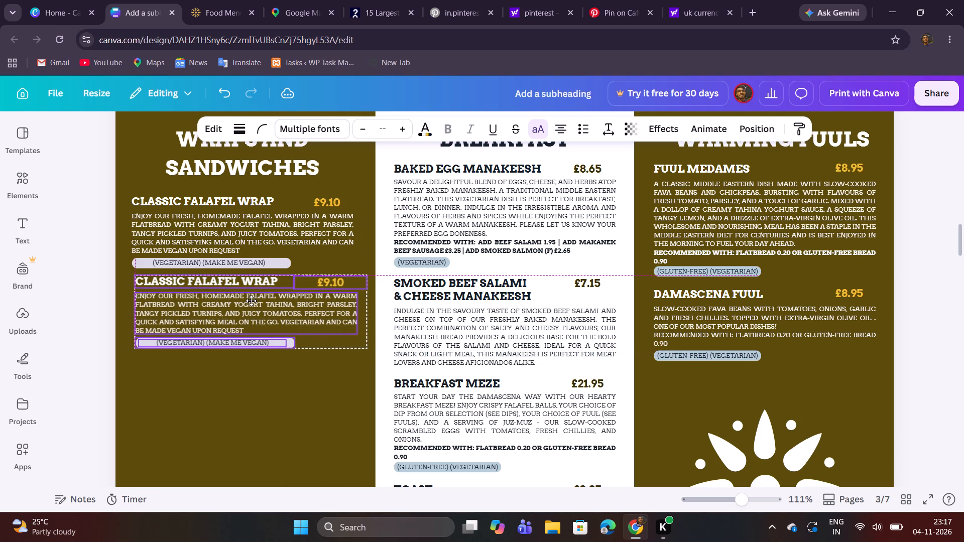
left_click_drag(251, 301, 248, 300)
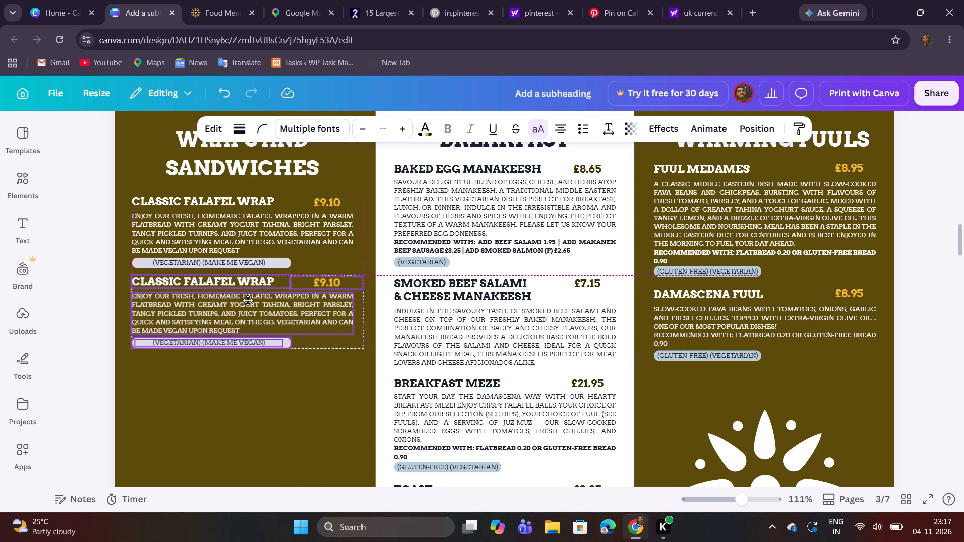
left_click_drag(248, 300, 248, 302)
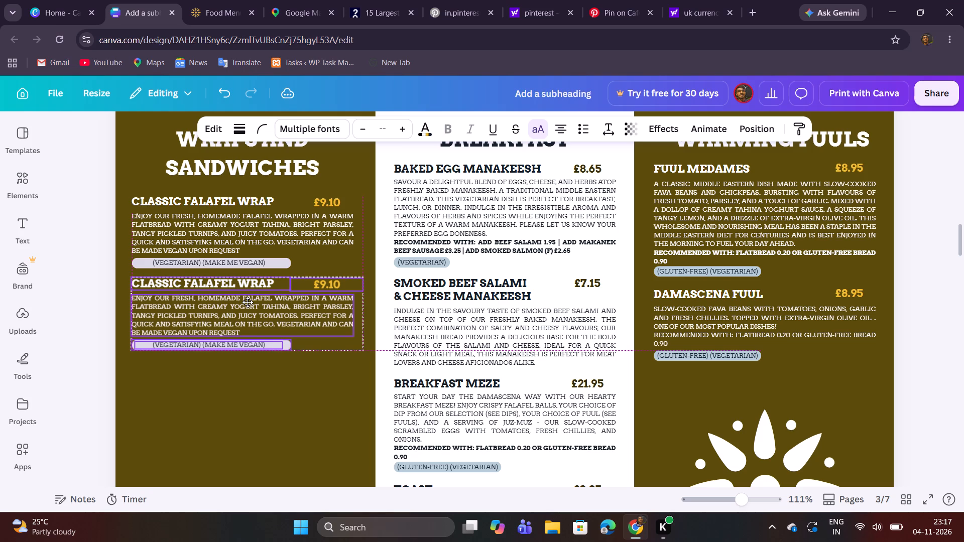
left_click_drag(248, 302, 248, 303)
left_click(168, 381)
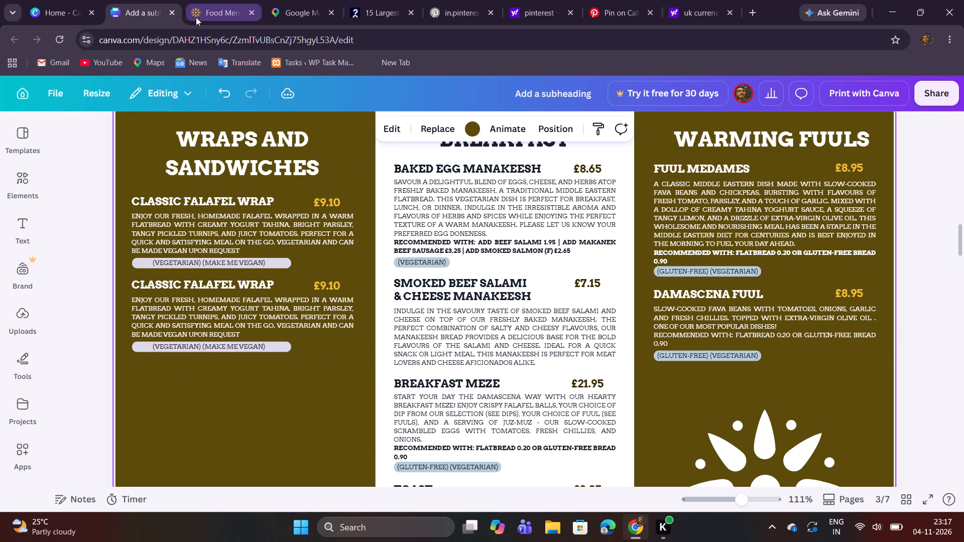
Replace the duplicated entry's heading with the copied "Damascena Falafel Flatbread Wrap" and widen its text box to just short of the price.
double_click(232, 285)
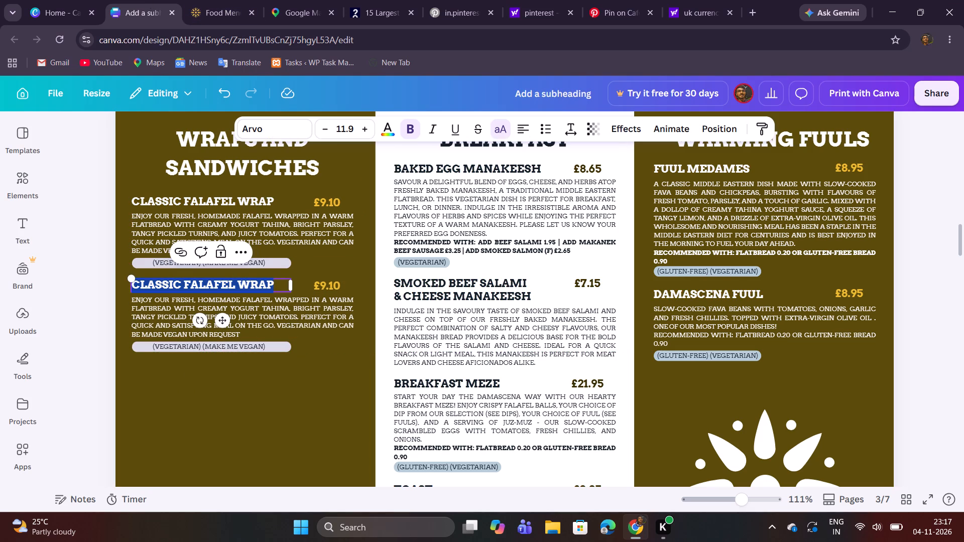
key("ctrl+v")
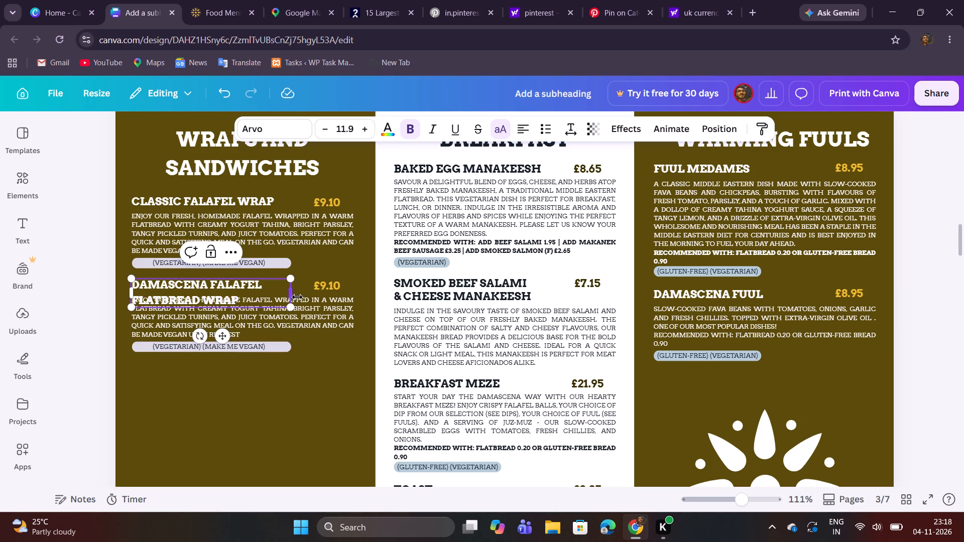
left_click_drag(296, 295, 329, 290)
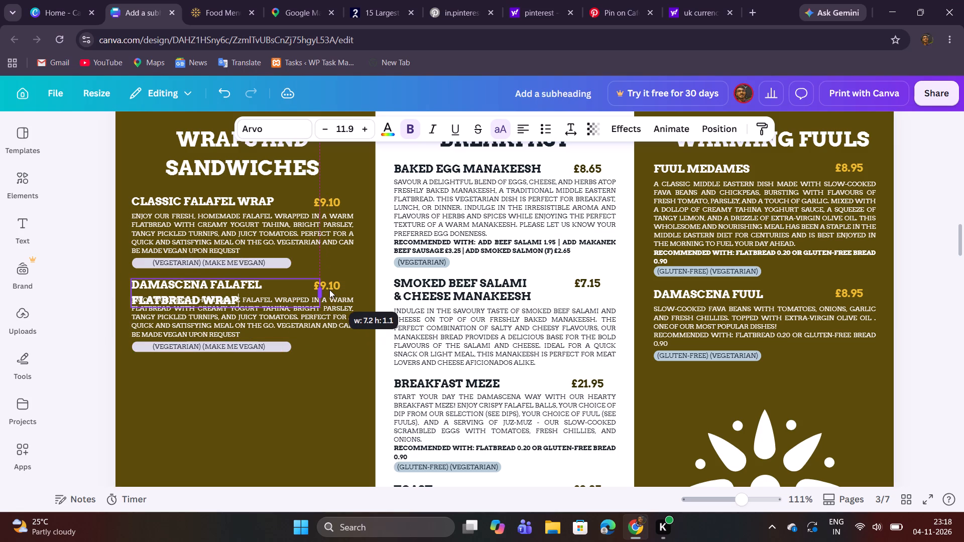
left_click_drag(329, 290, 316, 288)
left_click(316, 289)
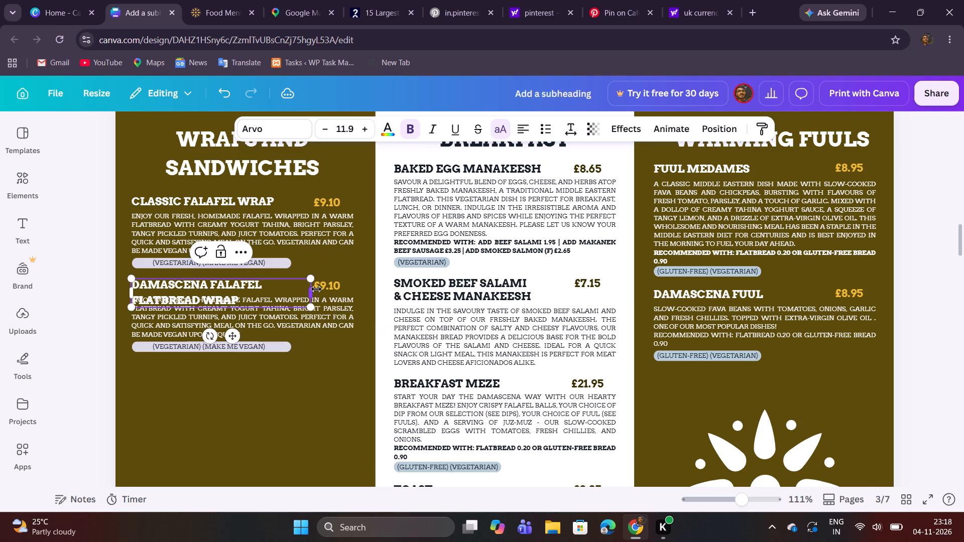
left_click(371, 261)
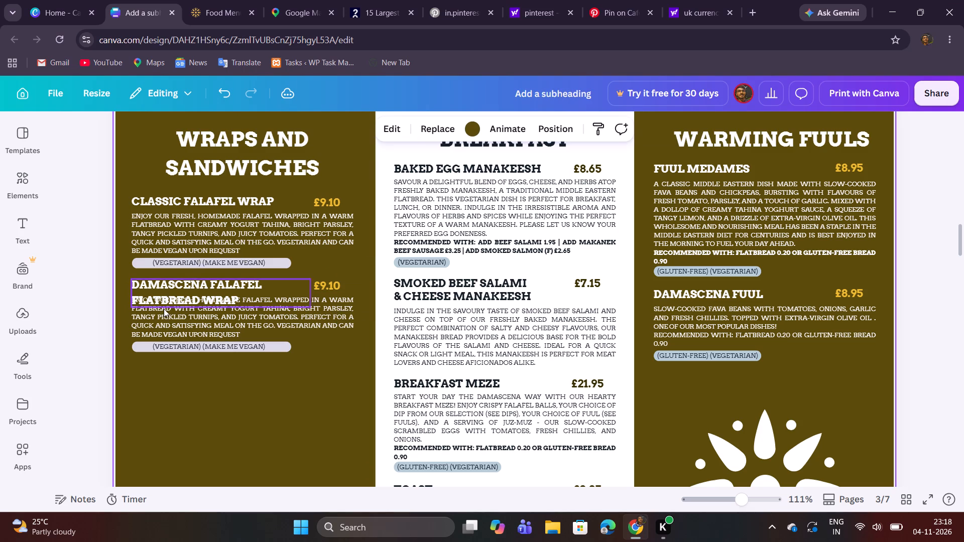
Cut "Flatbread Wrap" out of the second entry's heading, leaving "Damascena Falafel" on a single line.
left_click(155, 307)
double_click(162, 282)
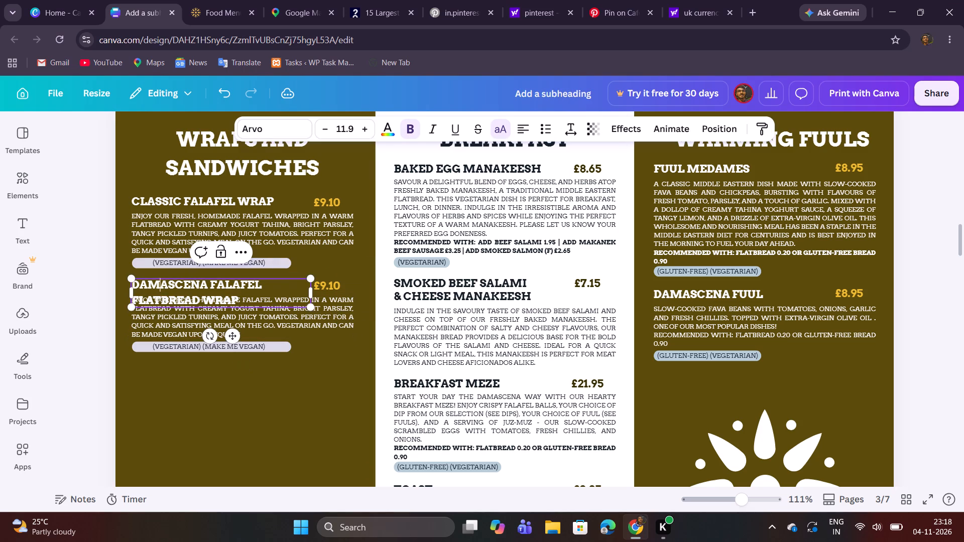
left_click_drag(247, 297, 113, 294)
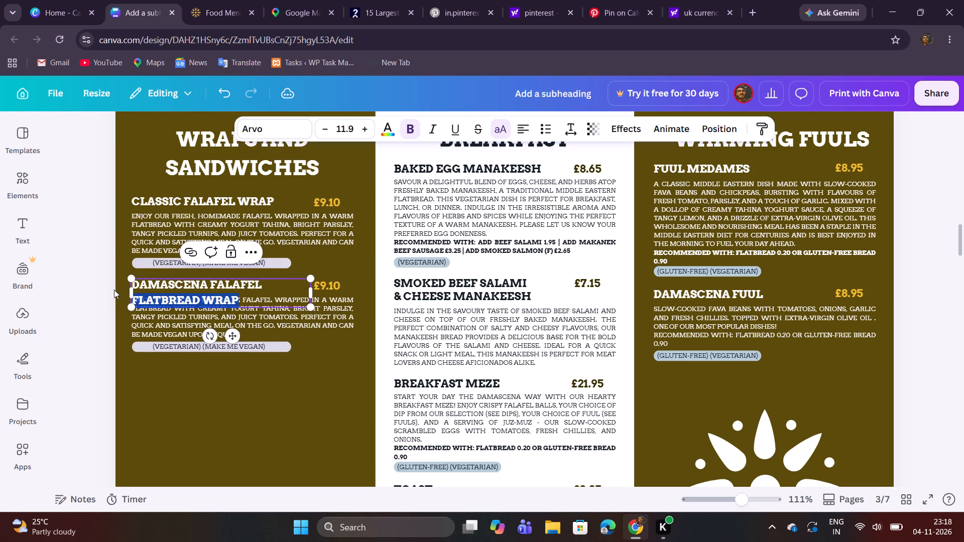
key("ctrl+x")
left_click(159, 408)
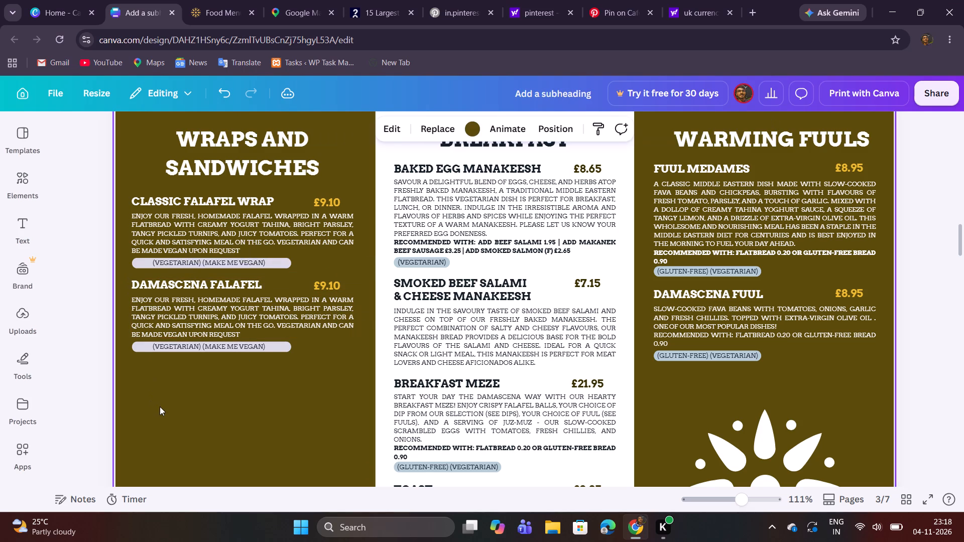
Move the second entry's description, dietary tag and background pill down together to leave room for a second heading line.
left_click_drag(161, 401, 218, 309)
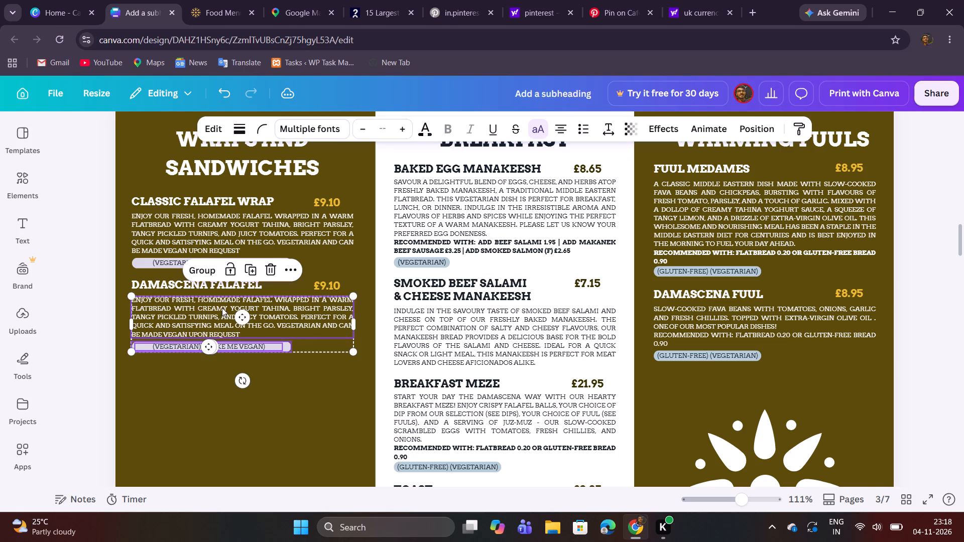
left_click_drag(222, 308, 217, 330, "shift")
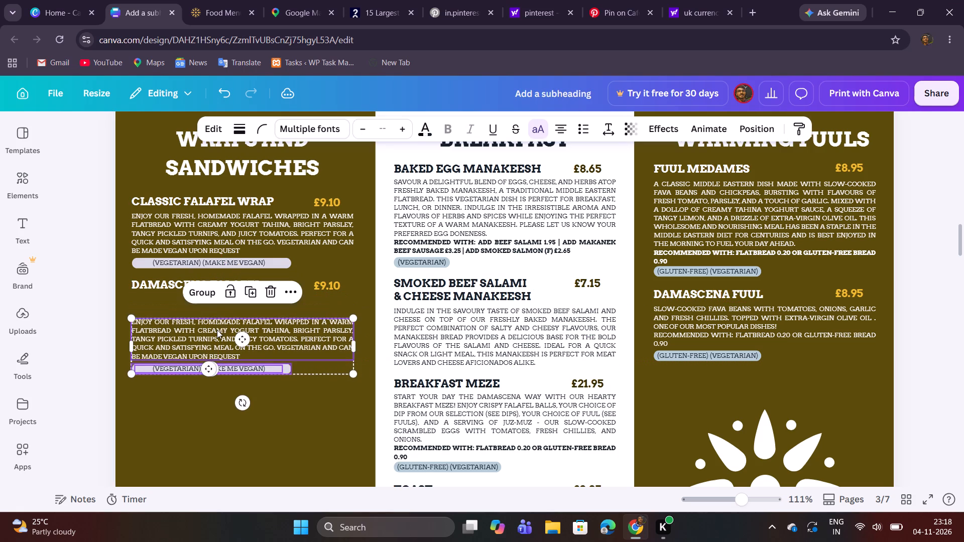
left_click(170, 299)
Duplicate the "Damascena Falafel" heading, place the copy directly below it, left-aligned, and replace its text with the cut "Flatbread Wrap".
left_click(172, 284)
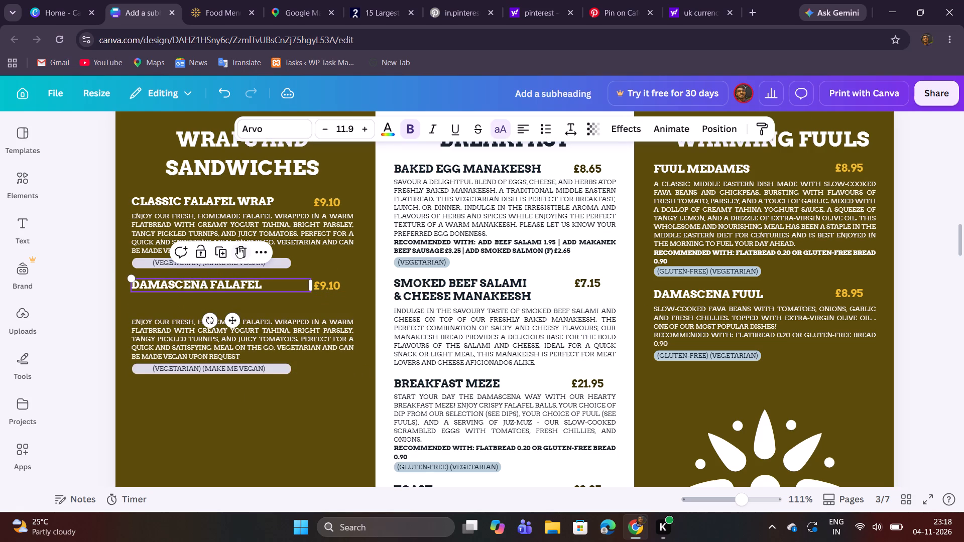
left_click(225, 247)
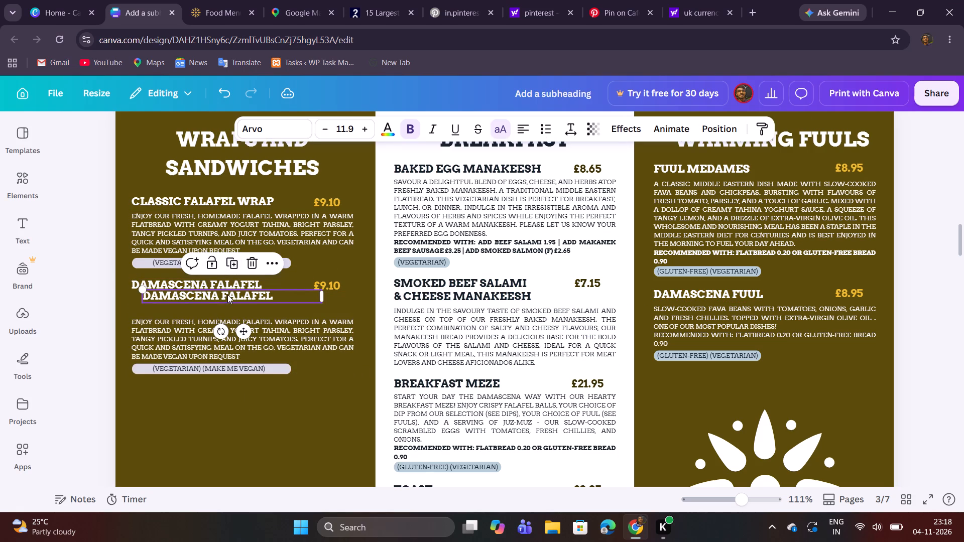
left_click_drag(227, 295, 214, 295)
double_click(214, 296)
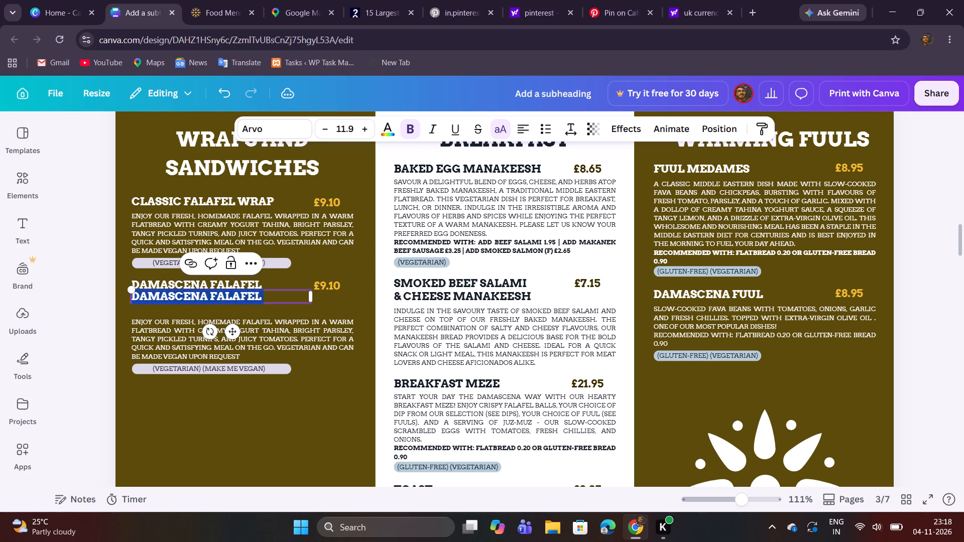
key("ctrl+v")
left_click(282, 419)
Move the second entry's description, dietary tag and background pill up together to sit just below the two-line heading.
left_click_drag(225, 416, 216, 339)
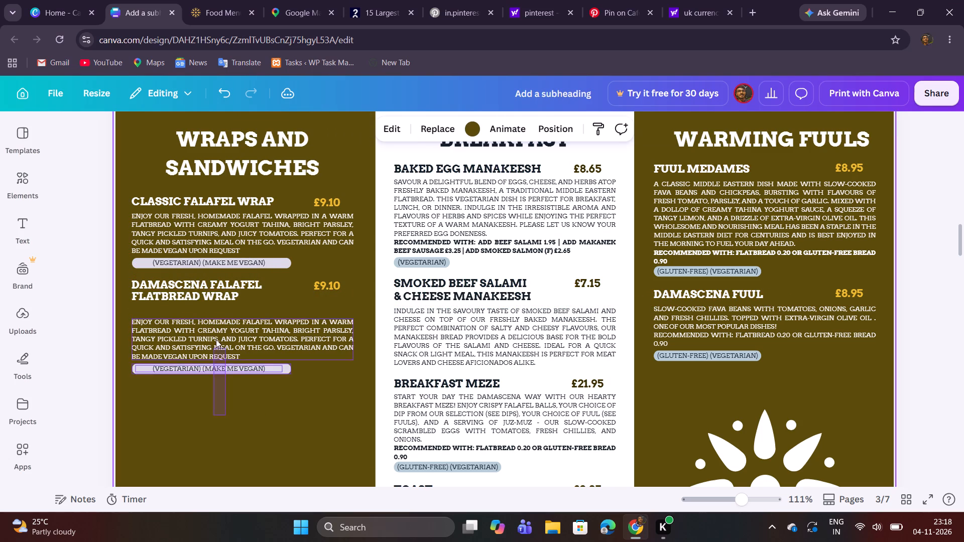
left_click_drag(216, 339, 216, 338)
left_click_drag(222, 340, 221, 331, "shift")
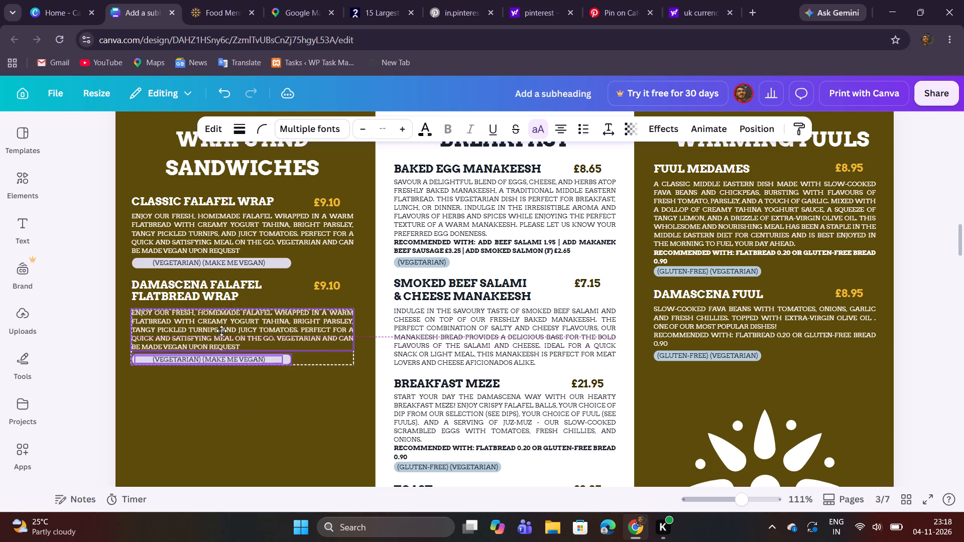
left_click_drag(221, 331, 222, 330, "shift")
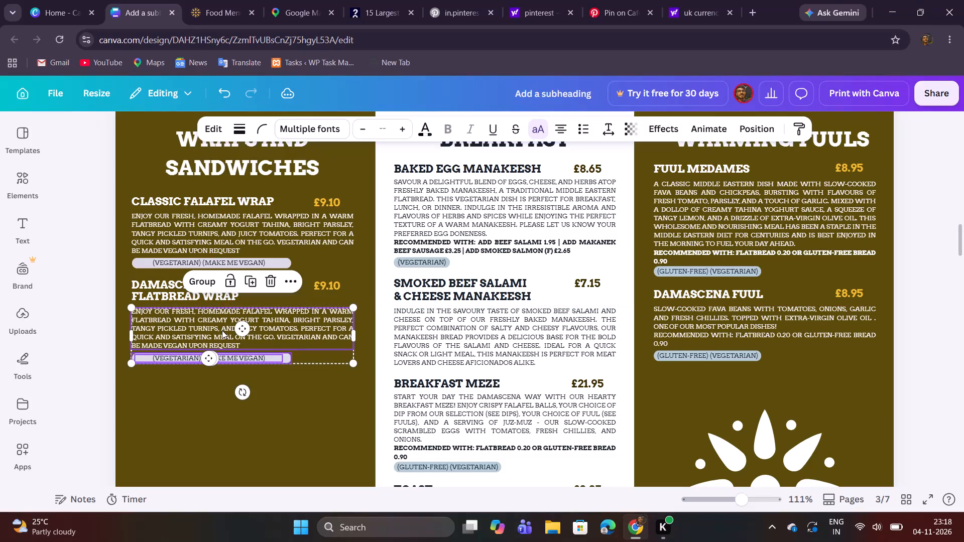
left_click(198, 400)
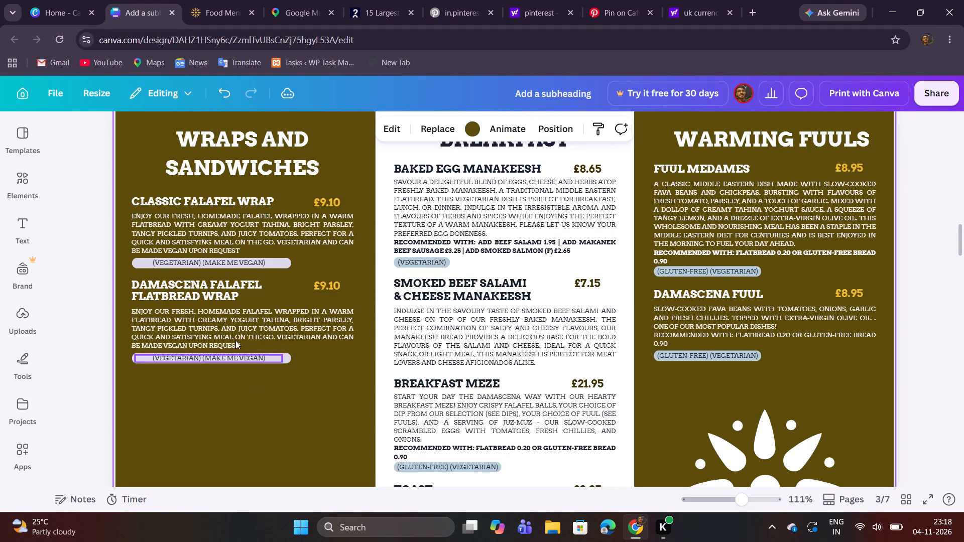
Replace the second entry's description with the Damascena Falafel Flatbread Wrap description from the Damascena food menu page, moving the dietary tag down for room.
left_click(213, 25)
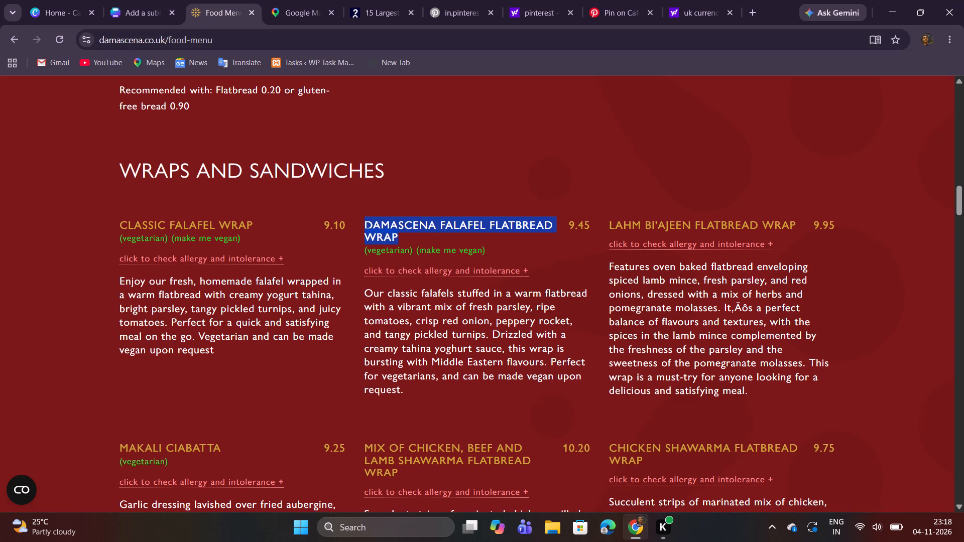
left_click_drag(366, 291, 406, 401)
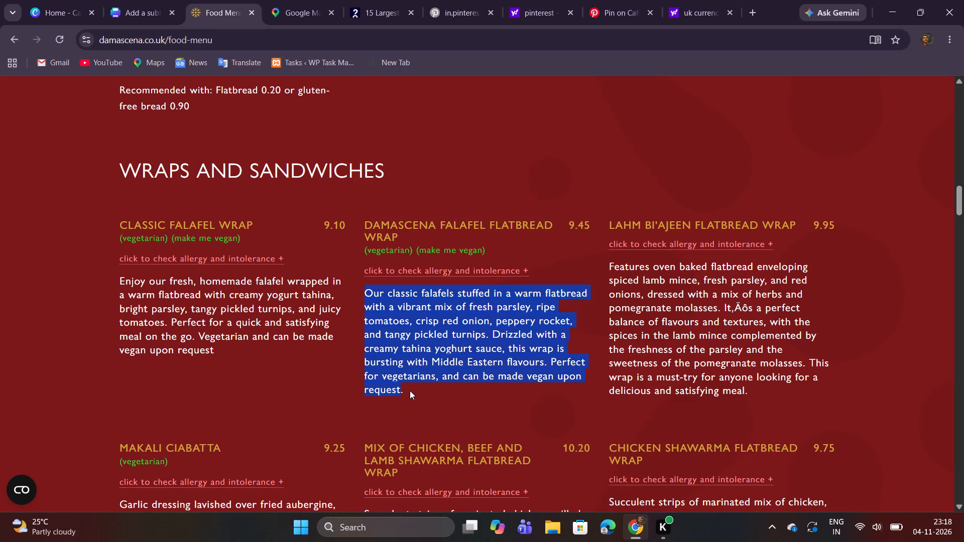
key("ctrl+c")
key("ctrl+c")
left_click(155, 14)
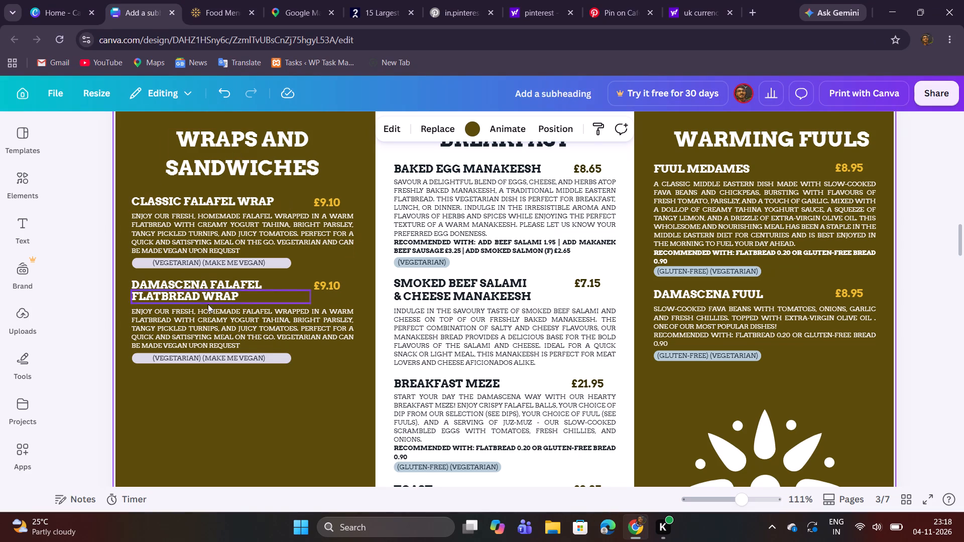
left_click_drag(204, 384, 203, 361)
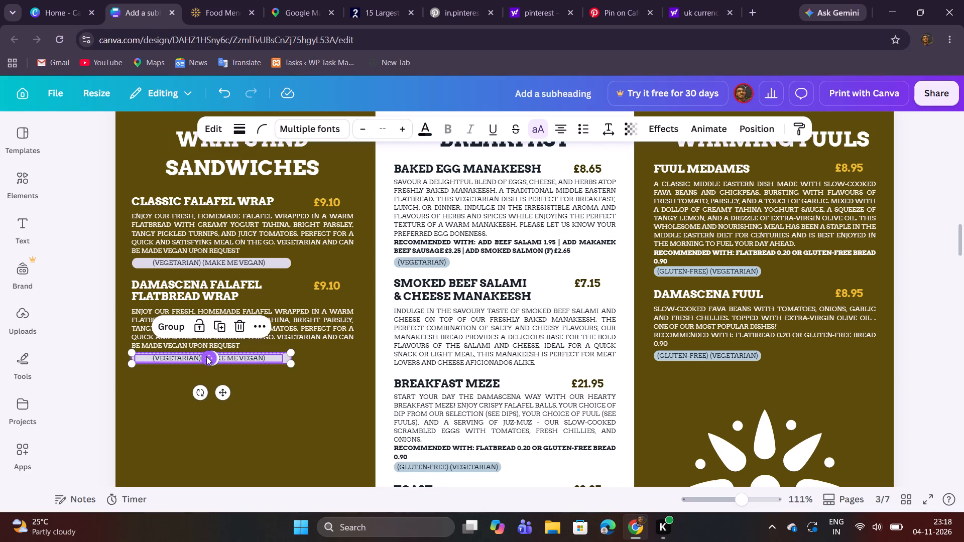
left_click_drag(253, 361, 250, 384, "shift")
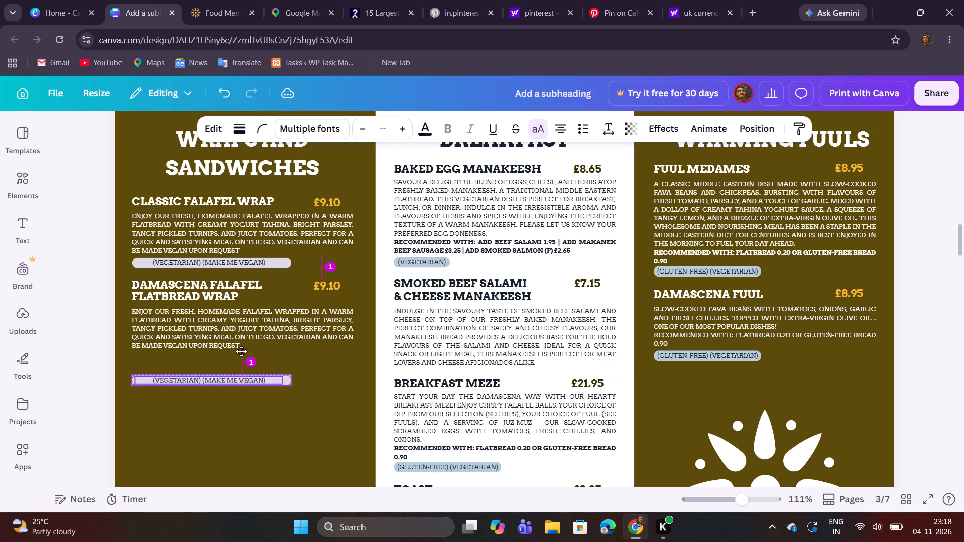
double_click(239, 323)
key("ctrl+v")
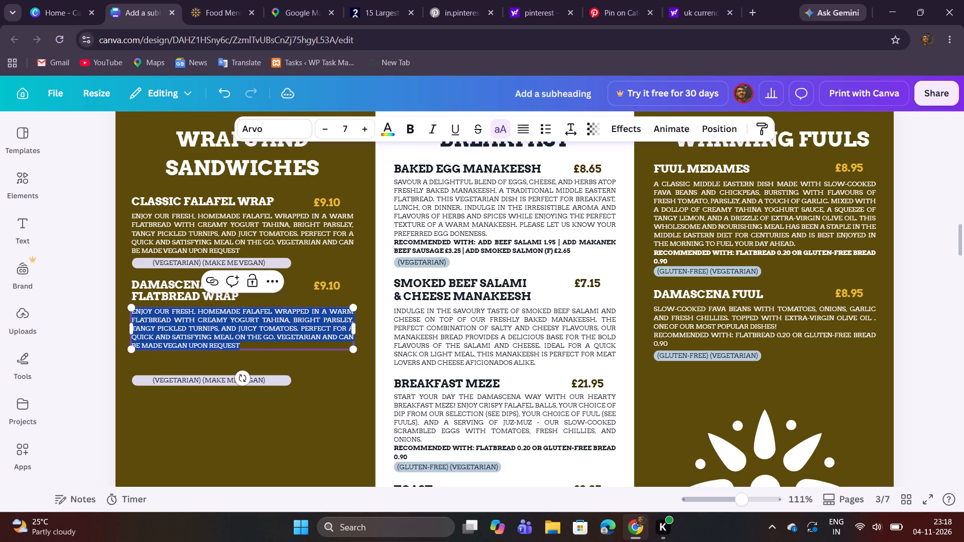
left_click(320, 413)
Move the second entry's dietary tag and pill up to just below the new description, and compare the tag with the website.
left_click_drag(242, 406, 235, 382)
left_click_drag(238, 379, 238, 367, "shift")
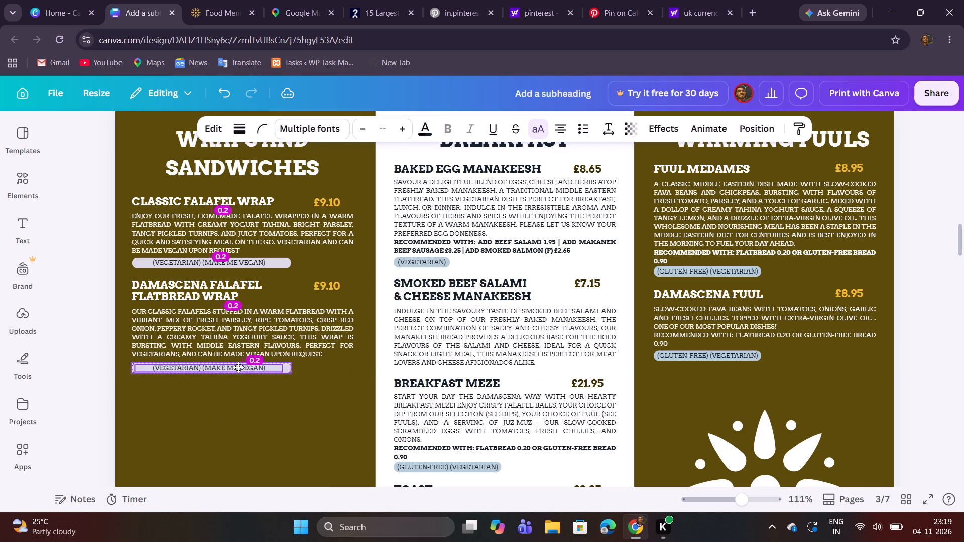
left_click_drag(238, 367, 238, 365, "shift")
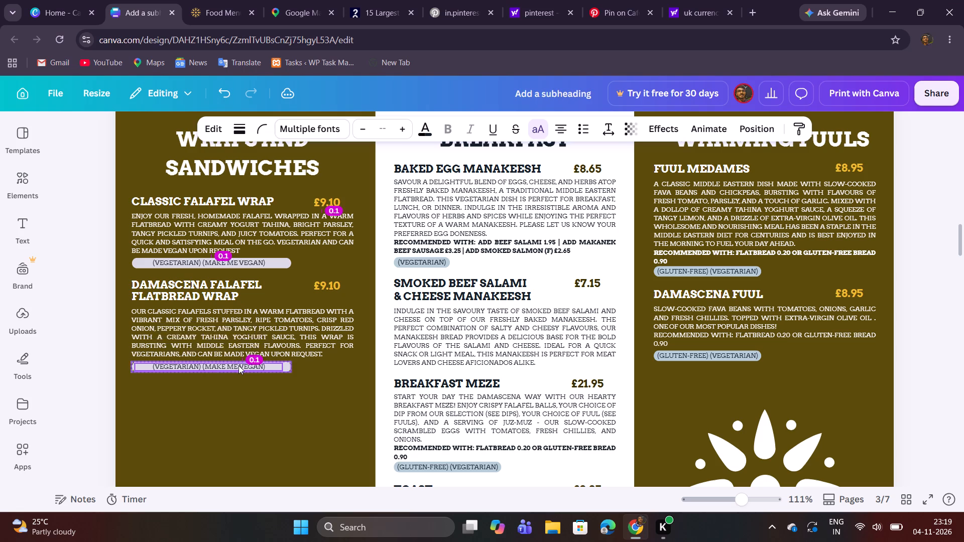
left_click(255, 406)
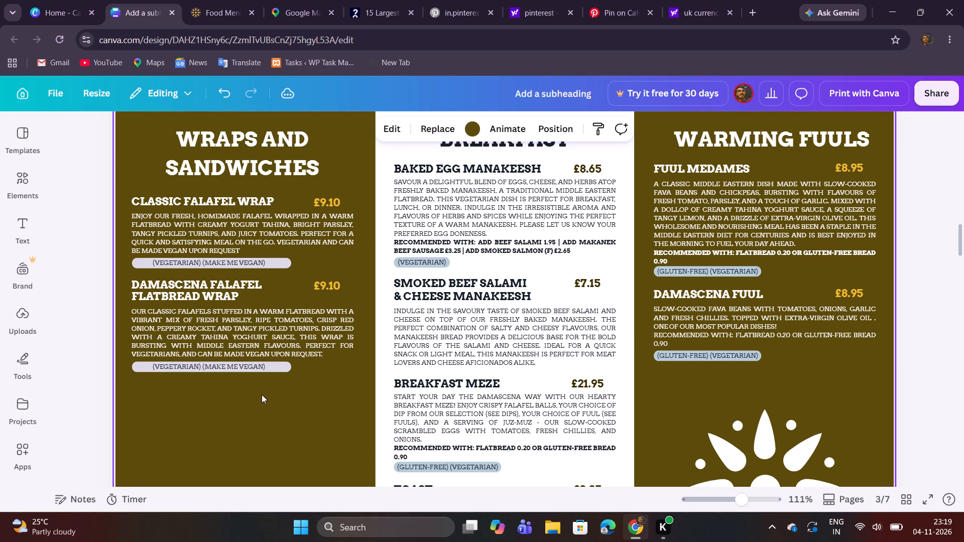
left_click(206, 21)
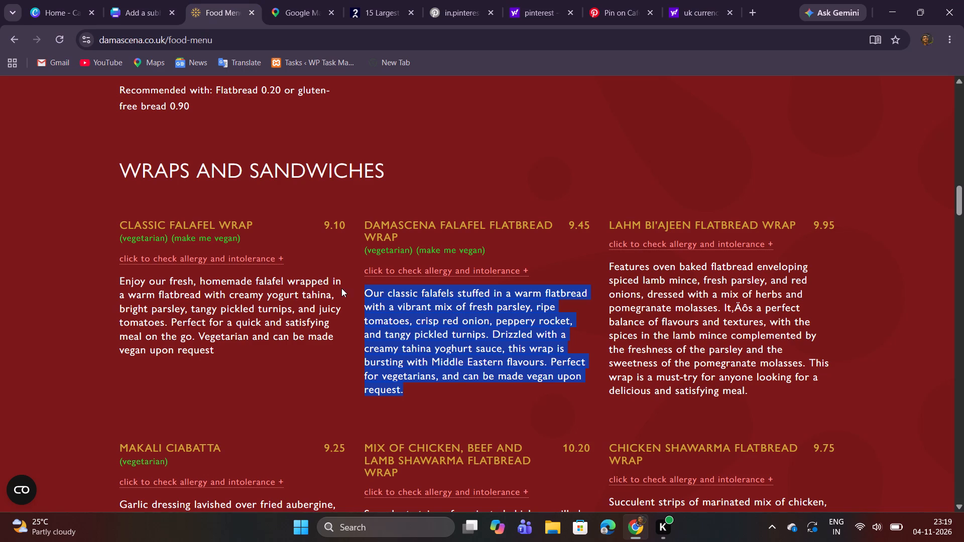
left_click_drag(363, 249, 484, 258)
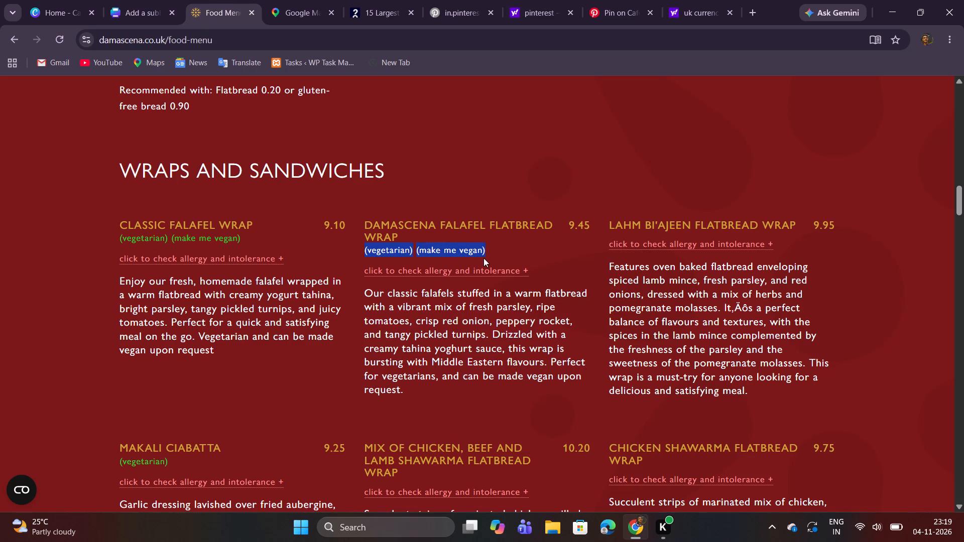
left_click_drag(484, 258, 484, 258)
left_click(156, 0)
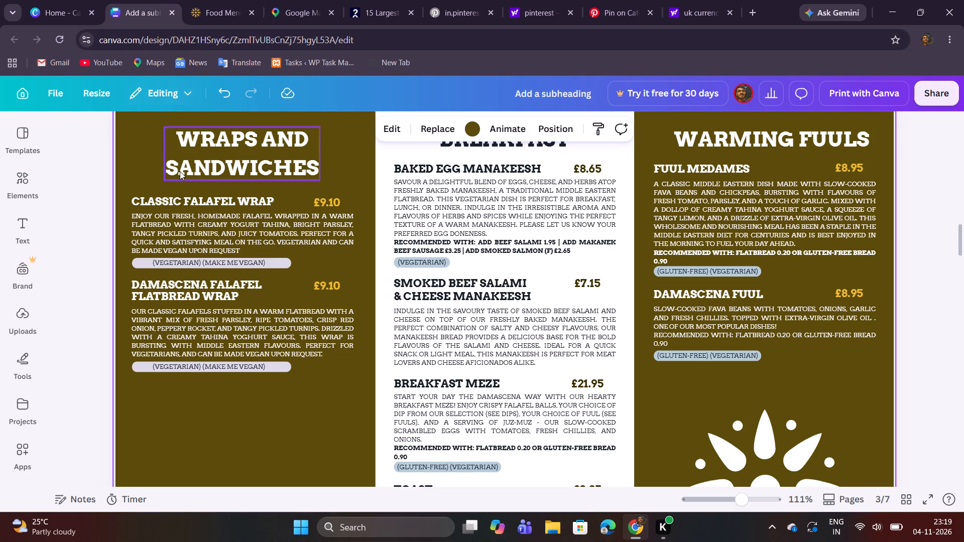
Duplicate the whole Damascena Falafel Flatbread Wrap entry and place the copy below it, left-aligned, with a 0.4 gap matching the one above.
scroll(208, 350, "down", 1)
left_click(199, 348)
left_click_drag(192, 346, 192, 268)
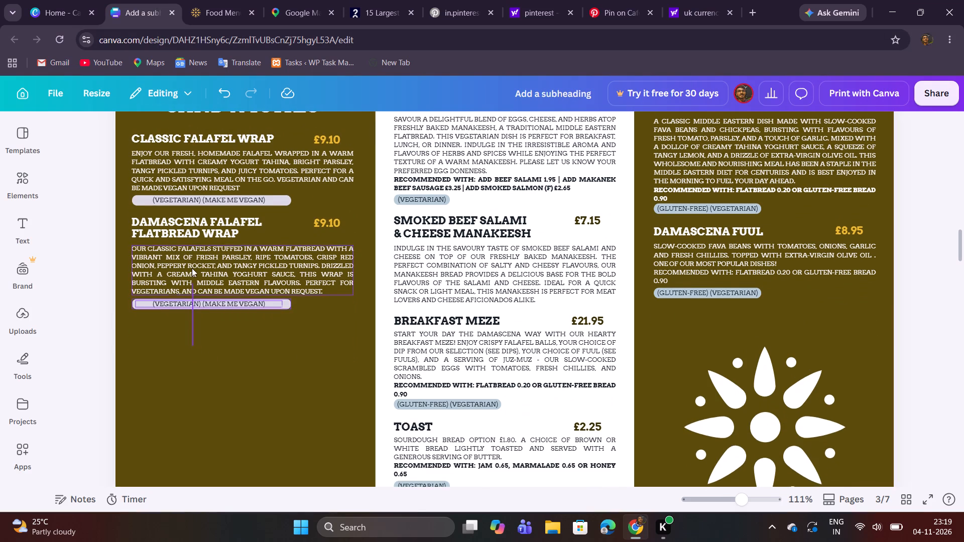
left_click_drag(192, 268, 328, 218)
left_click(218, 0)
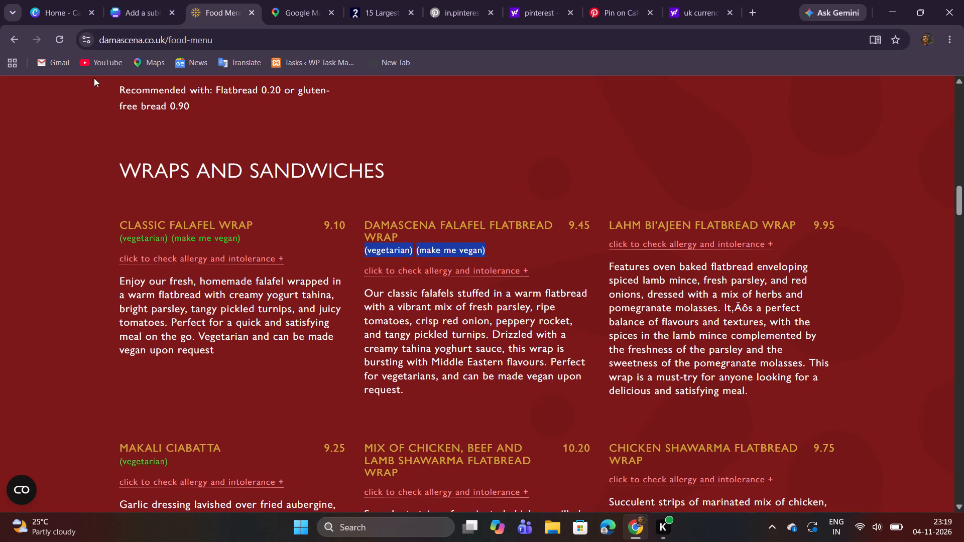
left_click(111, 8)
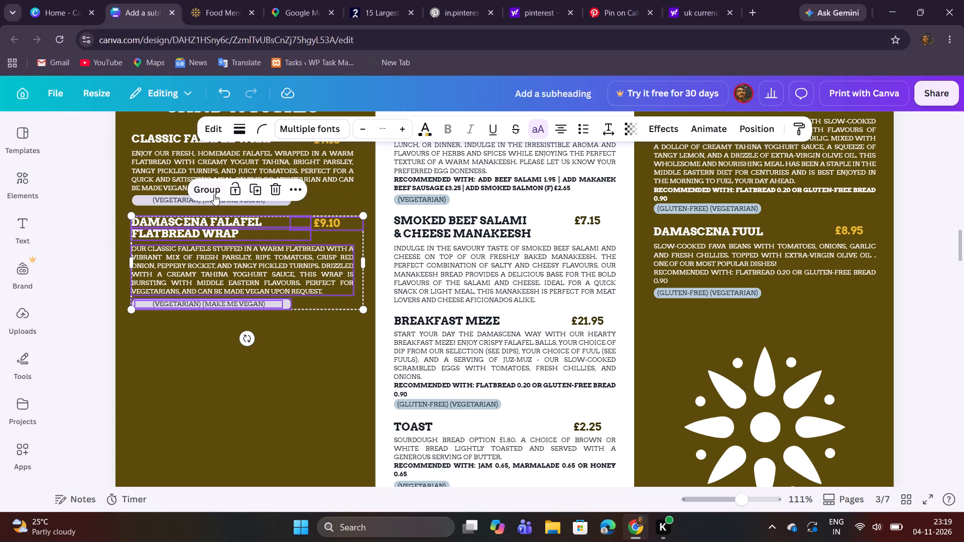
left_click(252, 194)
left_click_drag(249, 262, 248, 263)
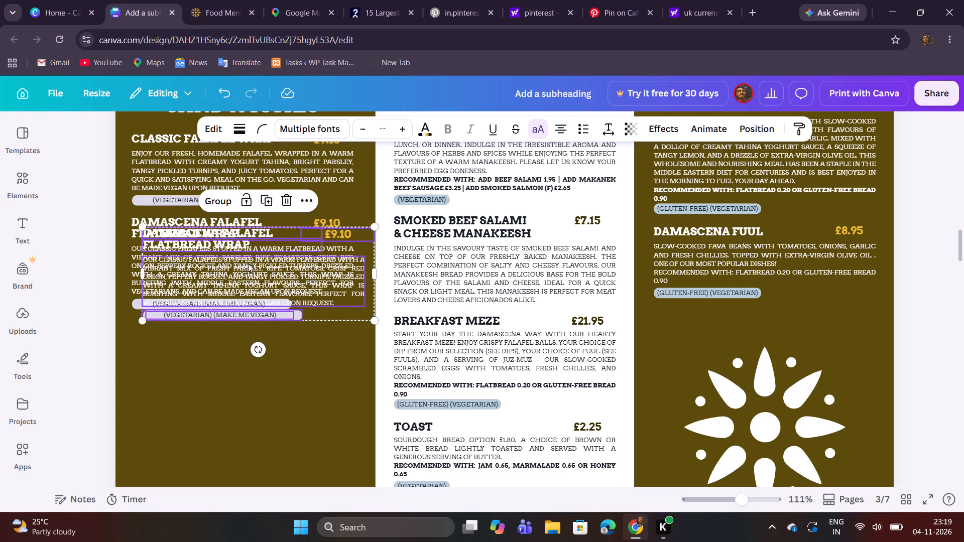
left_click_drag(248, 263, 237, 353)
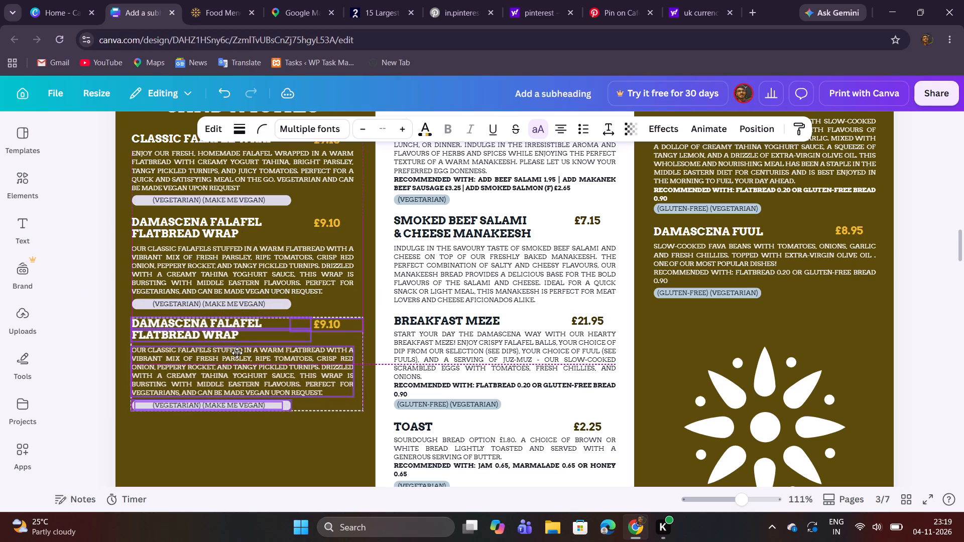
left_click_drag(237, 353, 234, 354)
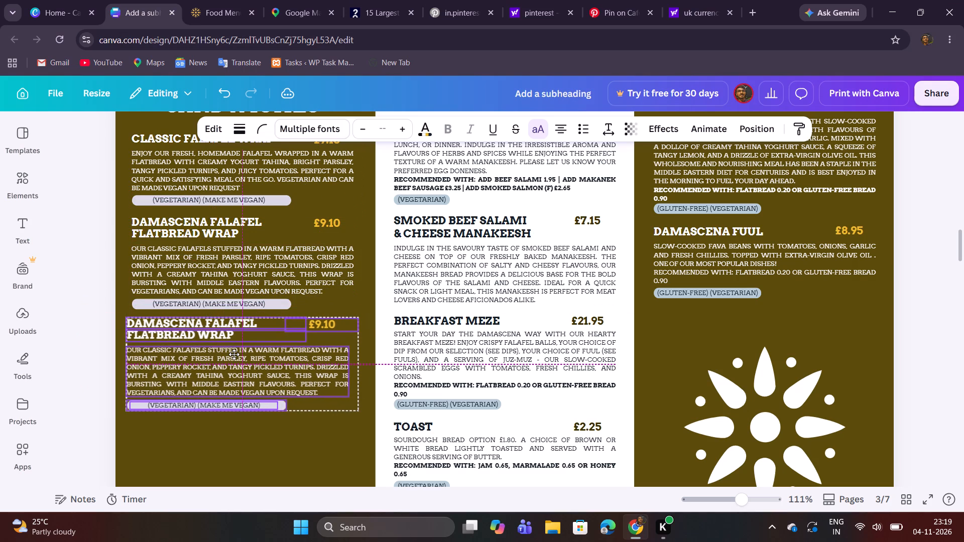
left_click_drag(234, 354, 235, 354)
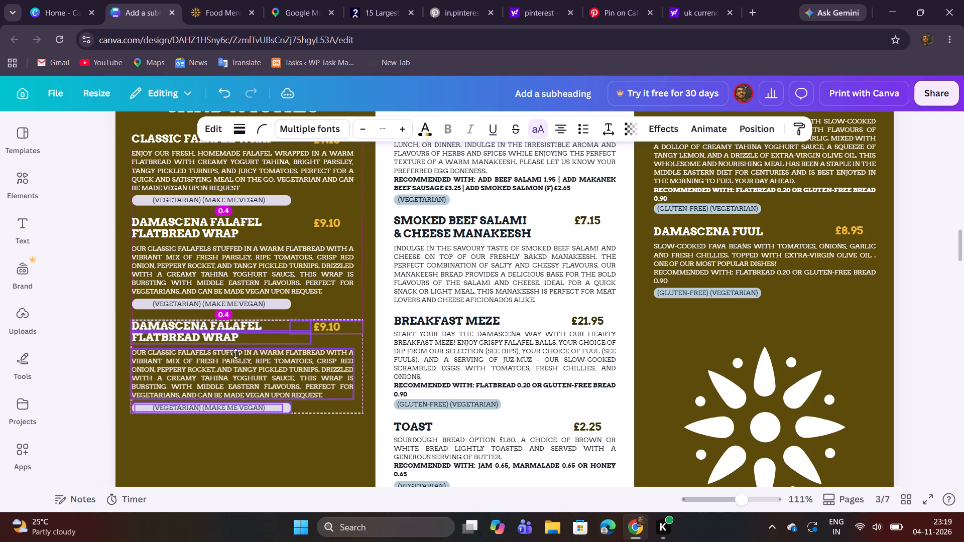
left_click_drag(235, 354, 235, 354)
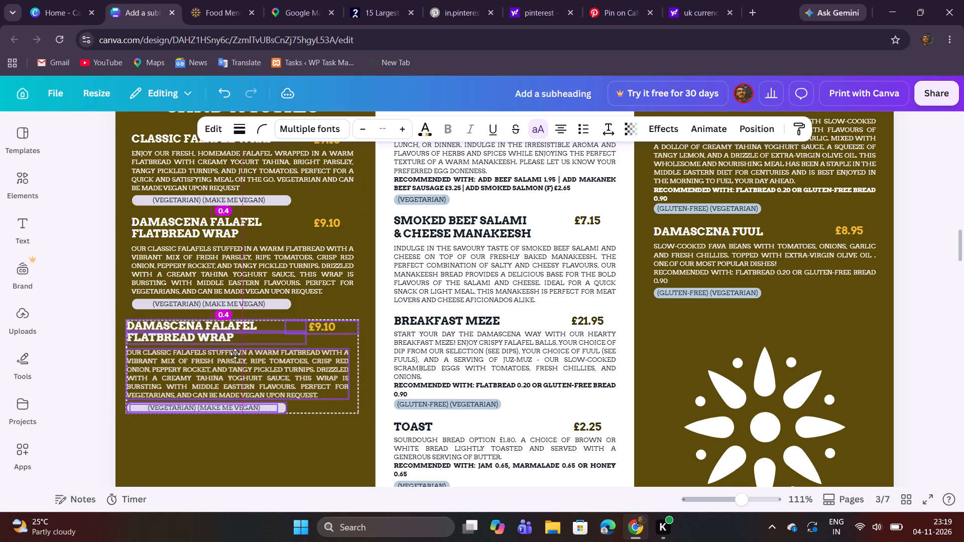
left_click_drag(235, 354, 237, 354)
left_click(191, 440)
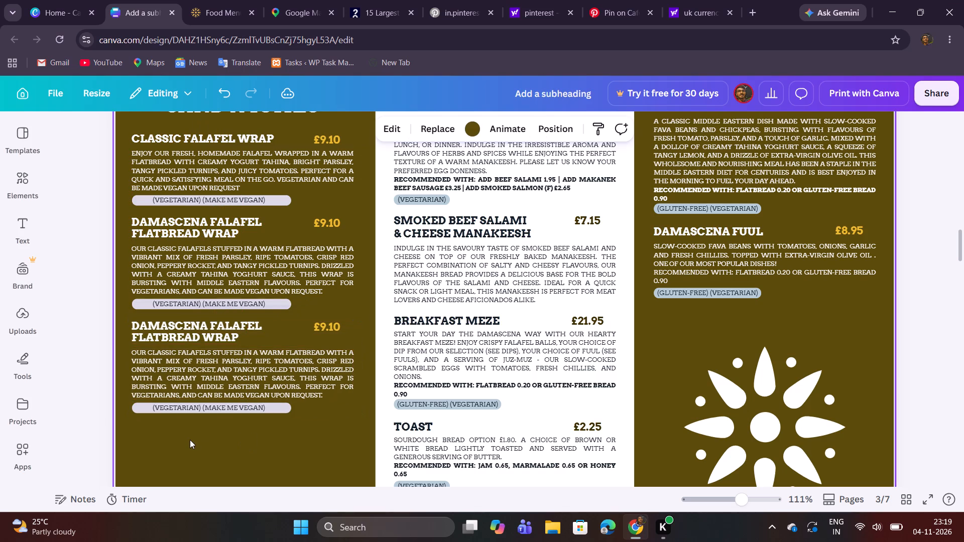
Replace the third entry's heading with the Lahm Bi'ajeen title from the Damascena food menu, split as "Lahm Bi'ajeen Flatbread" and "Wra".
left_click(205, 1)
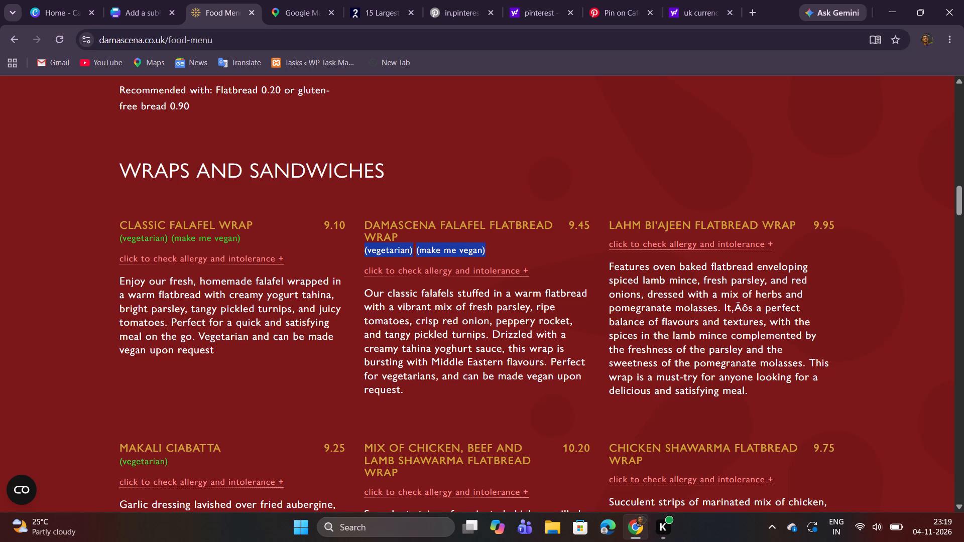
left_click_drag(610, 224, 638, 226)
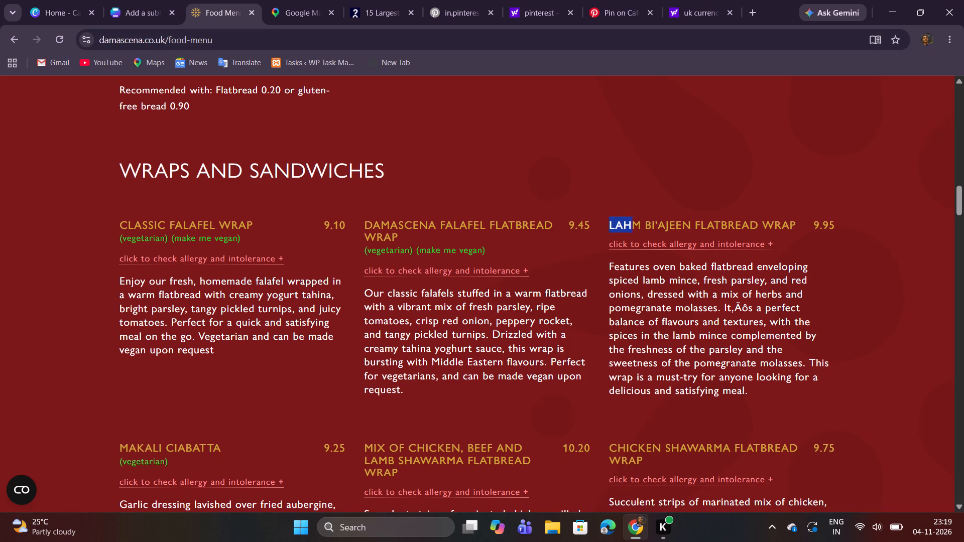
left_click_drag(638, 226, 796, 228)
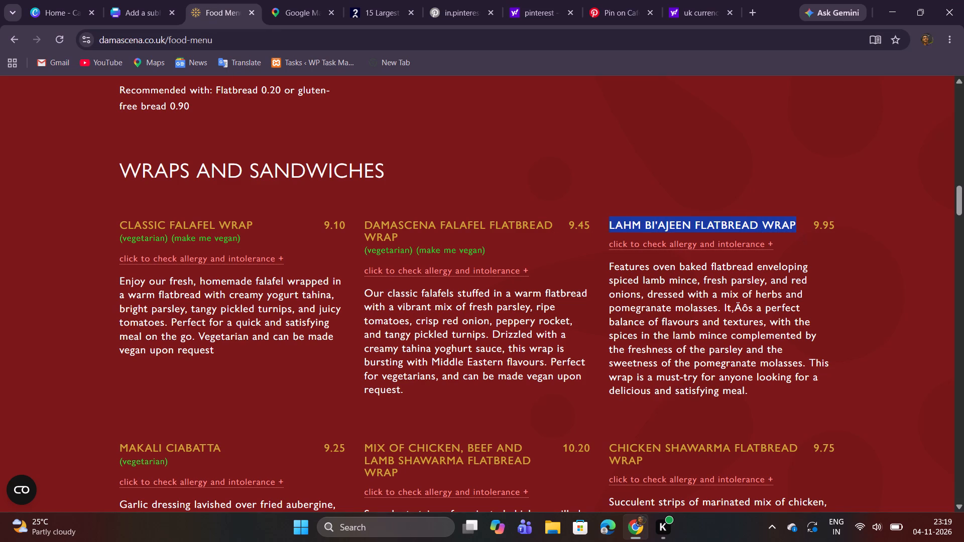
key("ctrl+c")
left_click(118, 0, "ctrl")
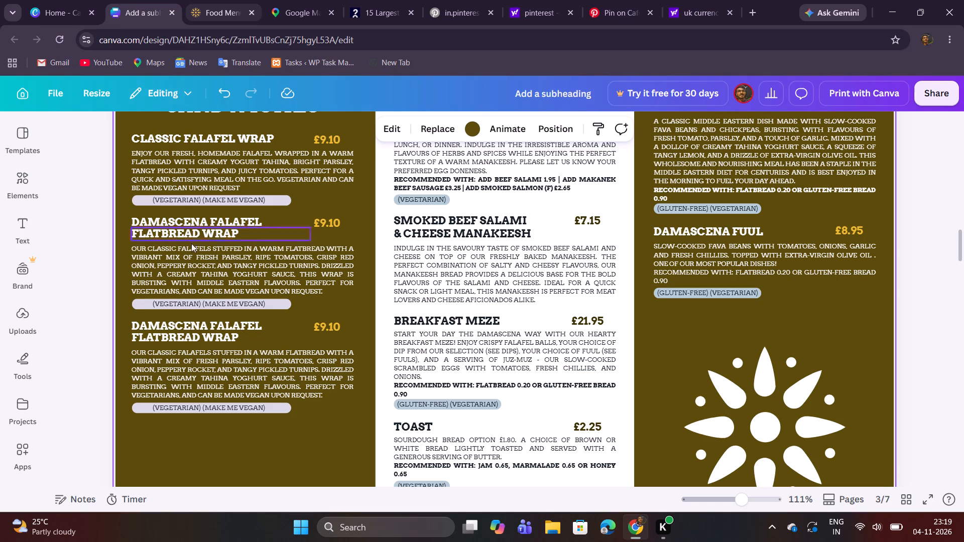
double_click(164, 323)
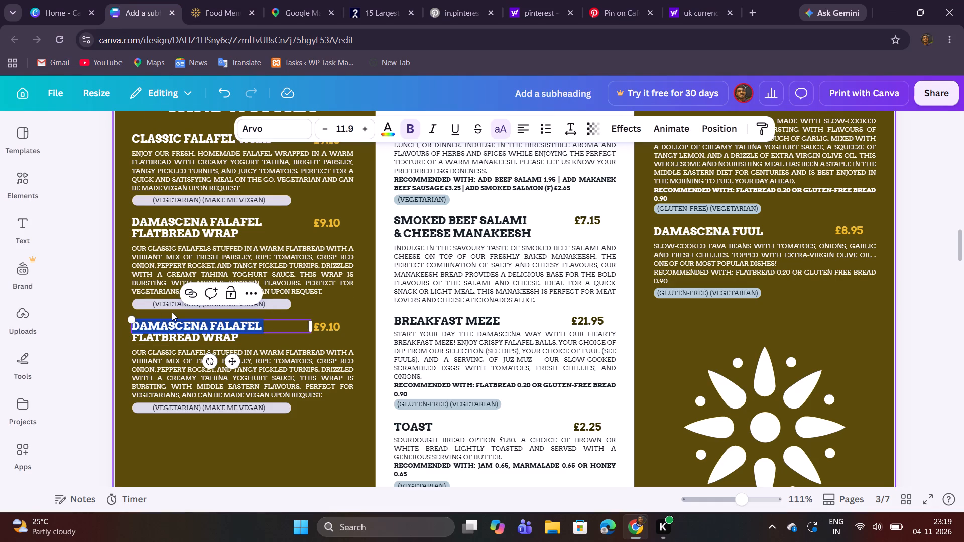
key("ctrl+v")
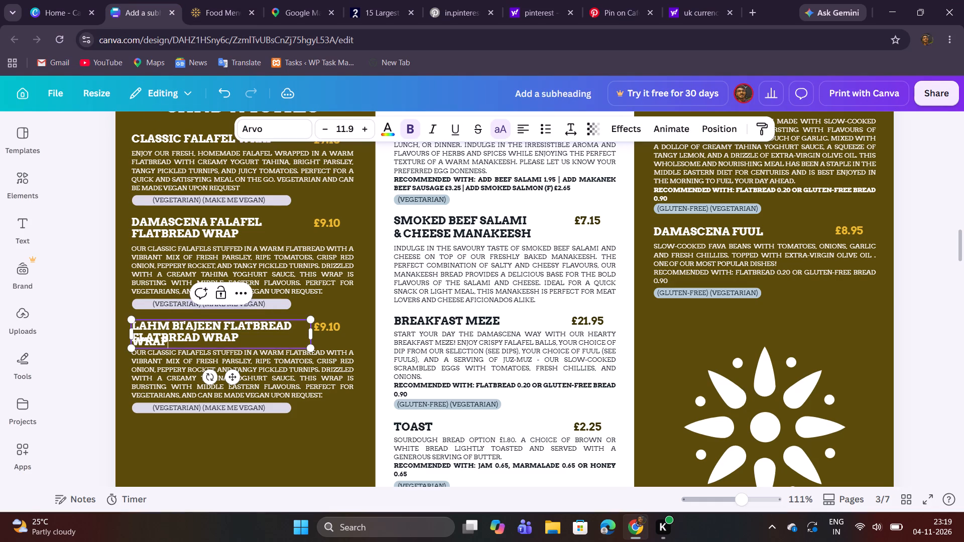
key("BackSpace")
left_click_drag(215, 342, 120, 338)
key("ctrl+x")
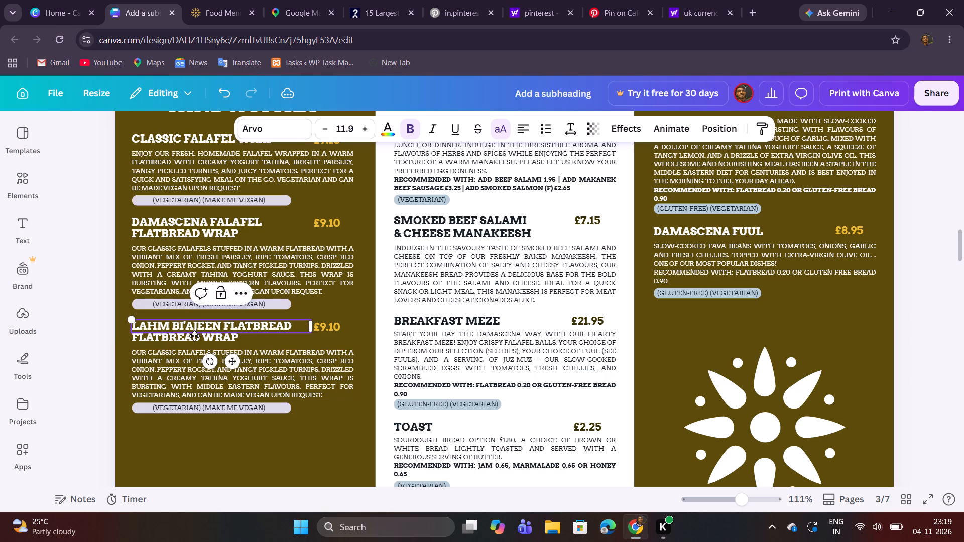
double_click(185, 343)
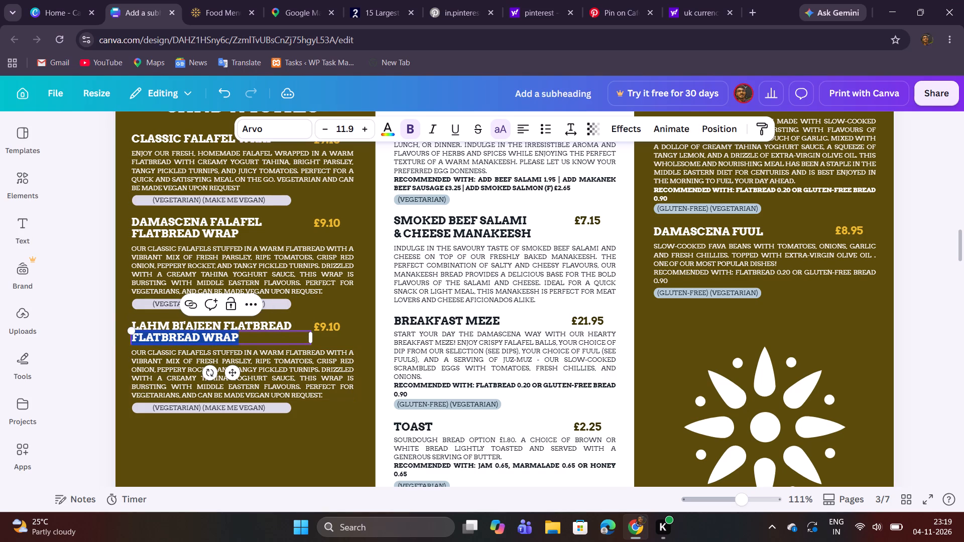
key("ctrl+v")
left_click(208, 457)
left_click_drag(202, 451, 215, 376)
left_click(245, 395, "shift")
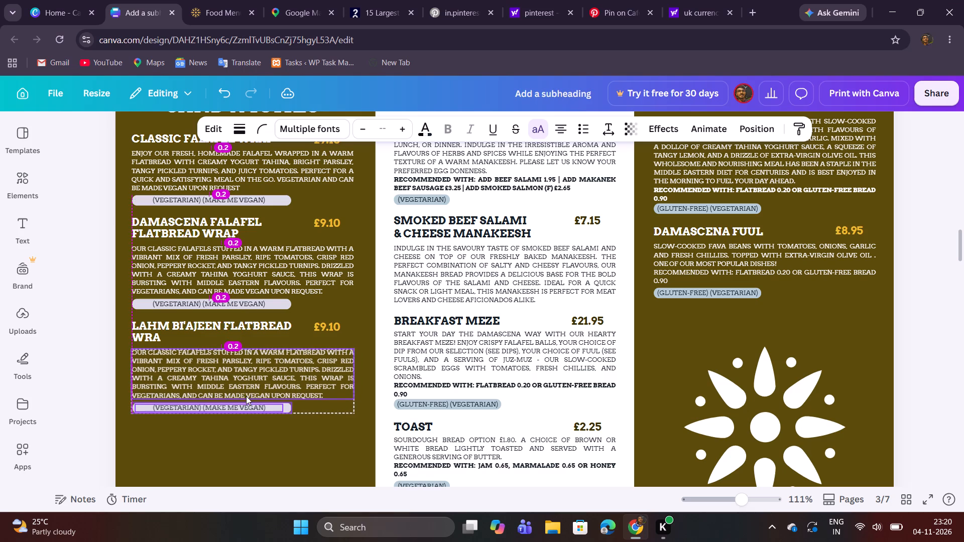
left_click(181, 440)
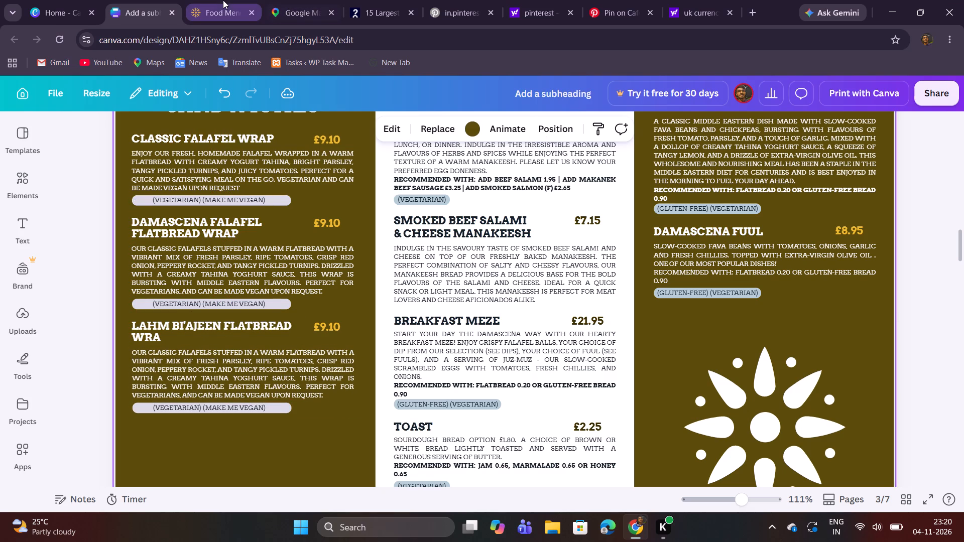
Replace the third entry's description with the Lahm Bi'ajeen Flatbread Wrap description from the Damascena food menu page, moving the dietary tag down for room.
left_click(223, 0)
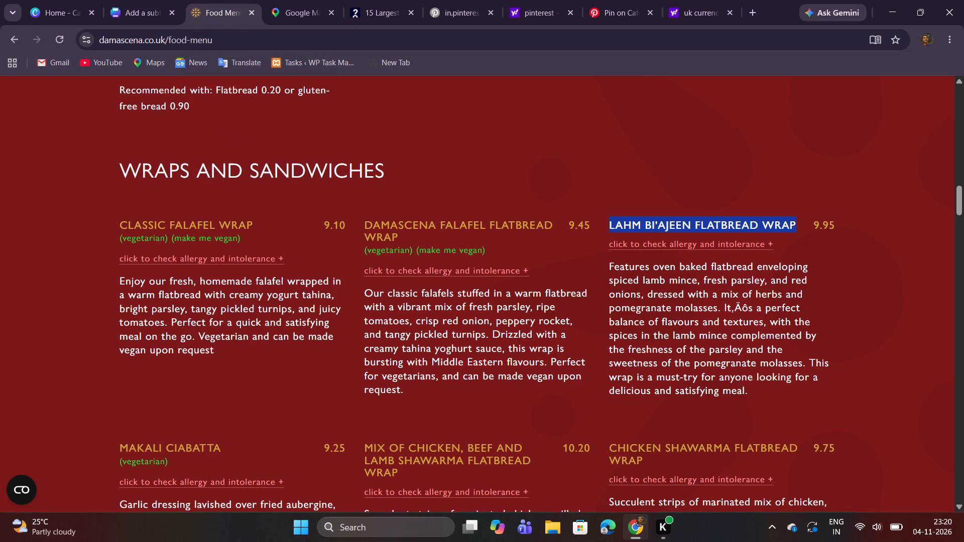
left_click_drag(610, 266, 766, 391)
key("ctrl+c")
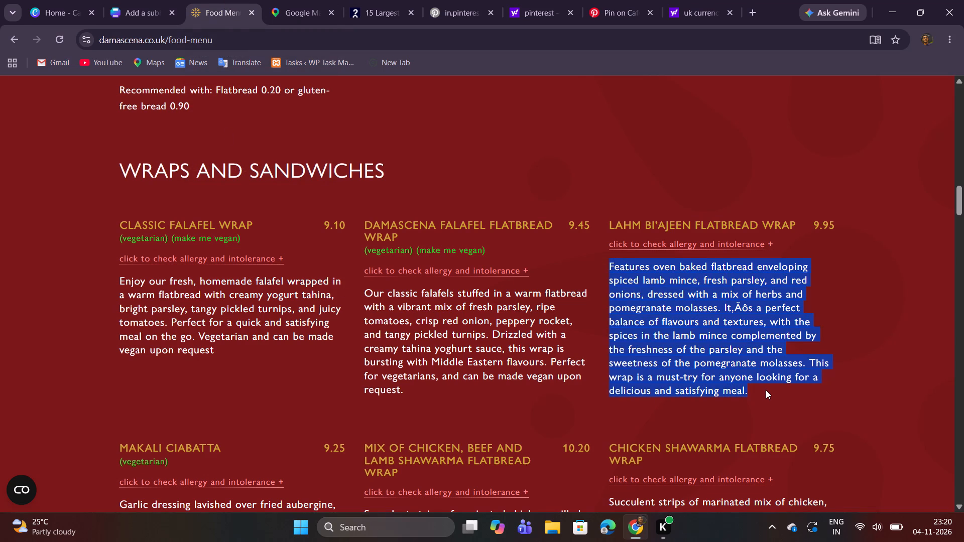
key("ctrl+c")
left_click(152, 0)
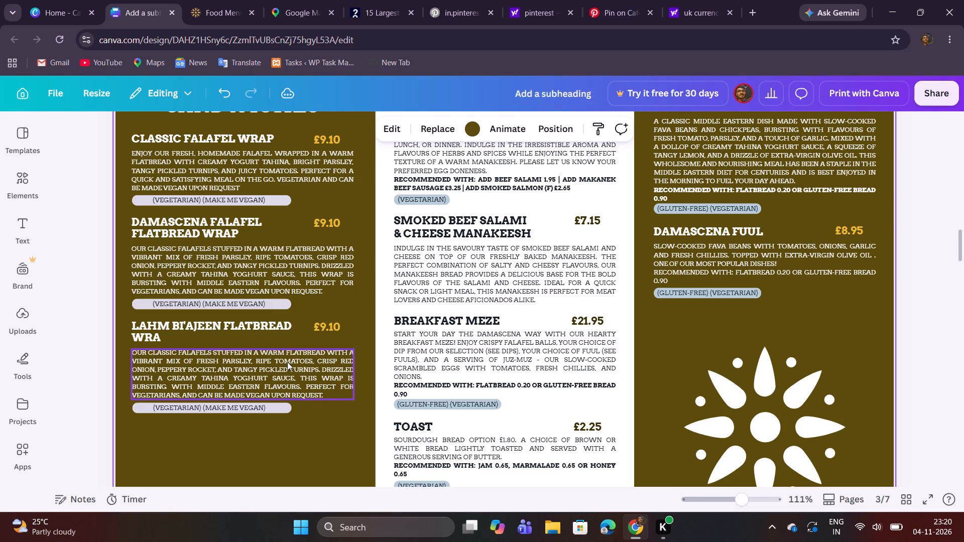
double_click(283, 369)
key("ctrl+v")
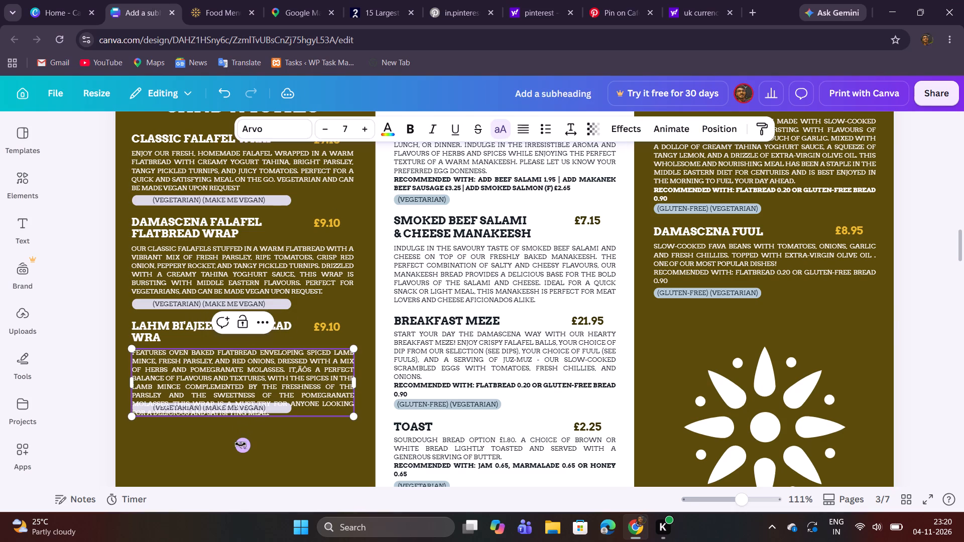
key("ctrl+z")
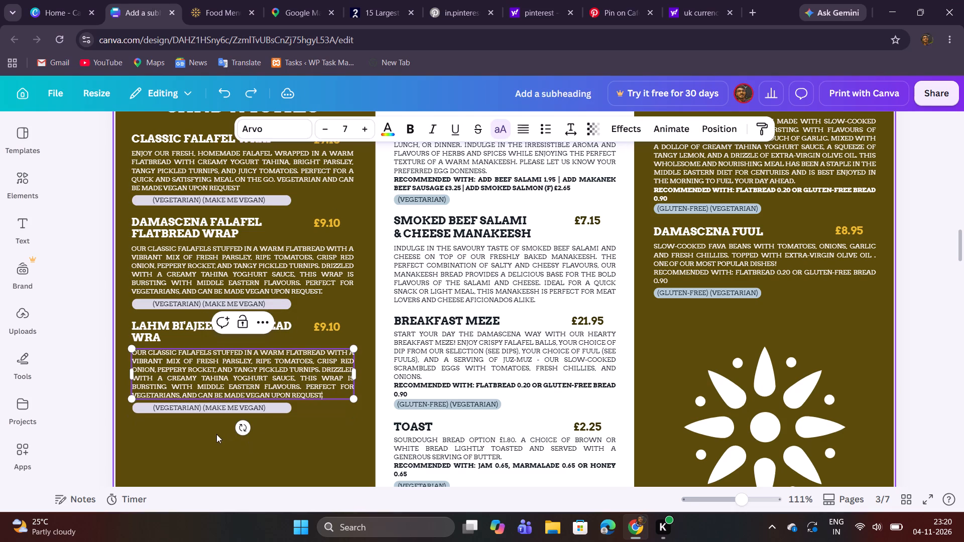
left_click(213, 431)
left_click_drag(213, 427, 214, 409)
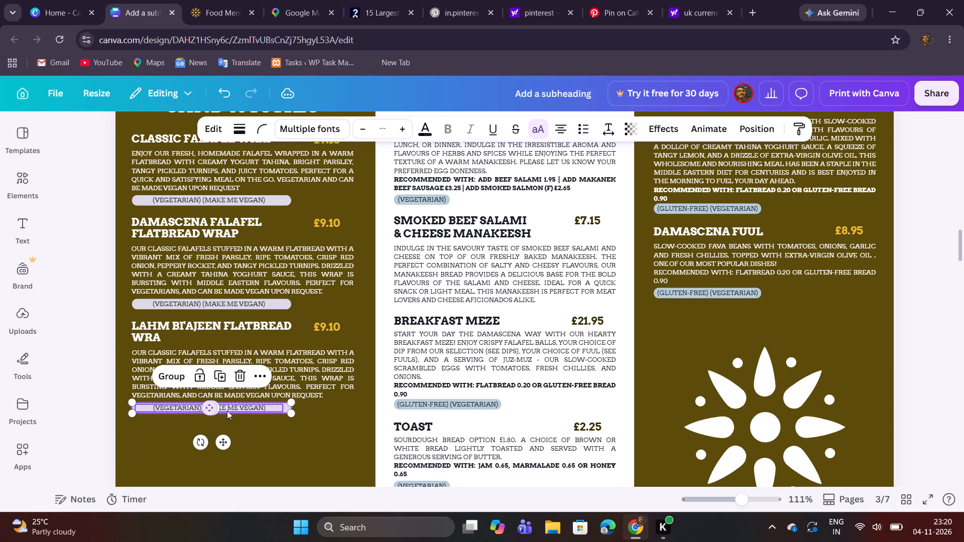
left_click_drag(230, 410, 230, 428, "shift")
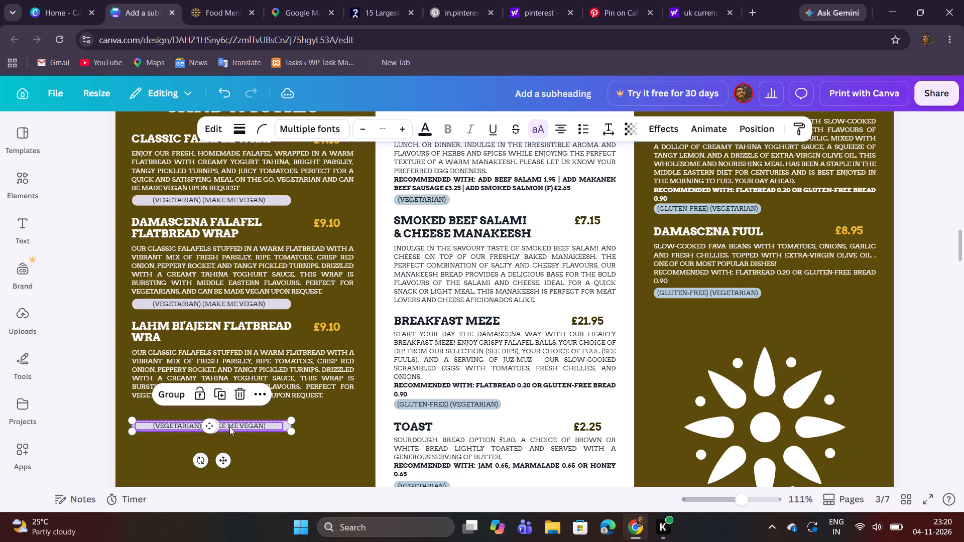
double_click(306, 379)
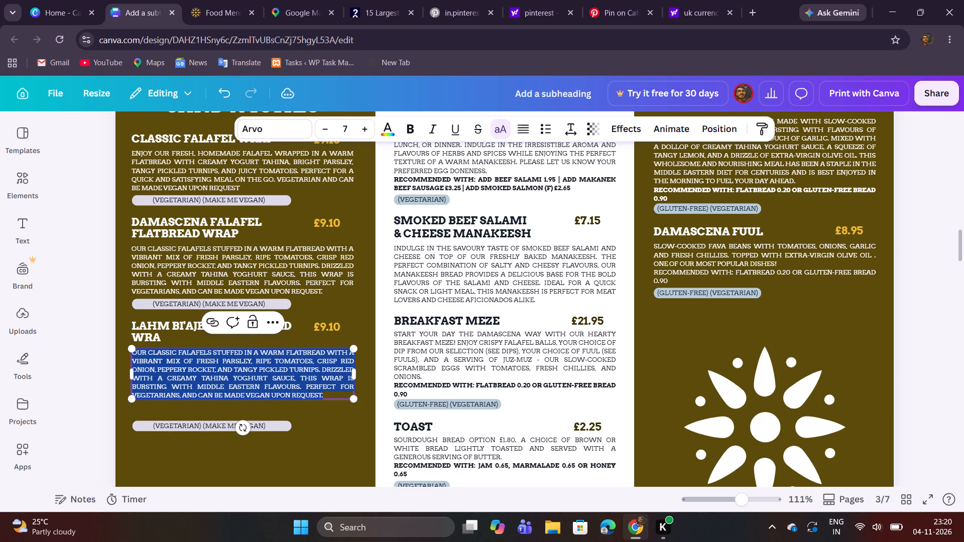
key("ctrl+v")
left_click(359, 442)
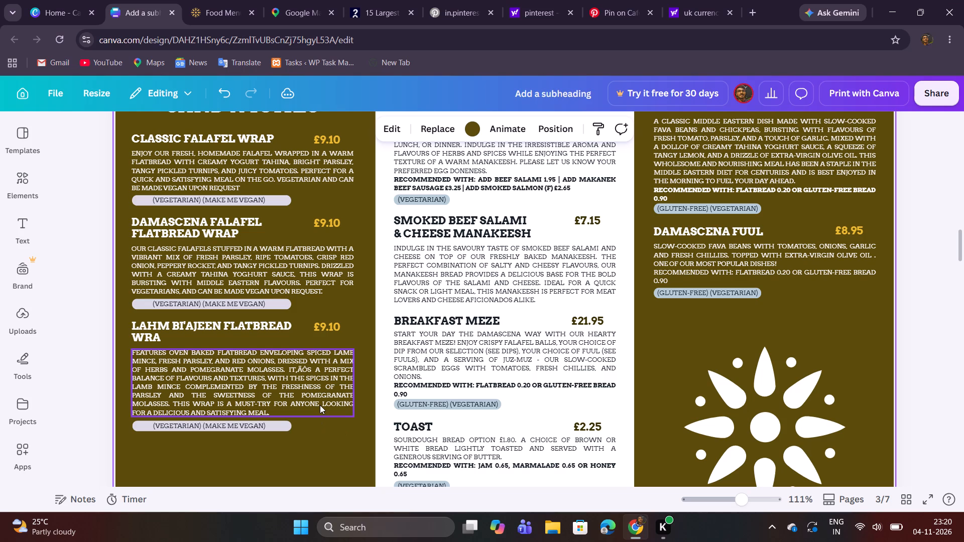
Delete the dietary tag and its background pill below the Lahm Bi'ajeen description.
left_click(172, 461)
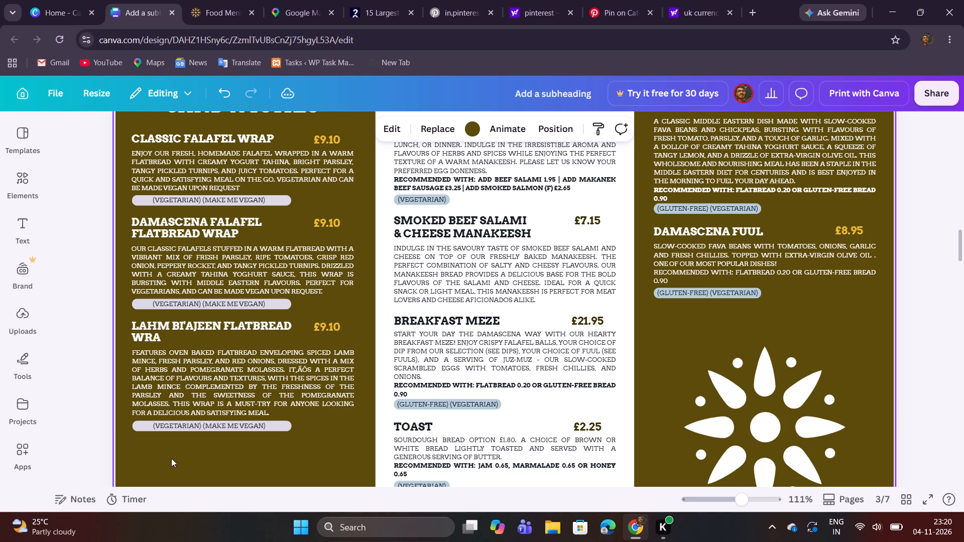
left_click_drag(176, 458, 193, 414)
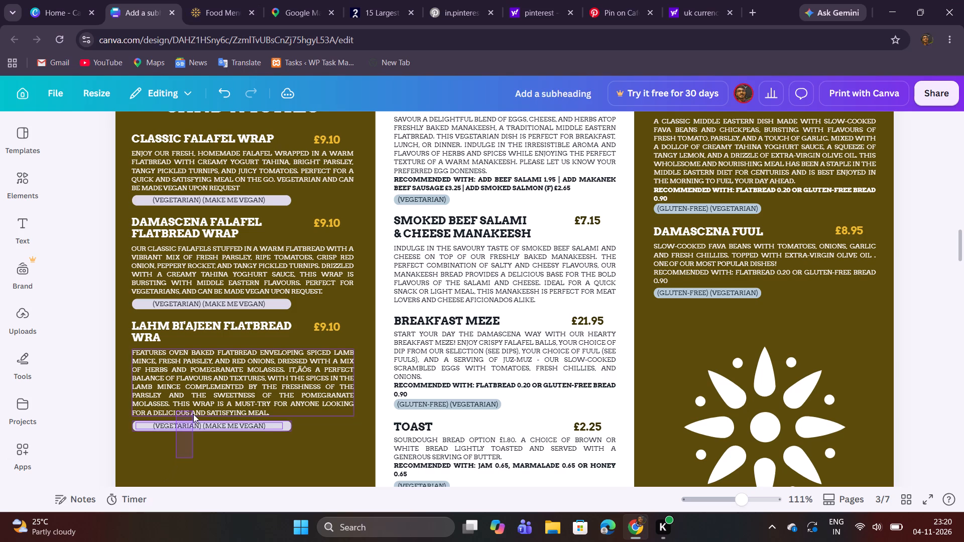
left_click_drag(193, 414, 194, 424)
left_click(230, 395)
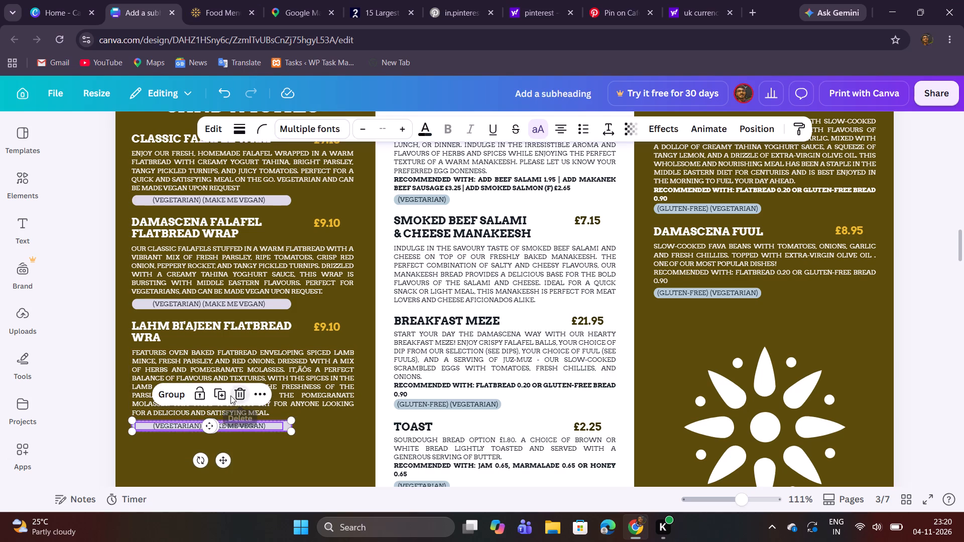
left_click(218, 400, "shift")
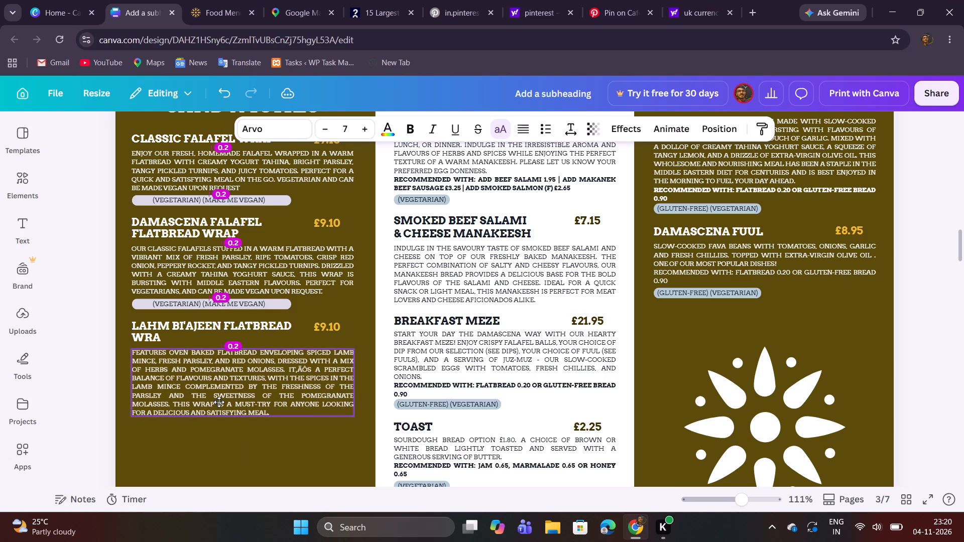
left_click(166, 463)
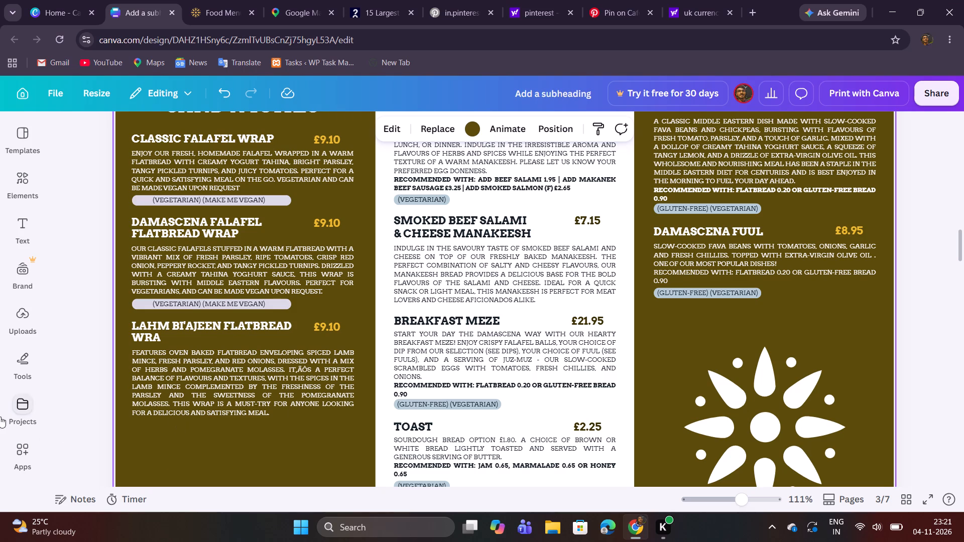
Review page 3's layout and examine the next Wraps and Sandwiches items on the Damascena food menu page.
scroll(0, 343, "down", 2)
scroll(318, 286, "down", 3)
scroll(318, 287, "up", 4)
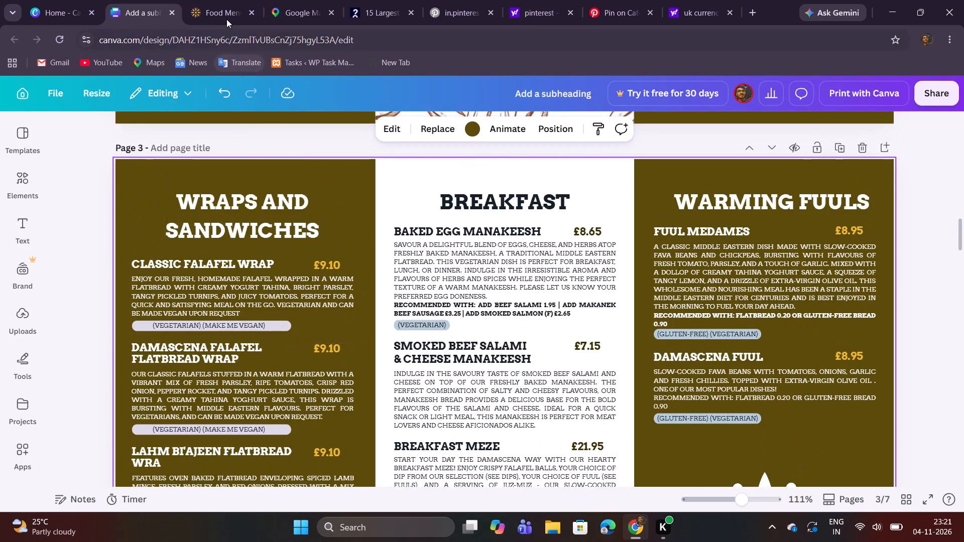
left_click(225, 15)
scroll(324, 241, "down", 5)
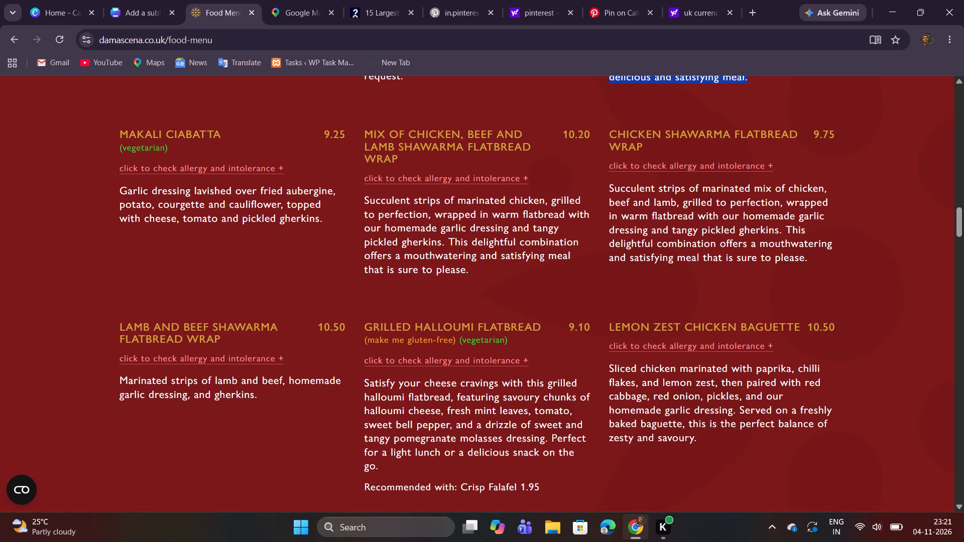
Connect the computer to the secured vivo V21e 5G Wi-Fi network.
left_click(863, 515)
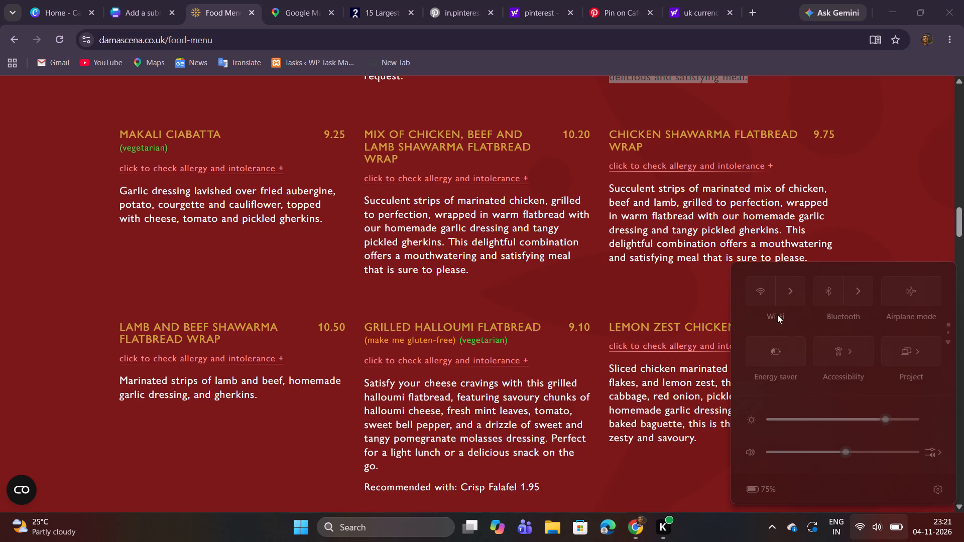
left_click(788, 305)
left_click(824, 309)
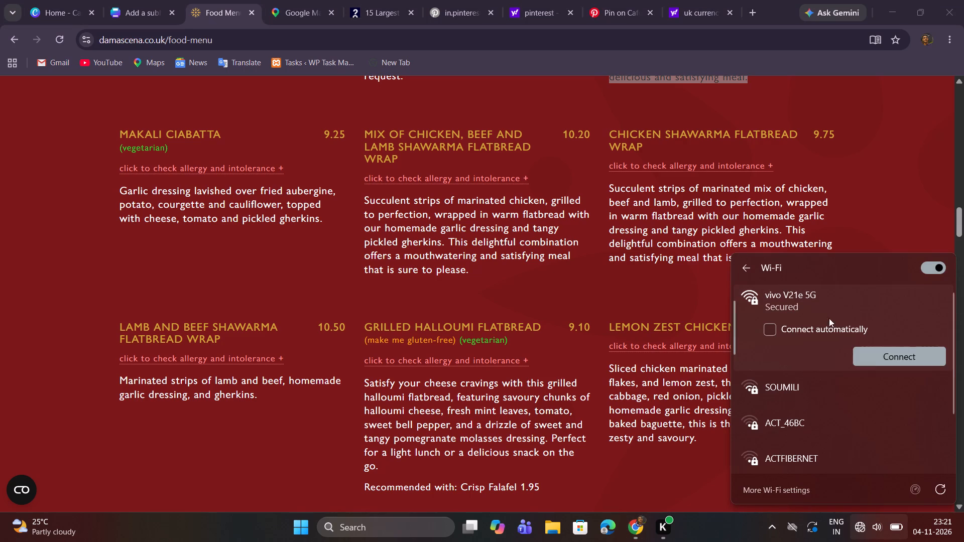
left_click(874, 355)
left_click(891, 227)
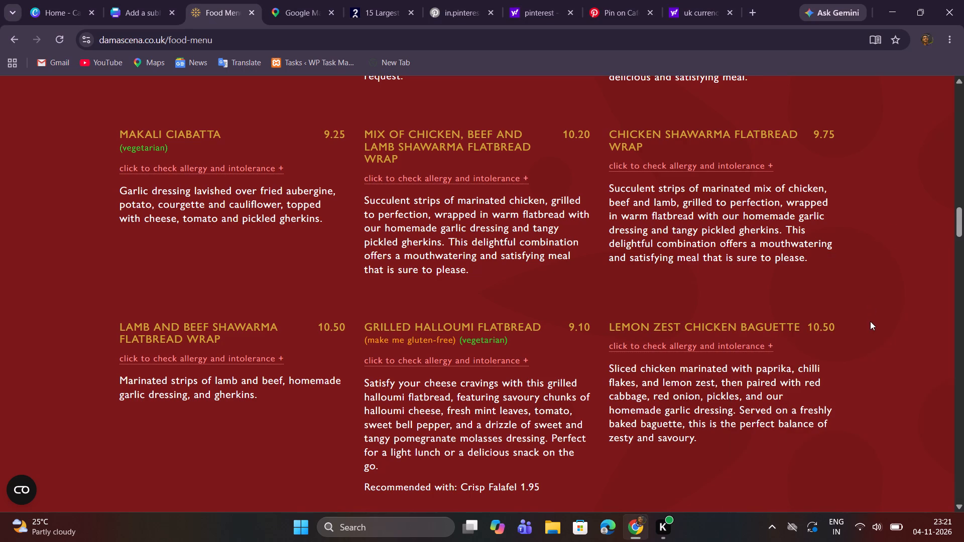
Return to the Canva menu design and reopen the computer's network settings to check the Wi-Fi connection.
left_click(158, 4)
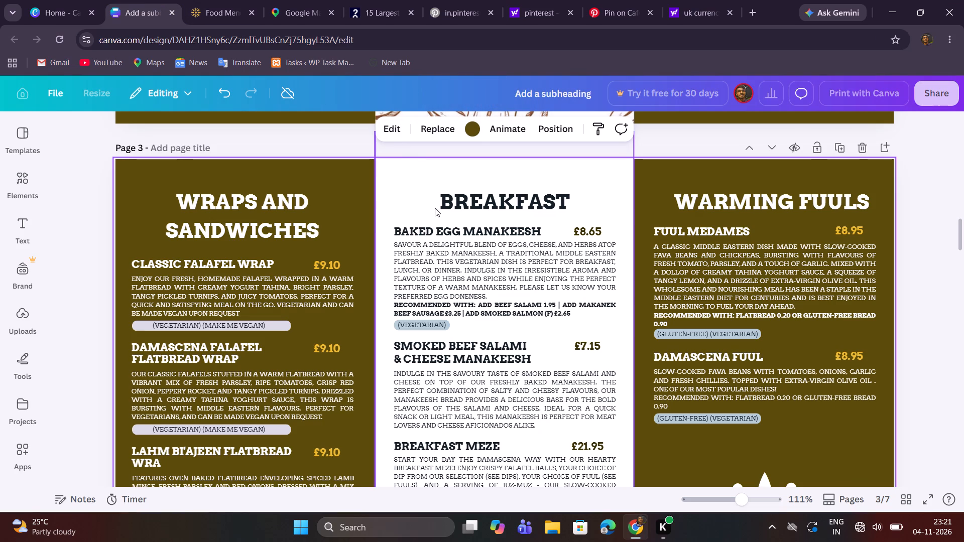
left_click(858, 529)
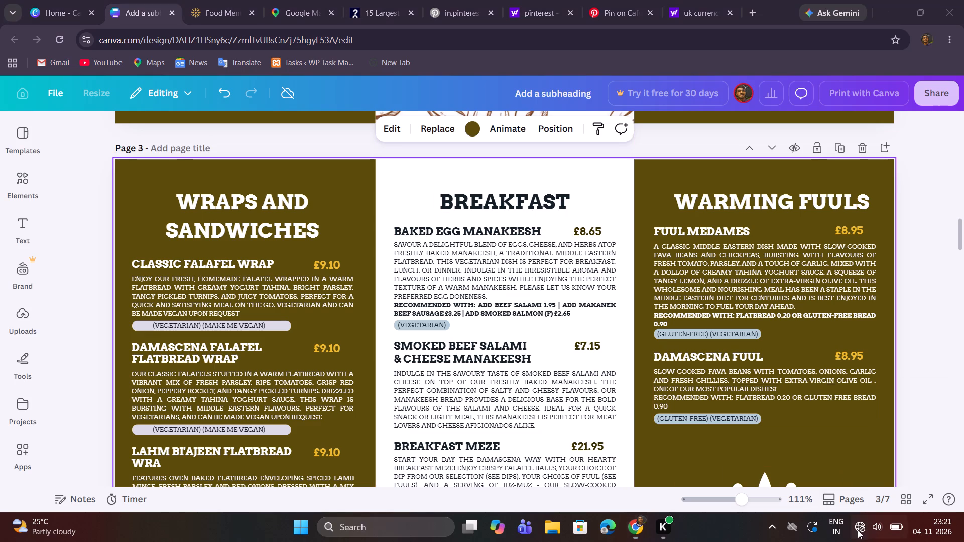
Connect the computer to the vivo V21e 5G Wi-Fi network.
left_click(789, 293)
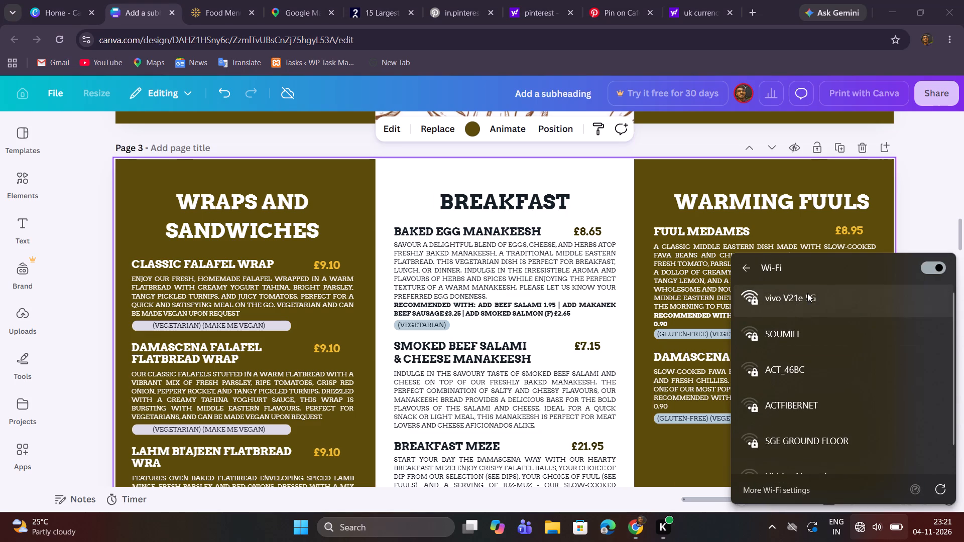
left_click(838, 215)
left_click(859, 534)
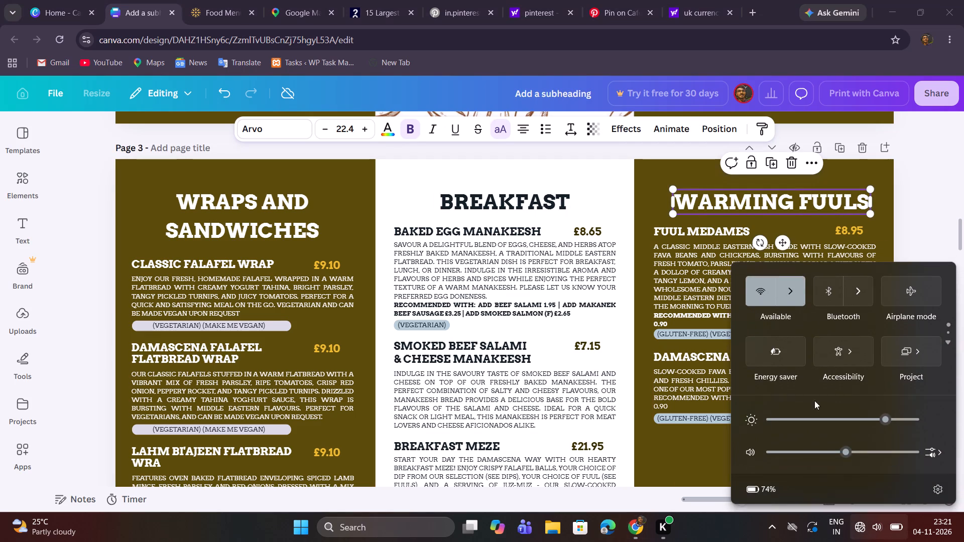
left_click(798, 292)
left_click(798, 316)
left_click(882, 364)
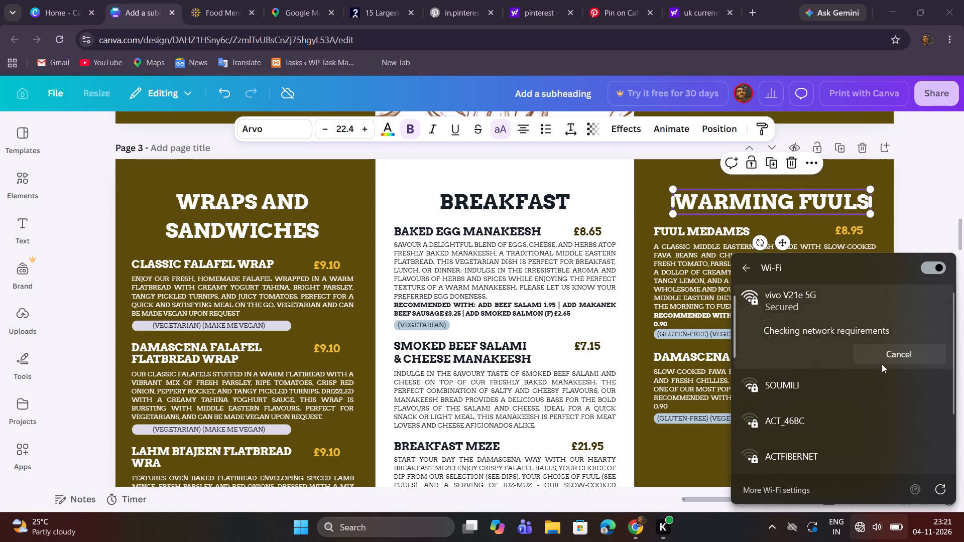
left_click(936, 233)
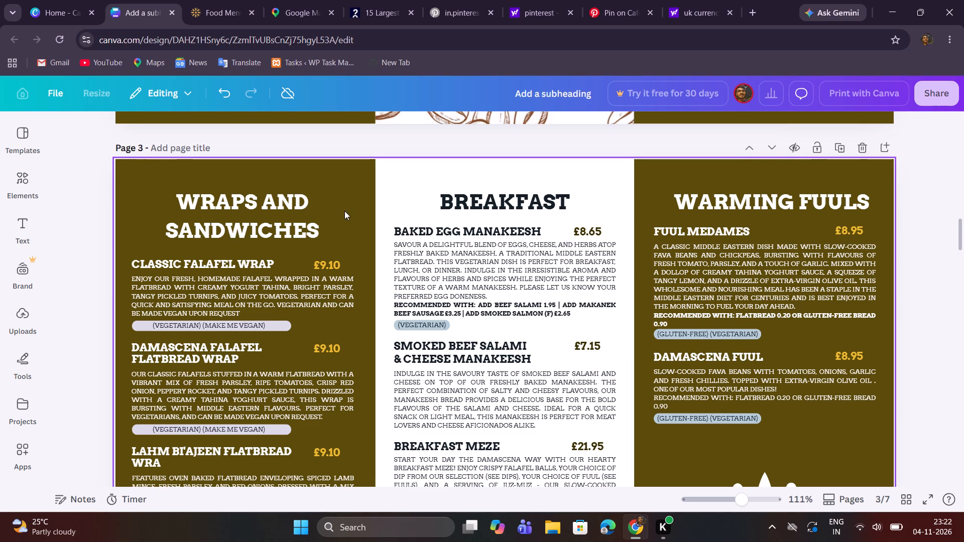
Compare the space left in page 3's Wraps and Sandwiches column with the remaining wrap items on the Damascena food menu page.
scroll(344, 211, "down", 4)
left_click(231, 1)
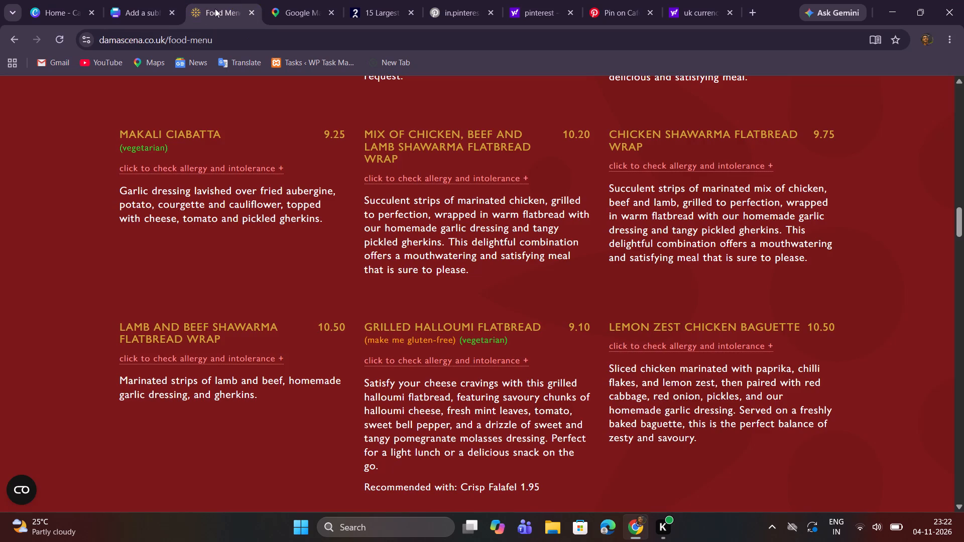
left_click(139, 8)
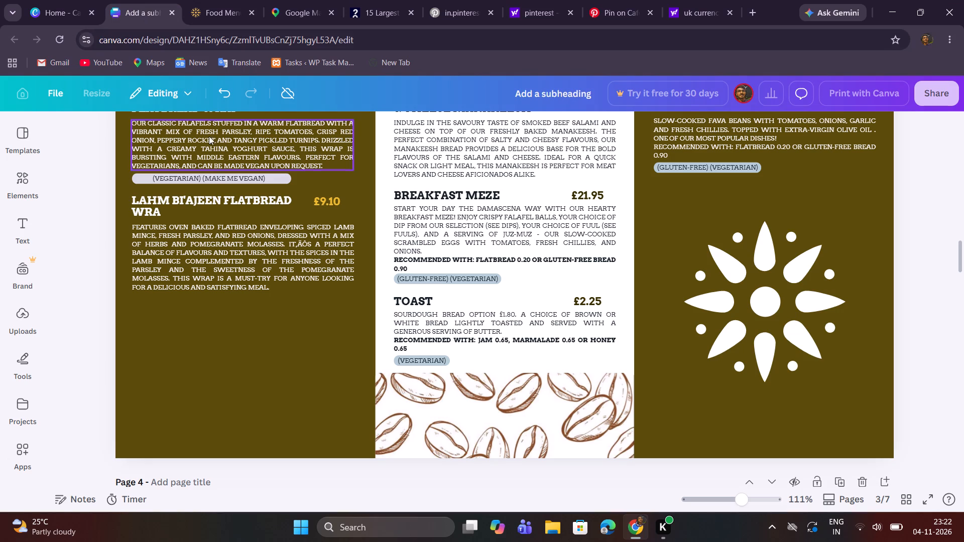
left_click(226, 9)
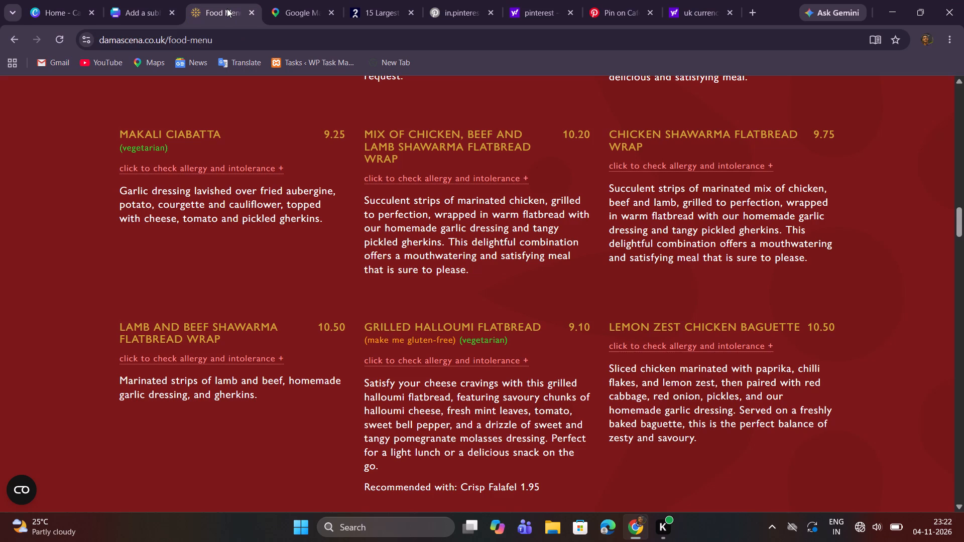
Copy the item title Makali Ciabatta from the Damascena food menu page.
scroll(236, 265, "up", 4)
scroll(236, 265, "down", 1)
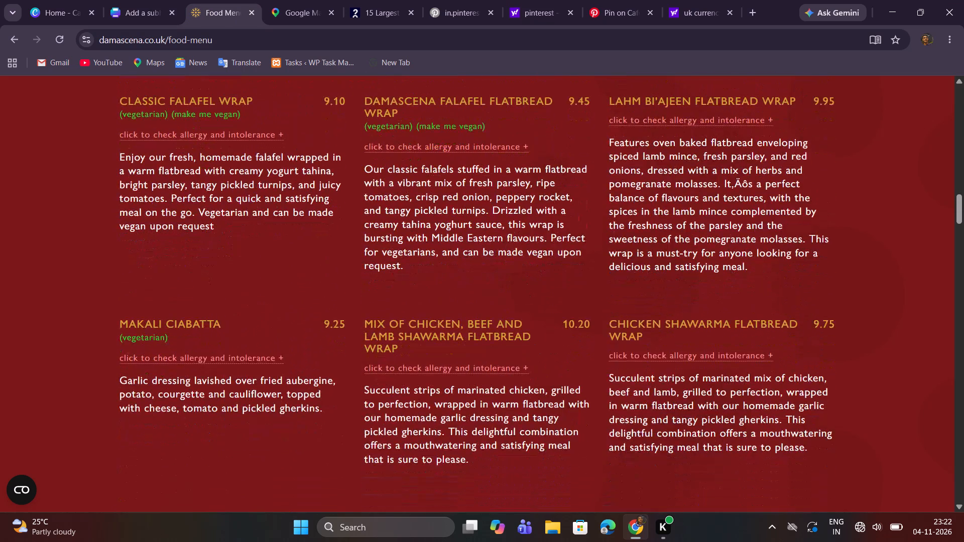
scroll(236, 265, "down", 1)
left_click_drag(116, 258, 220, 259)
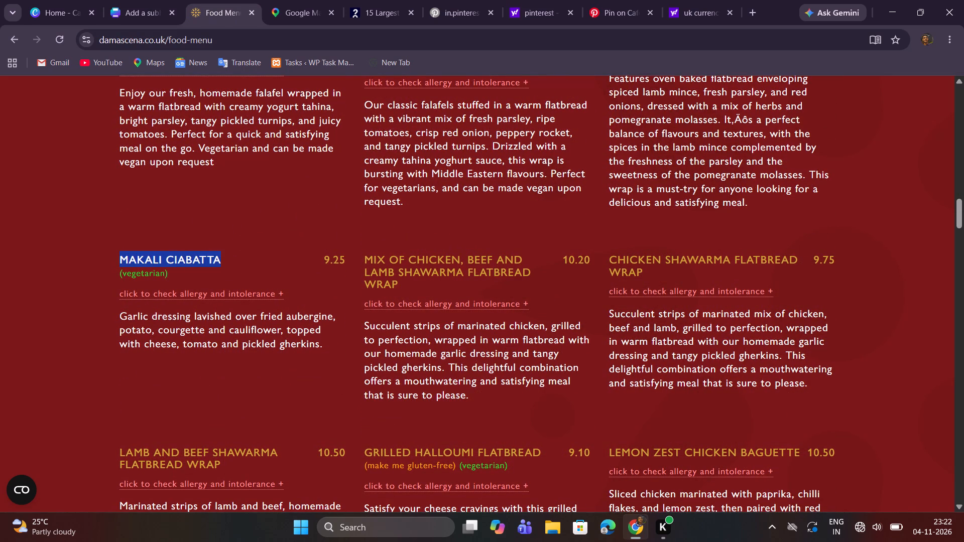
key("ctrl+c")
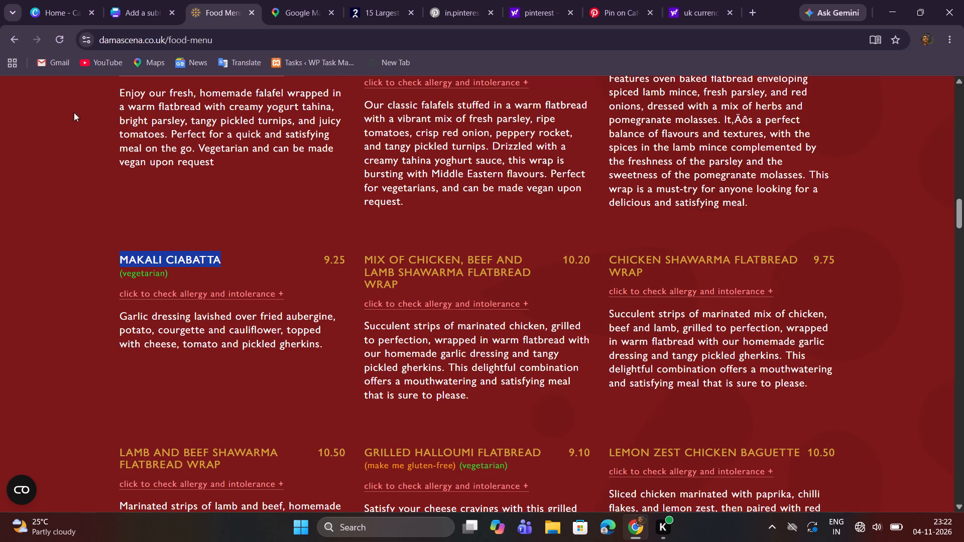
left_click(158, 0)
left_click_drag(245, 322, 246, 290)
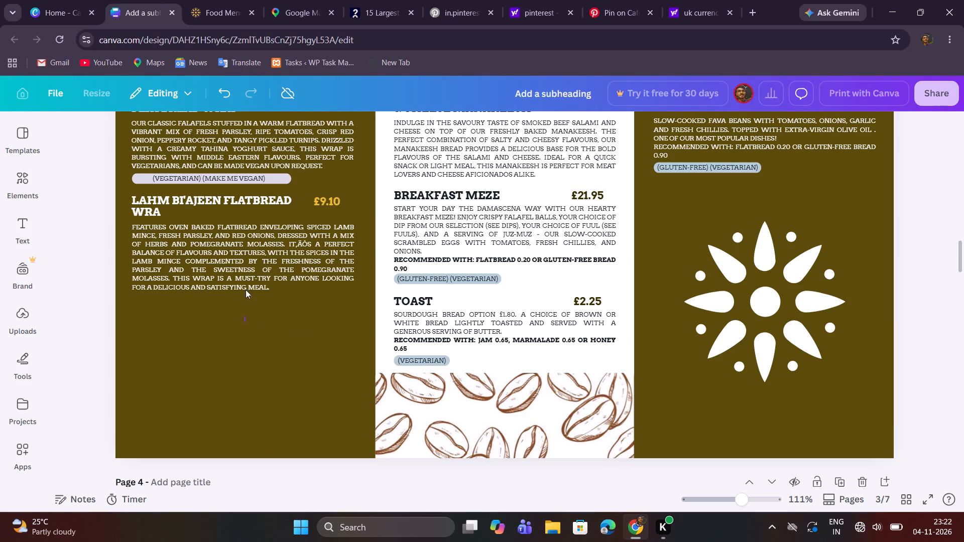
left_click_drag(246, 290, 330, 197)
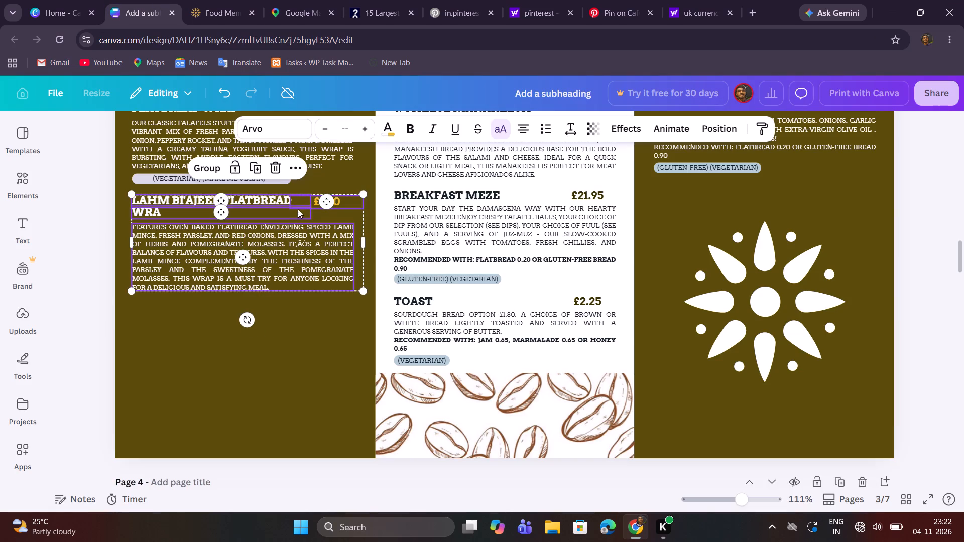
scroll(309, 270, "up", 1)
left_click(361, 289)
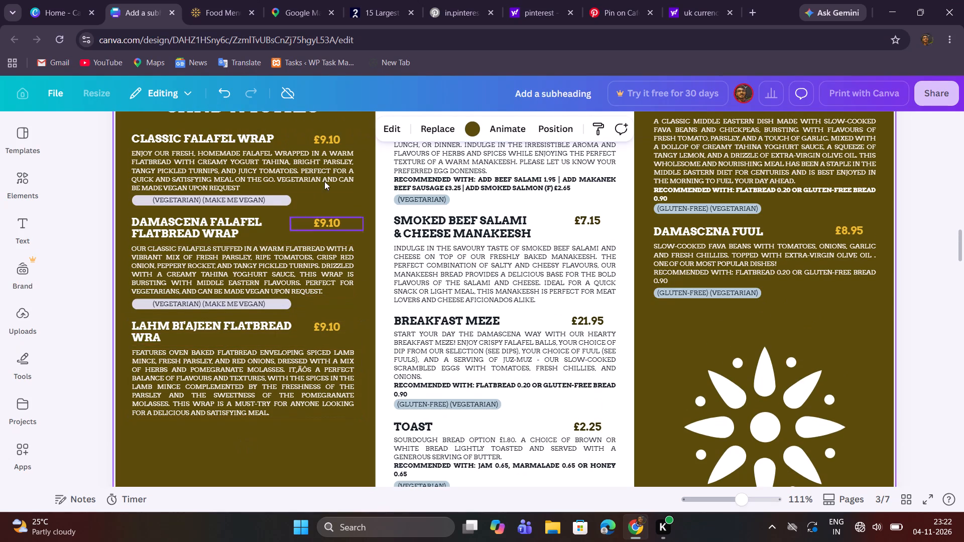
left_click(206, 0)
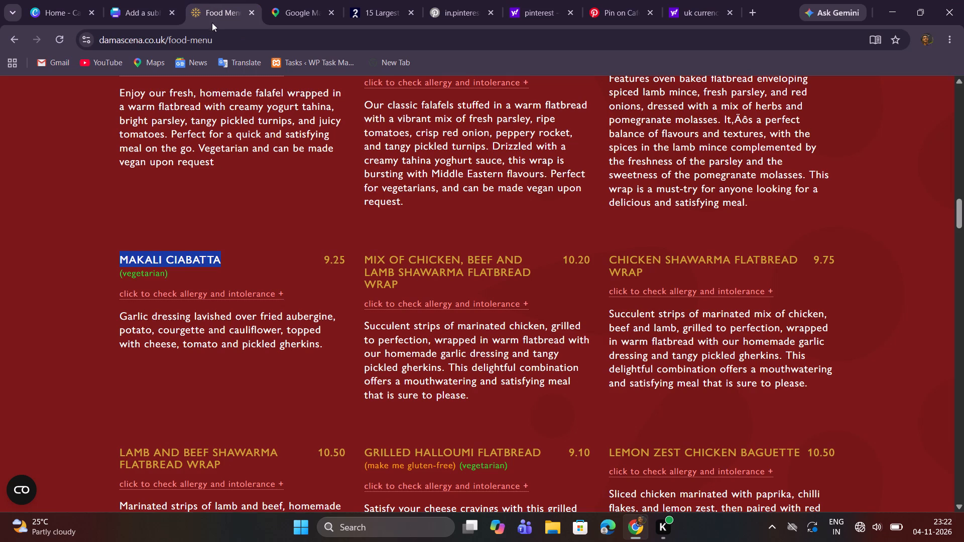
In the Canva design, duplicate the whole Classic Falafel Wrap entry on page 3 and place the copy just below the Lahm Bi'ajeen description, aligned with the column.
left_click(120, 4)
scroll(258, 214, "up", 1)
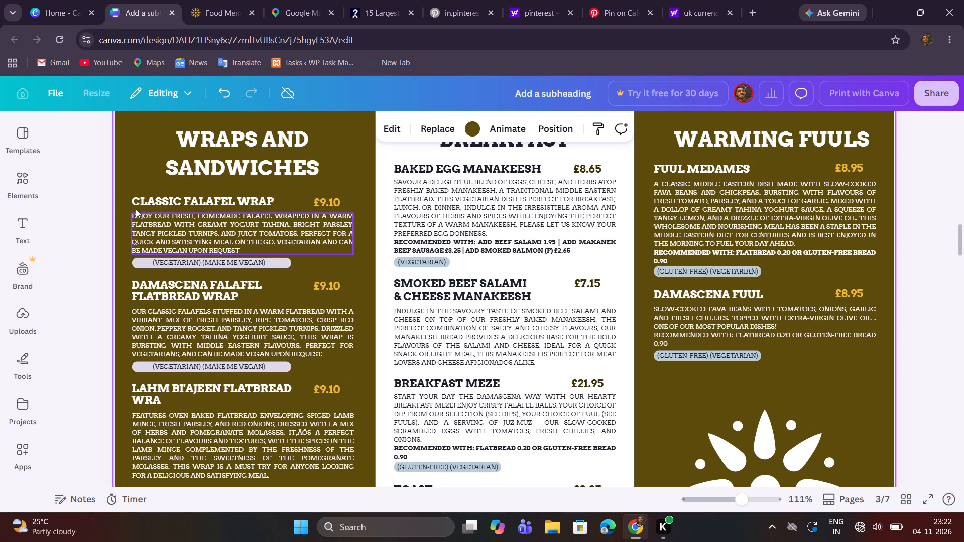
left_click_drag(122, 199, 296, 213)
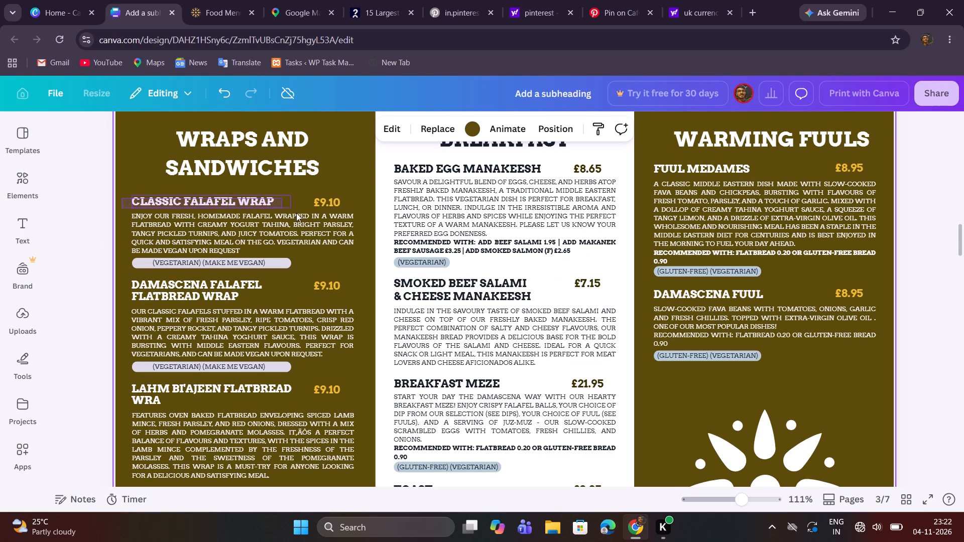
left_click_drag(296, 213, 358, 260)
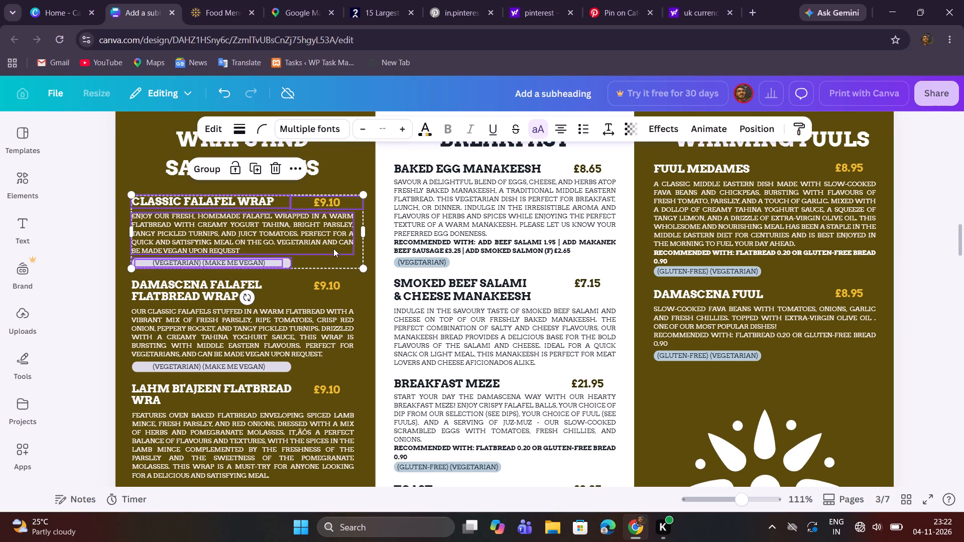
left_click(255, 166)
left_click_drag(265, 221, 271, 260)
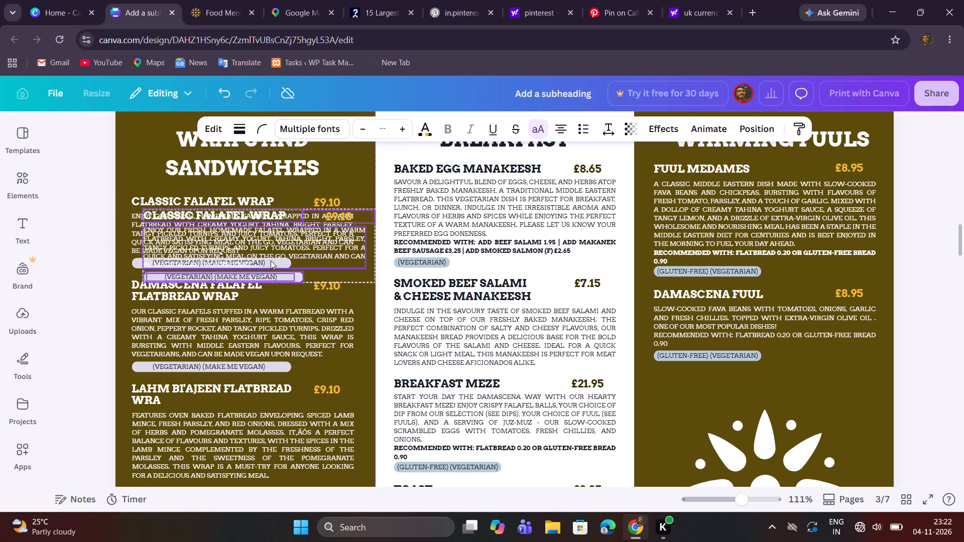
left_click_drag(271, 260, 255, 257)
scroll(271, 260, "down", 2)
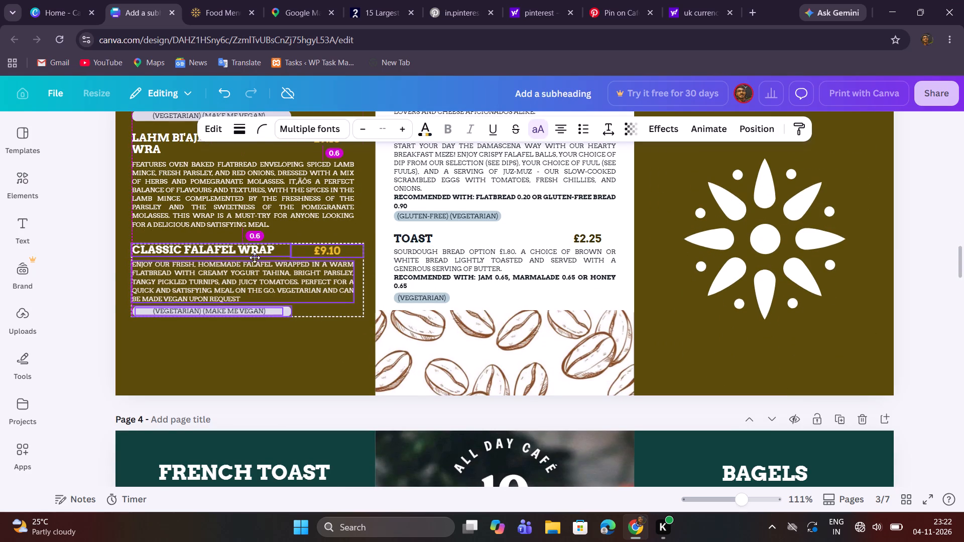
left_click_drag(255, 257, 254, 246)
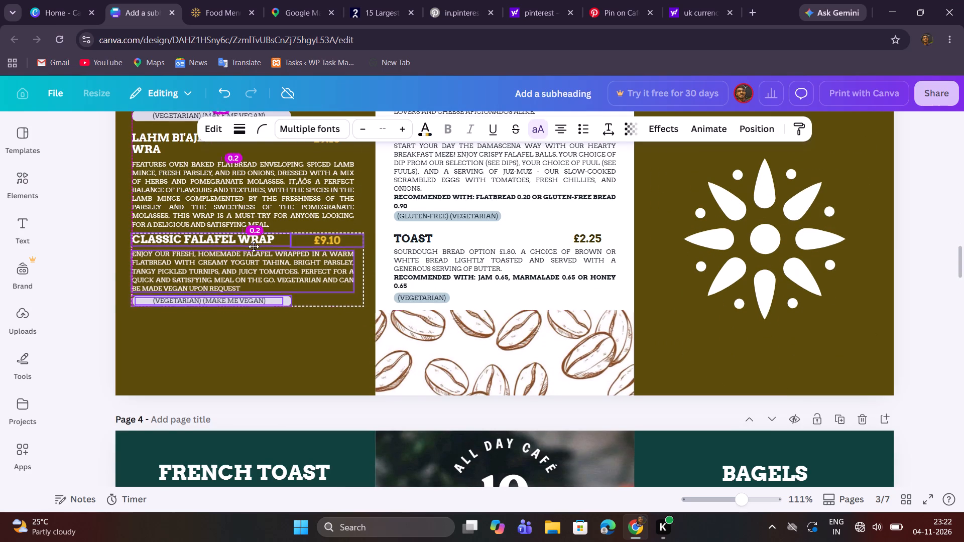
left_click_drag(254, 246, 254, 252)
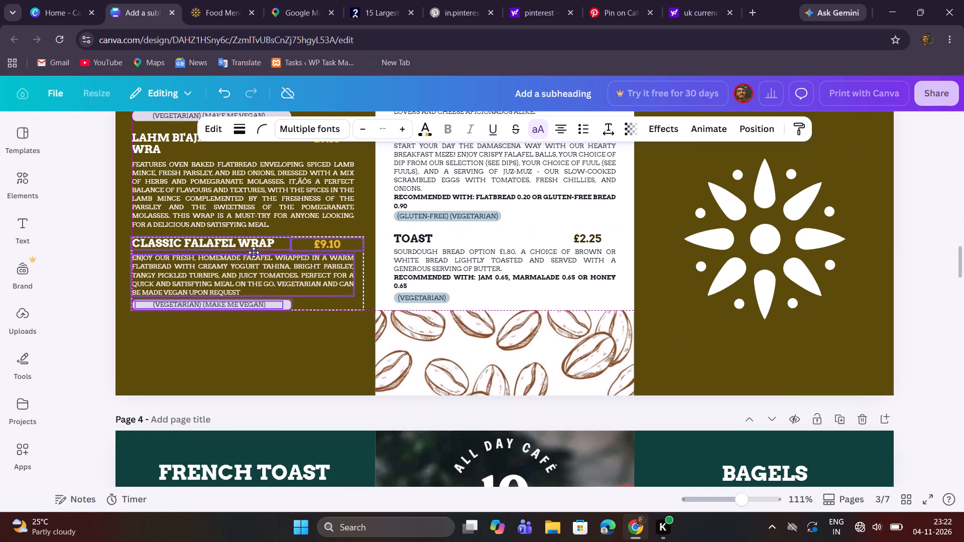
left_click_drag(254, 252, 254, 254)
scroll(255, 301, "up", 1)
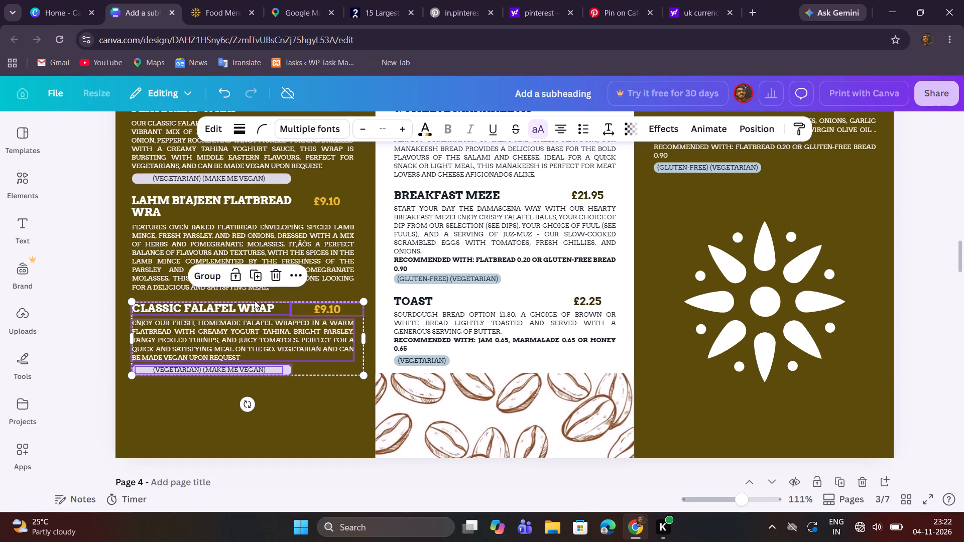
Replace the duplicated entry's title with the copied text Makali Ciabatta.
left_click(275, 387)
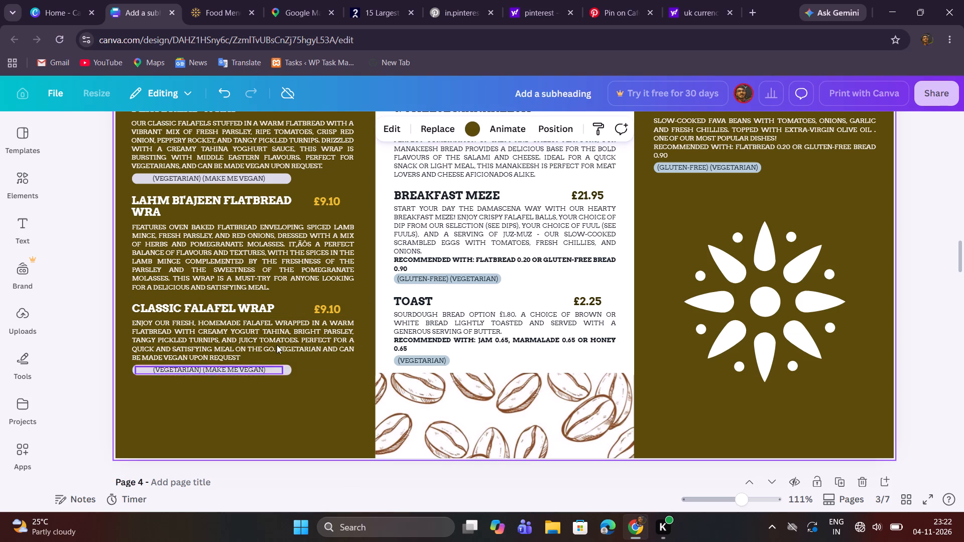
double_click(262, 313)
key("ctrl+v")
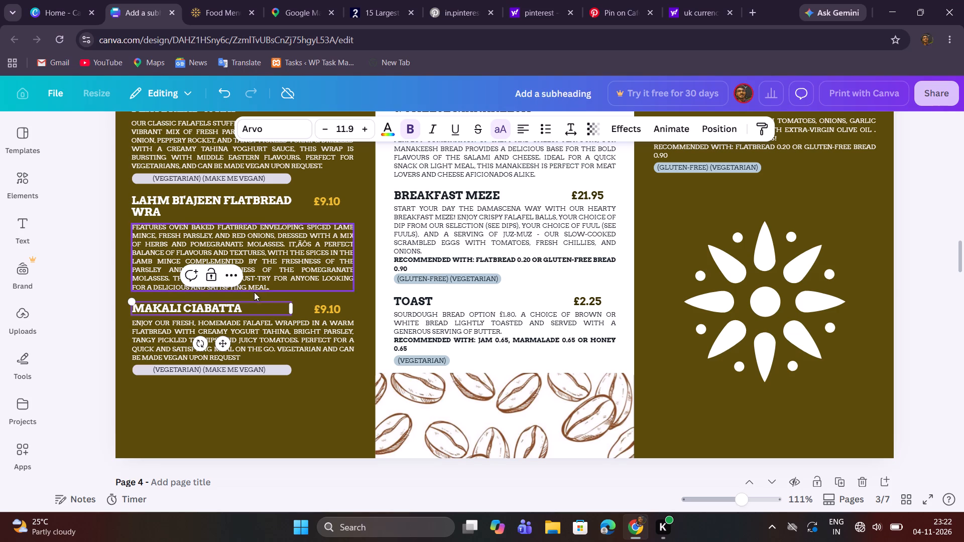
left_click(200, 383)
Replace the description under Makali Ciabatta with the website's text beginning "Garlic dressing lavished over fried aubergine".
left_click(209, 0)
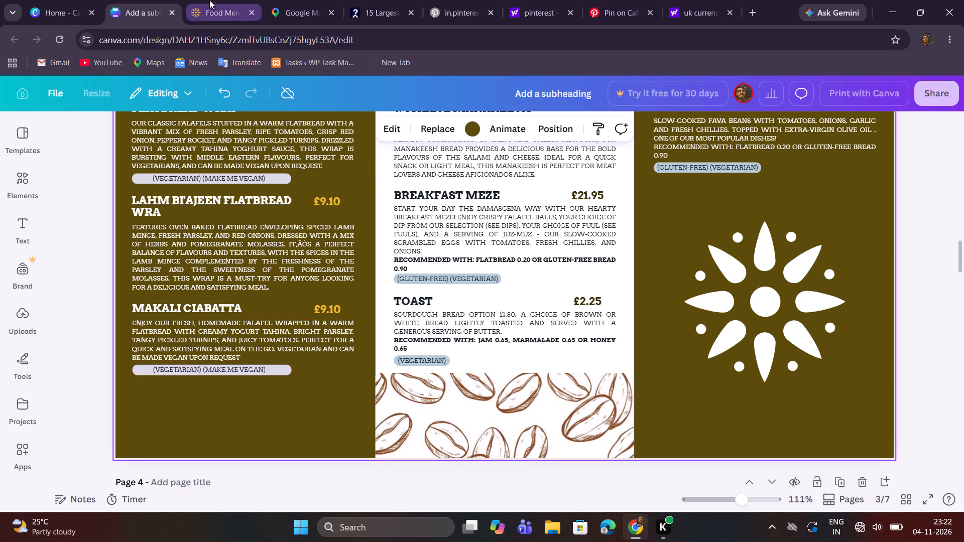
left_click_drag(121, 316, 122, 316)
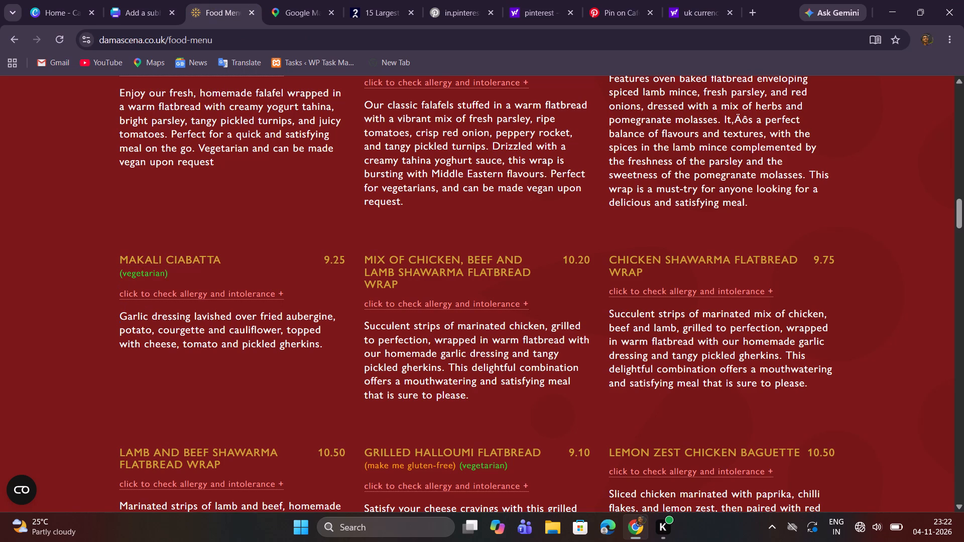
left_click_drag(122, 316, 329, 339)
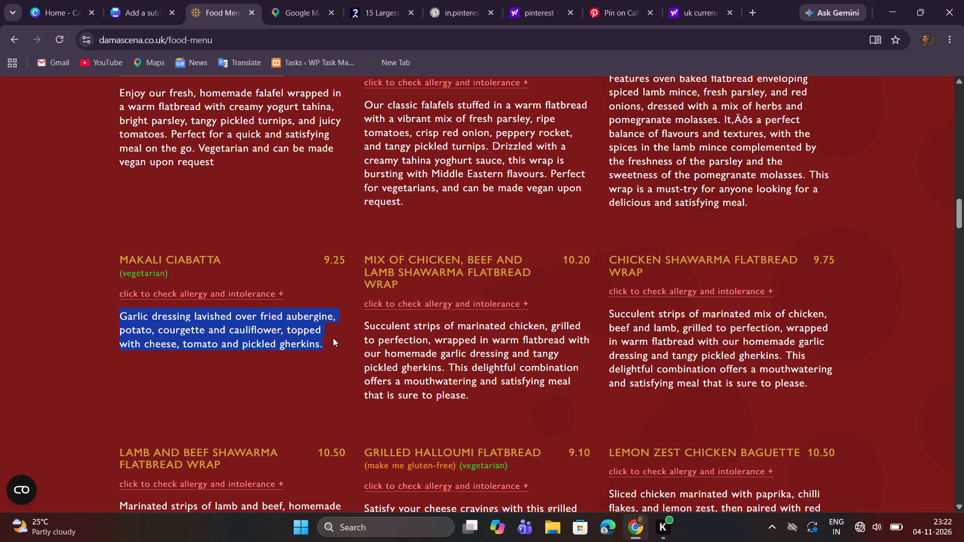
key("ctrl+c")
key("ctrl+c")
left_click(121, 7)
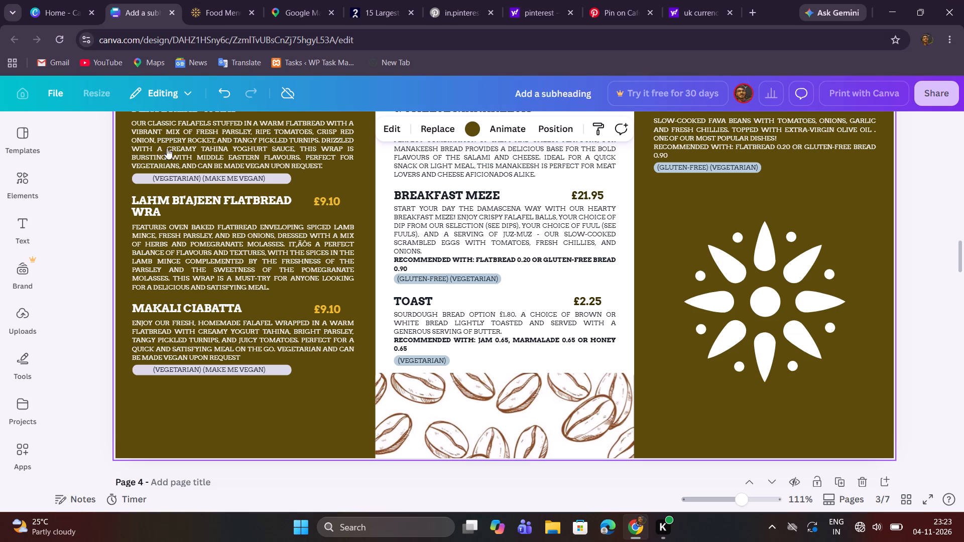
double_click(235, 347)
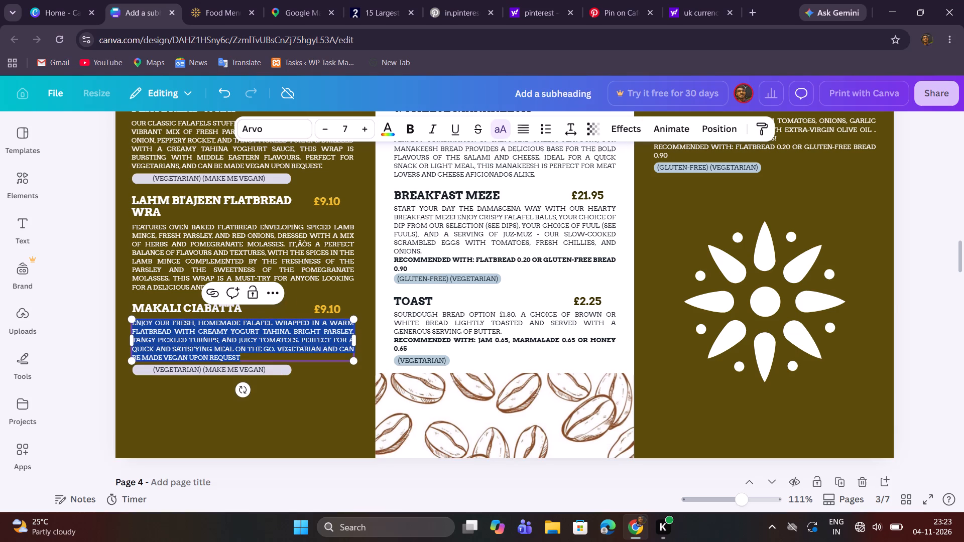
key("ctrl+v")
left_click(292, 396)
Move the dietary tag and its background pill up to sit directly beneath the Makali Ciabatta description.
left_click_drag(249, 403, 247, 376)
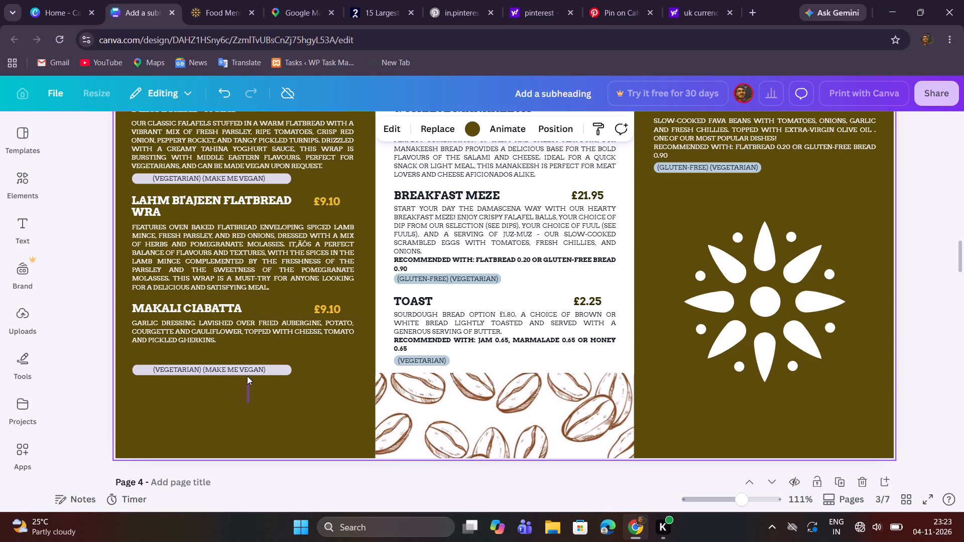
left_click_drag(247, 376, 247, 370)
left_click_drag(246, 370, 246, 366, "shift")
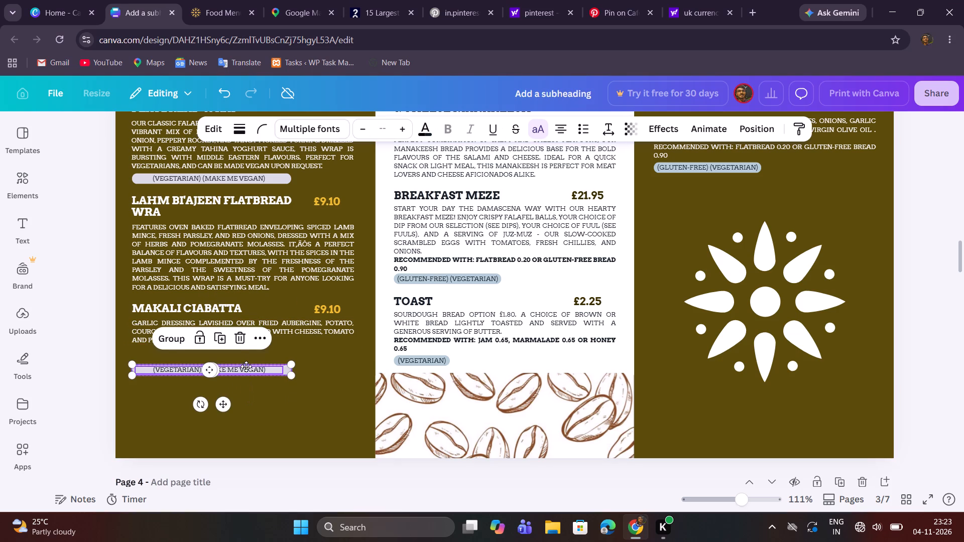
left_click_drag(246, 366, 246, 354, "shift")
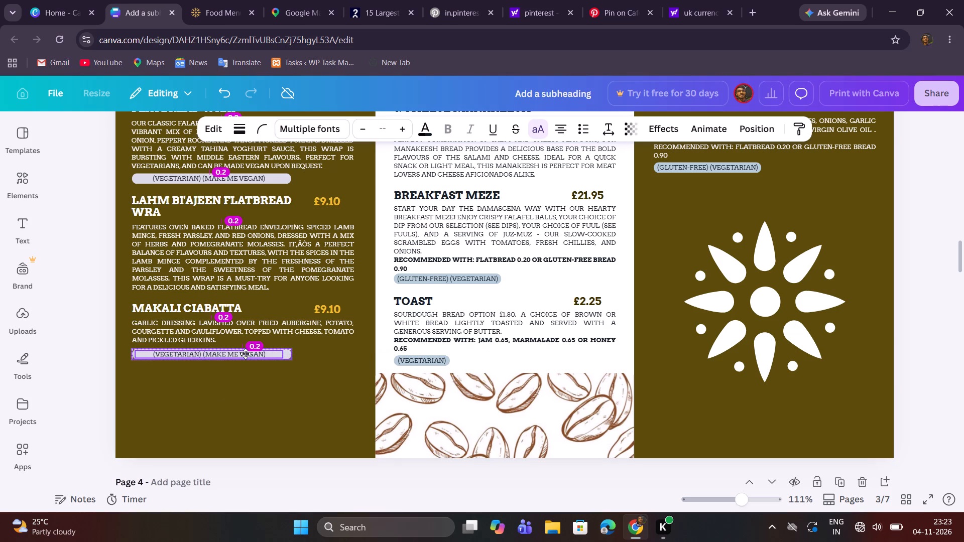
left_click_drag(246, 354, 244, 352, "shift")
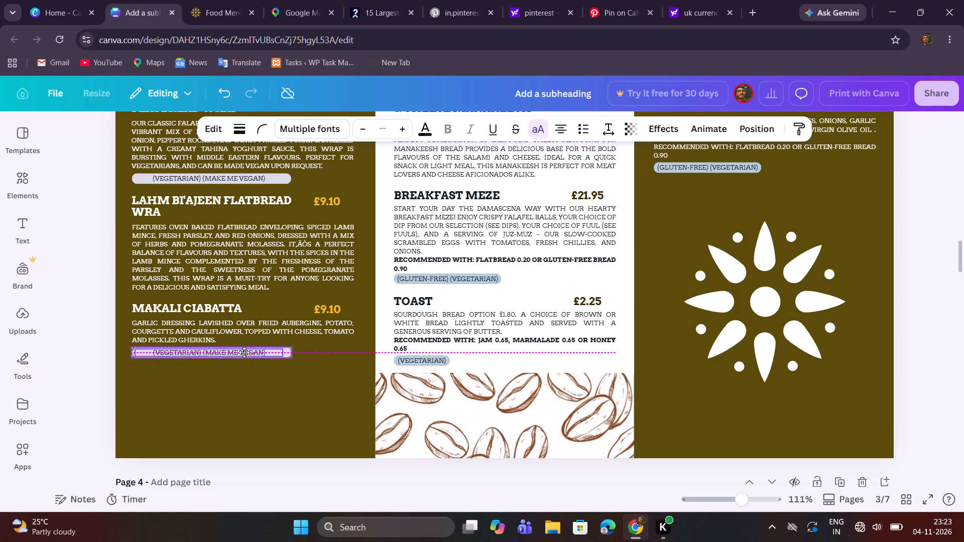
left_click_drag(244, 352, 243, 352, "shift")
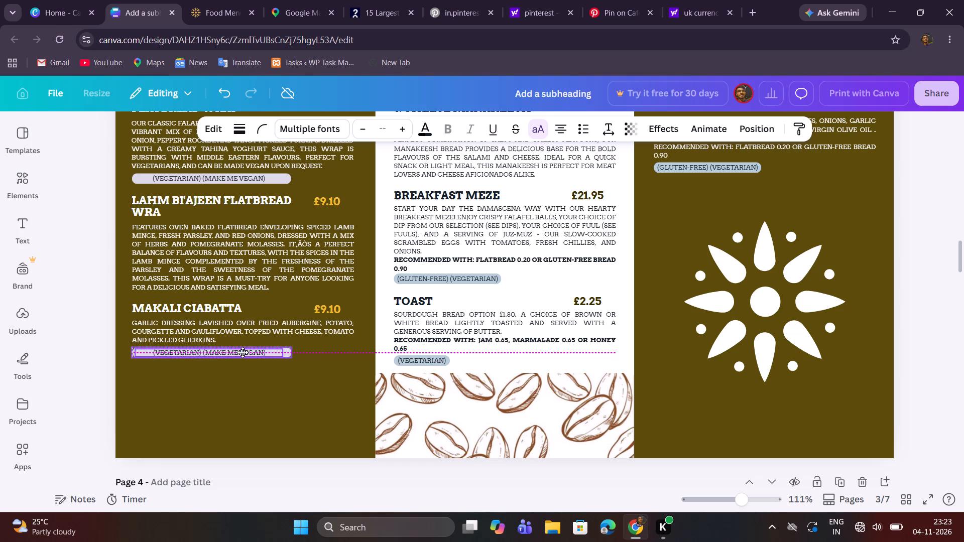
left_click_drag(243, 352, 243, 354, "shift")
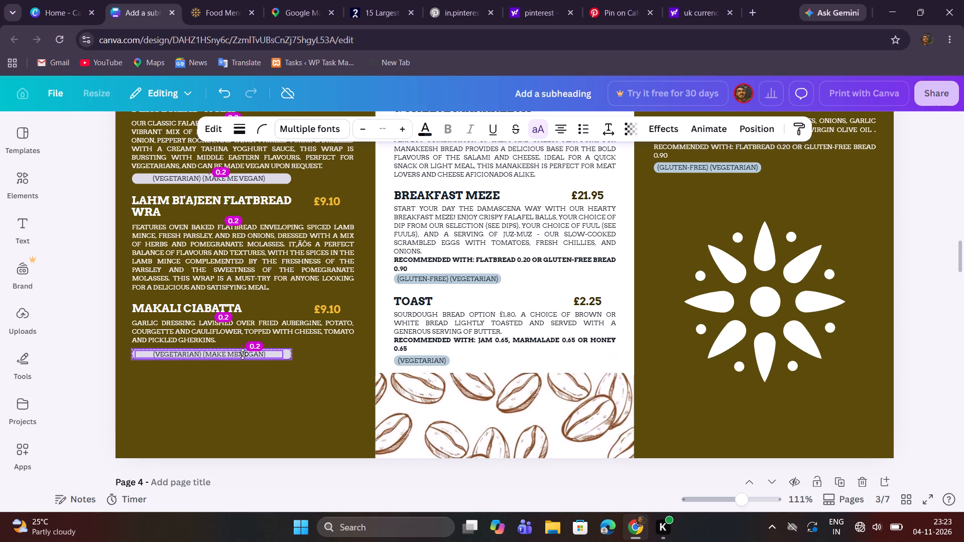
left_click_drag(243, 354, 241, 353, "shift")
left_click(247, 378)
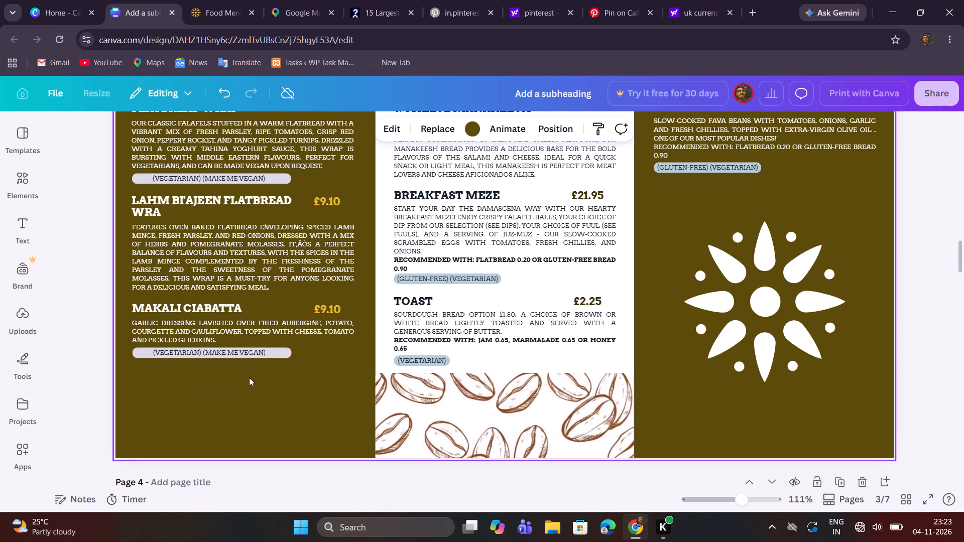
Replace the Makali Ciabatta dietary tag with the website's (vegetarian) label.
left_click(191, 11)
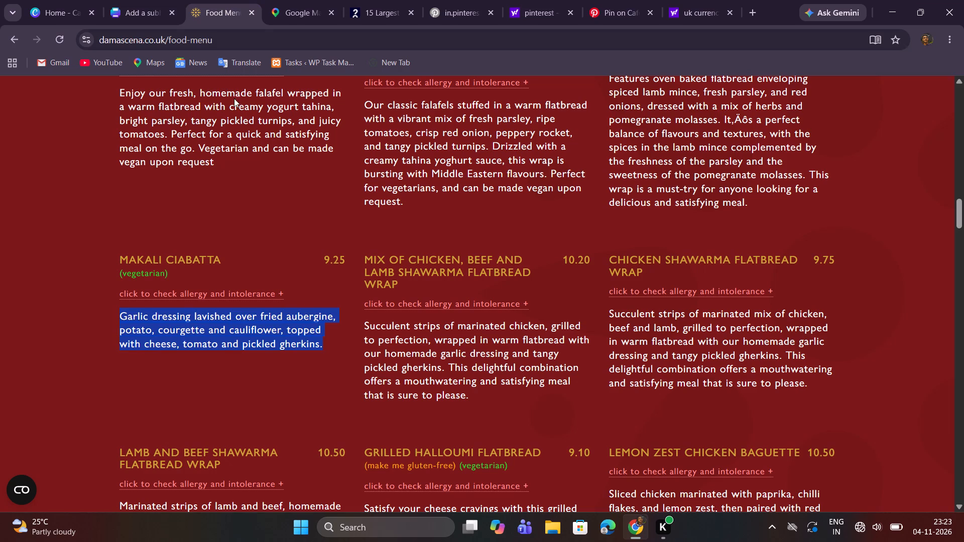
left_click_drag(114, 273, 155, 275)
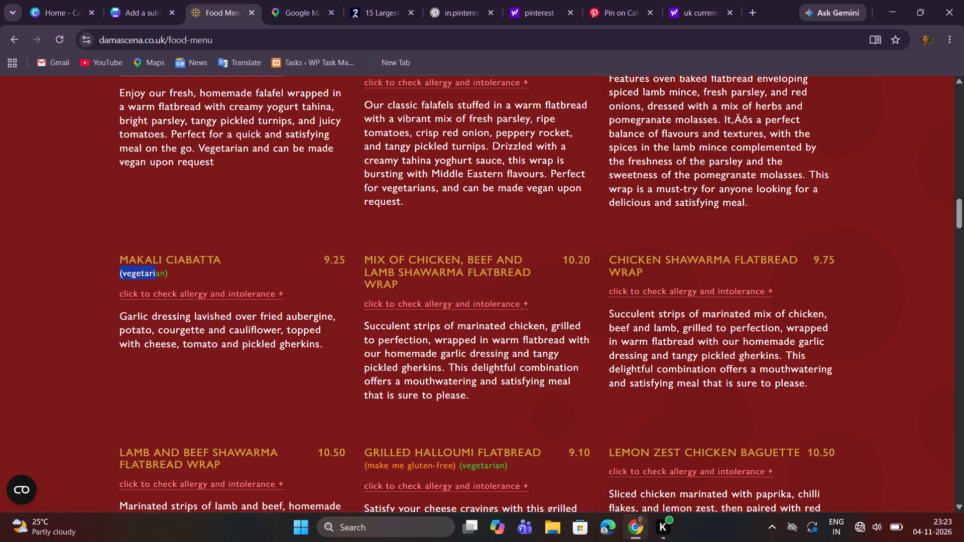
left_click_drag(155, 275, 170, 277)
key("ctrl+c")
key("ctrl+c")
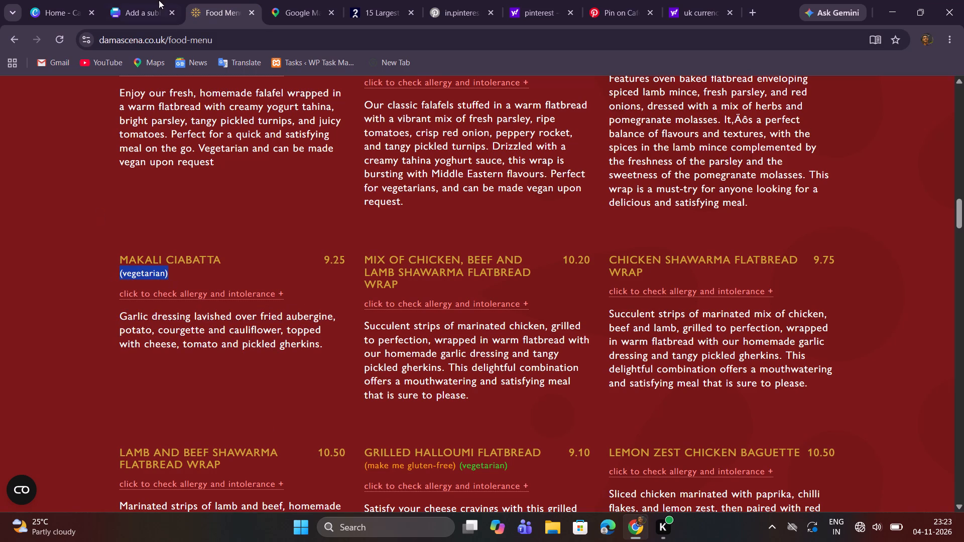
left_click(155, 0)
double_click(236, 353)
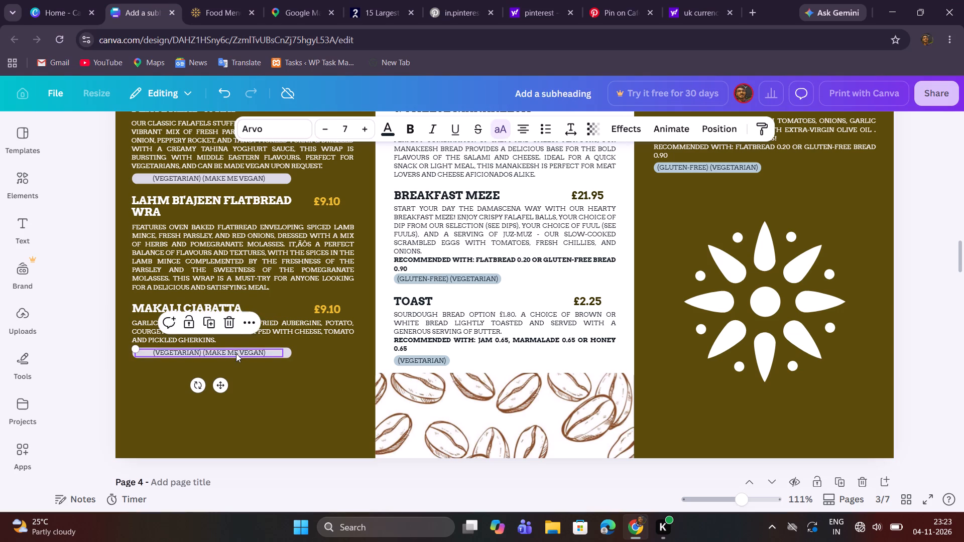
key("ctrl+v")
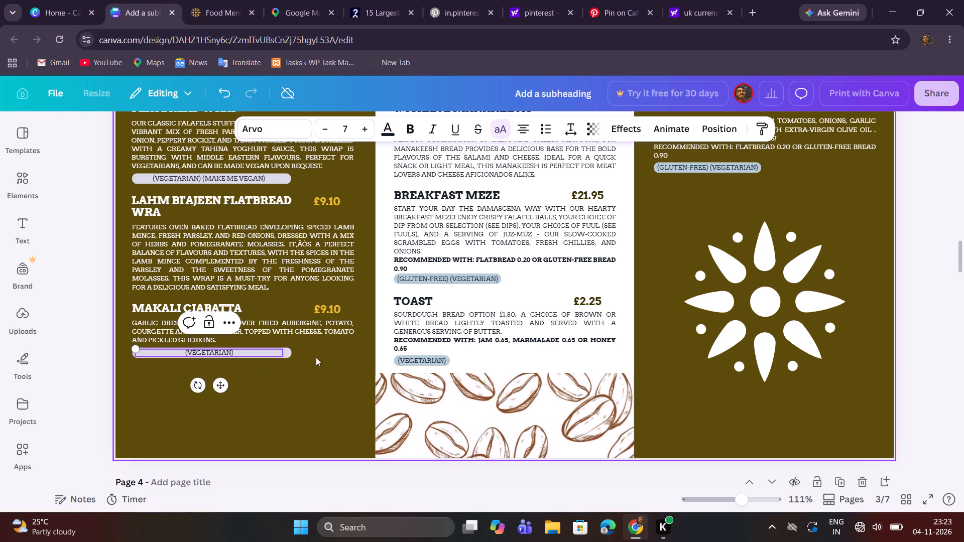
left_click(295, 360)
Slightly shorten the lavender background pill behind the Makali Ciabatta (vegetarian) tag from its right end.
left_click(279, 353)
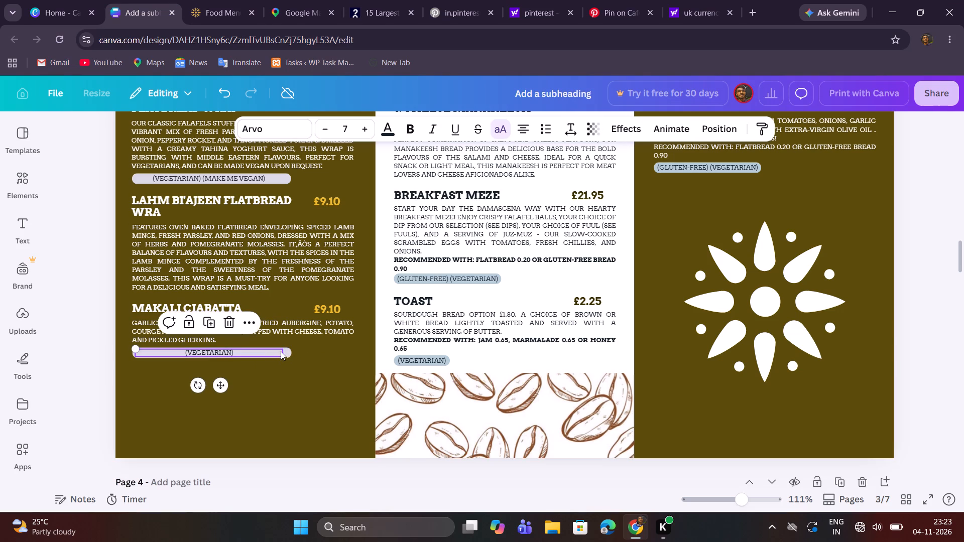
left_click(290, 354)
left_click(289, 370)
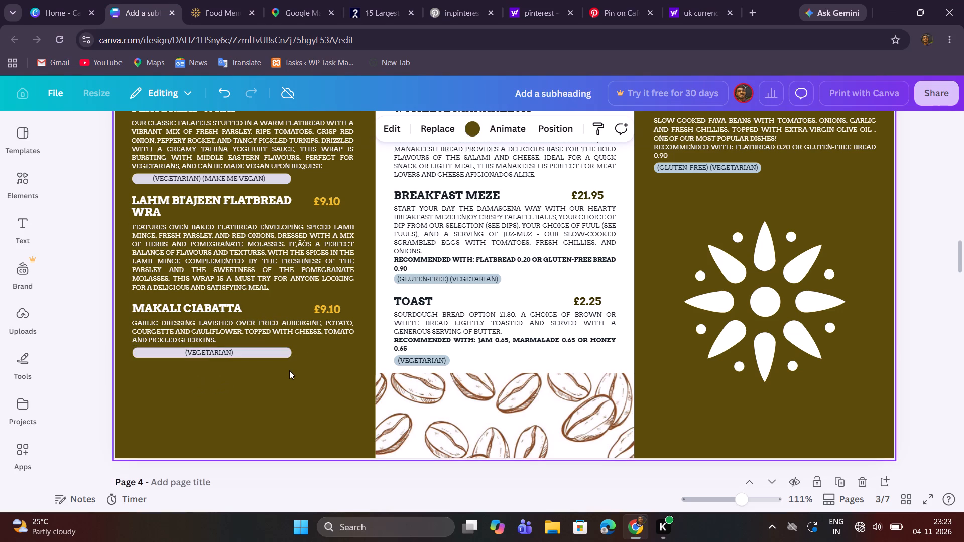
left_click(289, 356)
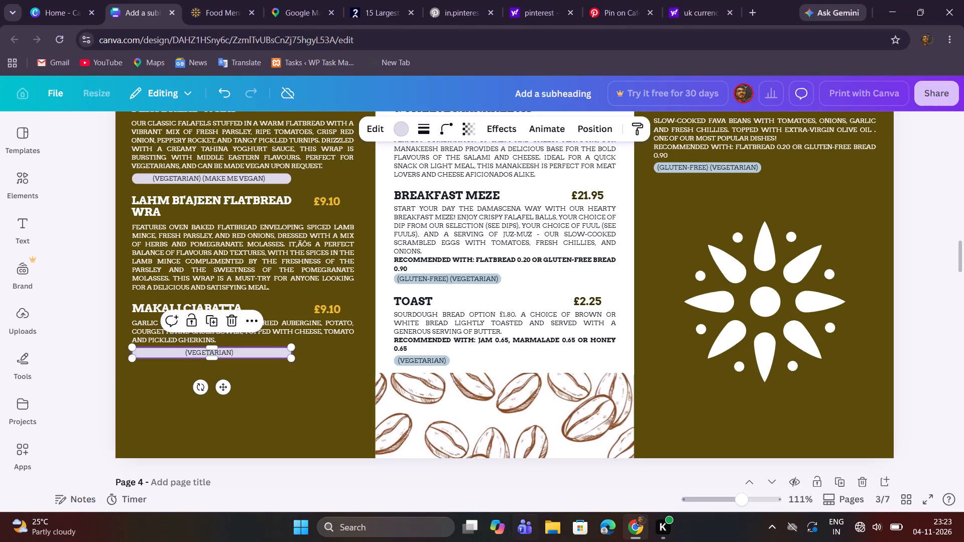
left_click(751, 505)
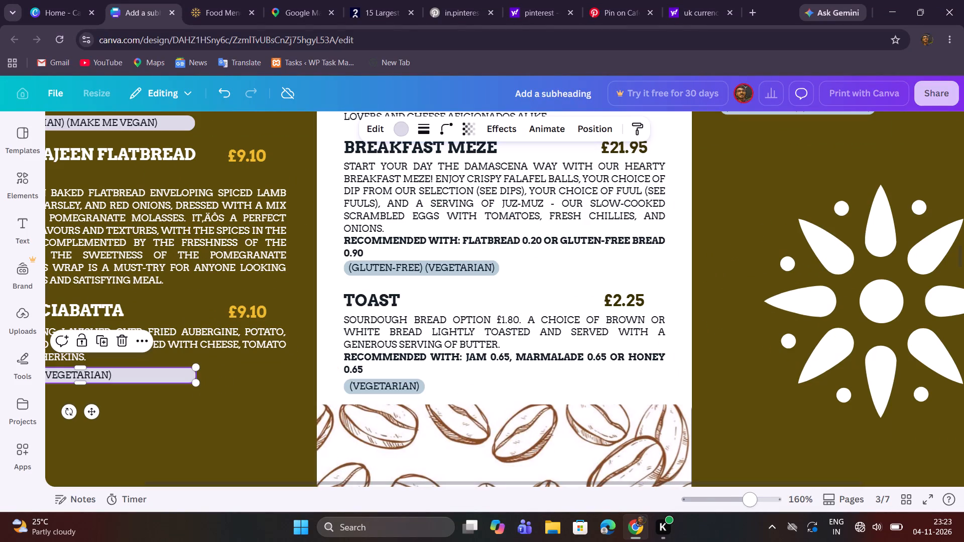
scroll(393, 457, "right", 2)
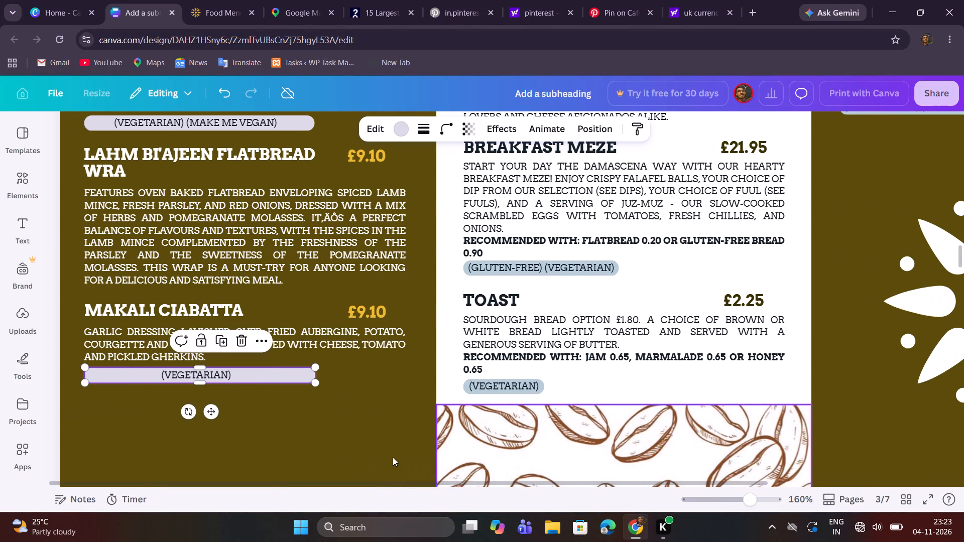
scroll(393, 457, "right", 1)
left_click(319, 378)
double_click(315, 376)
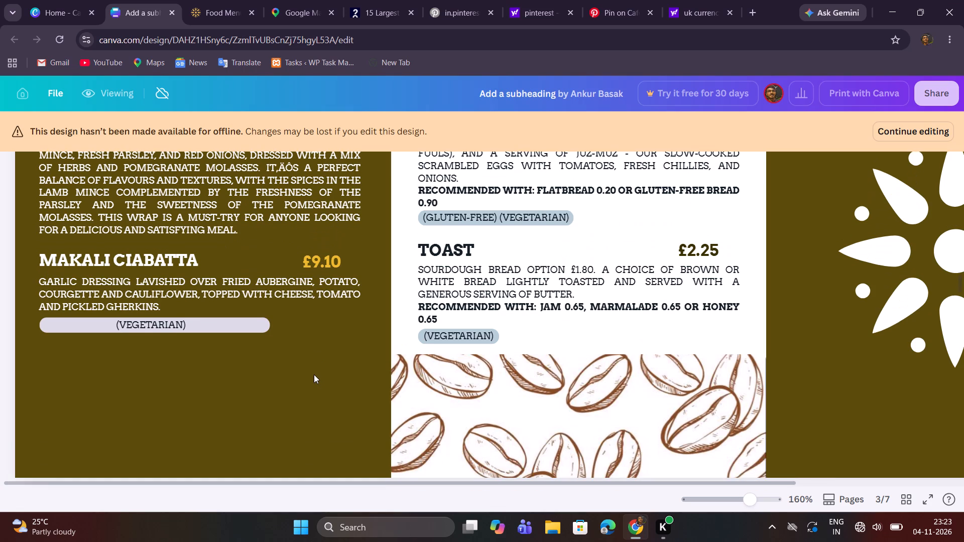
left_click(269, 326)
left_click(265, 326)
left_click(913, 134)
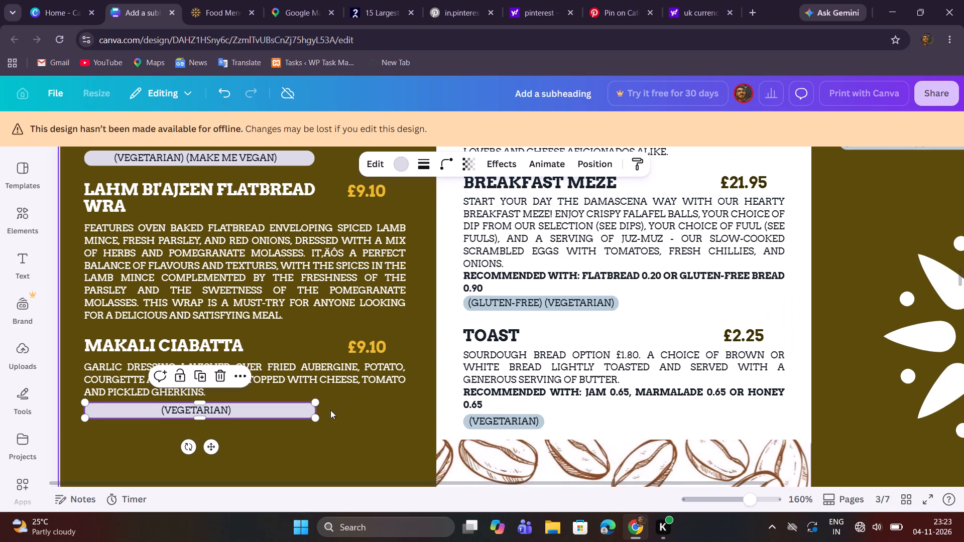
left_click_drag(316, 411, 309, 411)
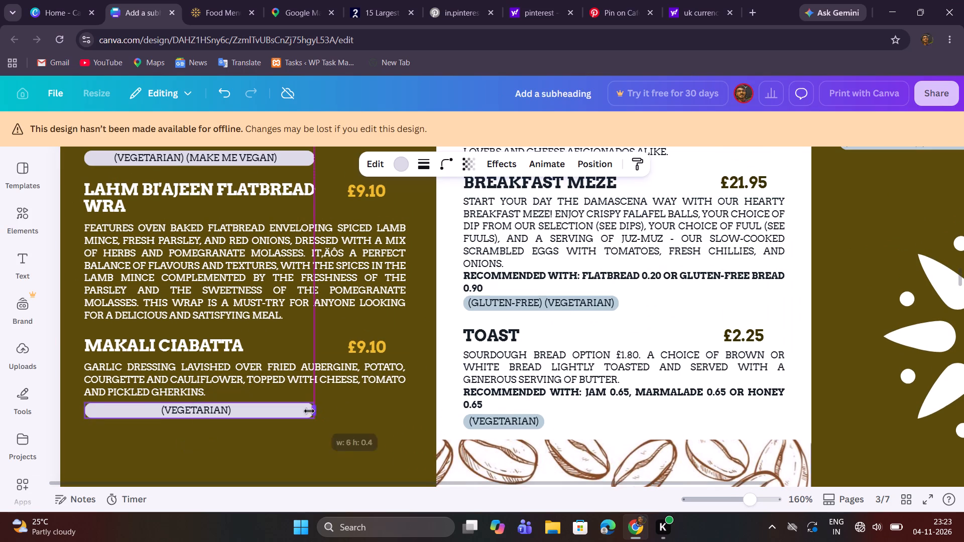
left_click_drag(309, 411, 287, 408)
Narrow the Makali Ciabatta (vegetarian) text box so the label sits at the left end of its pill.
left_click(255, 412)
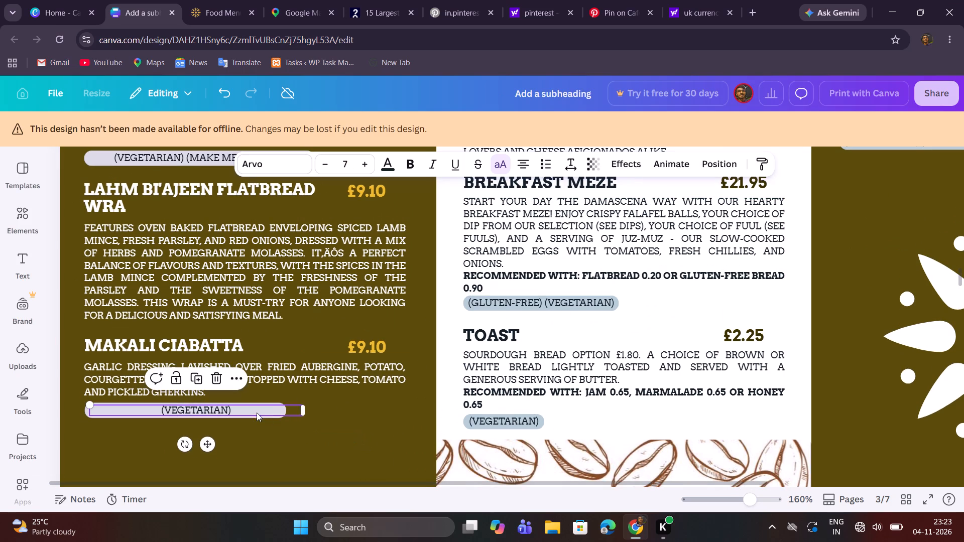
left_click_drag(304, 411, 171, 395)
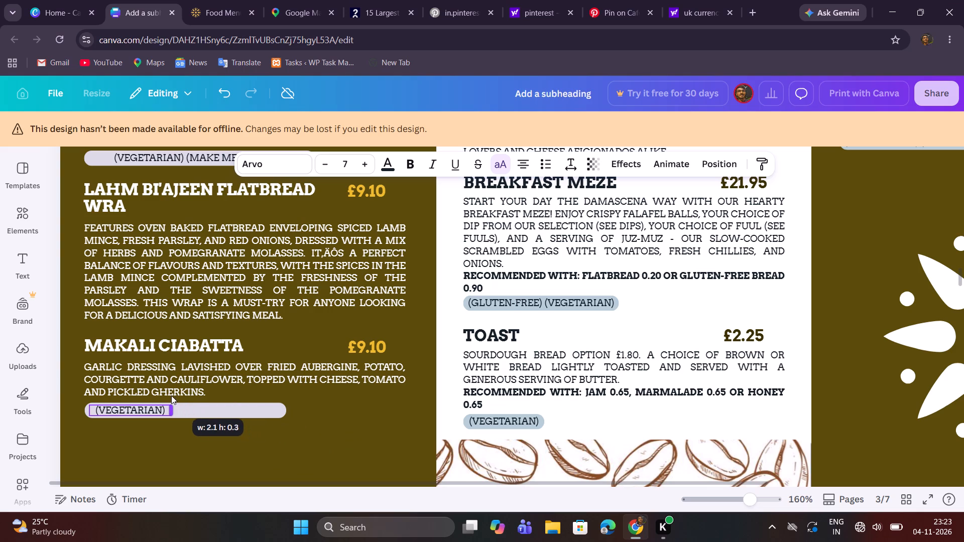
left_click_drag(171, 395, 158, 390)
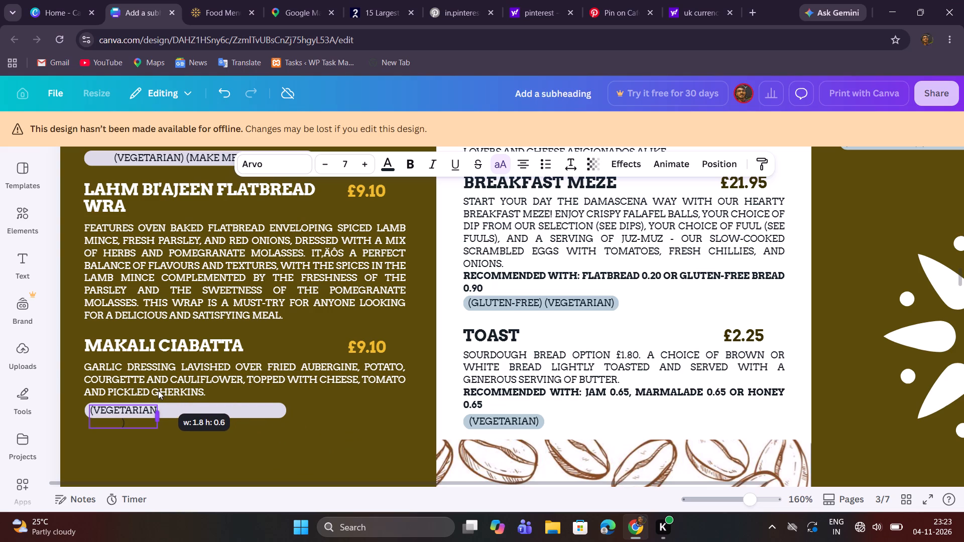
left_click_drag(158, 390, 162, 393)
Shorten the pill behind the Makali Ciabatta tag so it closely fits the (vegetarian) text.
left_click(258, 416)
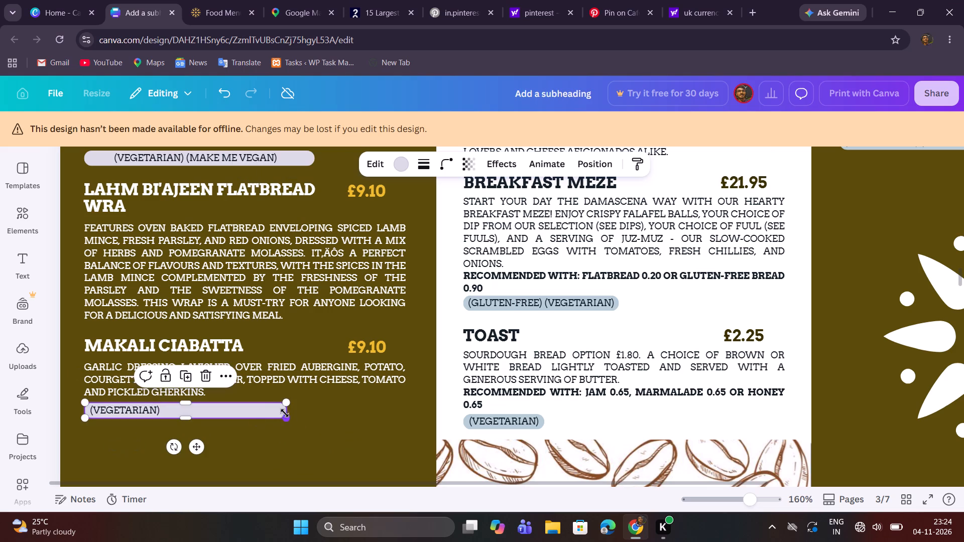
left_click_drag(287, 412, 161, 401)
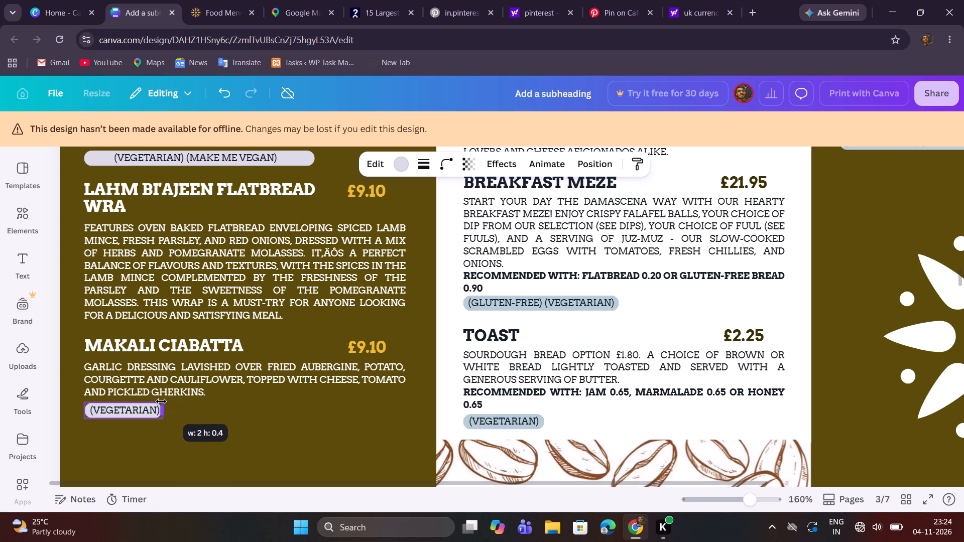
left_click_drag(161, 401, 169, 404)
left_click(199, 427)
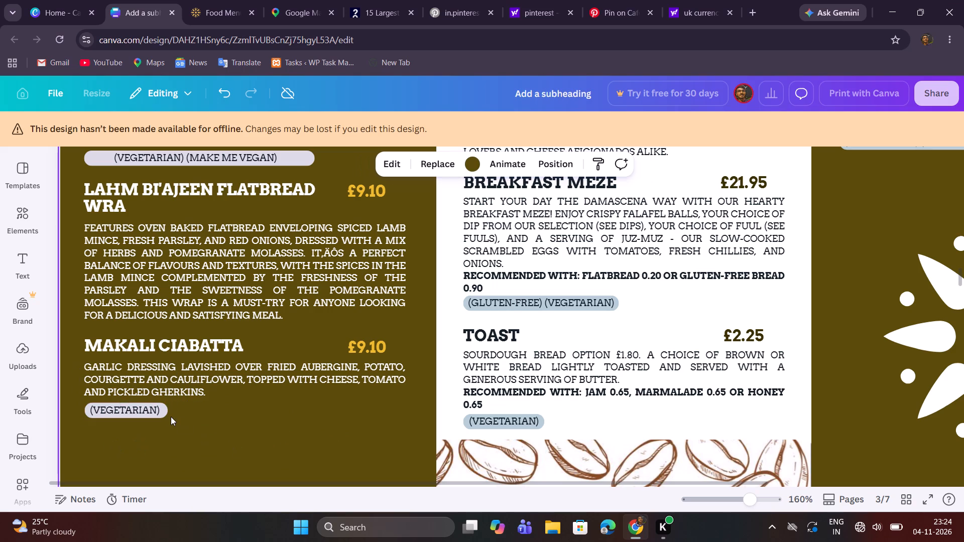
left_click(164, 411)
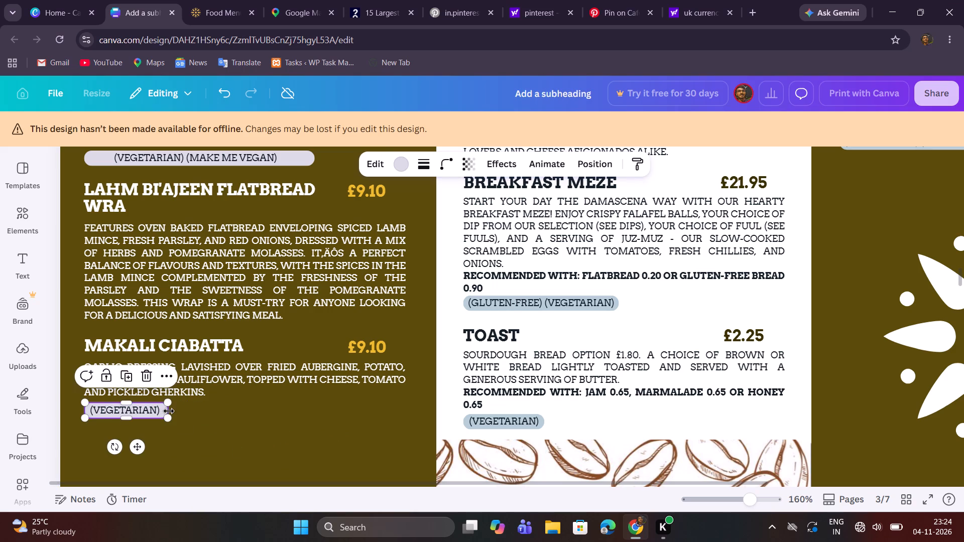
left_click(169, 411)
left_click(191, 417)
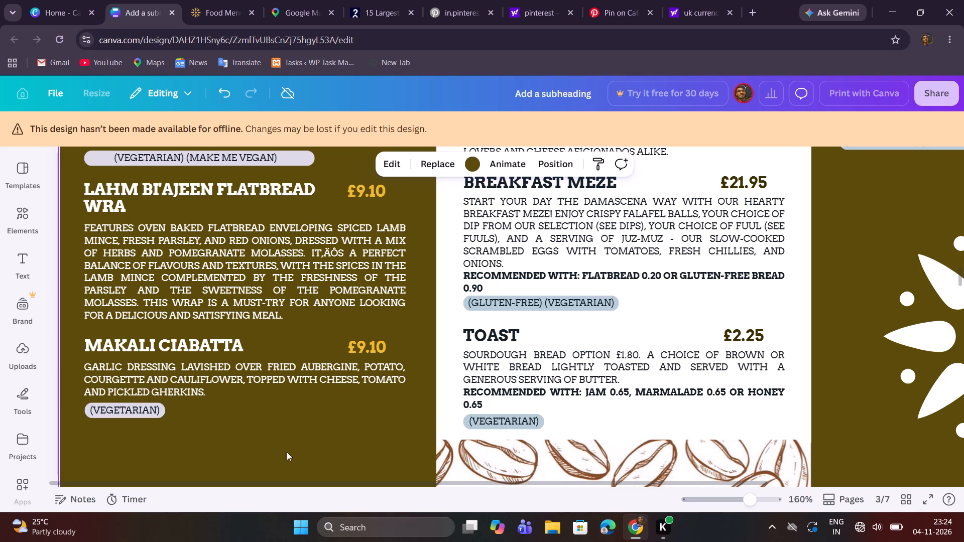
Copy the title "Mix of Chicken, Beef and Lamb Shawarma Flatbread Wrap" from the Damascena food menu website.
left_click(742, 503)
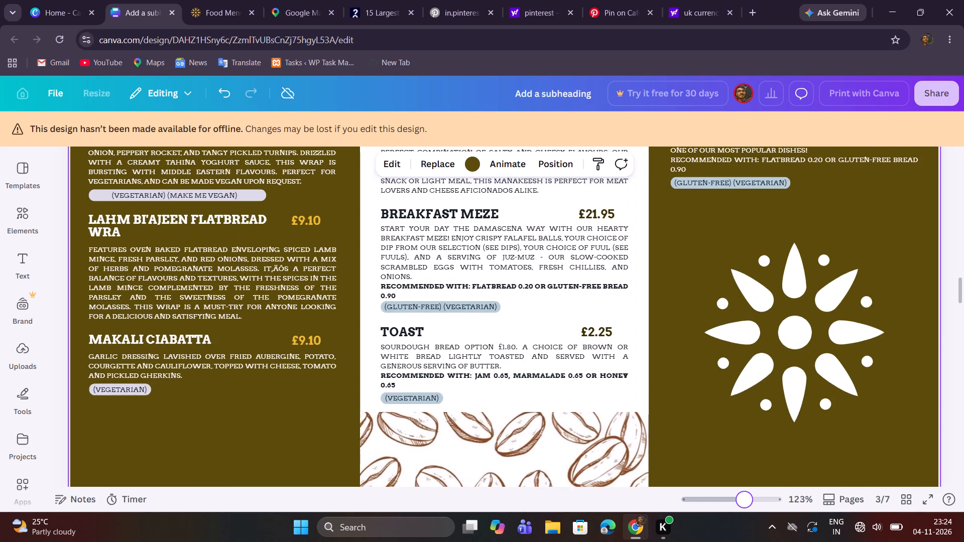
scroll(733, 424, "down", 1)
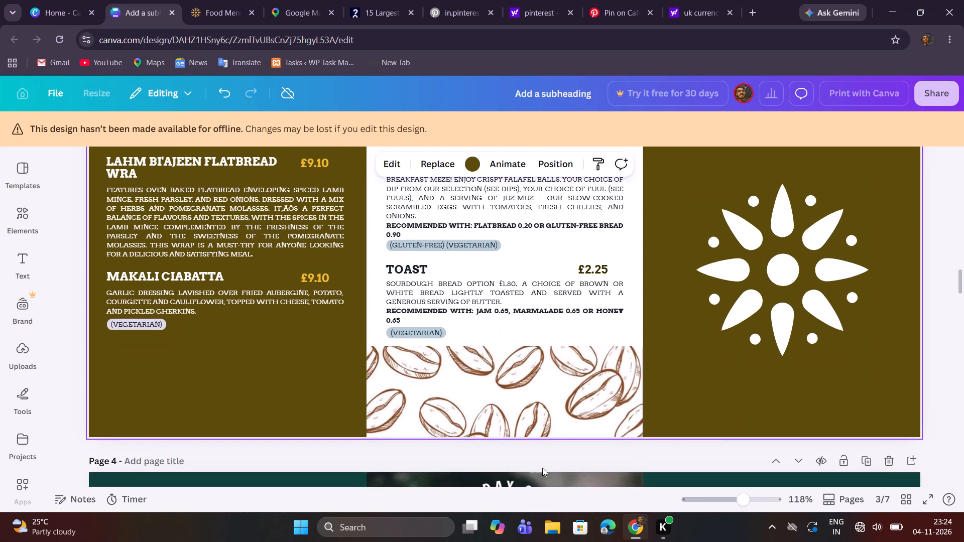
left_click(304, 377)
left_click(236, 0)
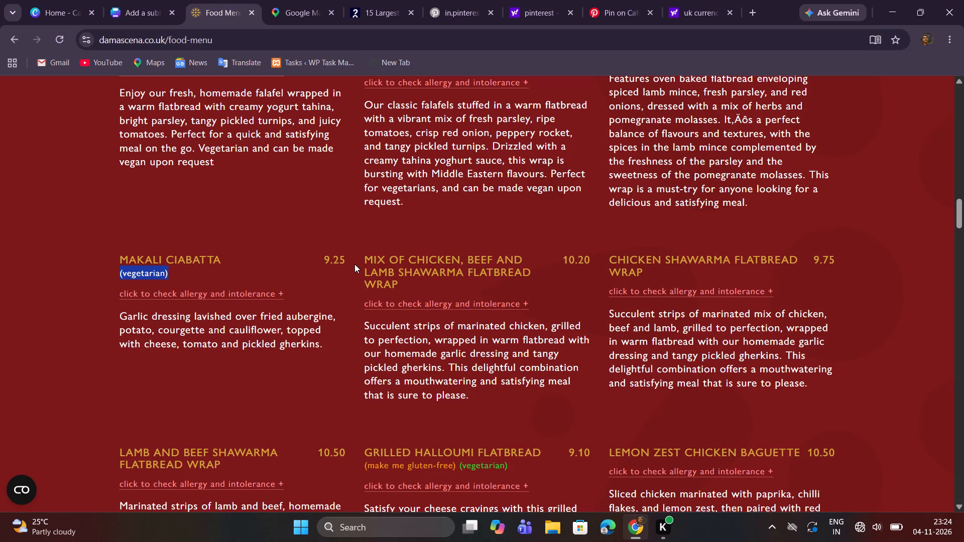
left_click_drag(369, 260, 395, 286)
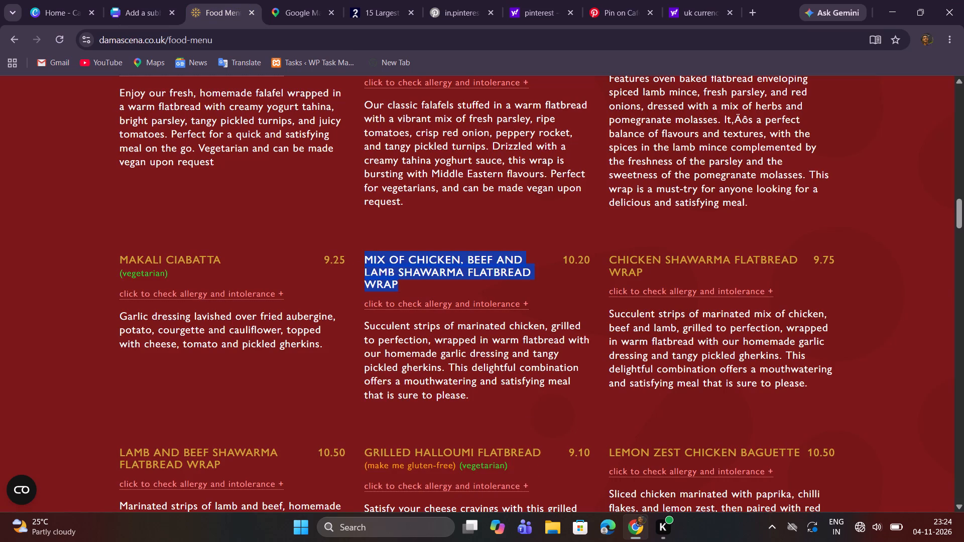
left_click_drag(395, 286, 396, 286)
key("ctrl+c")
In the Canva design, duplicate the whole Makali Ciabatta entry and place the copy directly below it, aligned with the column.
left_click(157, 9)
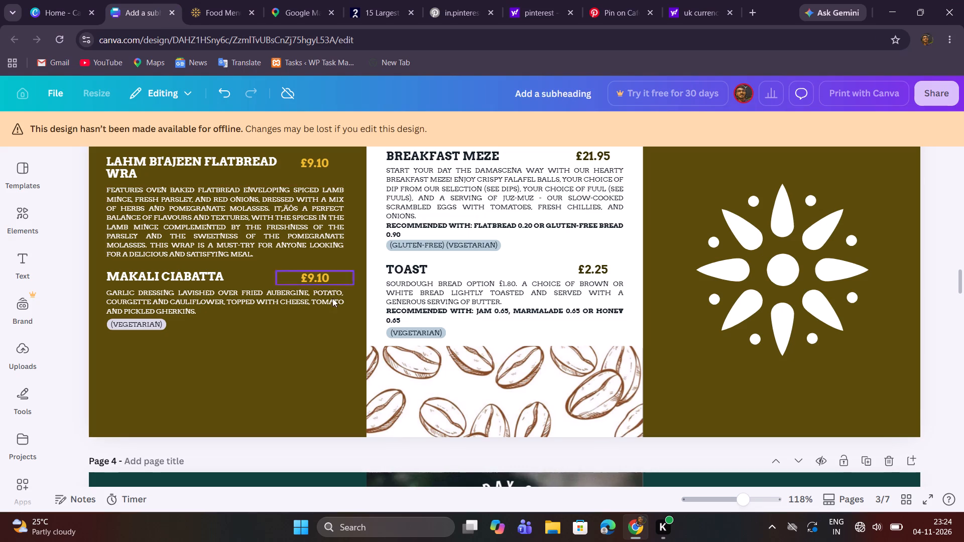
left_click_drag(117, 380, 308, 276)
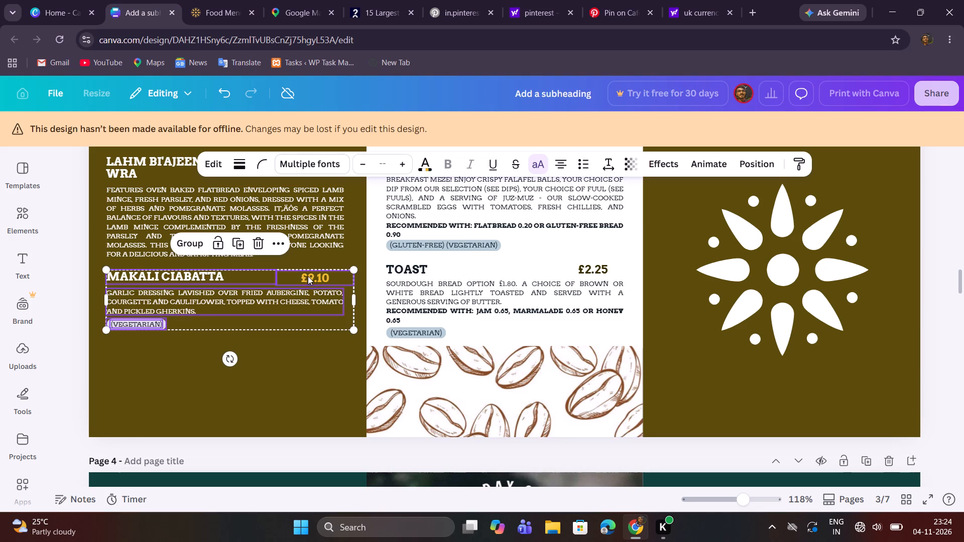
left_click(237, 244)
left_click_drag(264, 314, 256, 334)
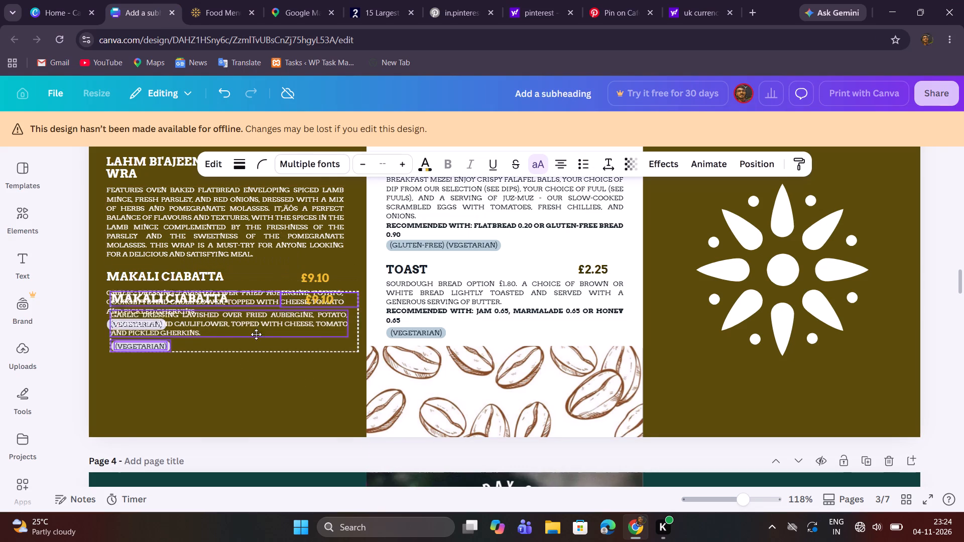
left_click_drag(256, 334, 256, 370)
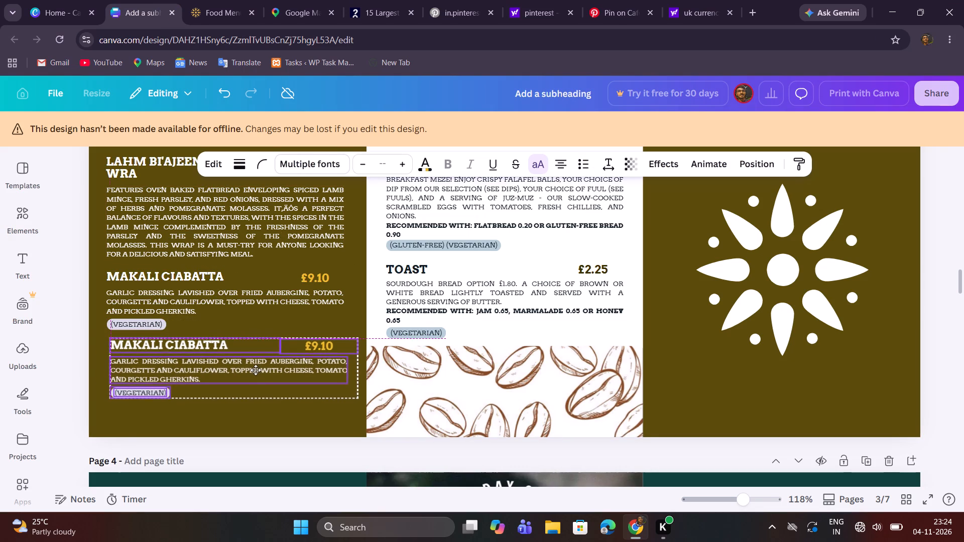
left_click_drag(256, 370, 253, 369)
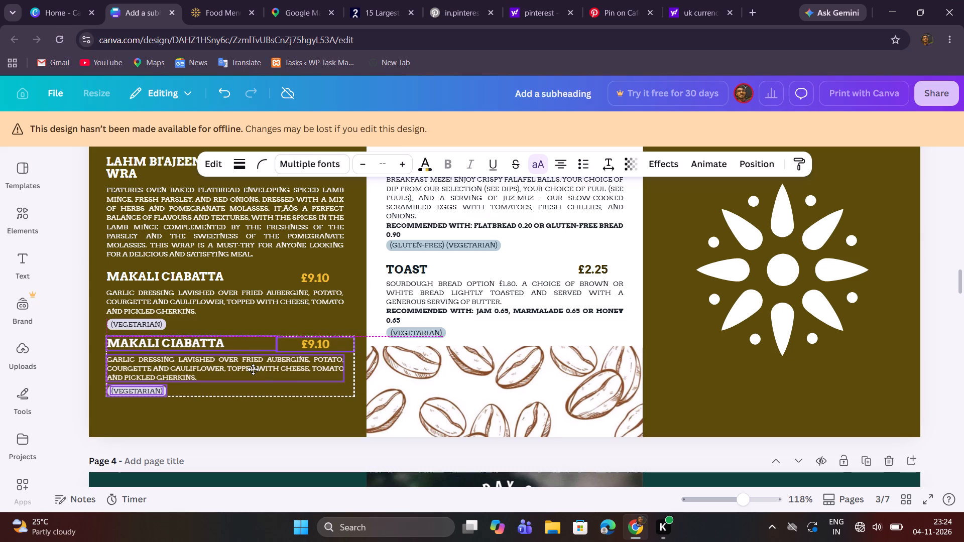
left_click_drag(253, 369, 253, 372)
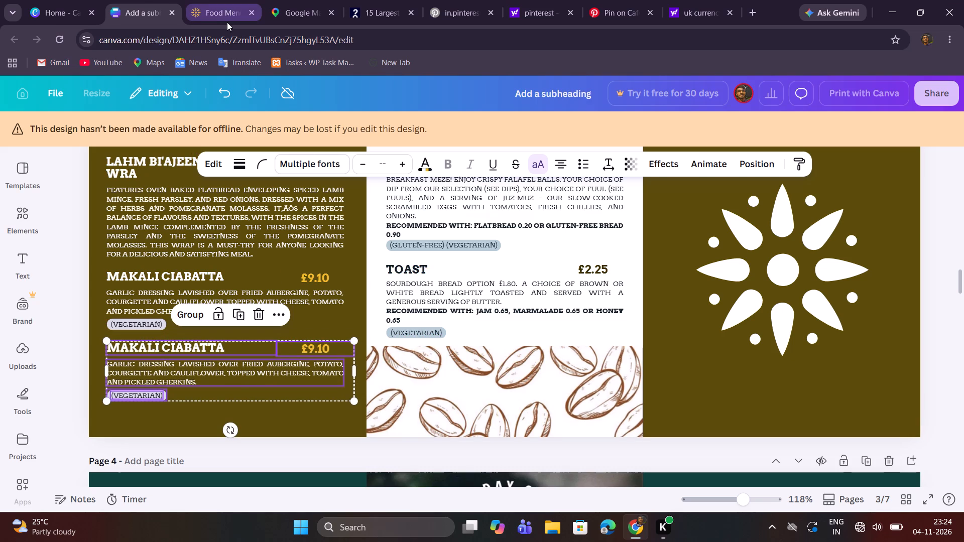
Copy the website title "Mix of Chicken, Beef and Lamb Shawarma Flatbread Wrap" again and return to the Canva design.
left_click(227, 17)
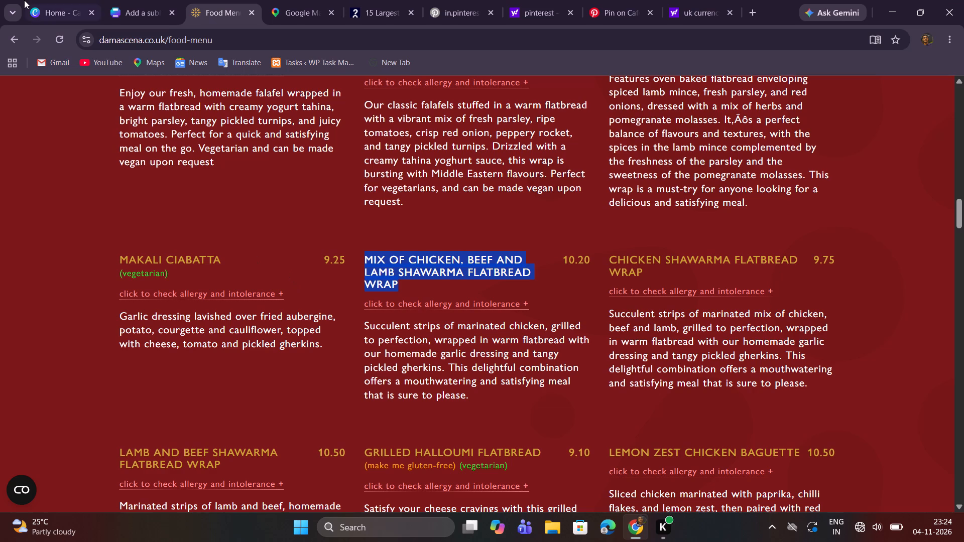
key("ctrl+c")
key("ctrl+c")
left_click(139, 9)
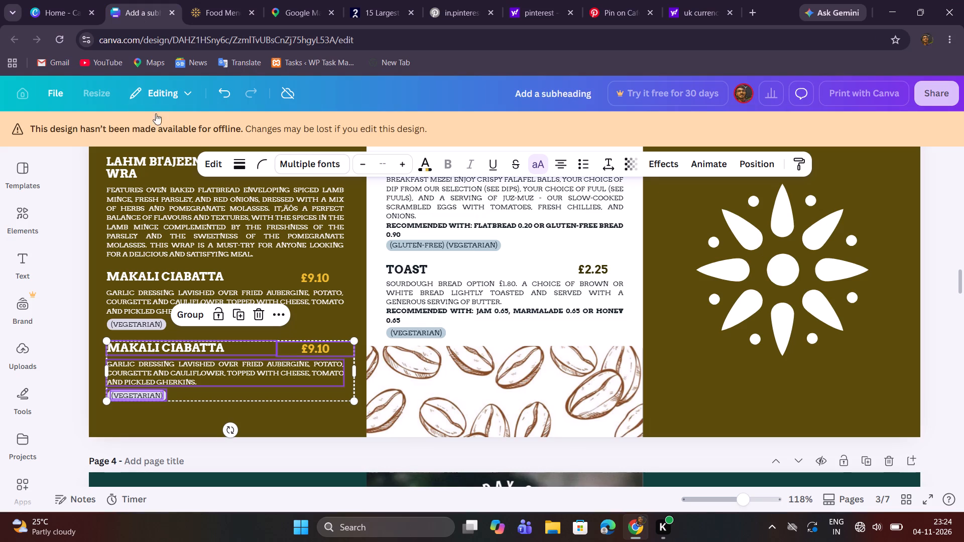
Delete the (vegetarian) tag and its background pill from the duplicated Makali Ciabatta entry.
left_click(192, 415)
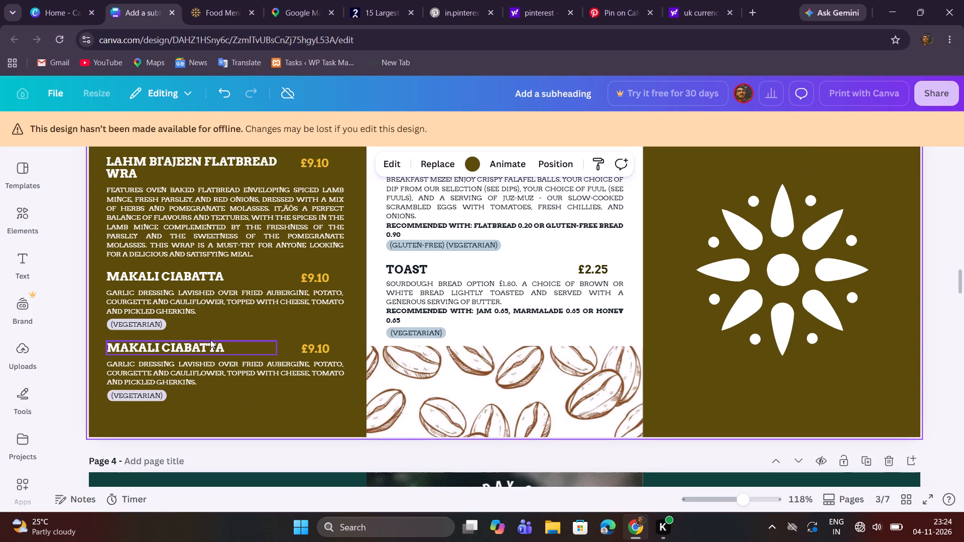
left_click(144, 428)
left_click_drag(150, 412, 147, 399)
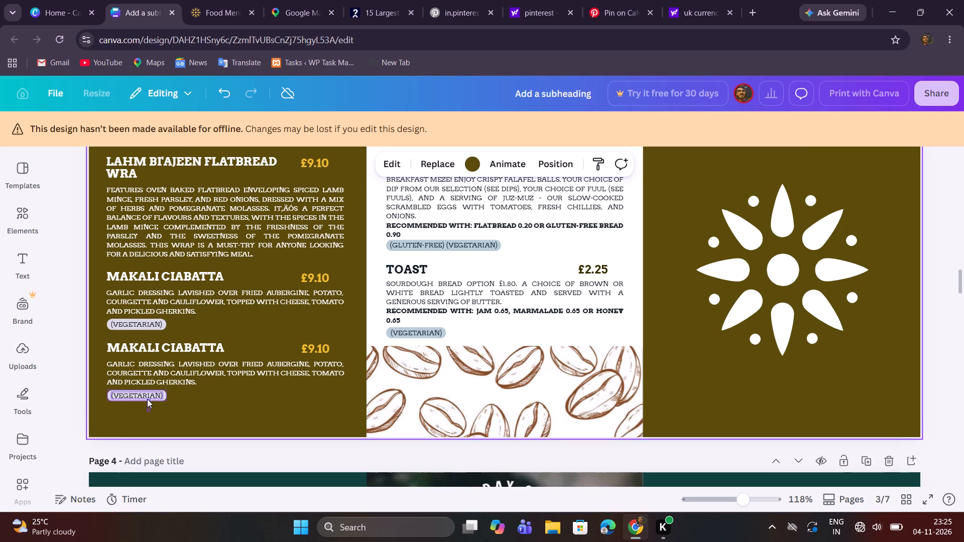
left_click_drag(147, 399, 147, 396)
left_click(159, 367)
left_click(162, 400)
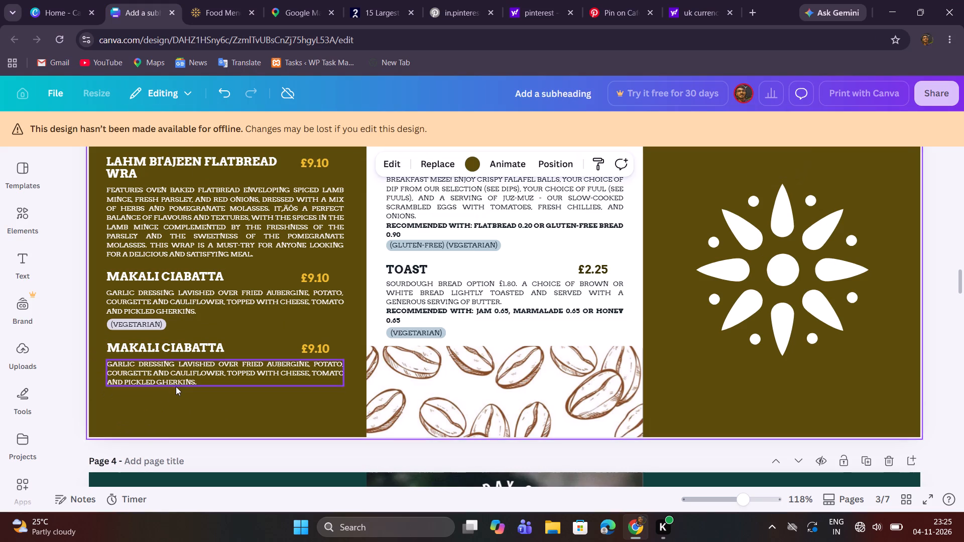
Move the duplicated entry's description down near the column's bottom edge to leave space under its title.
left_click(176, 384)
left_click_drag(222, 376, 219, 411, "shift")
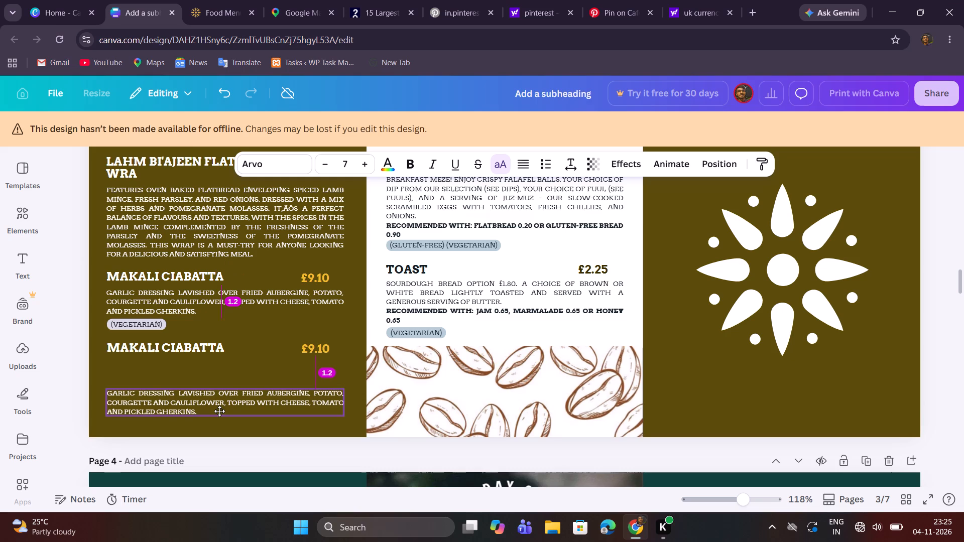
left_click_drag(219, 411, 218, 420, "shift")
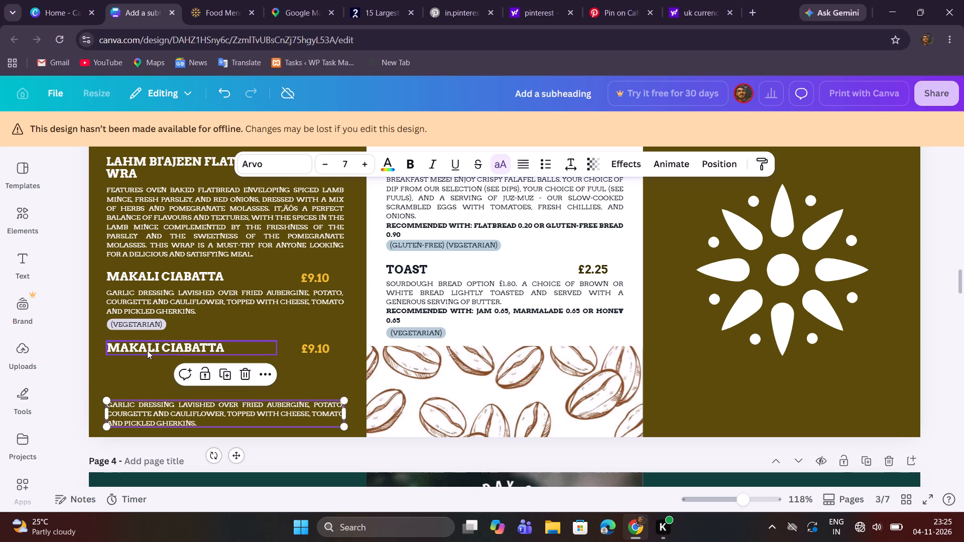
Replace the duplicated entry's title with "Mix of Chicken, Beef and Lamb Shawarma Flatbread Wrap" and widen its text box slightly towards the price.
double_click(147, 350)
key("ctrl+v")
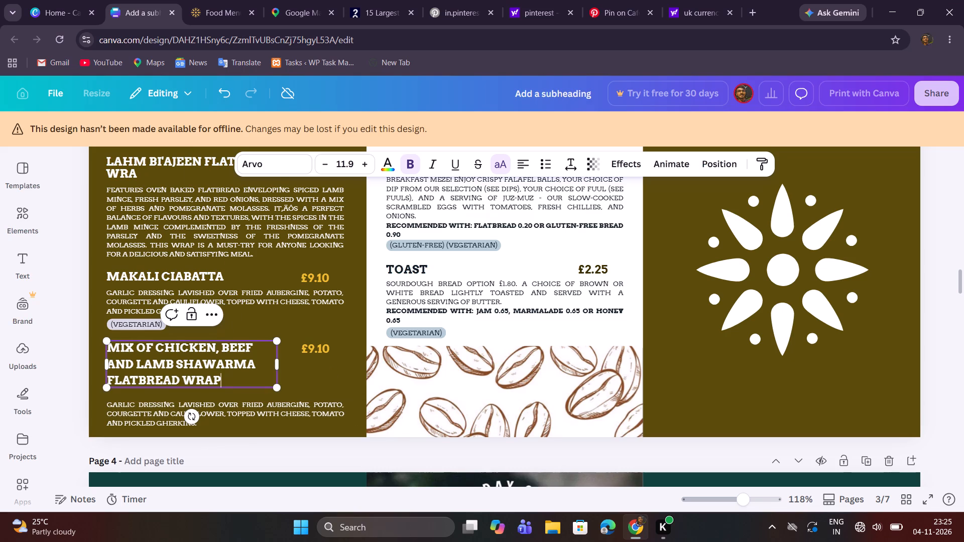
left_click(334, 368)
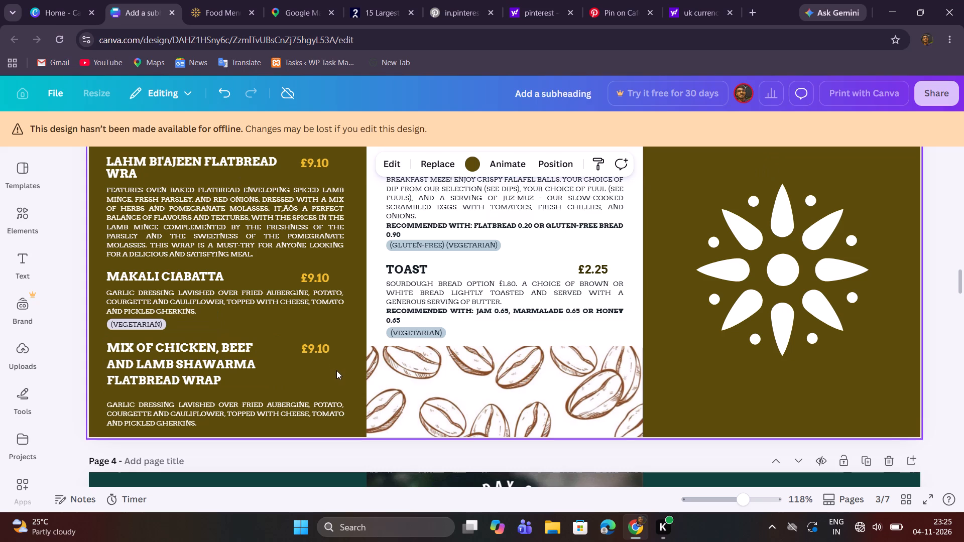
left_click(244, 362)
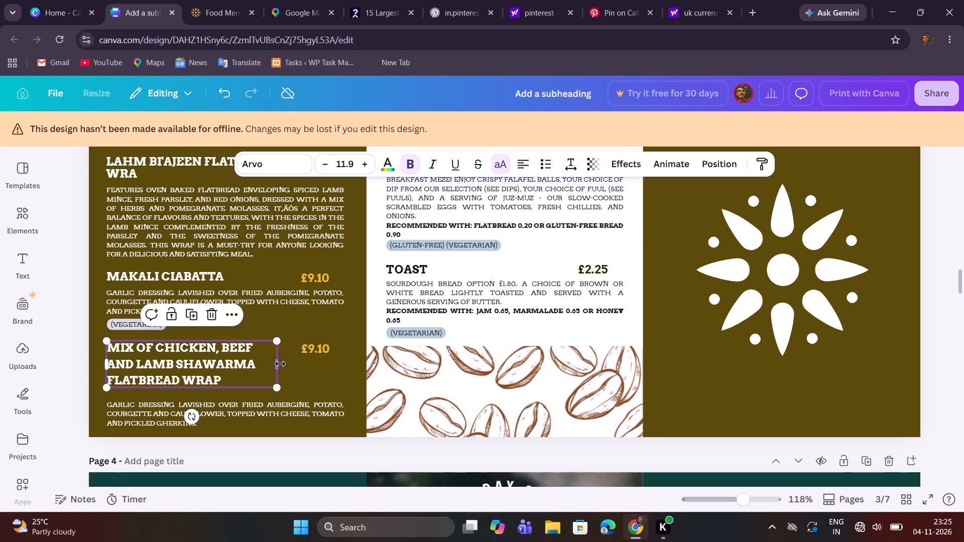
left_click_drag(280, 364, 305, 364)
left_click(323, 371)
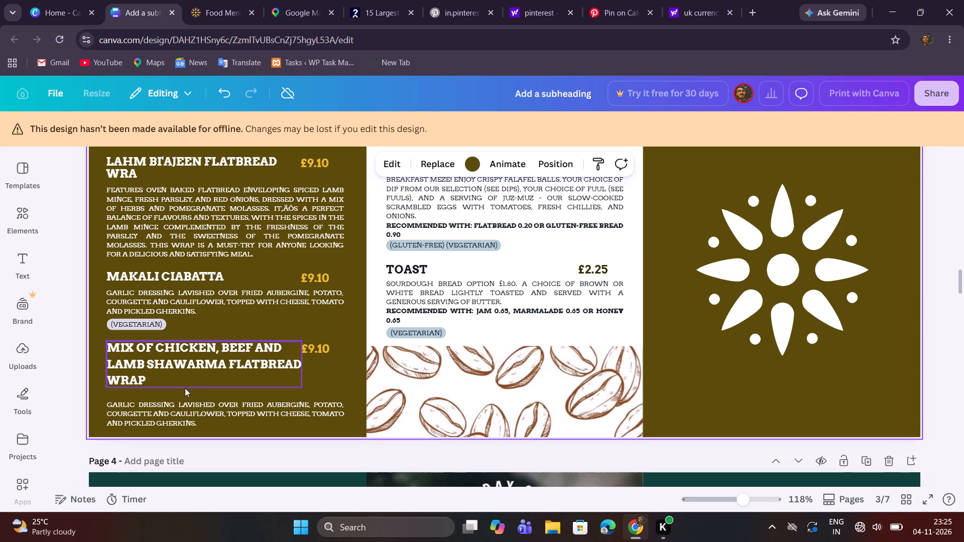
Move "Lamb Shawarma Flatbread Wrap" out of the title into a duplicate title box directly below, widened to fit it on one line.
double_click(177, 377)
left_click_drag(170, 377, 129, 363)
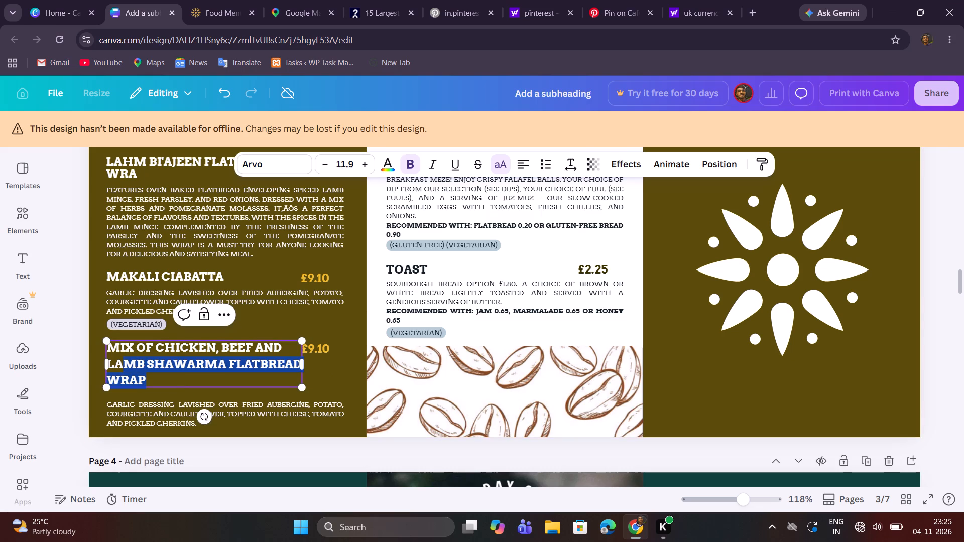
left_click_drag(129, 363, 109, 363)
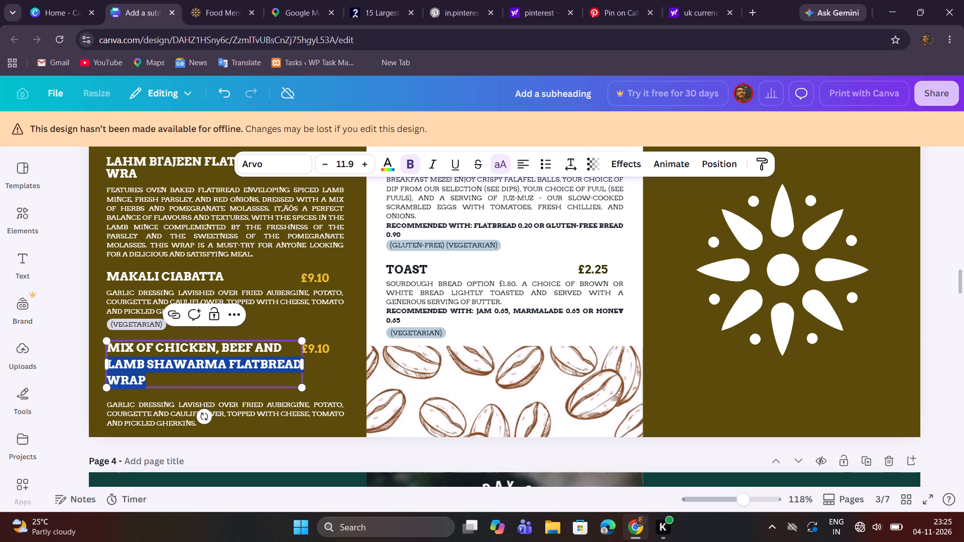
key("ctrl+x")
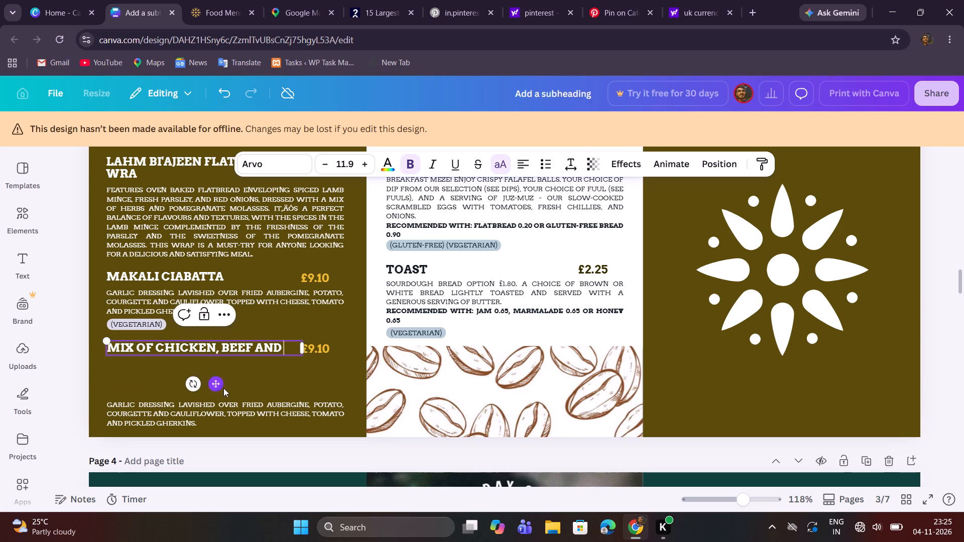
left_click(251, 382)
left_click(273, 342)
left_click(206, 311)
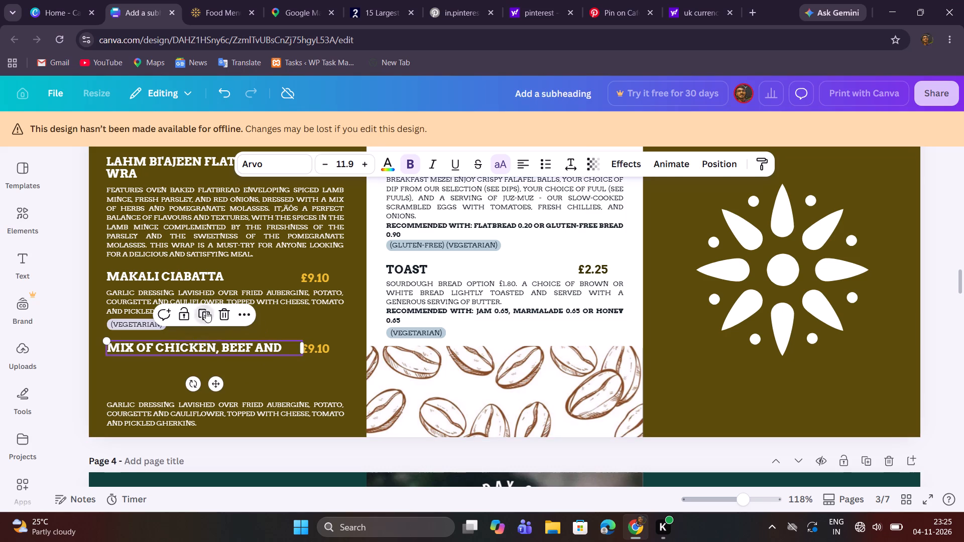
left_click_drag(219, 362, 209, 363)
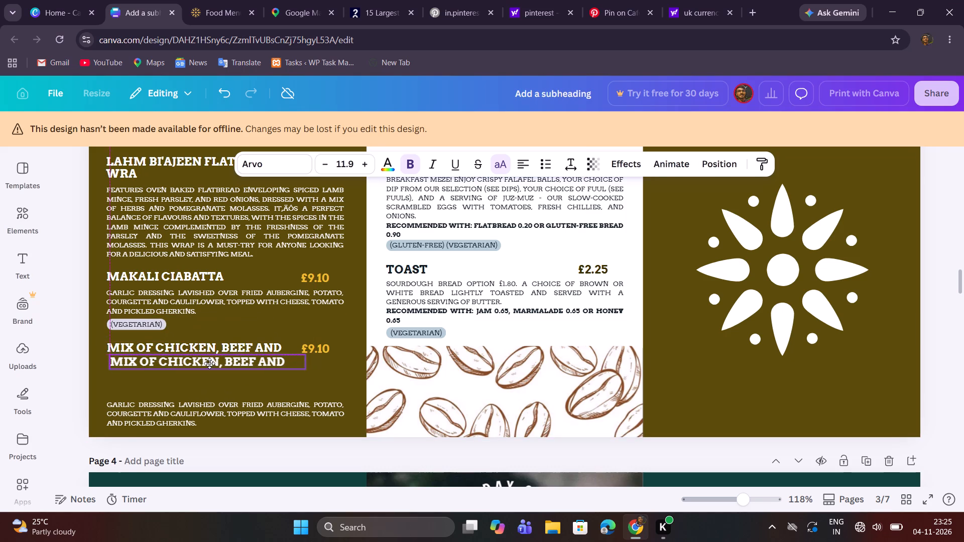
left_click_drag(209, 363, 208, 362)
left_click(234, 375)
double_click(226, 360)
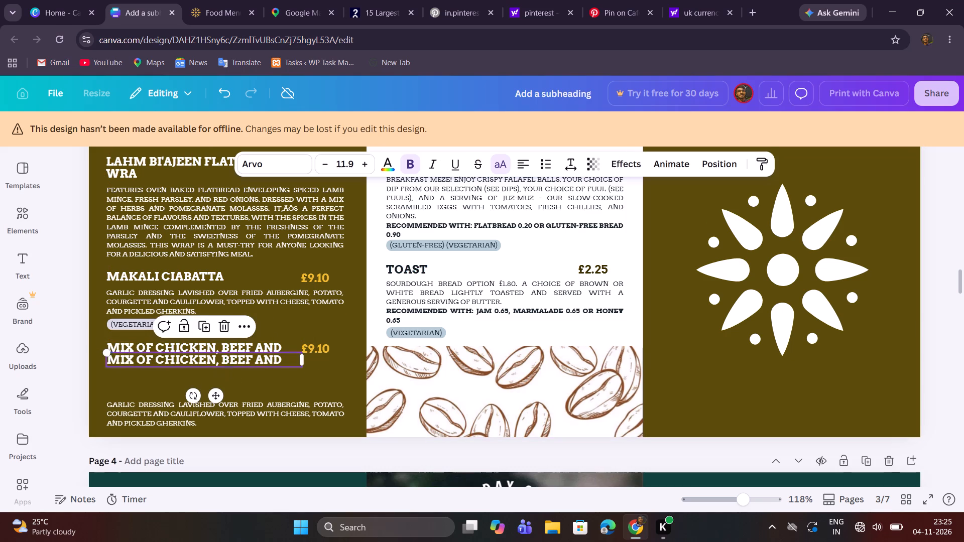
key("ctrl+v")
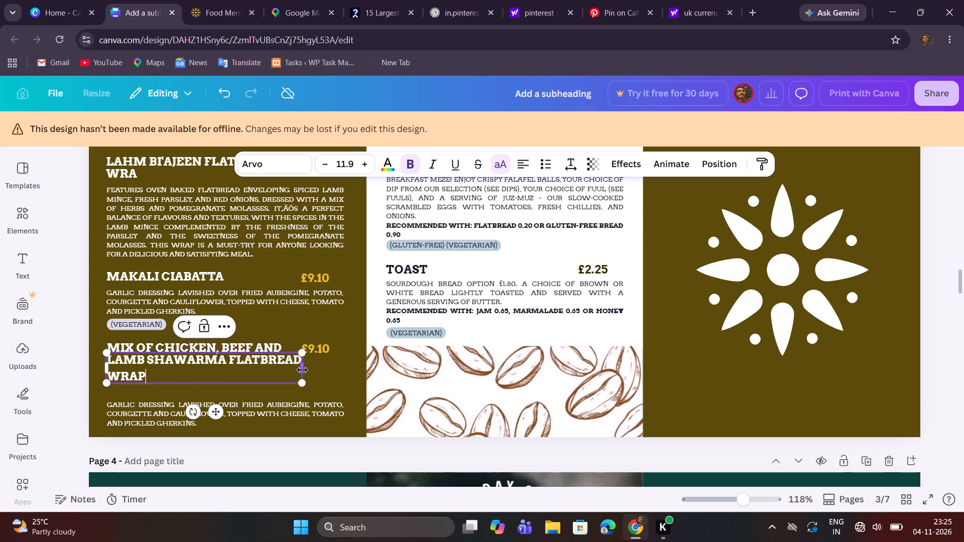
left_click_drag(302, 370, 350, 370)
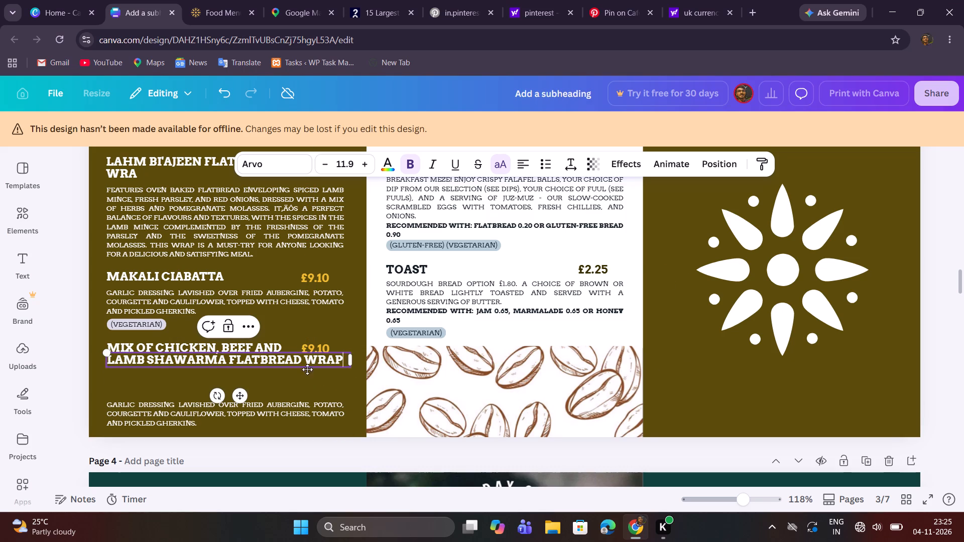
left_click(310, 384)
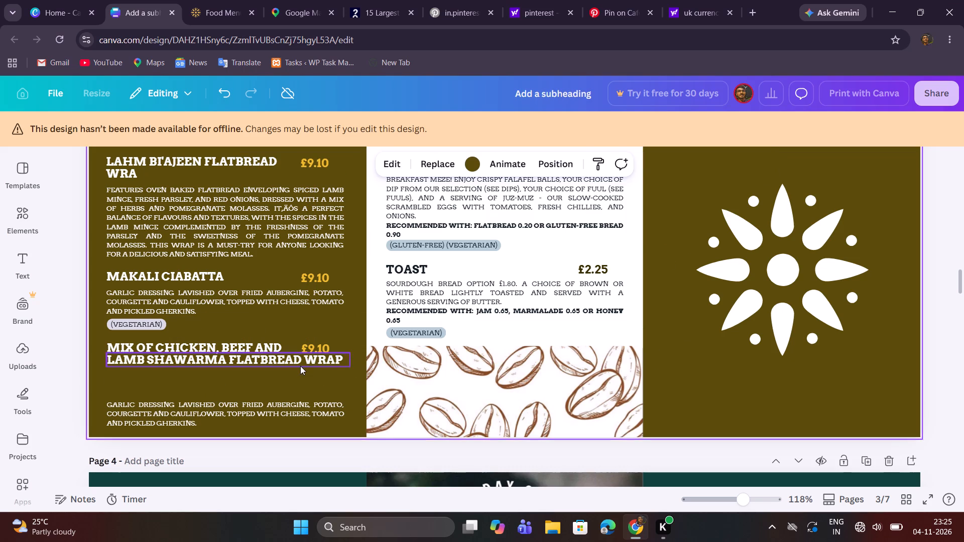
Move "Flatbread Wrap" out of the second title line into another duplicate title box placed directly beneath it.
left_click(300, 366)
left_click(304, 363)
left_click_drag(304, 360, 340, 364)
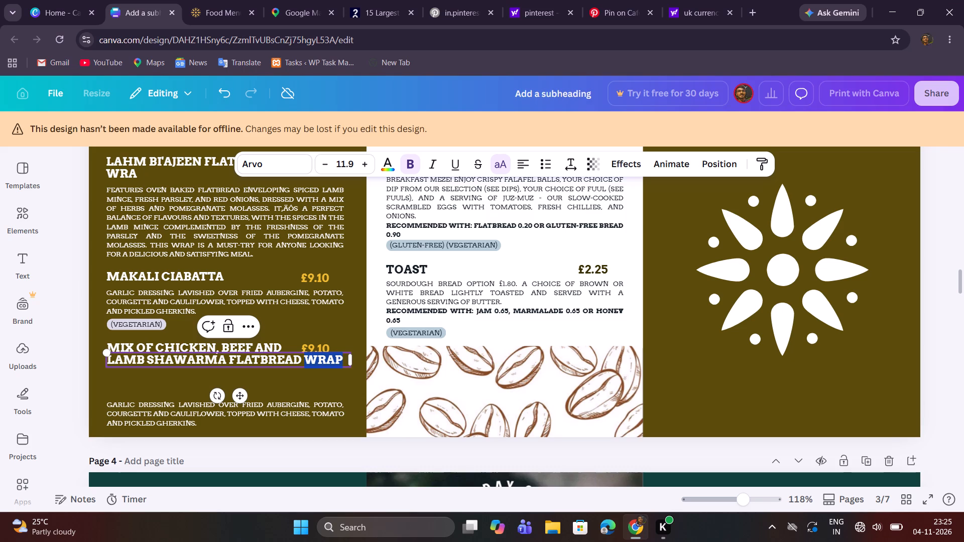
left_click_drag(340, 364, 341, 362)
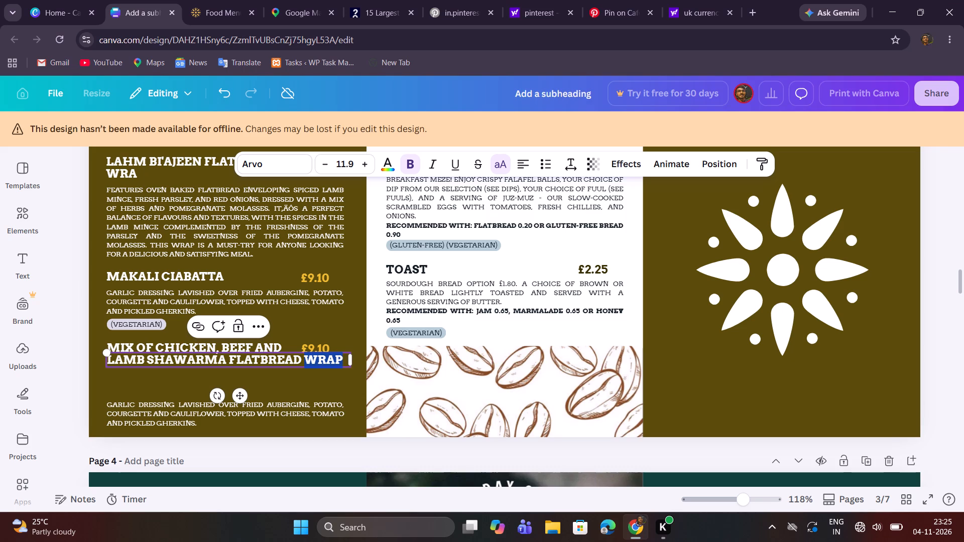
left_click_drag(229, 362, 243, 362)
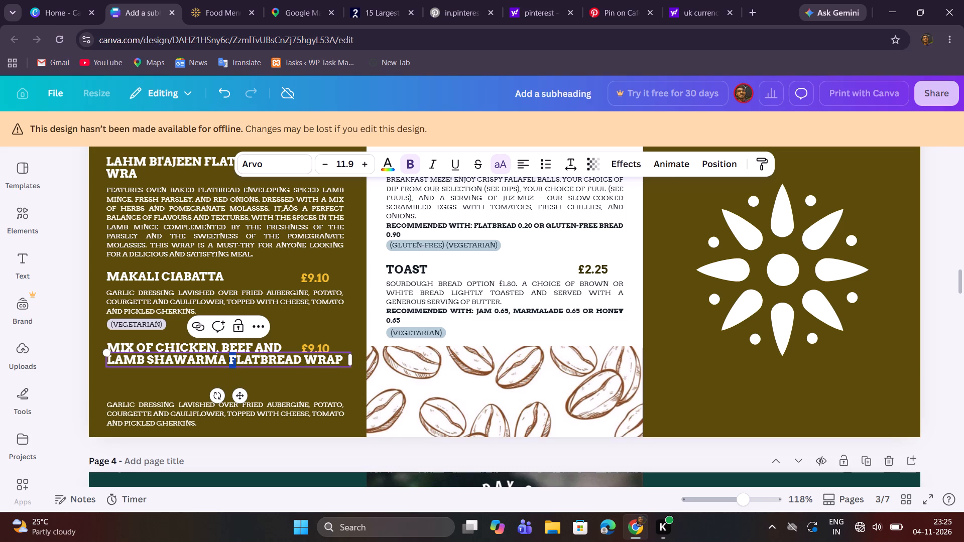
left_click_drag(243, 362, 341, 364)
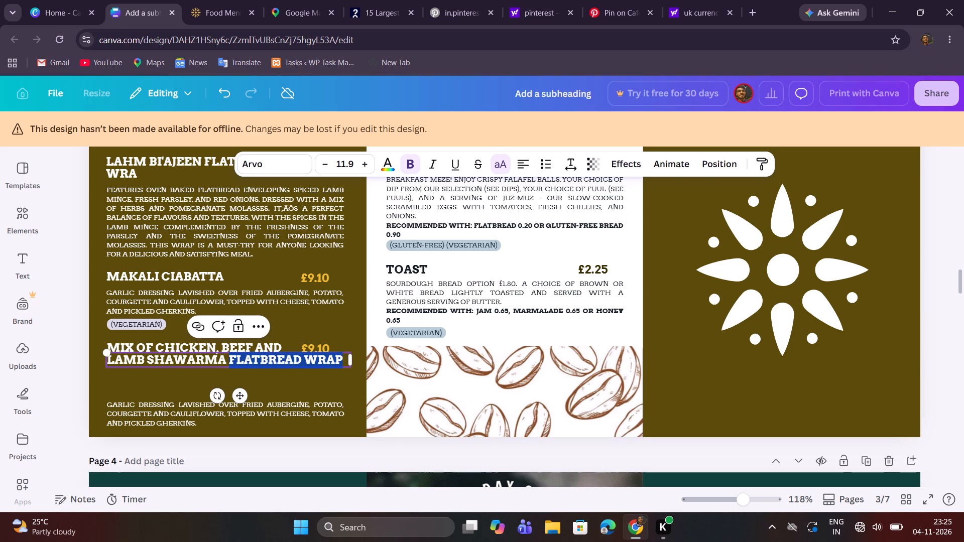
key("ctrl+x")
left_click(340, 376)
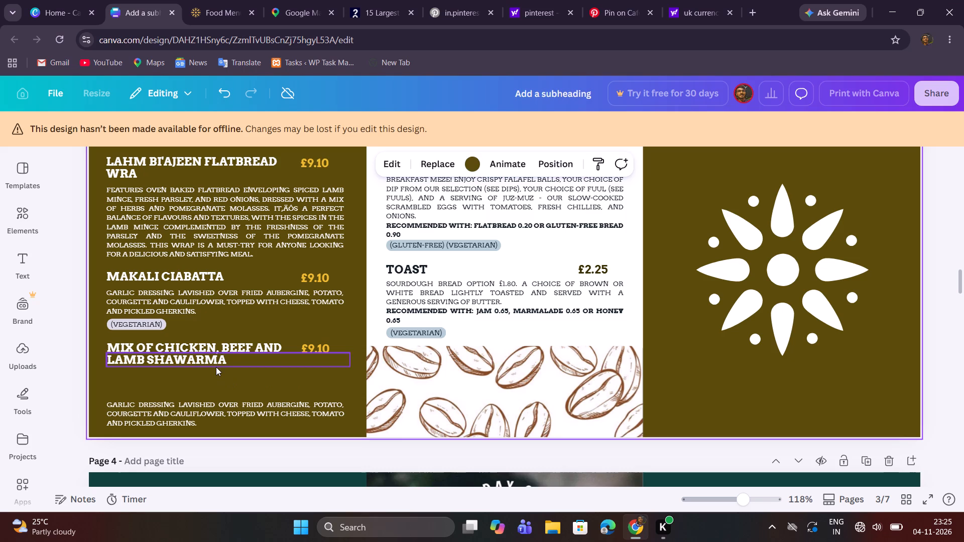
left_click(216, 367)
left_click(231, 330)
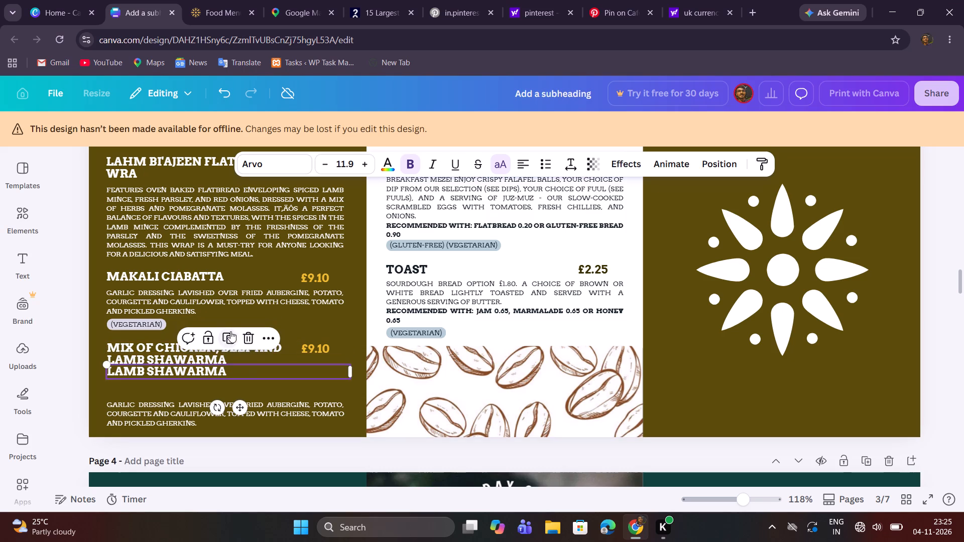
left_click(237, 378)
key("ctrl+v")
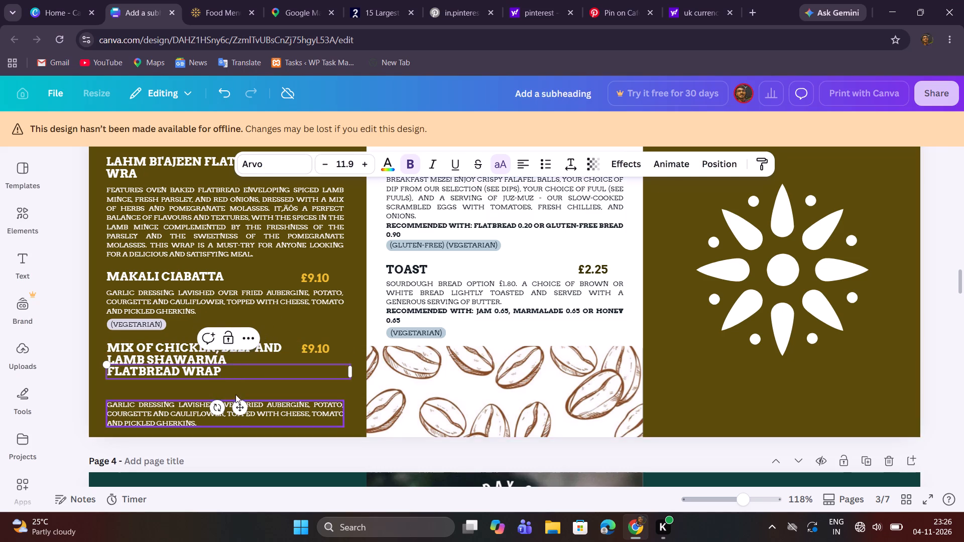
left_click(240, 392)
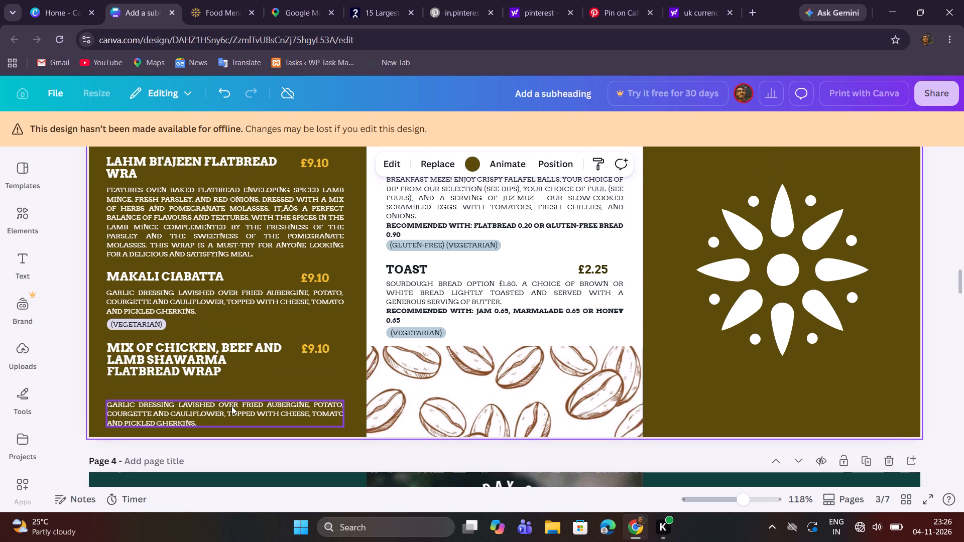
Move the mixed shawarma entry's description up to sit just below the three-line title.
left_click_drag(231, 406, 232, 388, "shift")
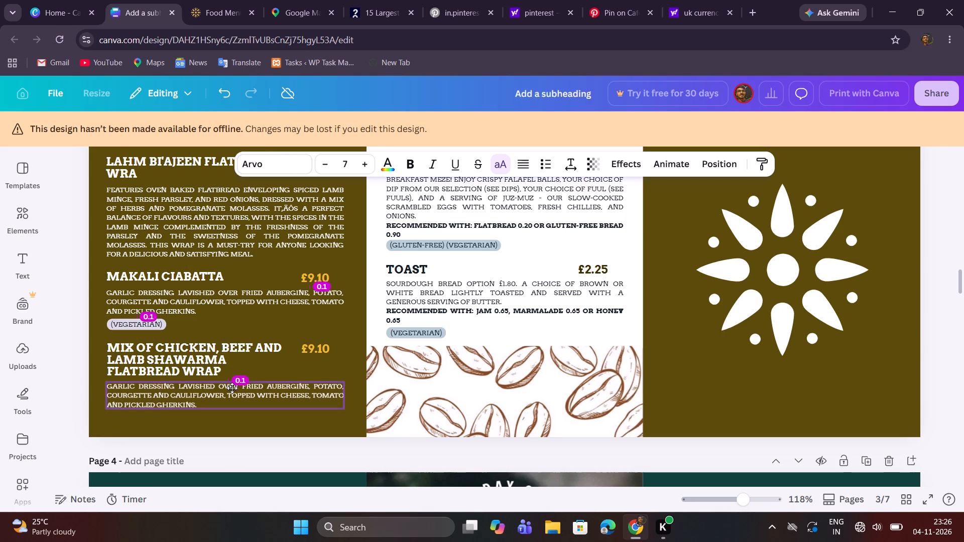
left_click_drag(232, 388, 232, 389, "shift")
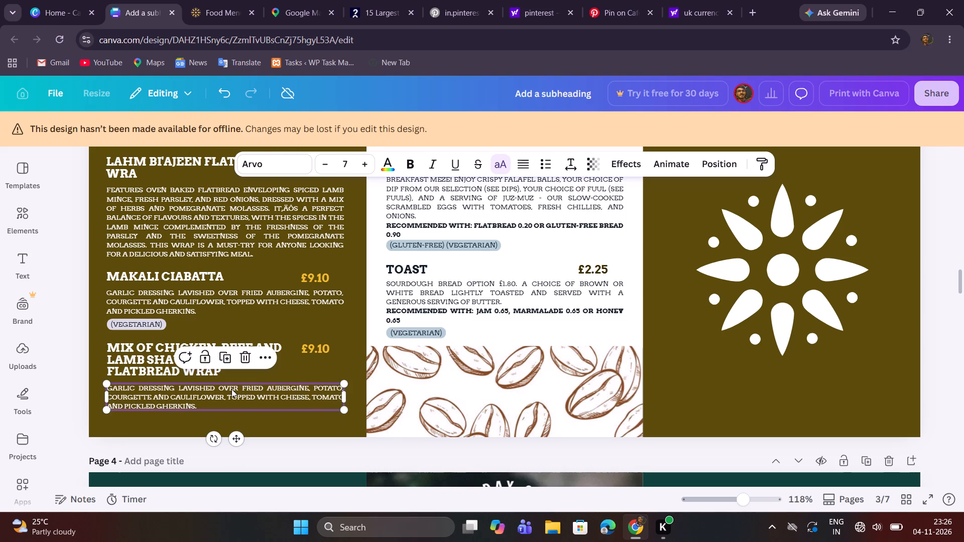
left_click(276, 379)
left_click(336, 354)
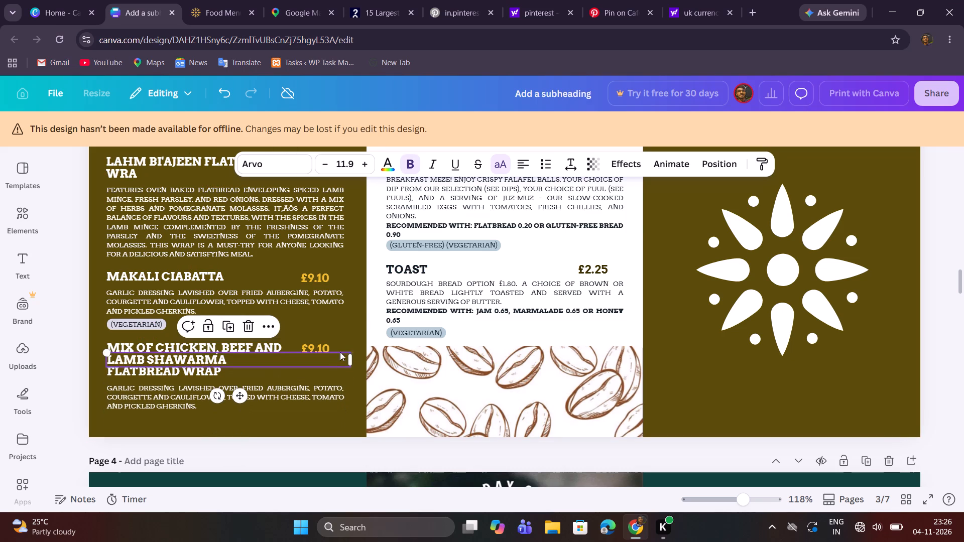
left_click(349, 341)
left_click(354, 337)
left_click(363, 334)
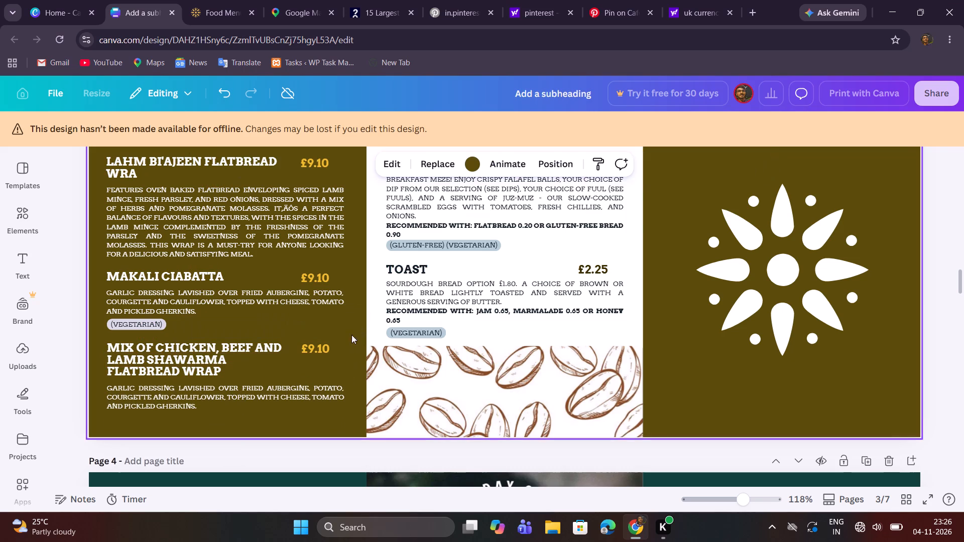
Copy the mixed shawarma wrap's description from the Damascena food menu website and return to the Canva design.
left_click(217, 0)
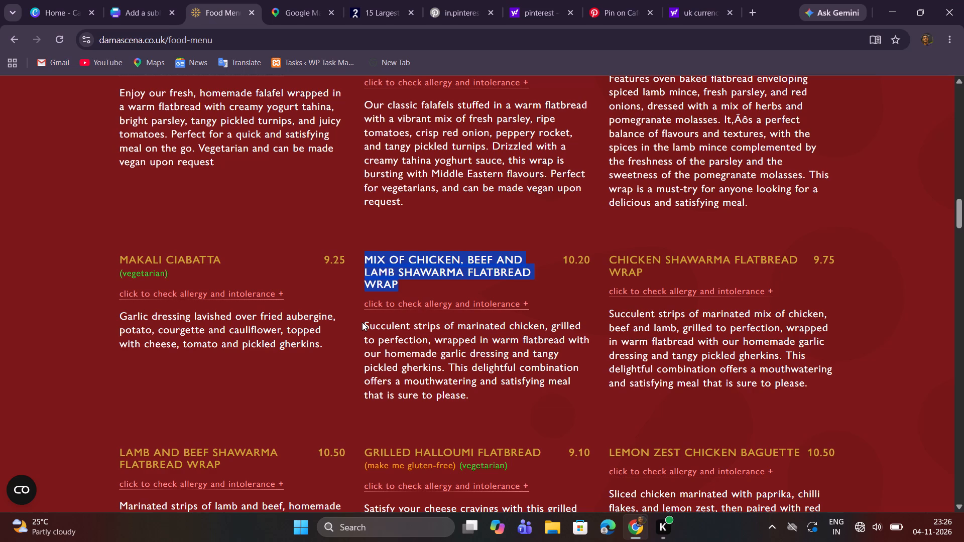
left_click_drag(364, 327, 373, 334)
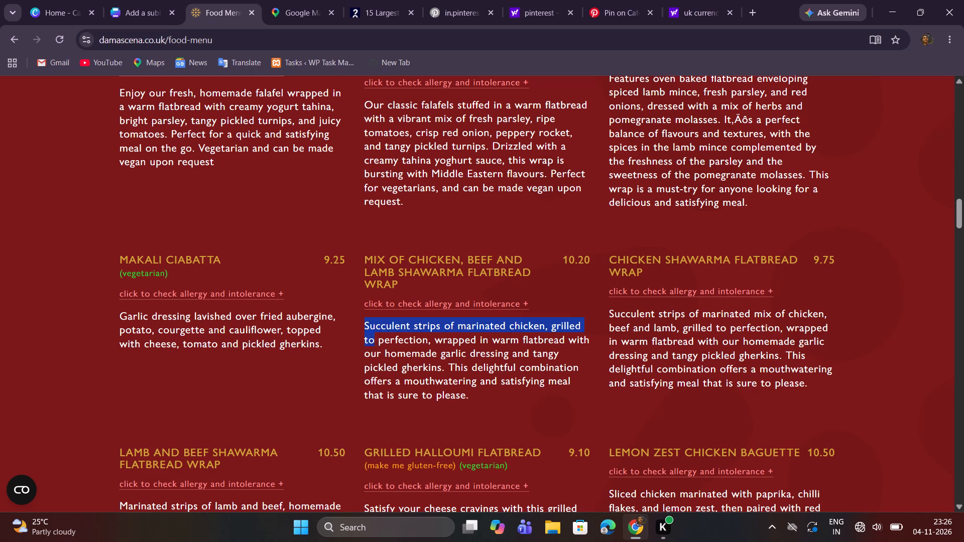
left_click_drag(373, 334, 480, 421)
key("ctrl+c")
key("ctrl+c")
key("ctrl+c")
key("ctrl+c")
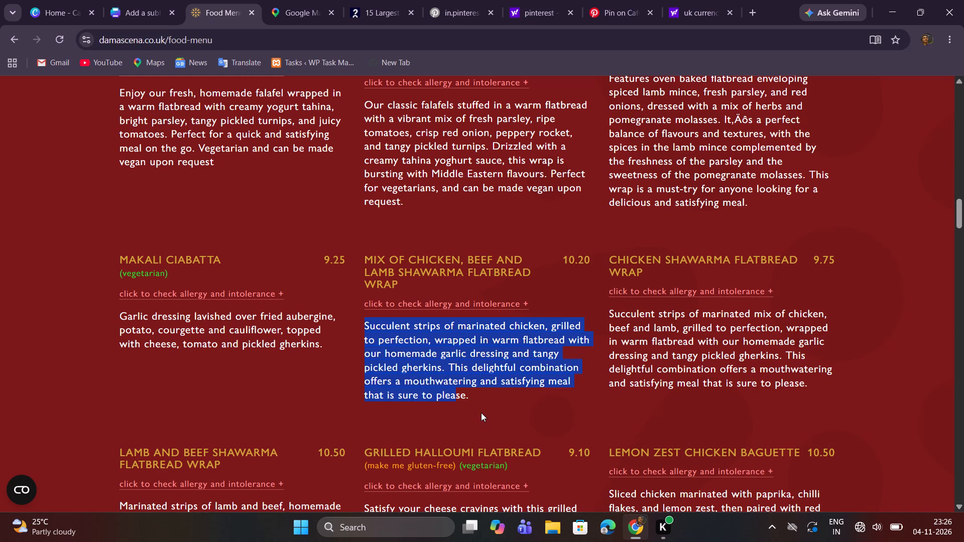
key("ctrl+c")
left_click(156, 0)
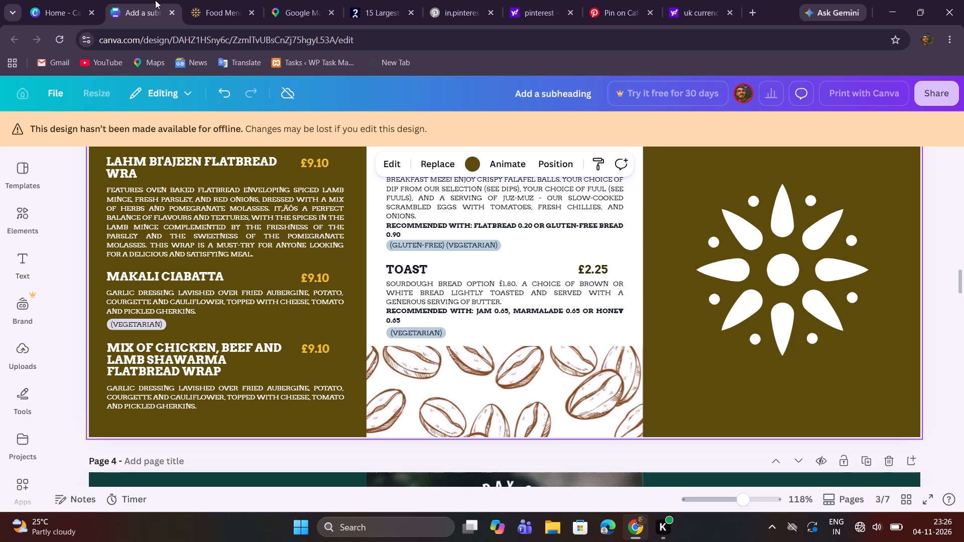
Replace the mixed shawarma entry's description with the copied "Succulent strips of marinated chicken..." text.
double_click(244, 386)
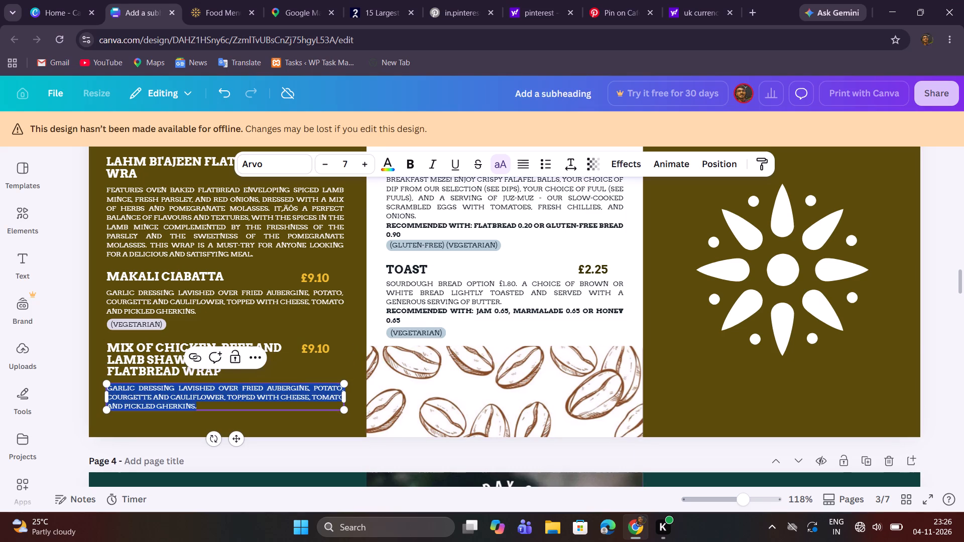
key("ctrl+v")
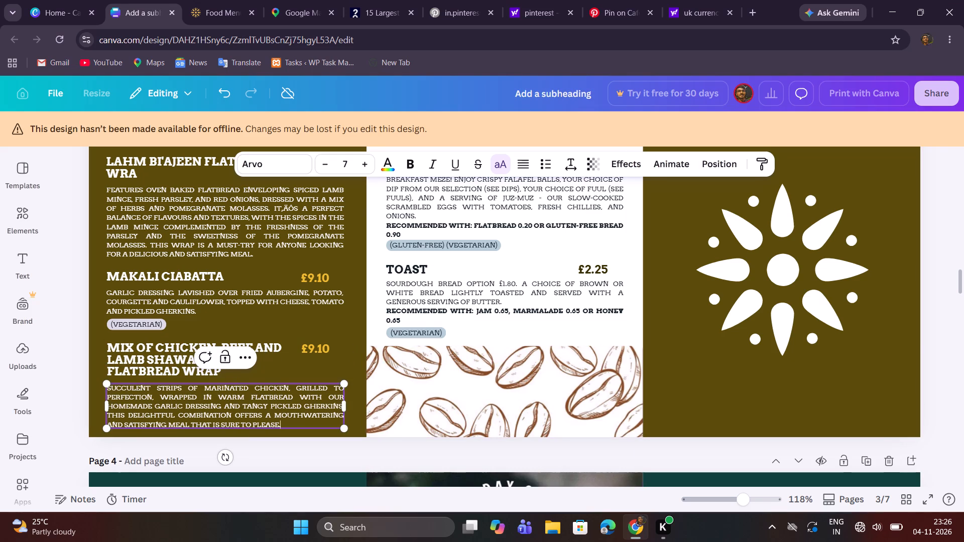
left_click(427, 405)
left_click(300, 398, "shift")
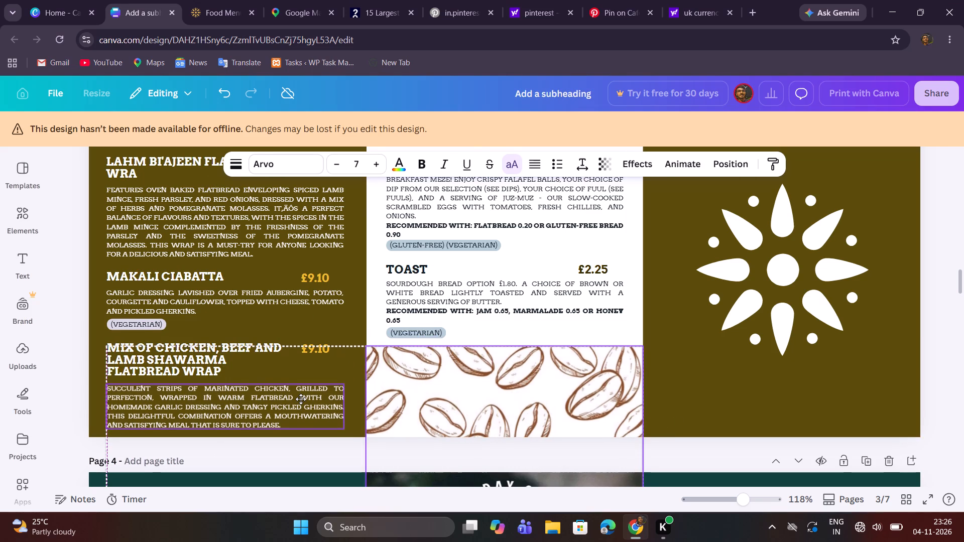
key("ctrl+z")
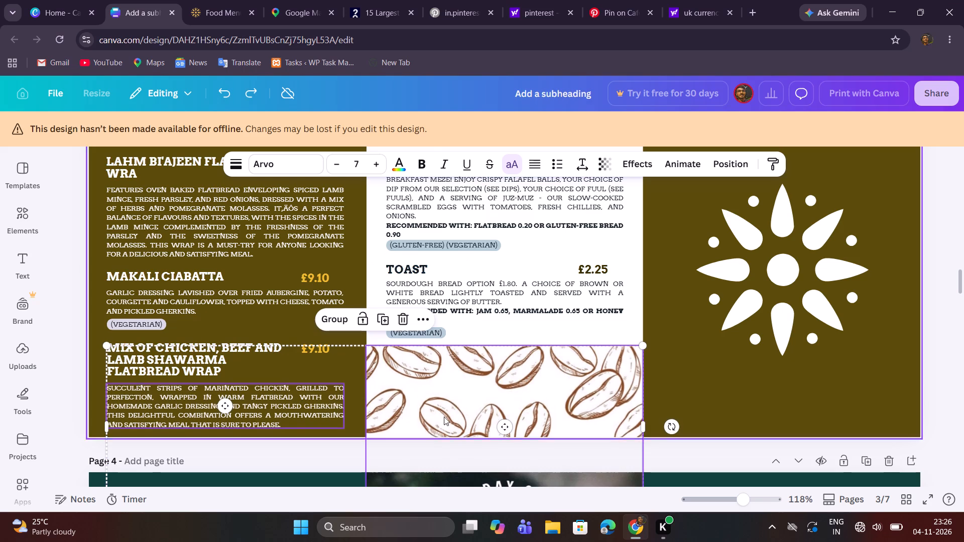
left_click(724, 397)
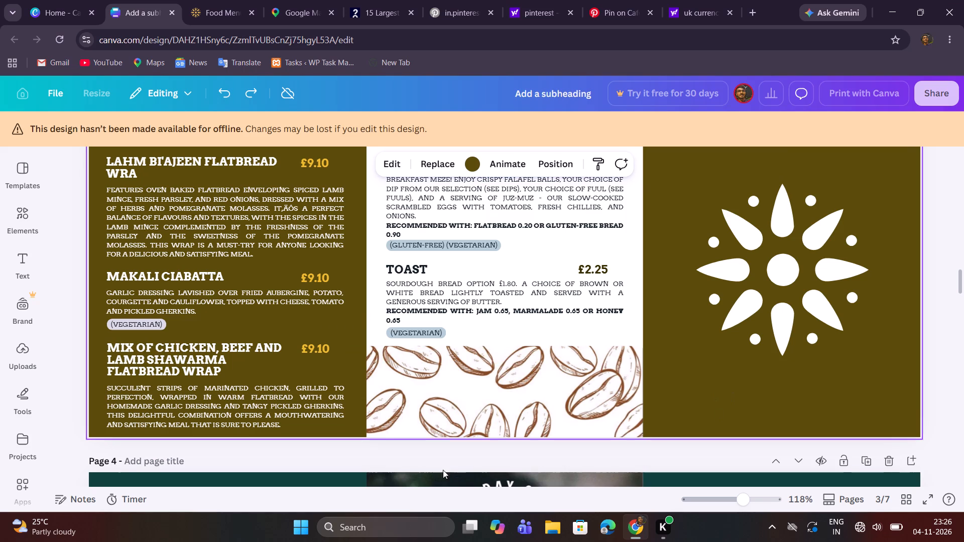
Recopy the mixed shawarma wrap's description from the Damascena website and paste it over that entry's description on page 3 again.
left_click(203, 0)
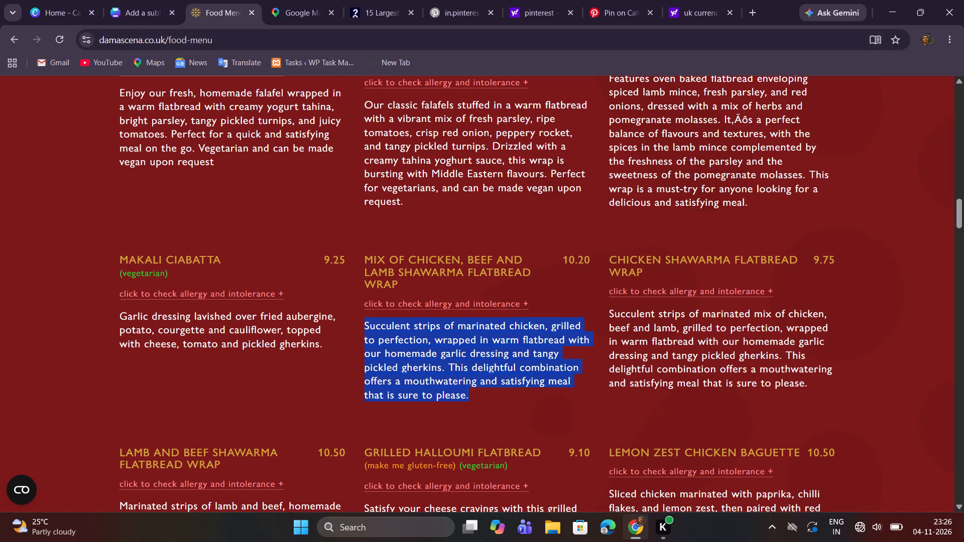
key("ctrl+c")
key("ctrl+c")
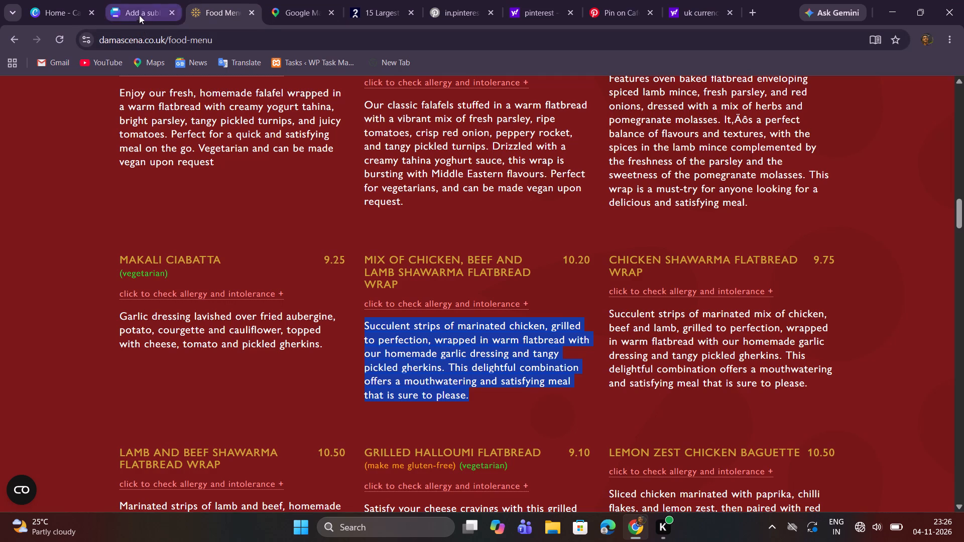
left_click(139, 13)
double_click(317, 401)
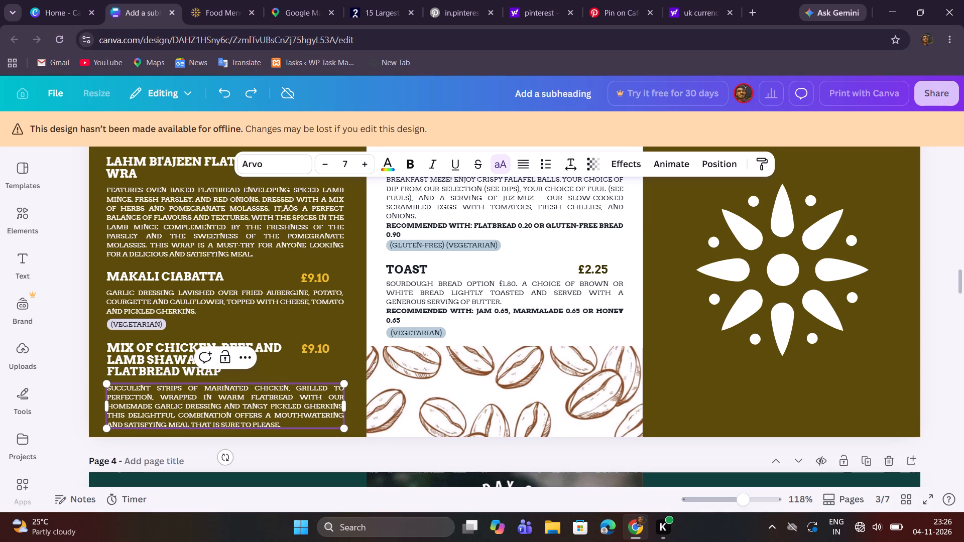
key("ctrl+a")
key("ctrl+v")
left_click(809, 460)
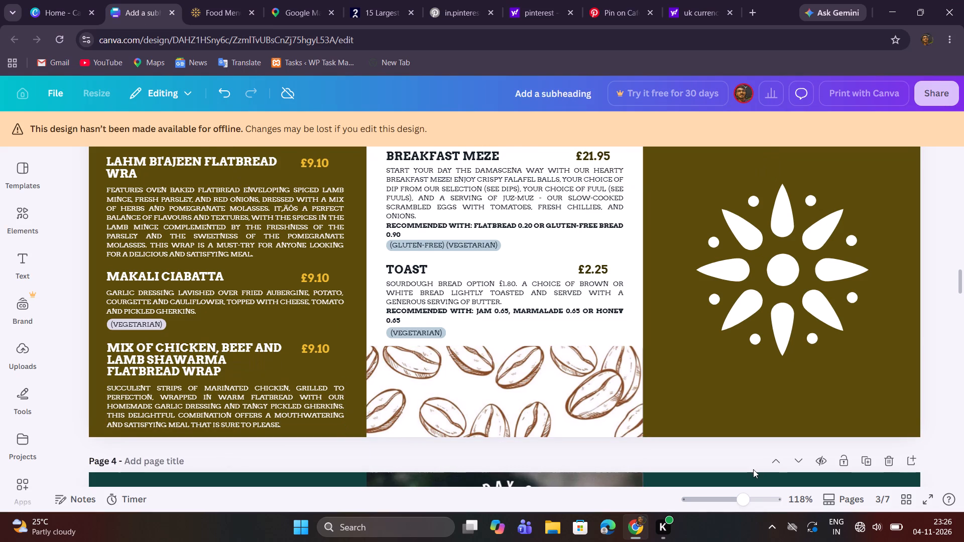
Review page 3's Wraps and Sandwiches column and the neighbouring Breakfast and Warming Fuuls columns.
scroll(753, 469, "up", 3)
scroll(752, 472, "down", 3)
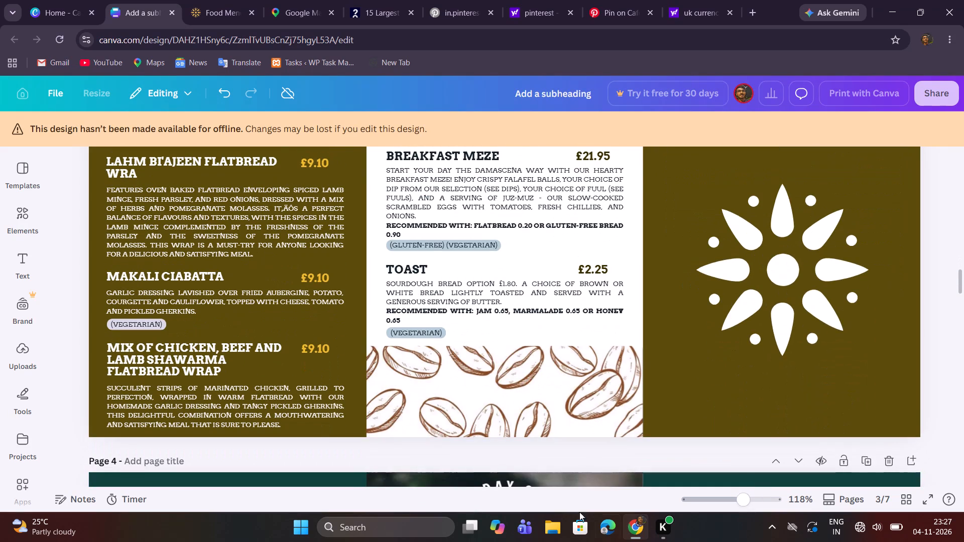
left_click(314, 418, "shift")
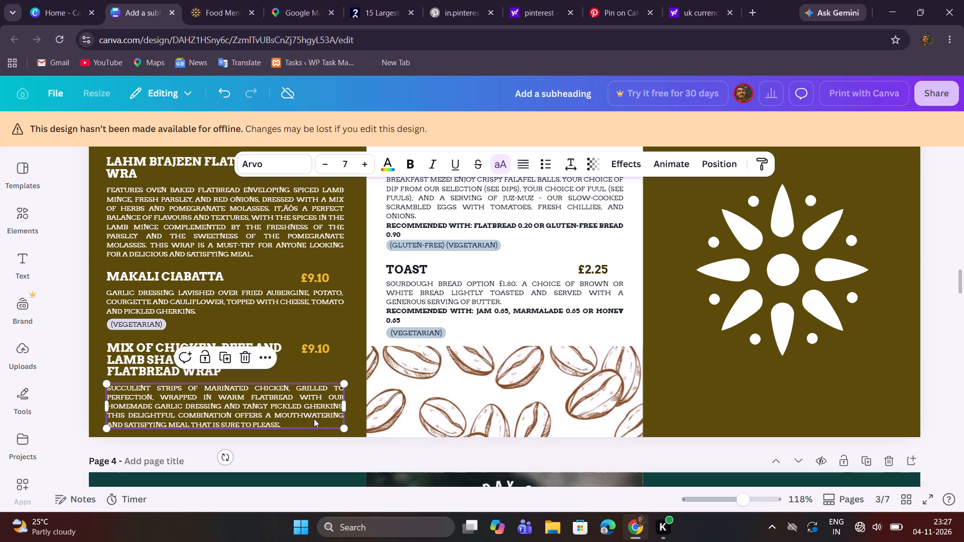
left_click(693, 392)
scroll(697, 406, "up", 2)
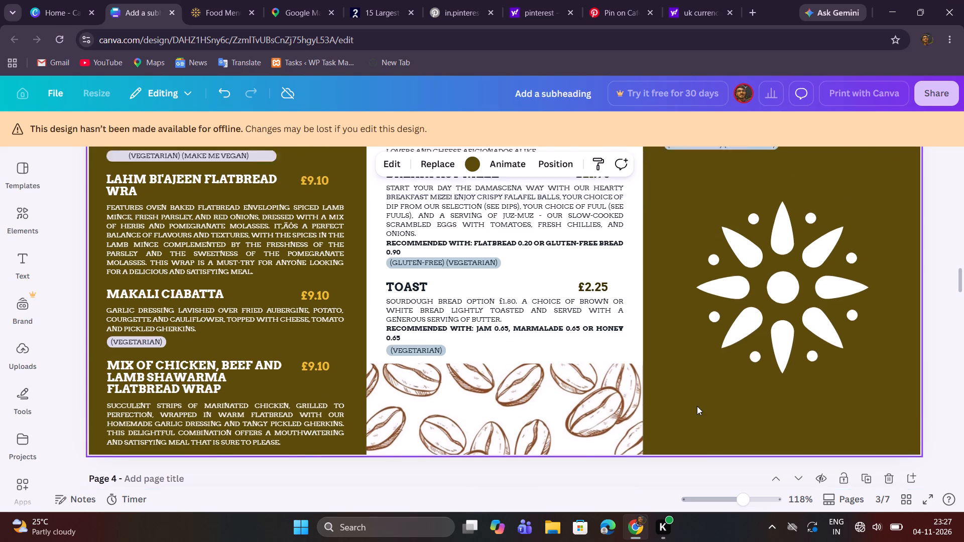
scroll(697, 406, "up", 2)
scroll(698, 406, "down", 2)
scroll(698, 406, "up", 3)
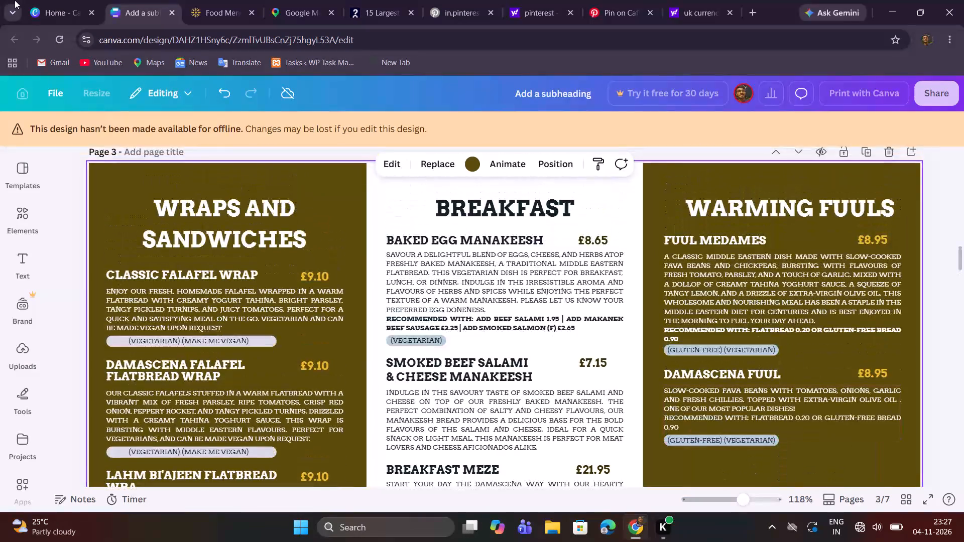
scroll(269, 10, "up", 1)
Copy the title "Chicken Shawarma Flatbread Wrap" from the Damascena food menu website and return to the Canva design.
left_click(234, 4)
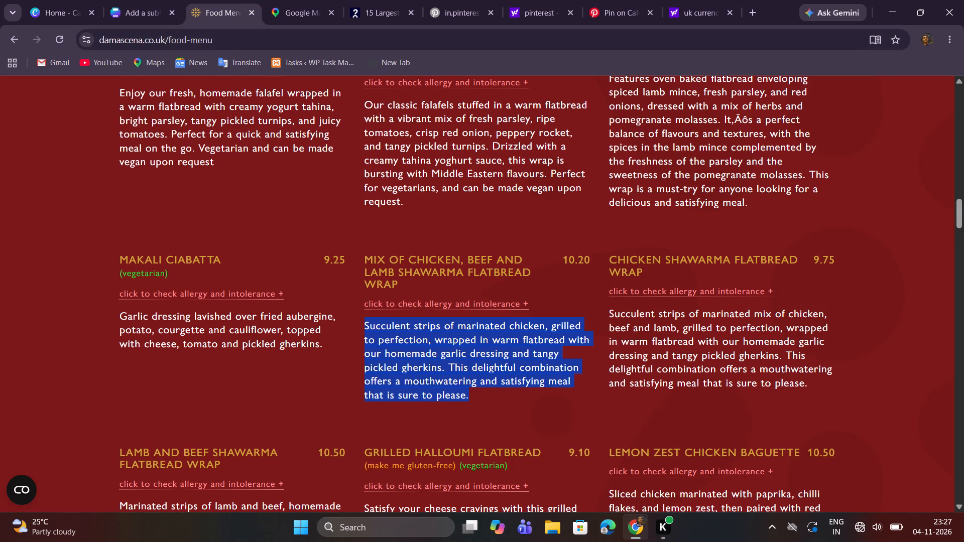
left_click_drag(612, 260, 622, 269)
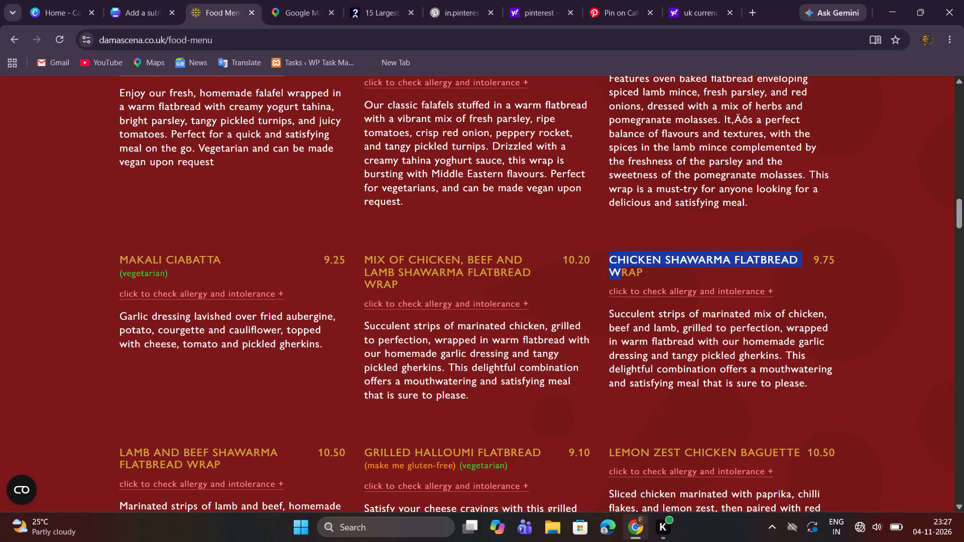
left_click_drag(622, 269, 646, 275)
key("ctrl+c")
key("ctrl+c")
left_click(151, 10)
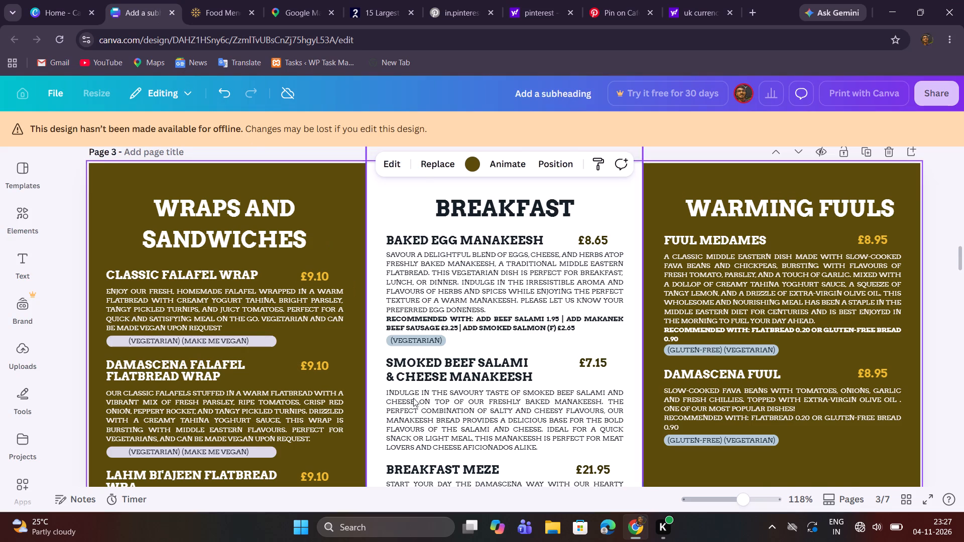
Delete the Baked Egg Manakeesh title, price and description from page 3's Breakfast column.
scroll(473, 475, "down", 2)
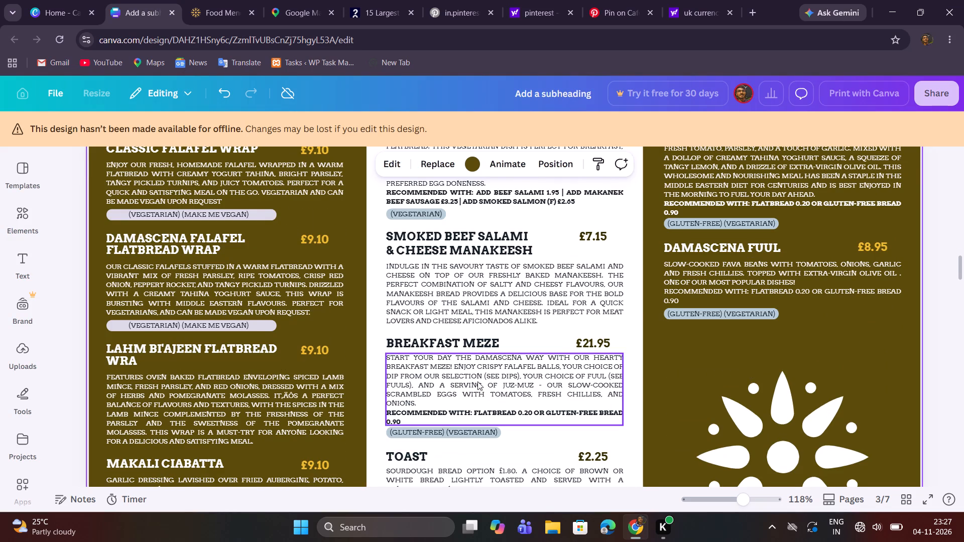
scroll(472, 397, "up", 1)
left_click_drag(380, 241, 420, 249)
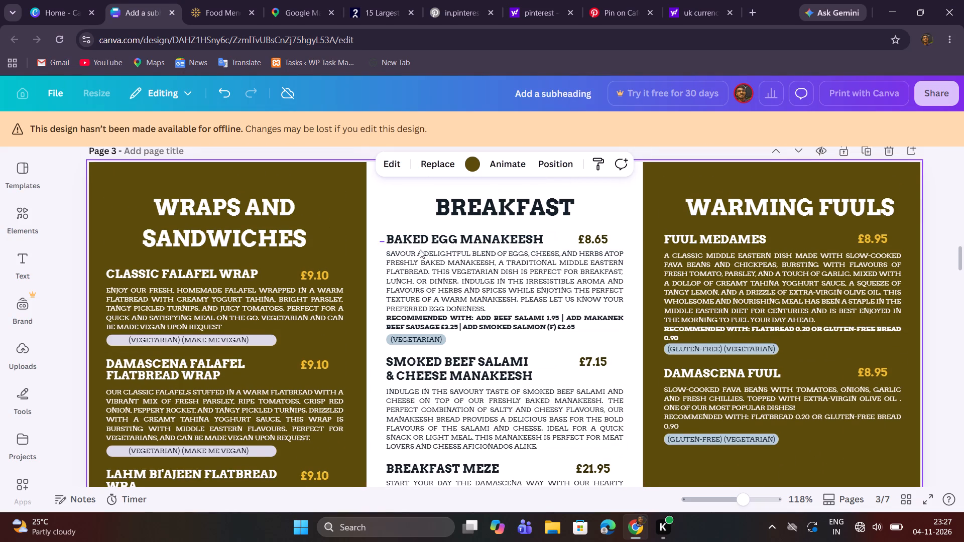
left_click_drag(420, 249, 627, 349)
scroll(610, 418, "down", 2)
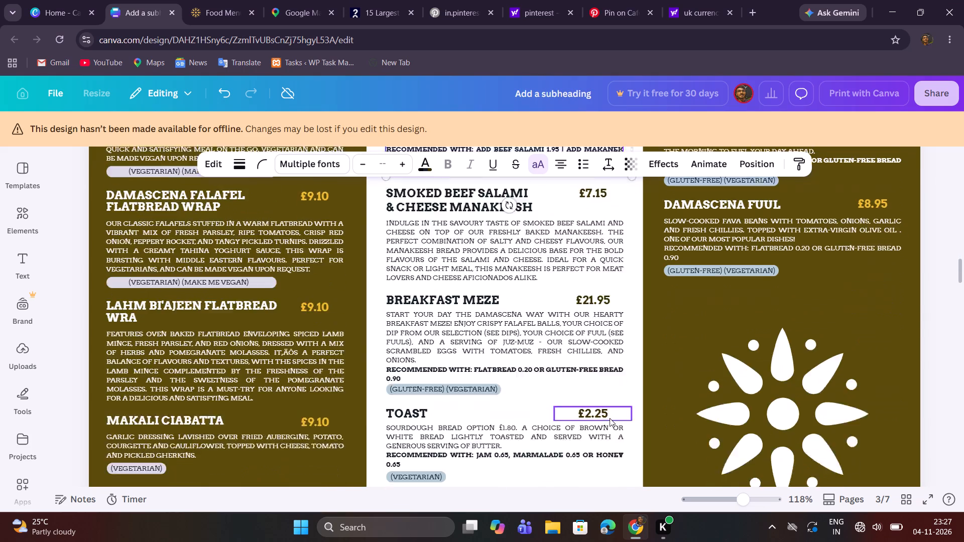
scroll(610, 418, "up", 2)
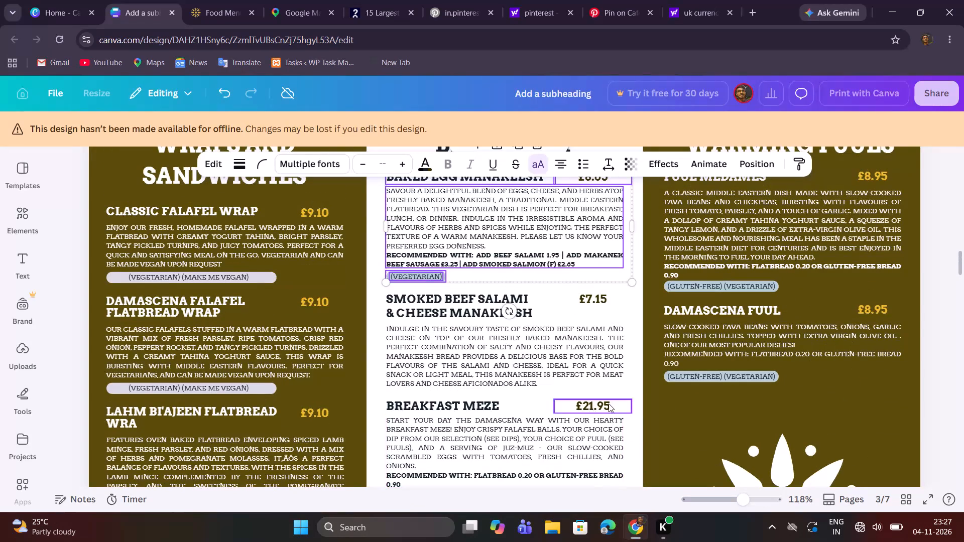
left_click(619, 302)
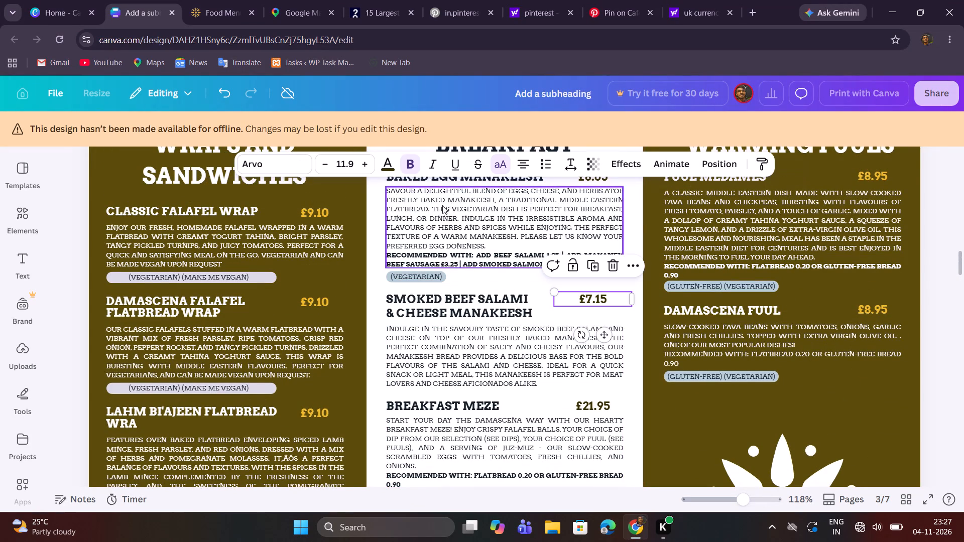
scroll(452, 303, "up", 1)
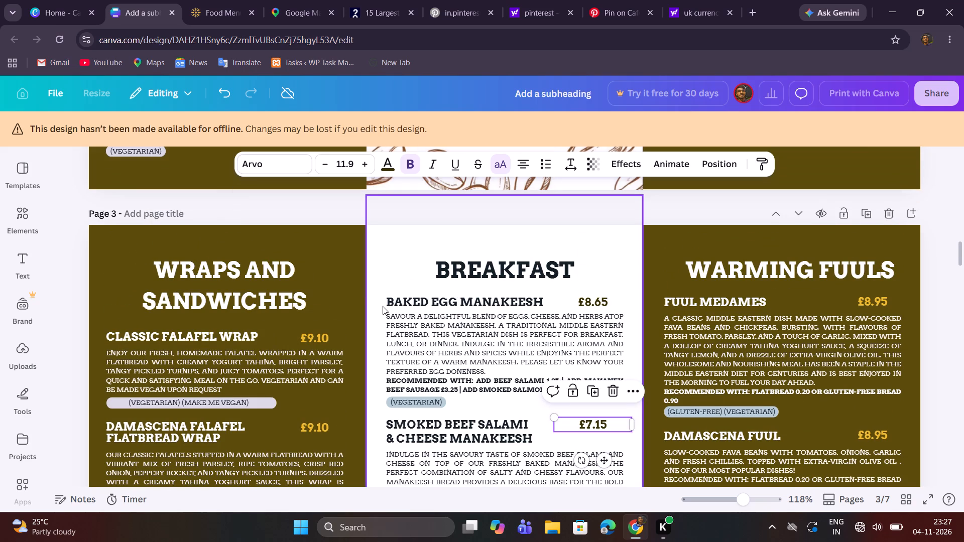
left_click(383, 306)
left_click_drag(383, 302, 619, 358)
left_click(536, 273)
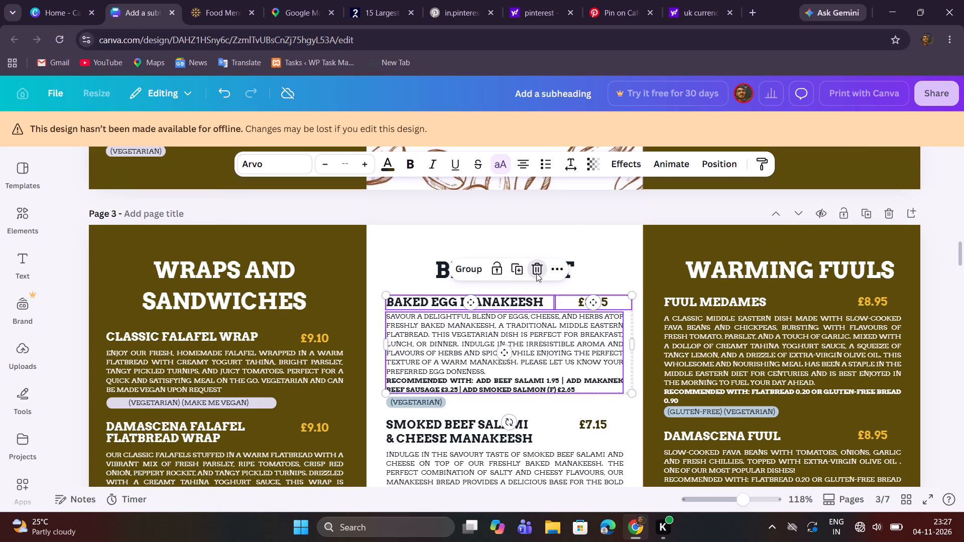
Duplicate the Smoked Beef Salami & Cheese Manakeesh title, price and description and align the copy directly beneath the Breakfast heading.
scroll(533, 347, "down", 2)
left_click_drag(376, 297, 617, 382)
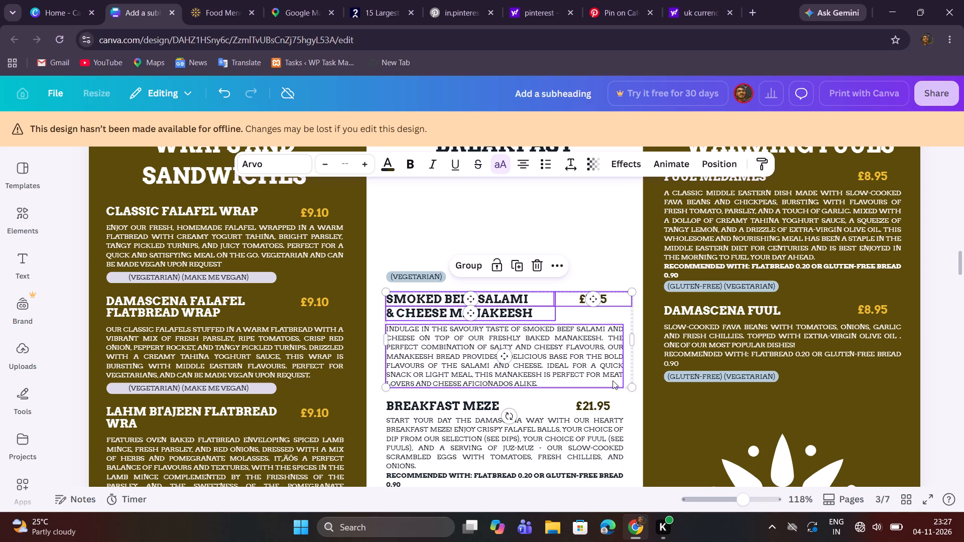
left_click_drag(748, 500, 741, 500)
left_click(740, 500)
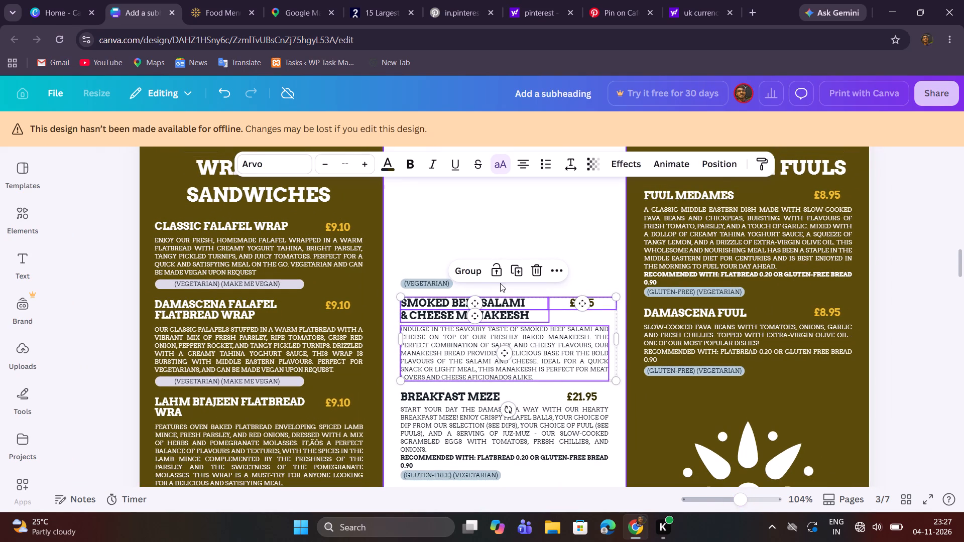
left_click(518, 276)
left_click_drag(550, 355, 546, 330)
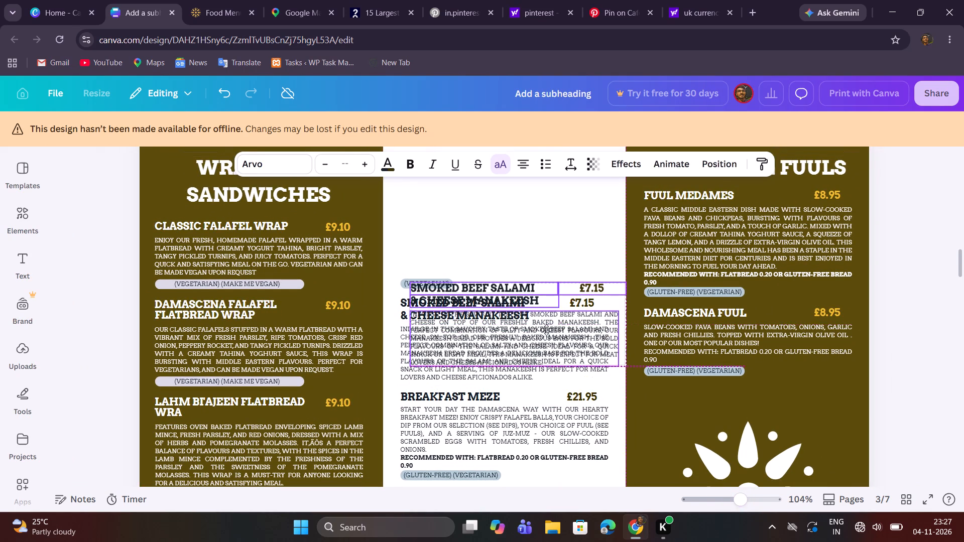
left_click_drag(546, 330, 537, 399)
scroll(546, 330, "up", 2)
scroll(533, 394, "down", 2)
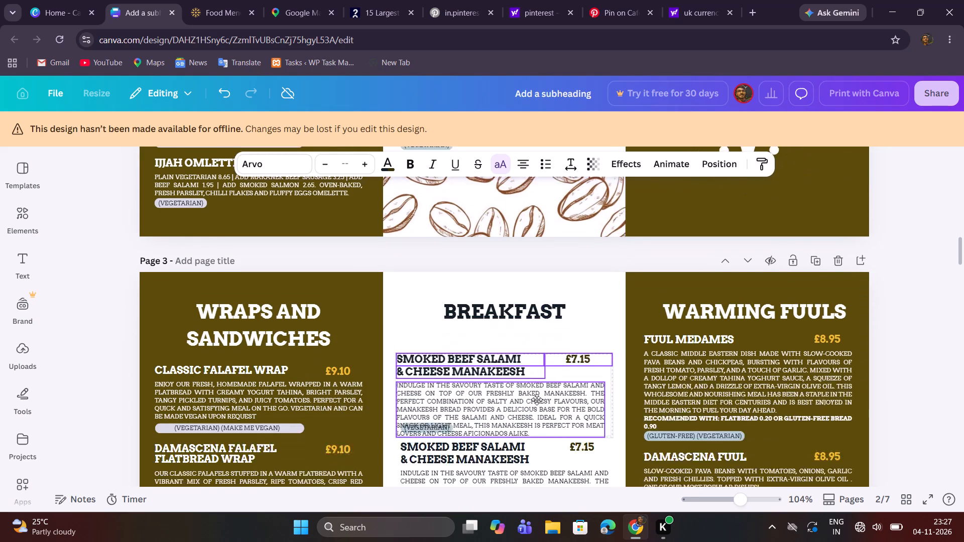
left_click_drag(537, 399, 537, 359)
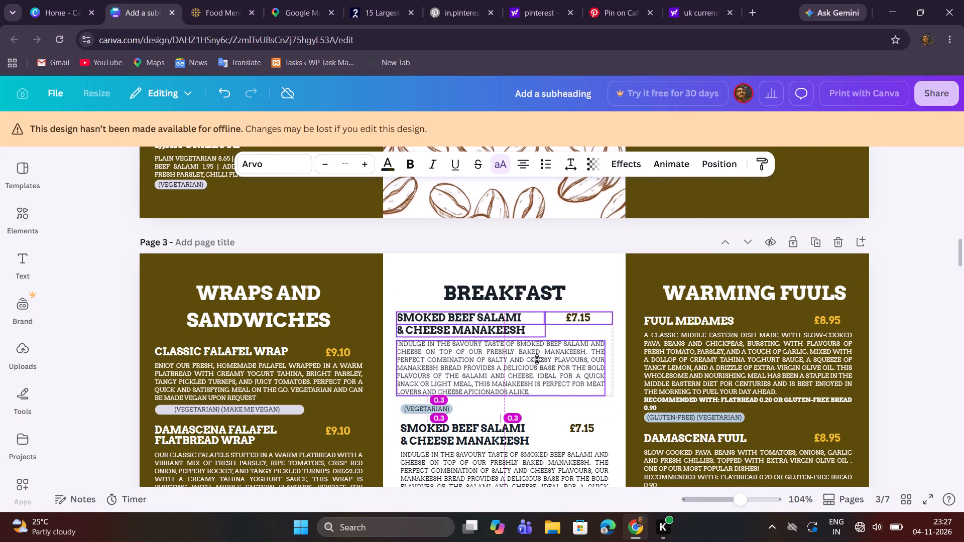
left_click_drag(537, 359, 535, 361)
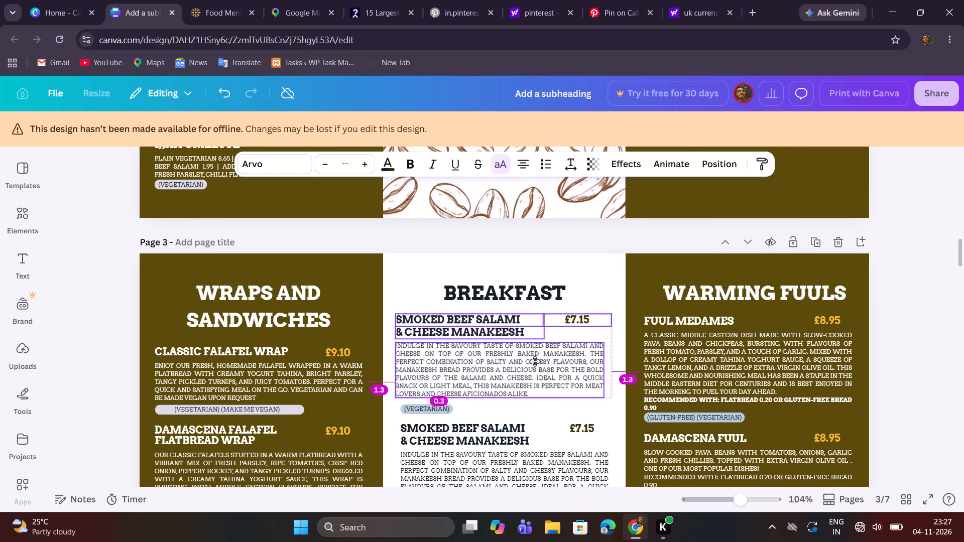
left_click_drag(535, 361, 535, 362)
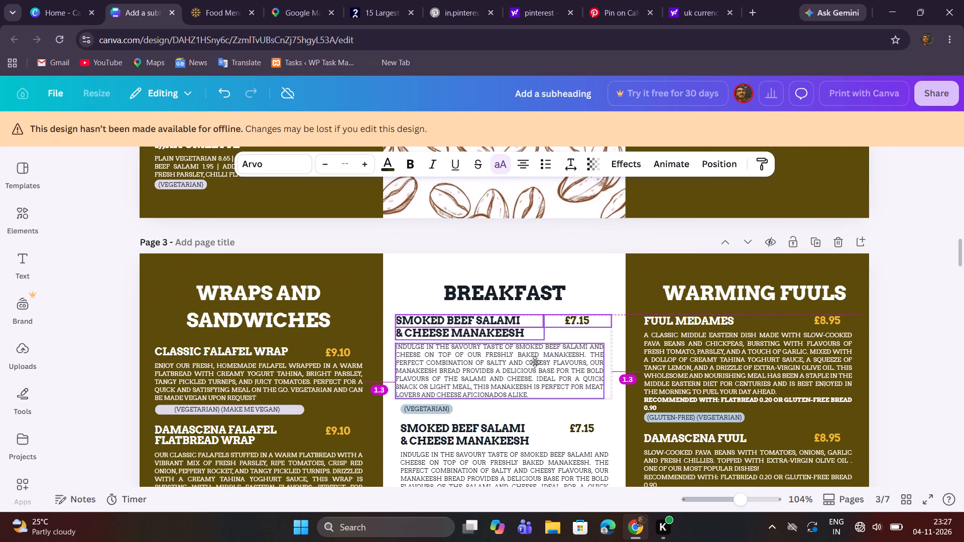
left_click_drag(535, 362, 539, 362)
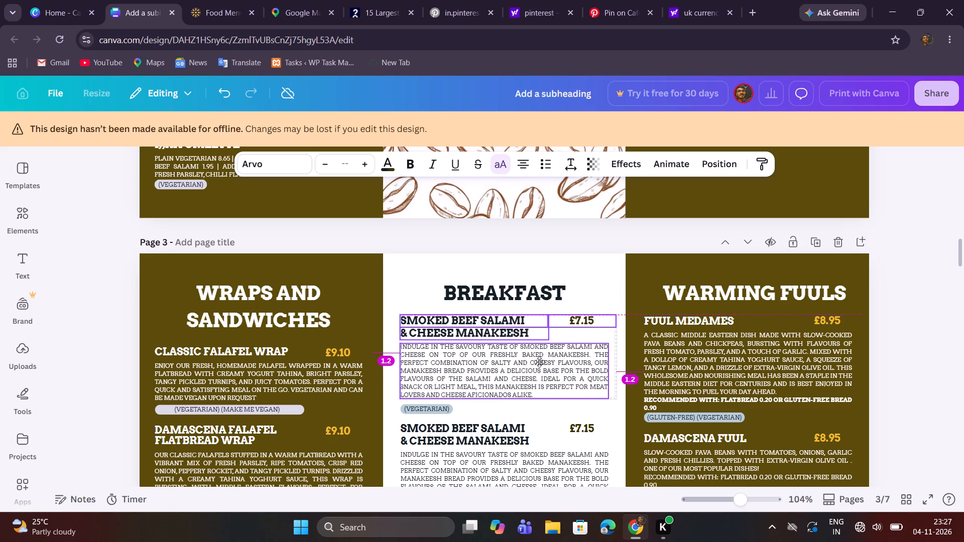
left_click_drag(539, 362, 541, 363)
left_click(879, 308)
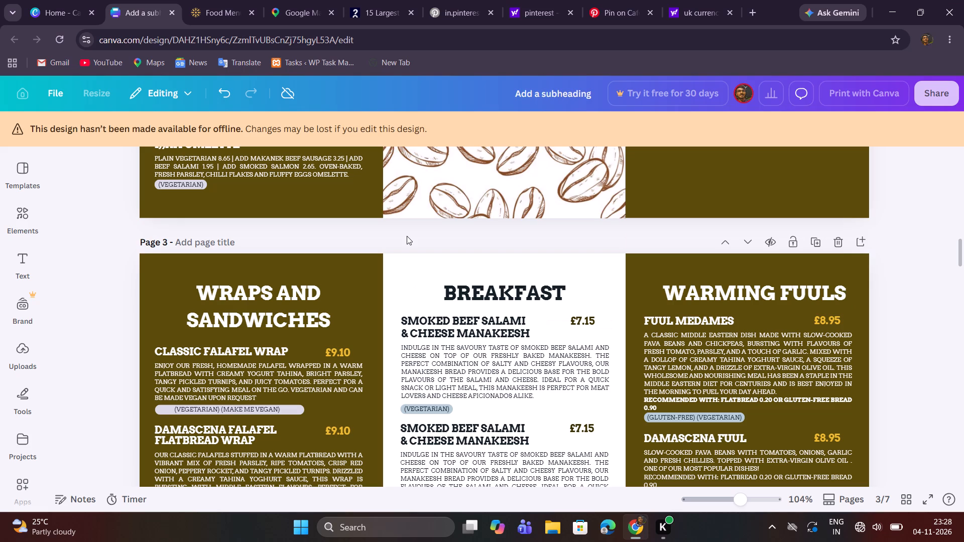
Copy "Chicken Shawarma Flatbread Wrap" from the website again and replace the top Breakfast entry's first title line with it.
left_click(199, 3)
key("ctrl+c")
key("ctrl+c")
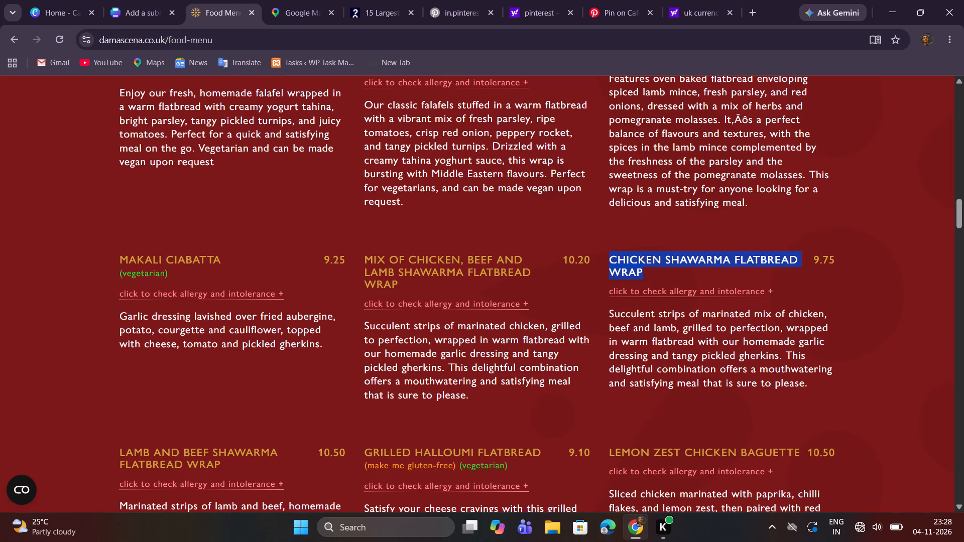
left_click(135, 11)
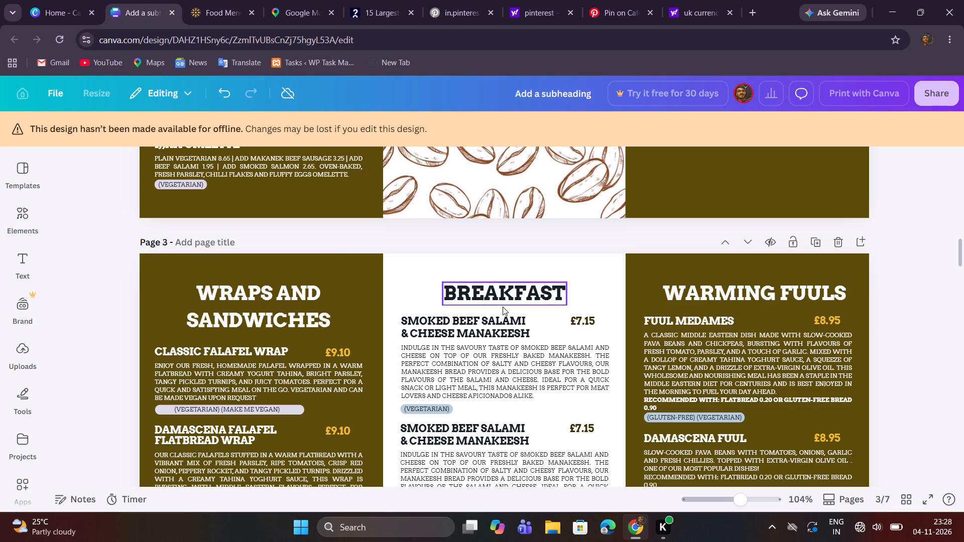
double_click(498, 317)
key("ctrl+v")
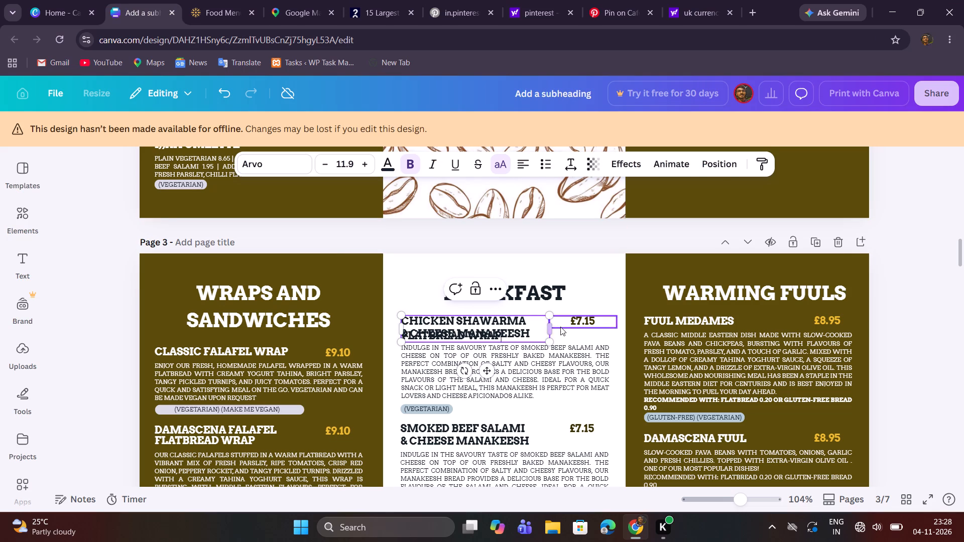
Widen the top Breakfast entry's first title line and move "Flatbread Wrap" from it to replace "& Cheese Manakeesh" on the second line.
left_click_drag(553, 326, 590, 324)
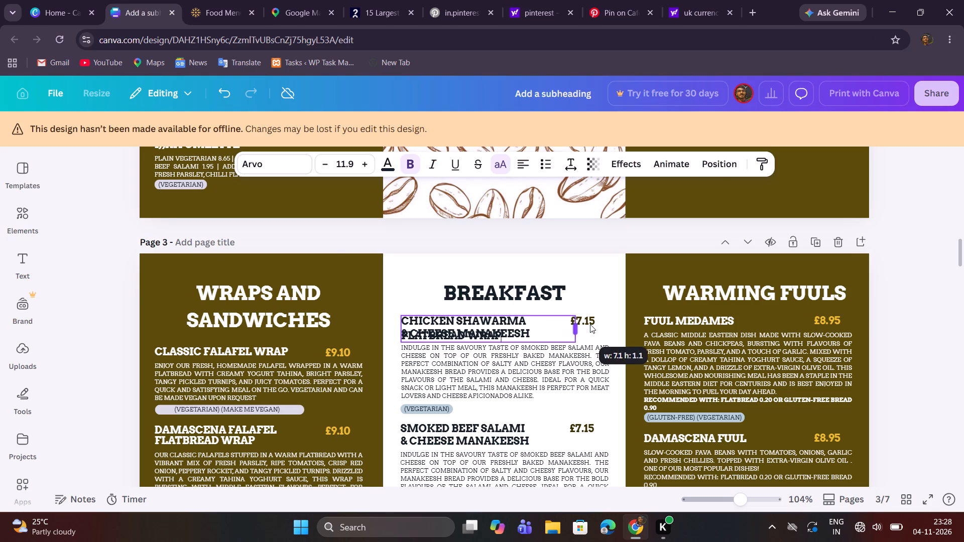
left_click_drag(590, 324, 577, 318)
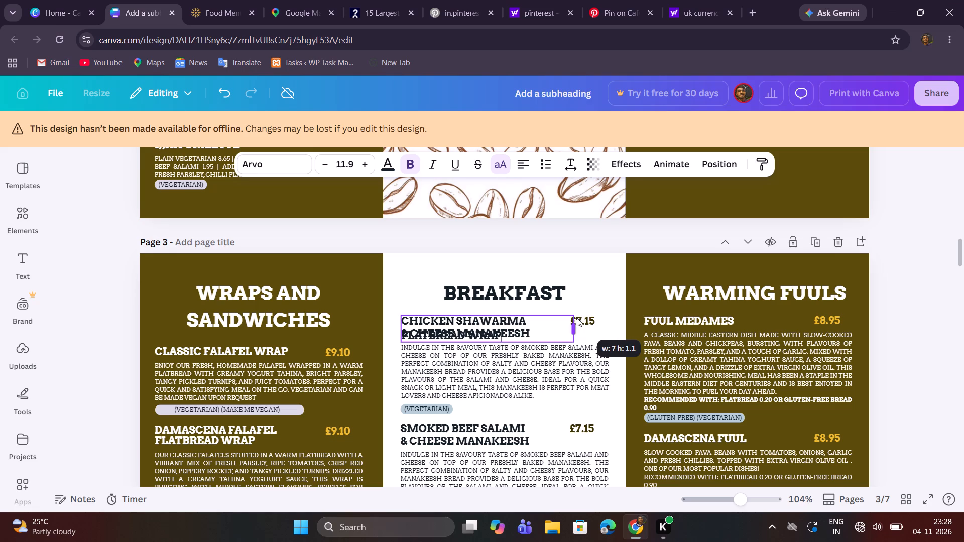
left_click_drag(577, 318, 574, 317)
left_click_drag(540, 331, 385, 338)
key("ctrl+x")
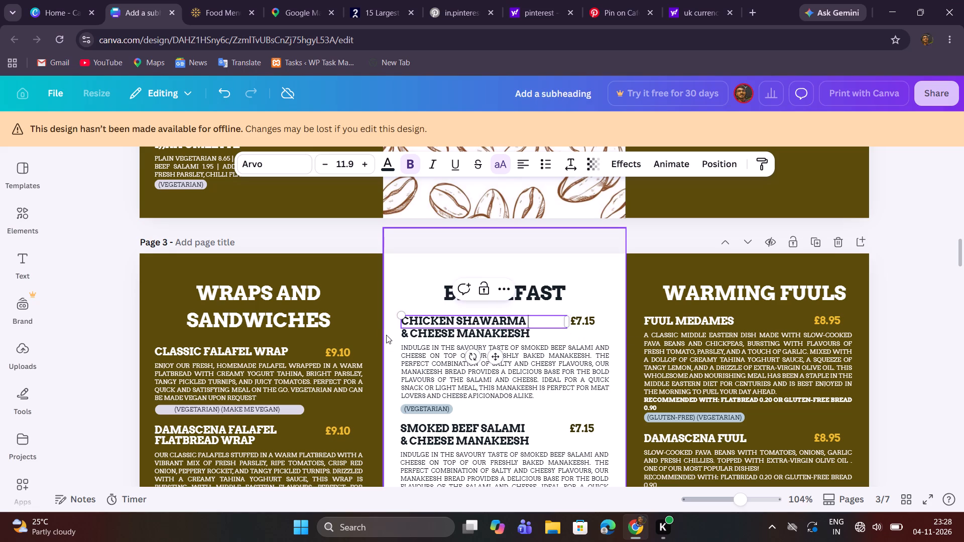
double_click(531, 335)
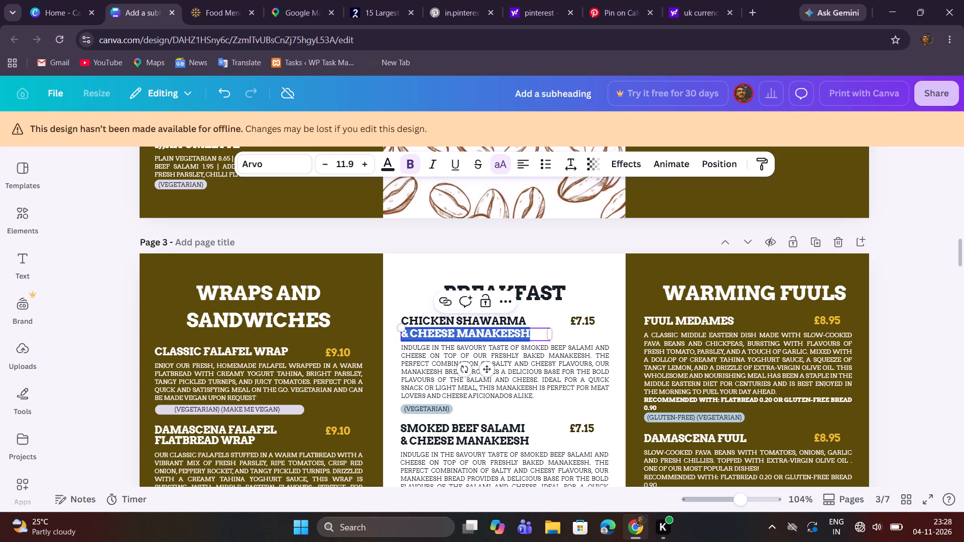
key("ctrl+v")
left_click(616, 344)
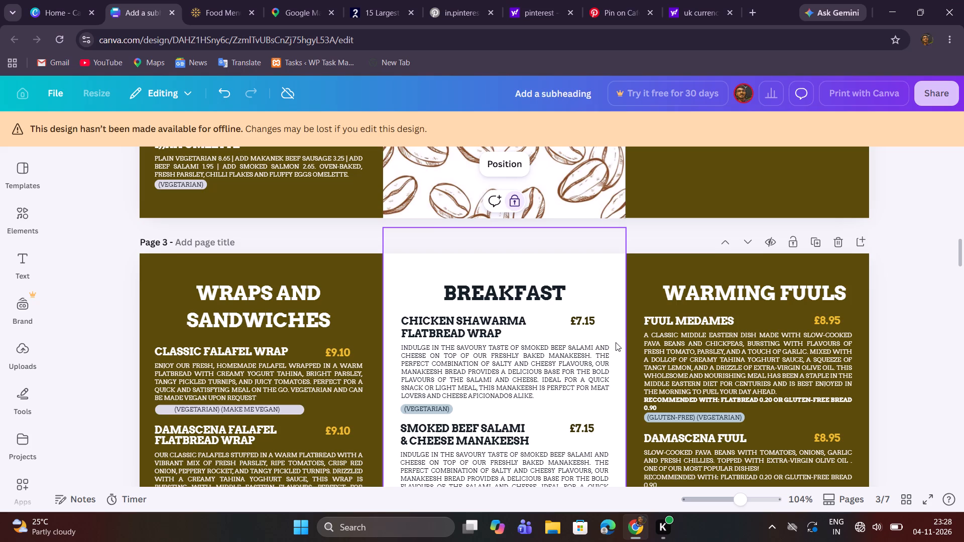
Copy the Mix of Chicken, Beef and Lamb Shawarma Flatbread Wrap price from the website and set its page 3 price to £10.20.
scroll(616, 342, "down", 6)
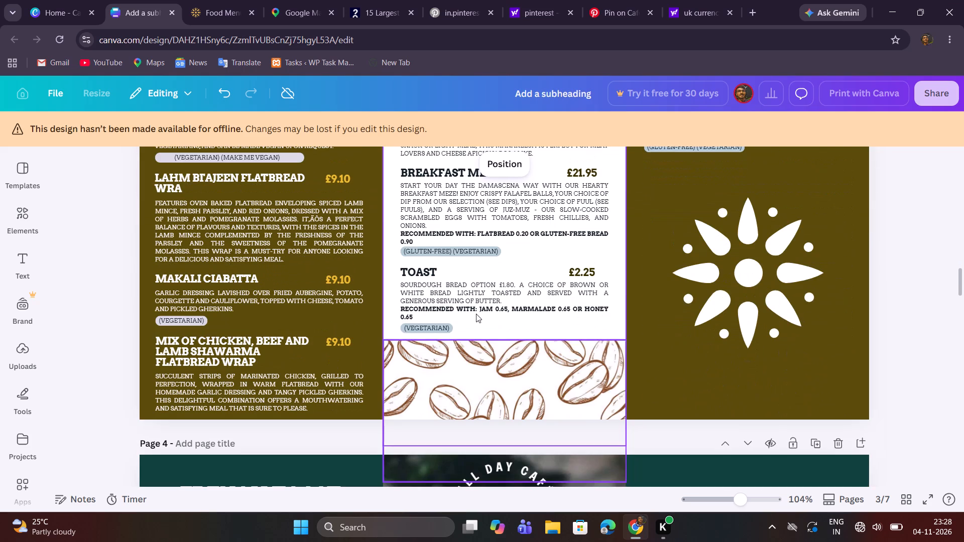
left_click(221, 5)
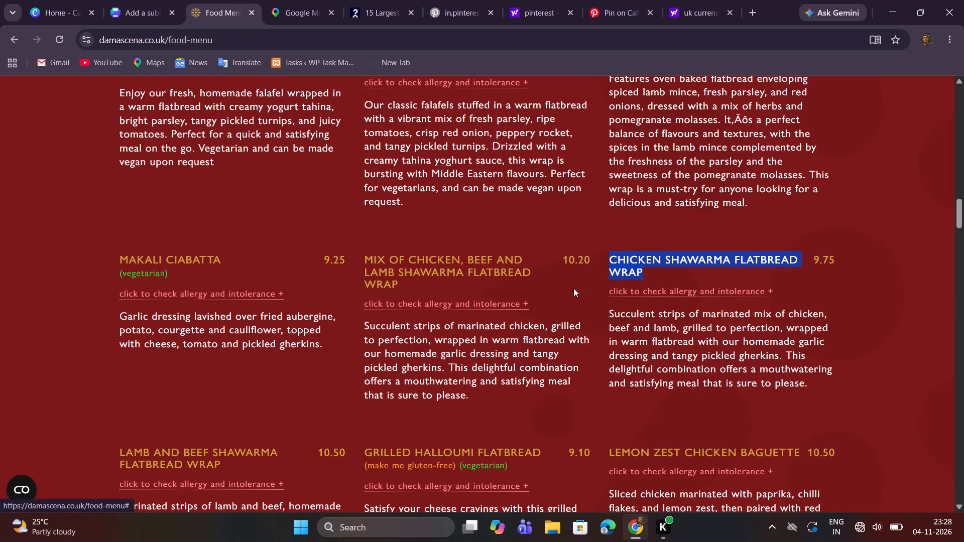
left_click_drag(563, 259, 562, 260)
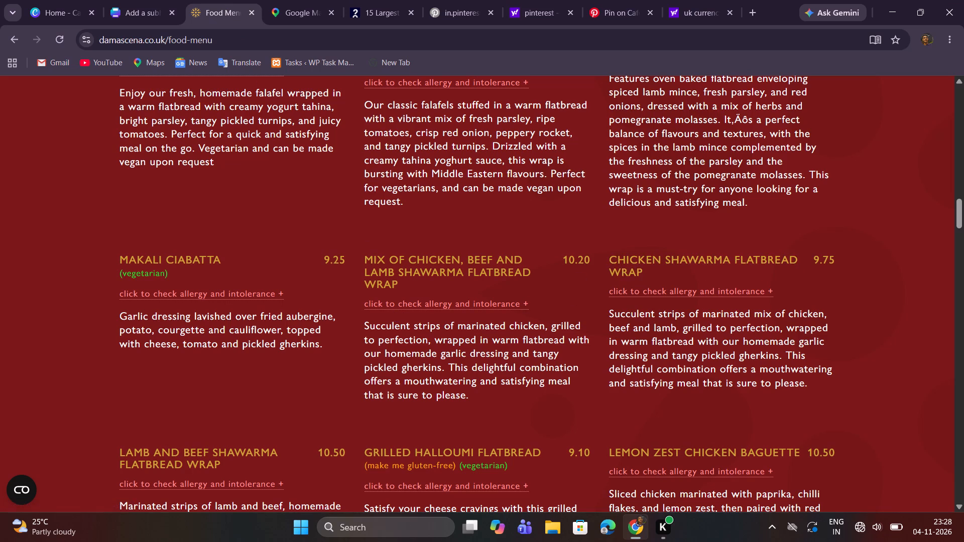
left_click_drag(562, 260, 594, 262)
key("ctrl+c")
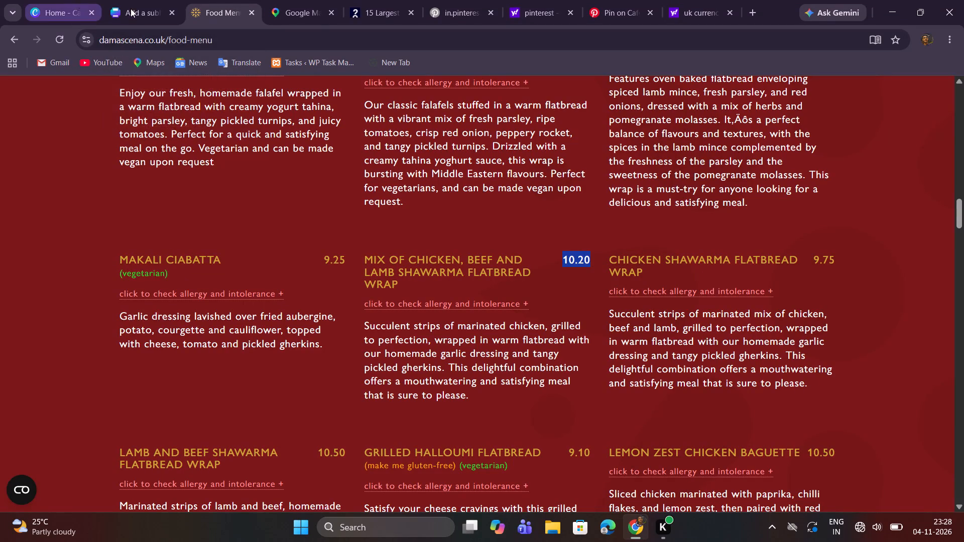
left_click(134, 9)
left_click(337, 323)
double_click(337, 309)
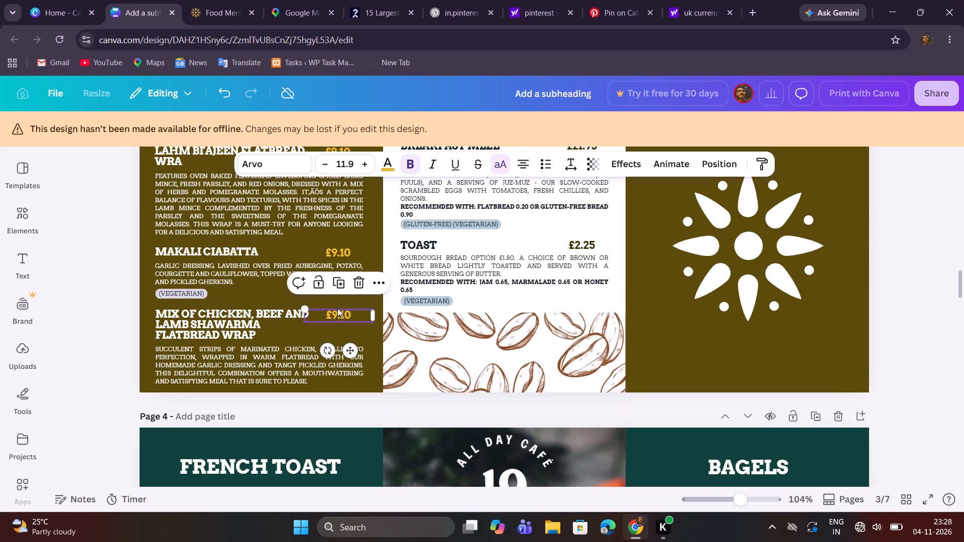
left_click(334, 313)
left_click_drag(333, 313, 346, 313)
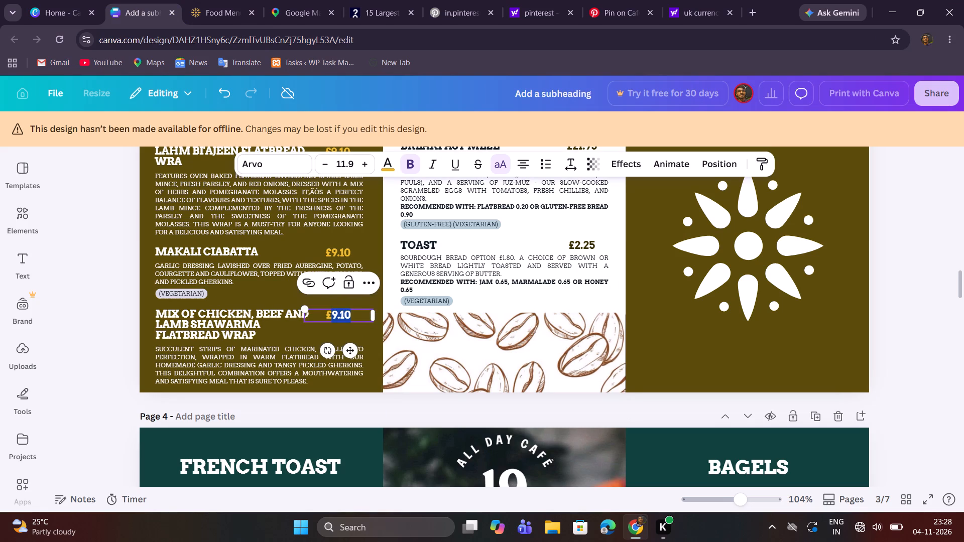
key("ctrl+v")
left_click(652, 373)
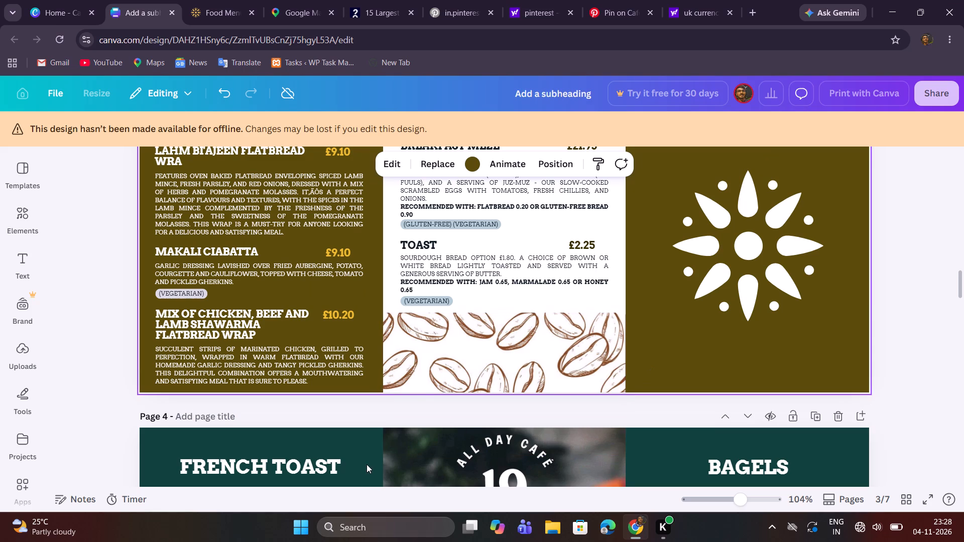
Copy the Damascena Falafel Flatbread Wrap price from the website and set its price in the design to £9.45.
left_click(196, 0)
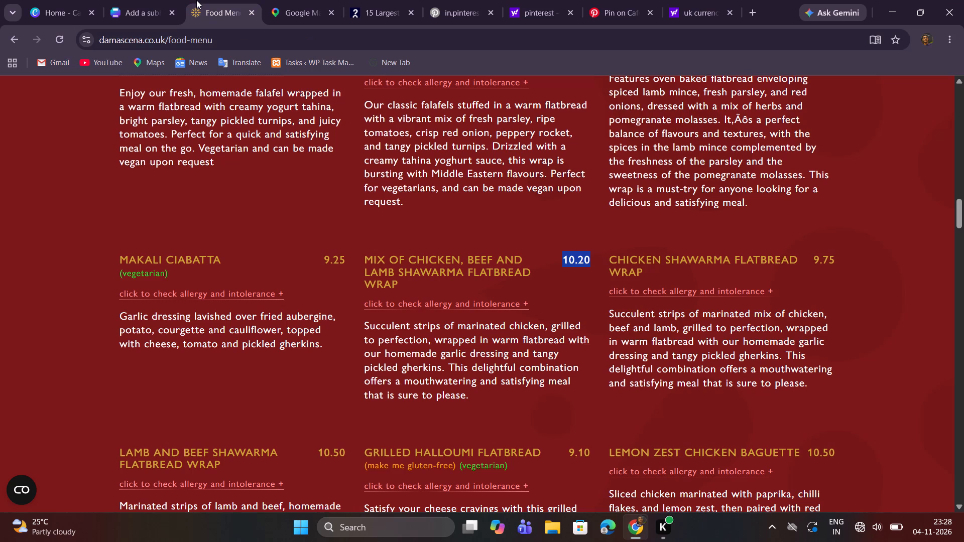
scroll(300, 211, "up", 2)
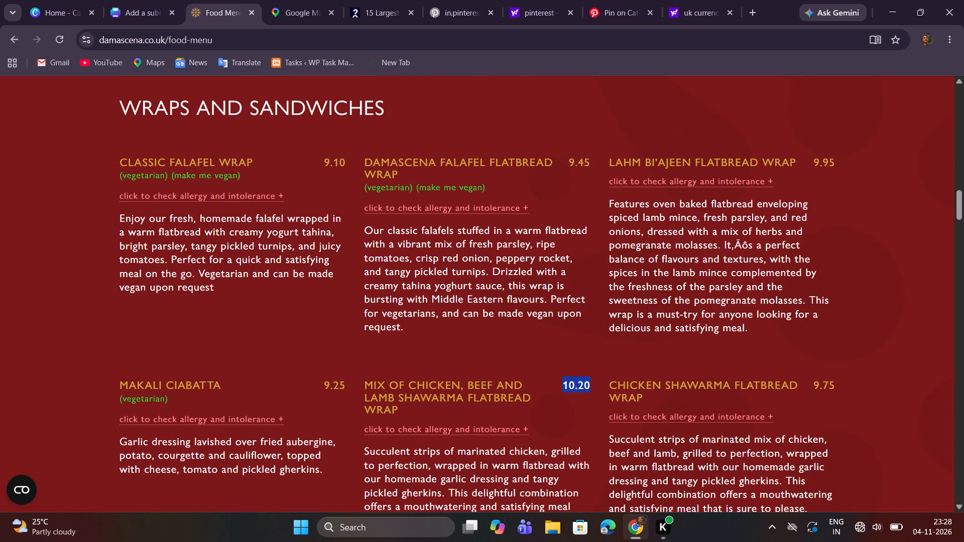
left_click_drag(571, 164, 590, 164)
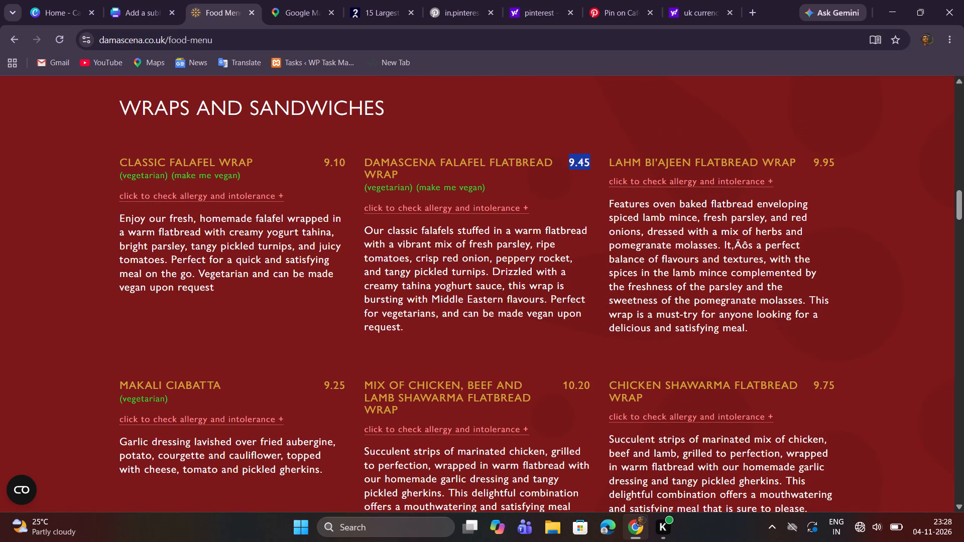
left_click_drag(590, 164, 591, 164)
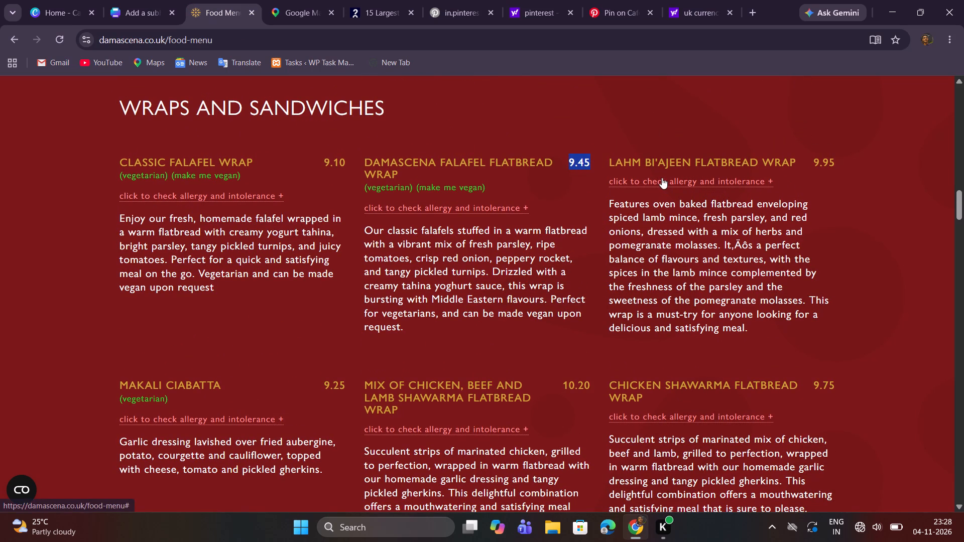
key("ctrl+c")
left_click(153, 4)
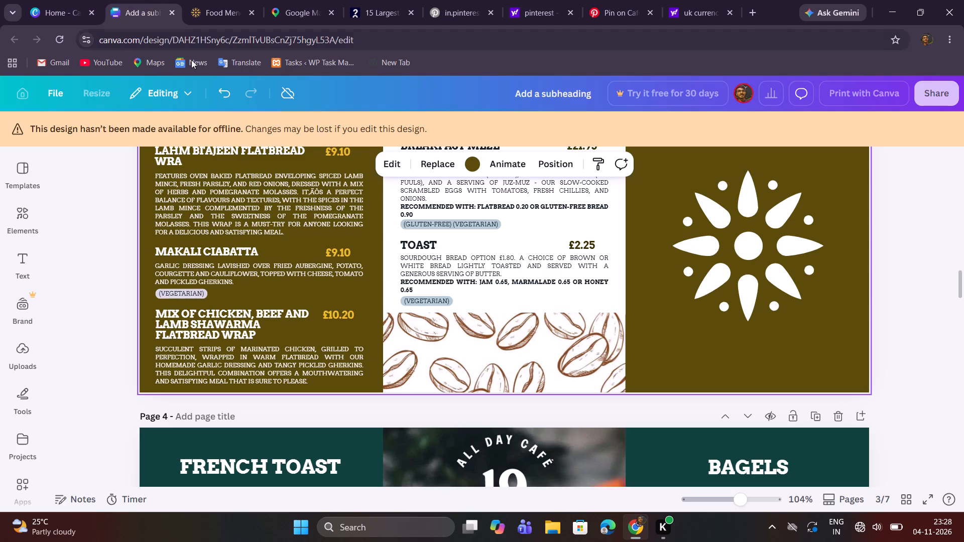
scroll(299, 240, "up", 3)
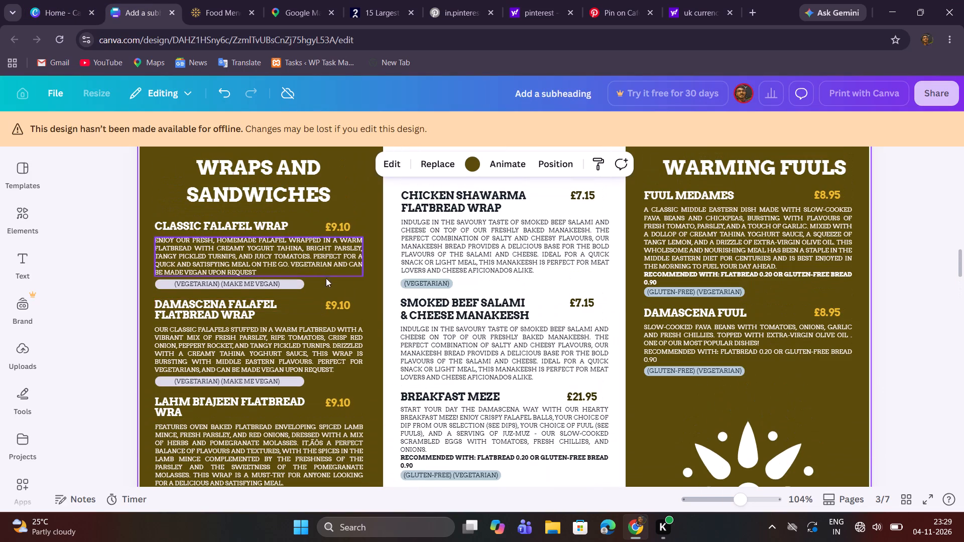
left_click(338, 303)
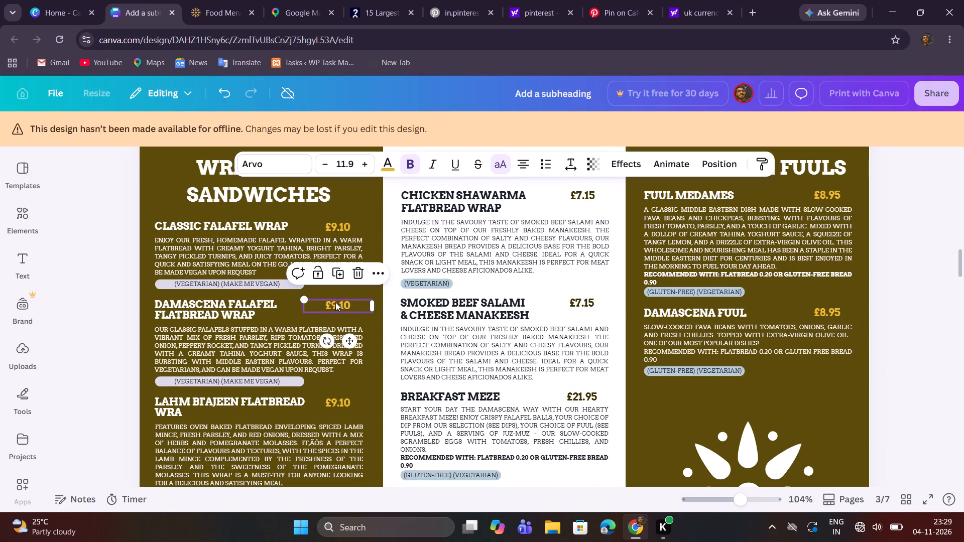
left_click(335, 302)
left_click(332, 305)
left_click_drag(331, 305, 345, 308)
key("ctrl+v")
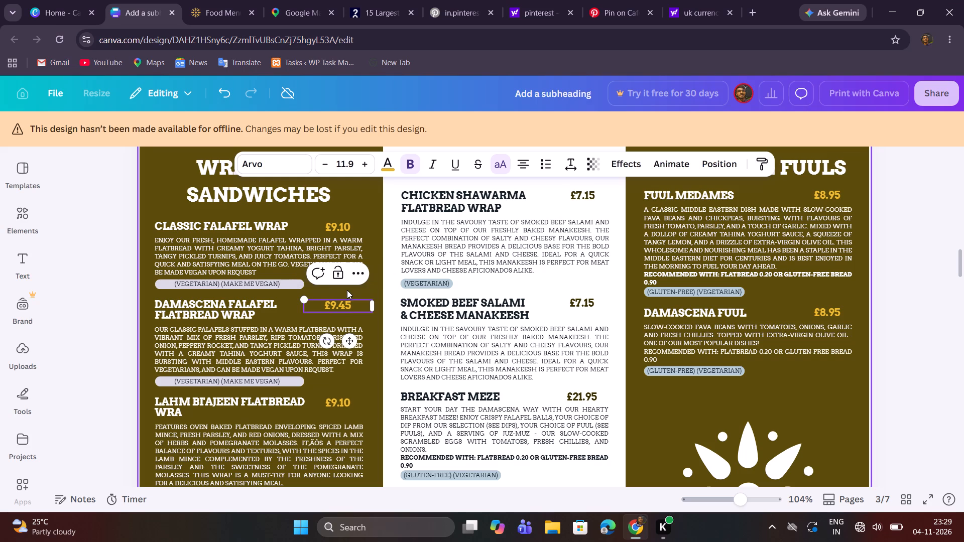
left_click(387, 234)
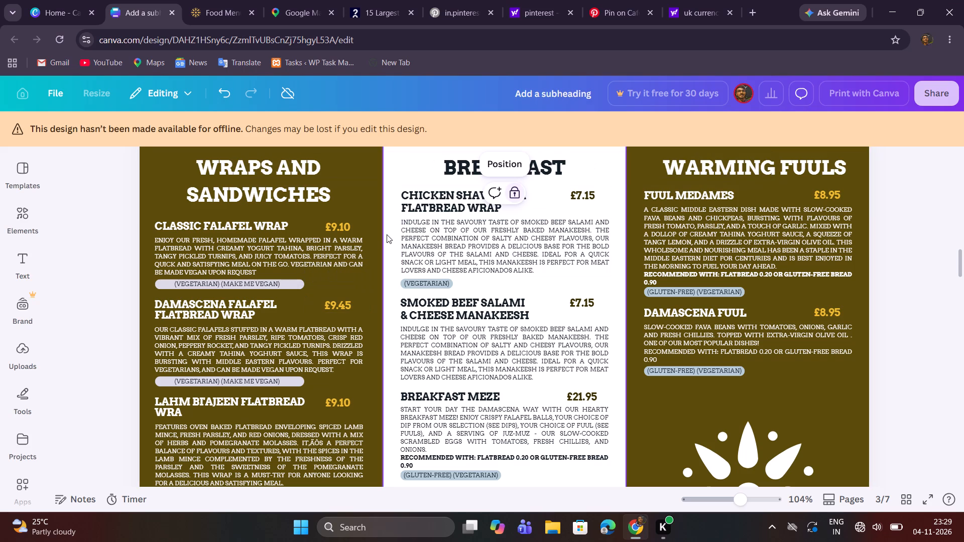
Copy the Lahm Bi'ajeen Flatbread Wrap price from the website and set its price in the design to £9.95.
left_click(214, 0)
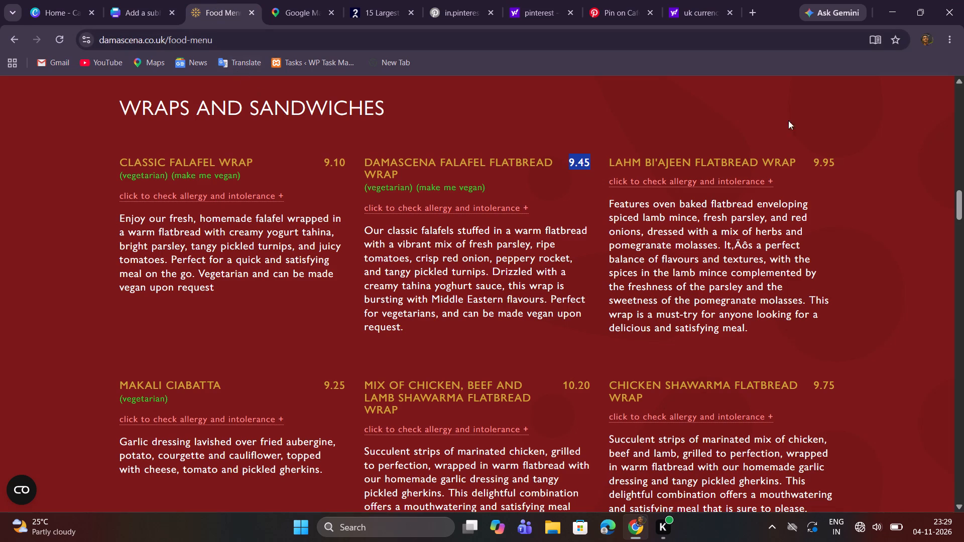
left_click_drag(809, 164, 839, 163)
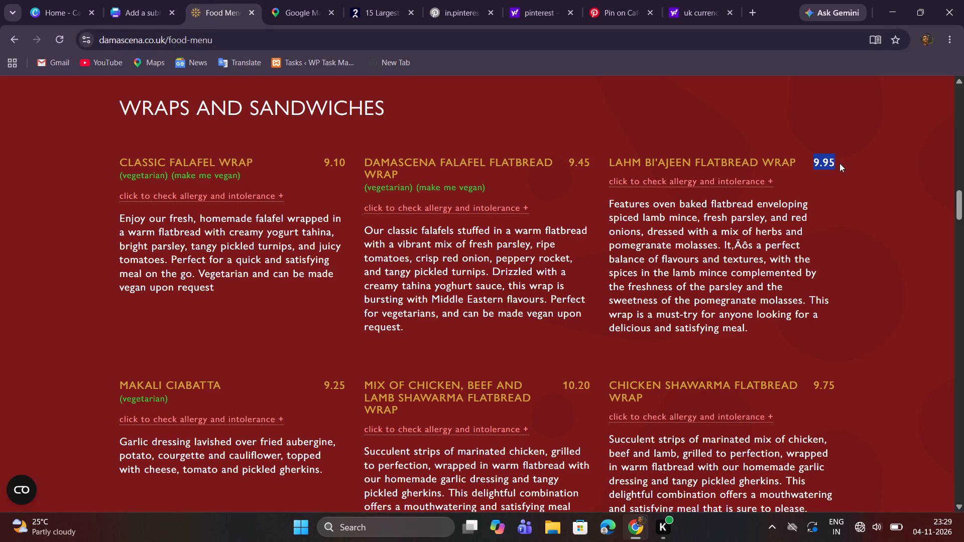
key("ctrl+c")
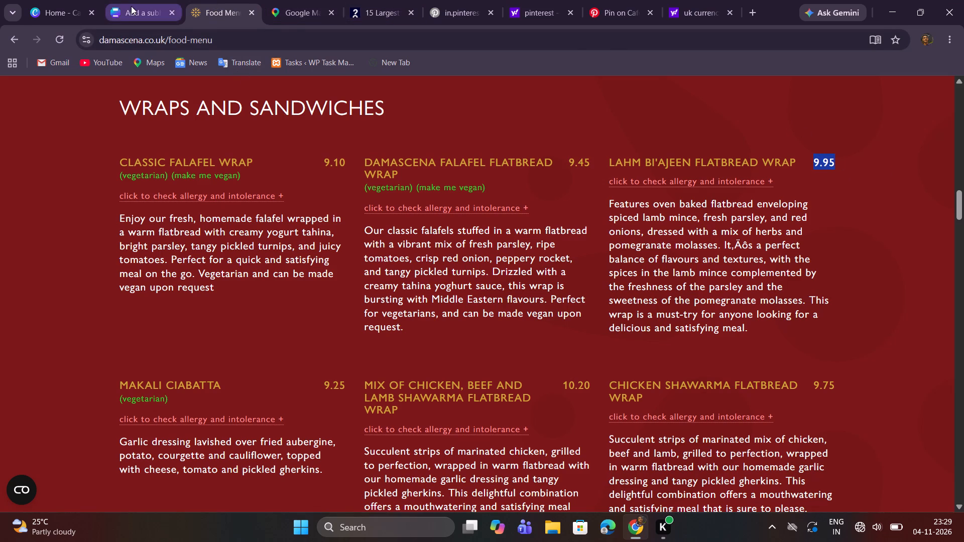
left_click(131, 6)
scroll(260, 231, "down", 2)
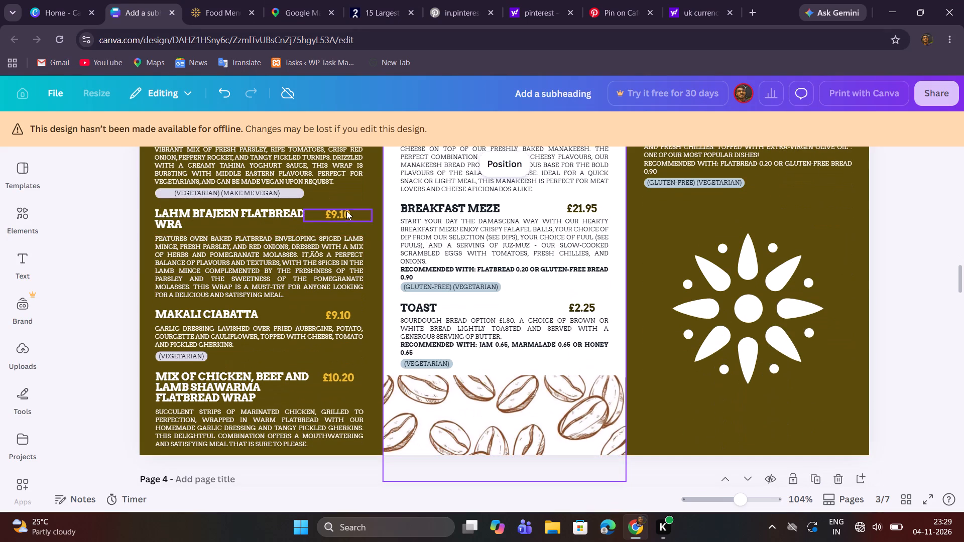
double_click(341, 212)
left_click(331, 212)
left_click_drag(331, 213, 345, 213)
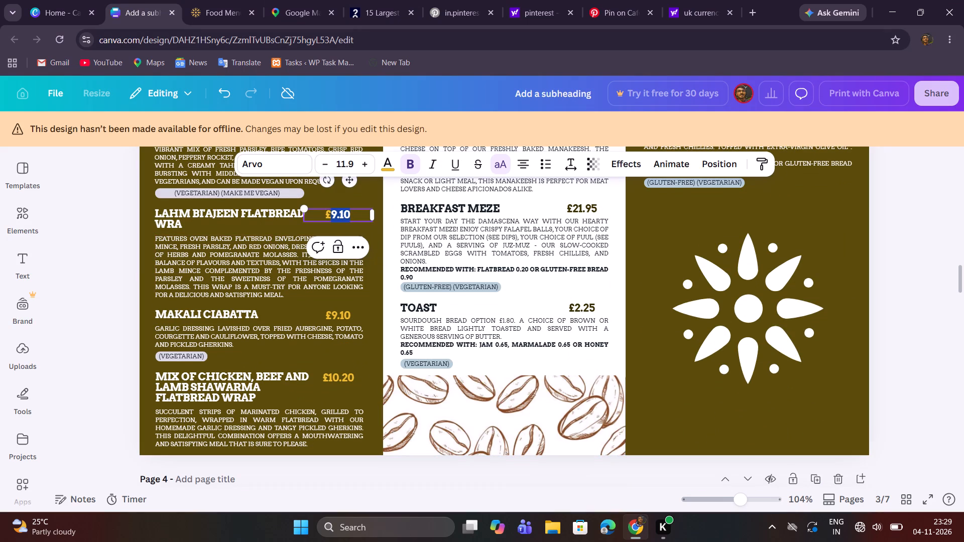
left_click_drag(345, 213, 354, 215)
key("ctrl+v")
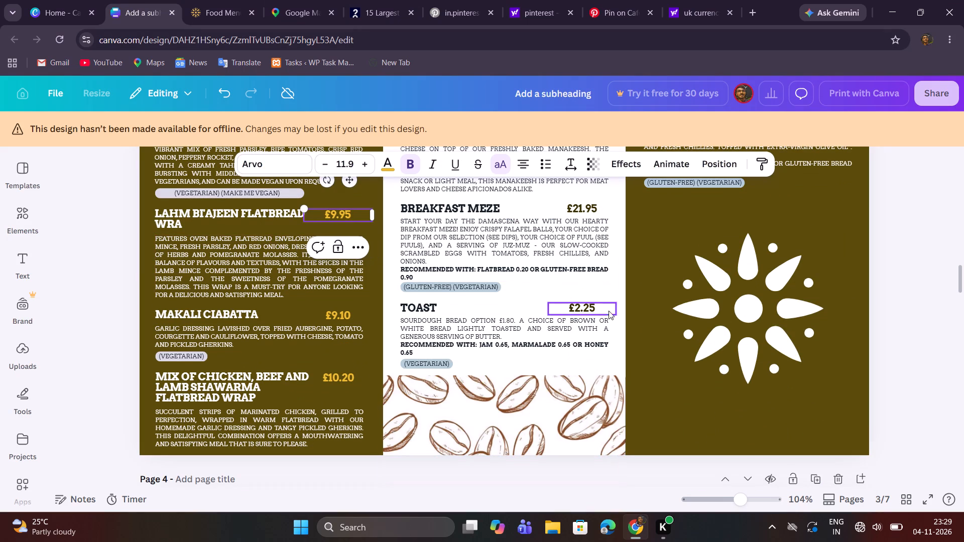
left_click(658, 334)
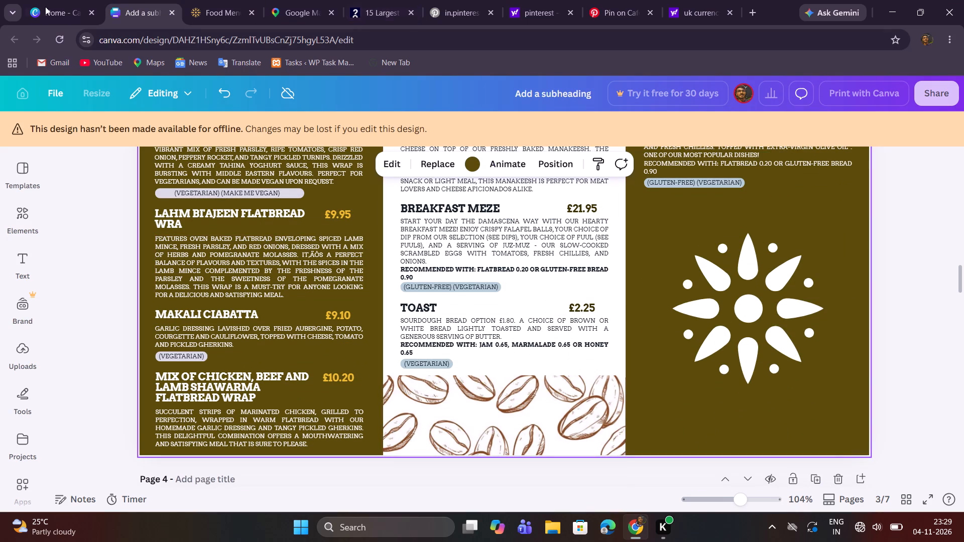
Copy the Makali Ciabatta price from the website and set its page 3 price to £9.25.
left_click(236, 0)
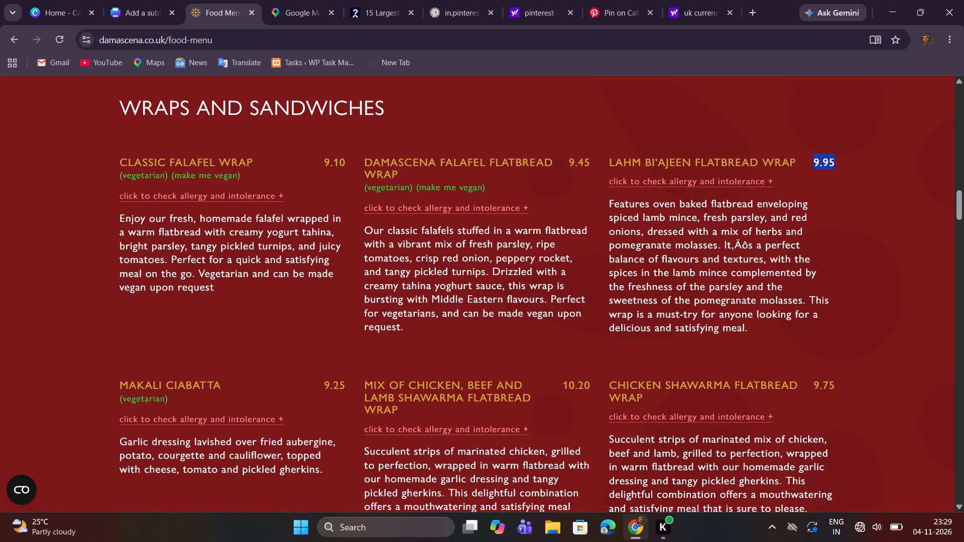
scroll(216, 302, "down", 2)
left_click_drag(324, 259, 326, 259)
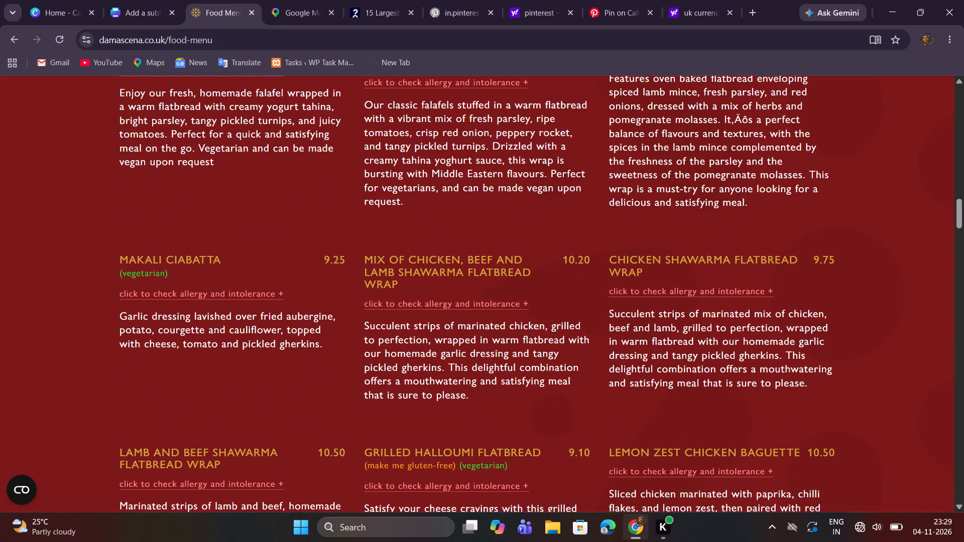
left_click_drag(326, 259, 343, 259)
key("ctrl+c")
left_click(140, 0)
scroll(245, 288, "up", 2)
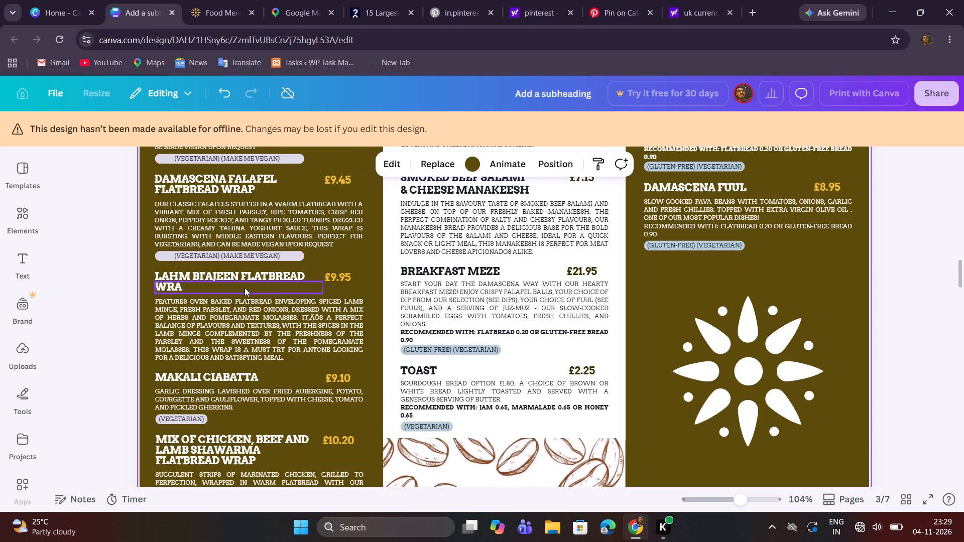
scroll(245, 288, "down", 2)
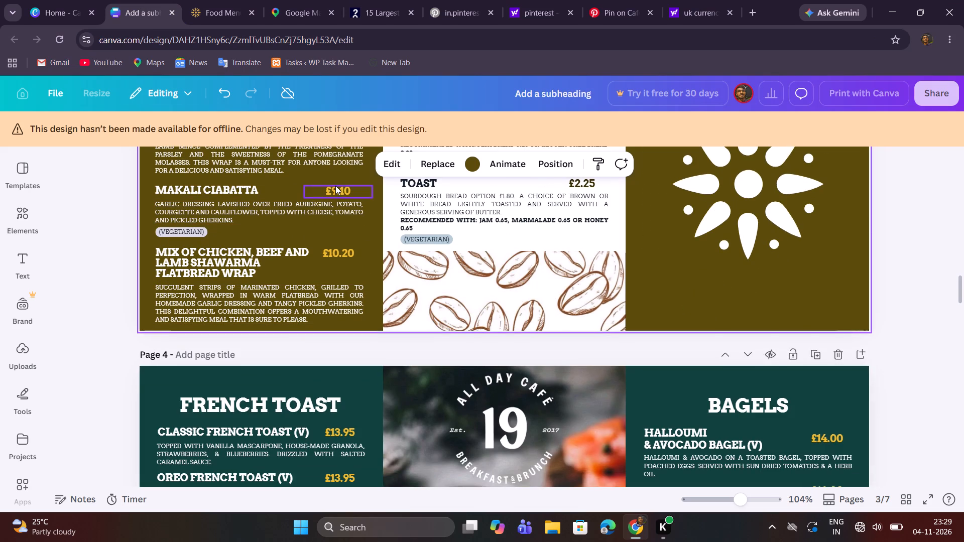
double_click(335, 186)
left_click(334, 191)
left_click_drag(332, 191, 404, 193)
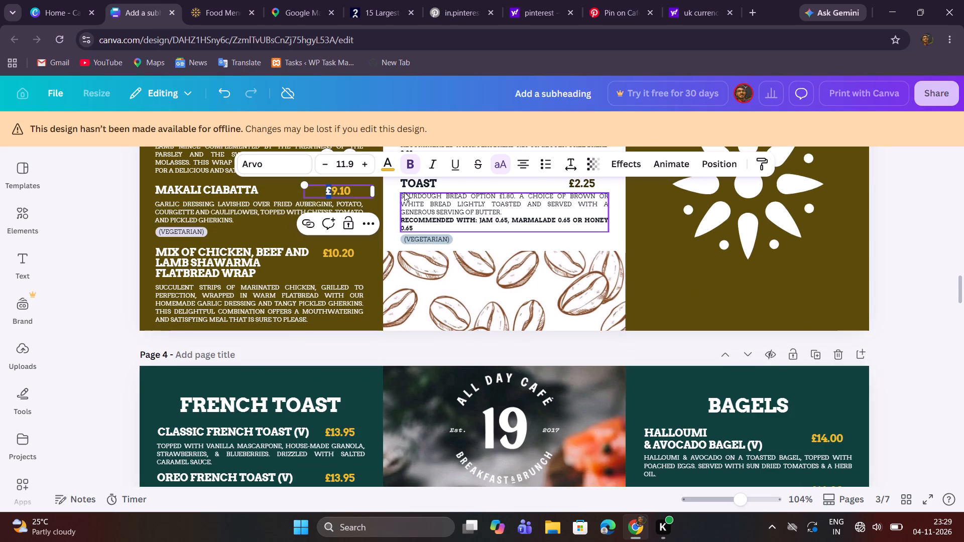
left_click_drag(334, 191, 346, 190)
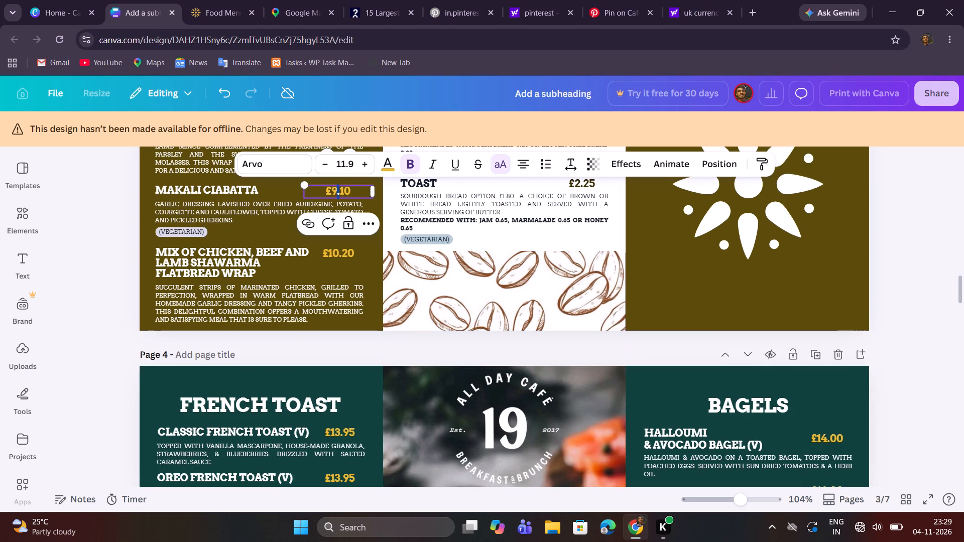
left_click_drag(333, 189, 360, 190)
key("ctrl+v")
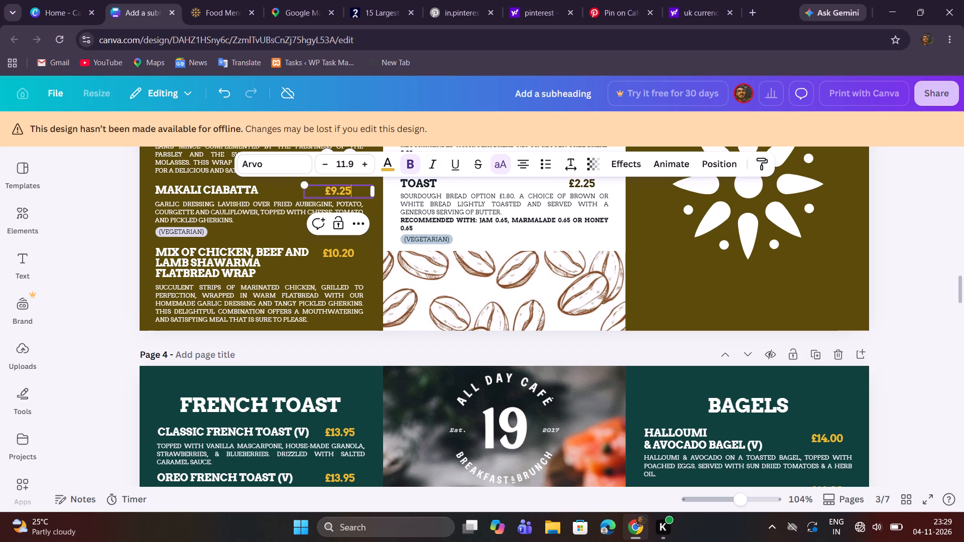
left_click(692, 307)
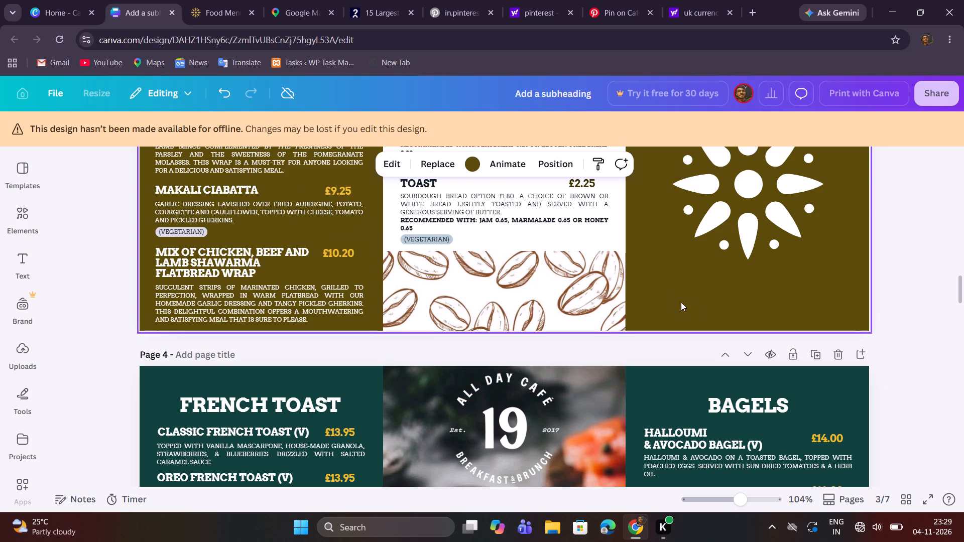
Check the website's Mix of Chicken, Beef and Lamb Shawarma Flatbread Wrap price against the page 3 entry.
left_click(214, 0)
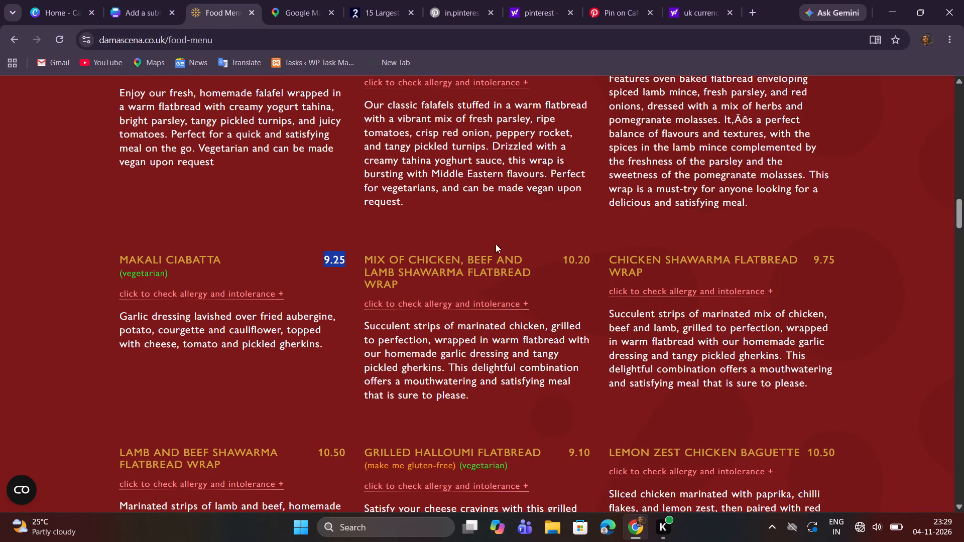
left_click_drag(563, 261, 590, 262)
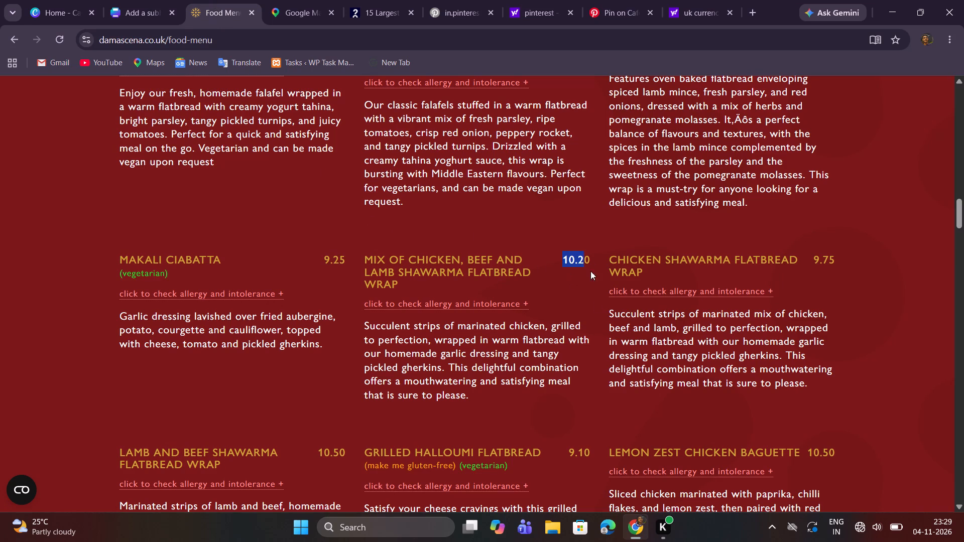
key("ctrl+c")
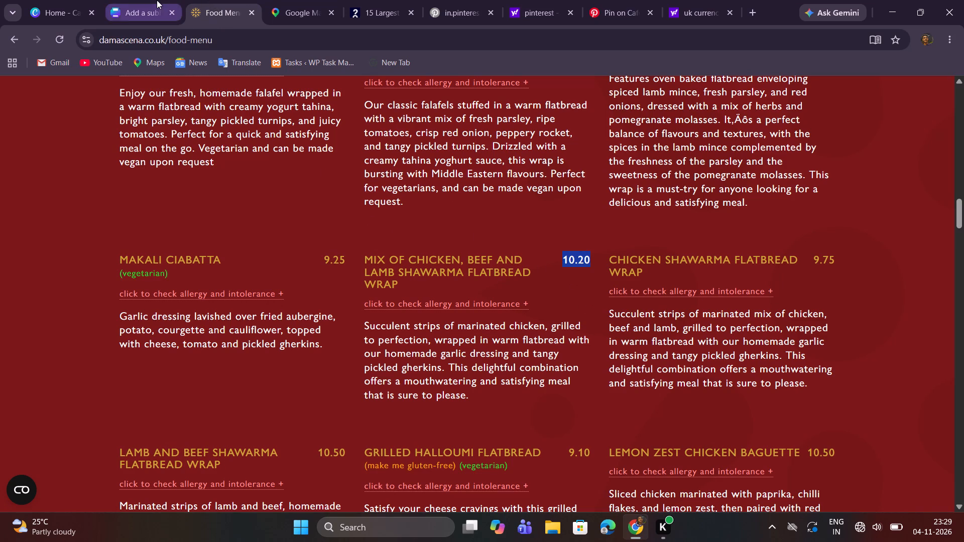
left_click(157, 0)
scroll(352, 267, "up", 1)
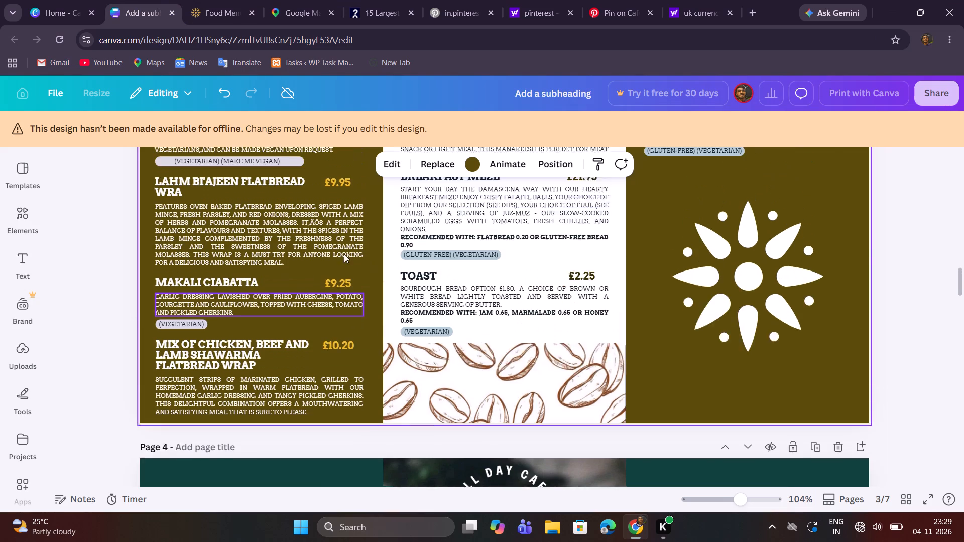
left_click(223, 0)
left_click(144, 0)
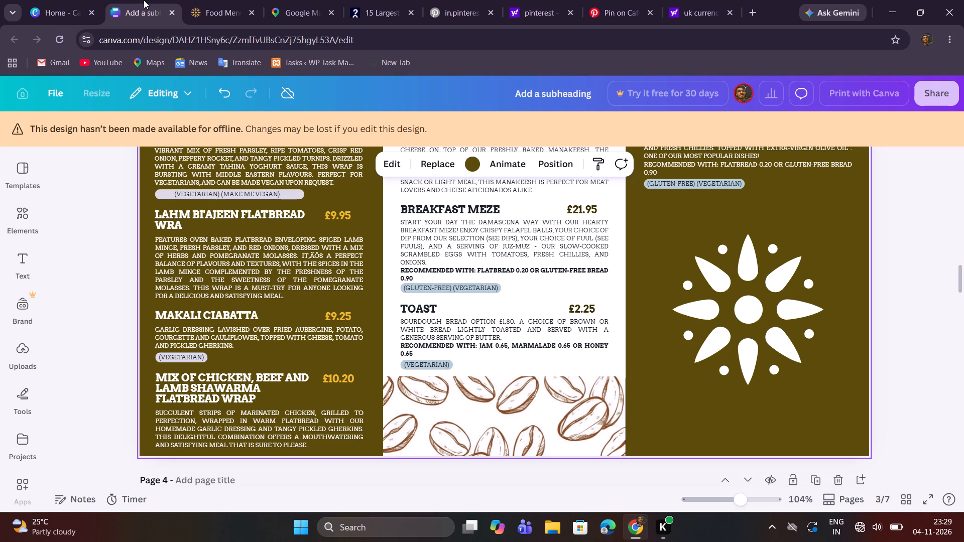
scroll(381, 283, "up", 4)
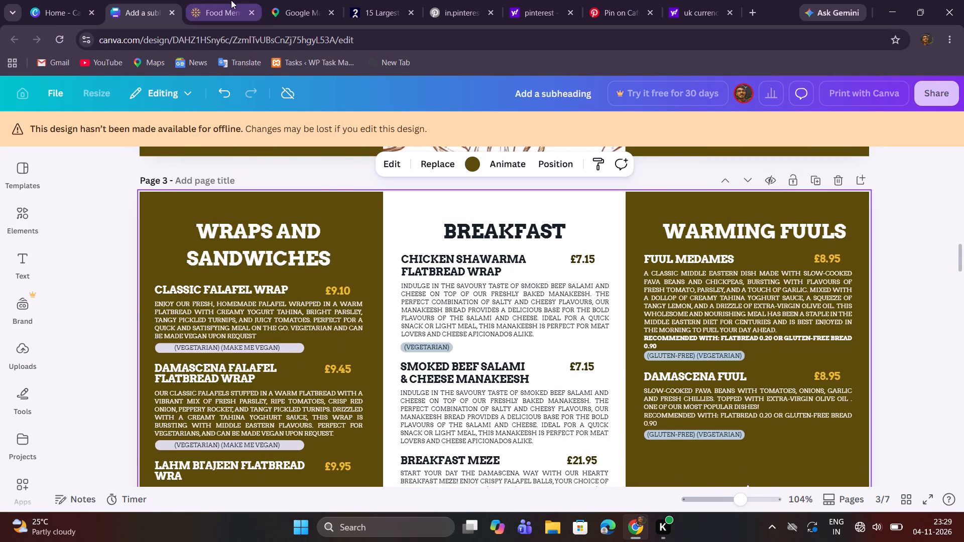
Replace the description under Chicken Shawarma Flatbread Wrap in page 3's middle column with the one copied from the website.
left_click(231, 0)
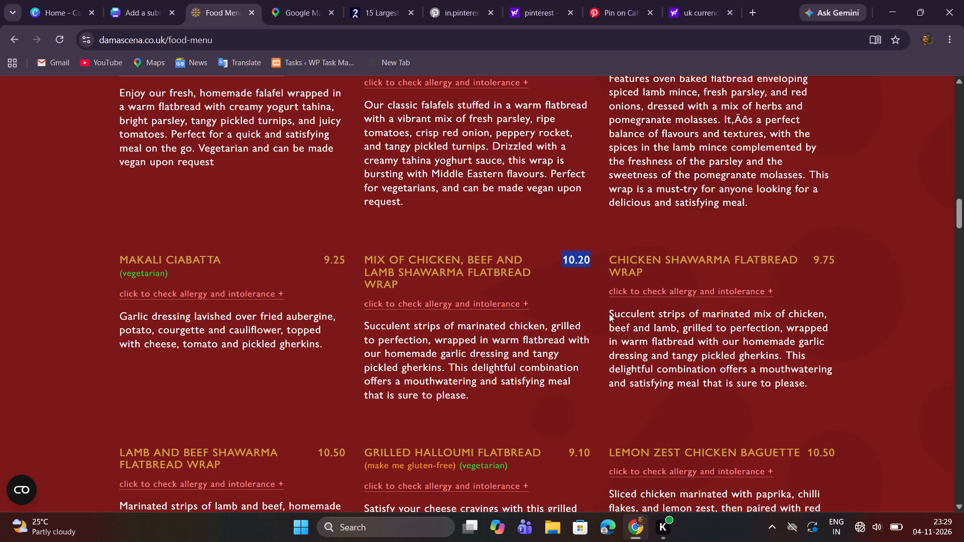
left_click_drag(610, 314, 837, 379)
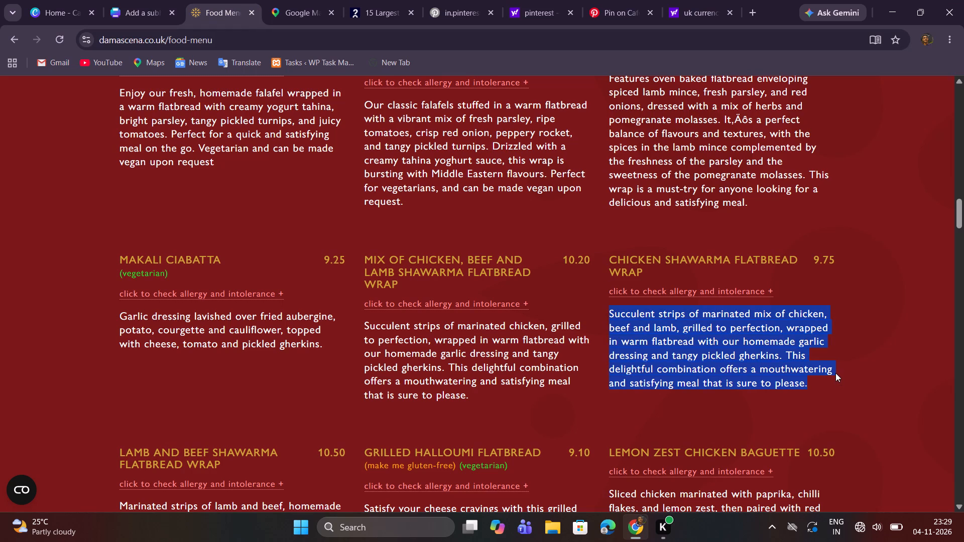
key("ctrl+c")
key("ctrl+c")
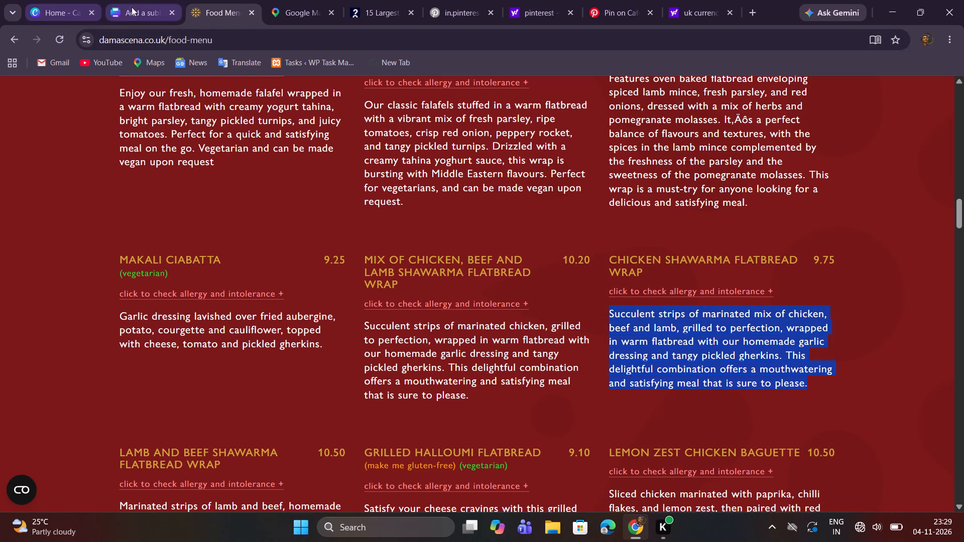
left_click(132, 7)
double_click(504, 327)
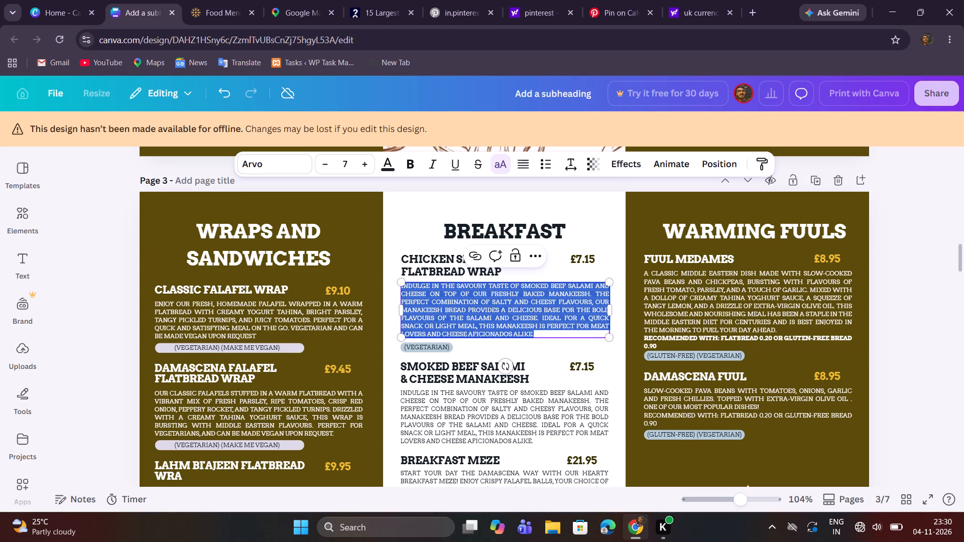
key("ctrl+v")
left_click(476, 345)
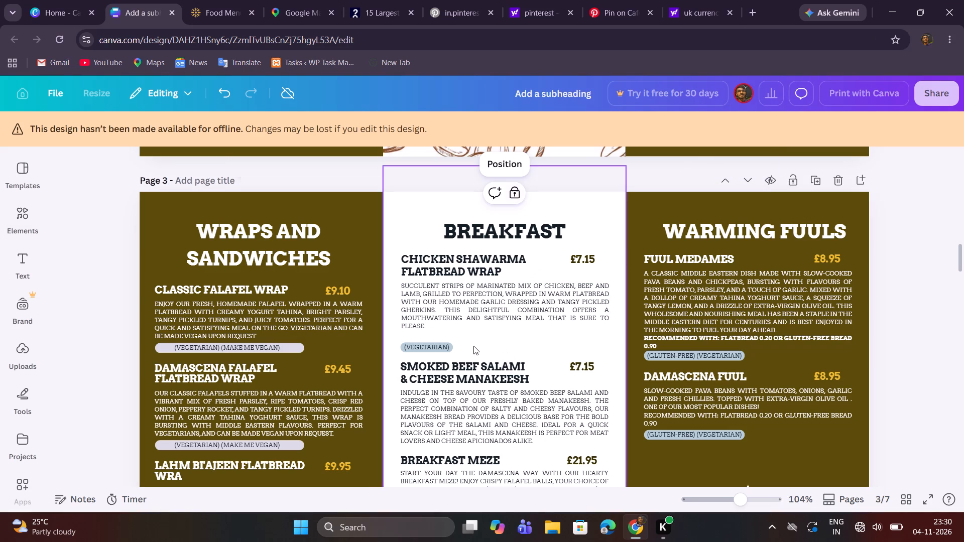
Remove the (Vegetarian) tag beneath the Chicken Shawarma Flatbread Wrap description.
left_click_drag(462, 349, 444, 349)
left_click(454, 318)
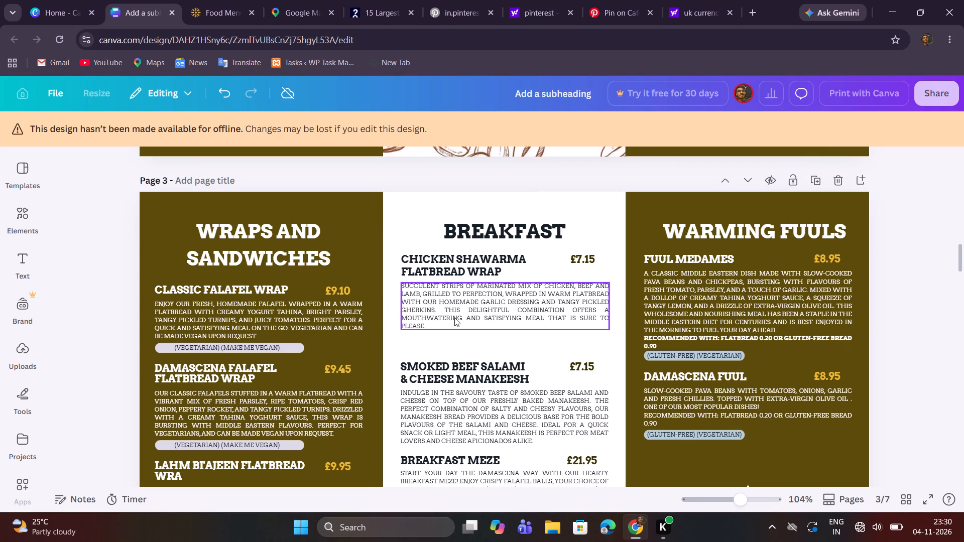
Copy the Chicken Shawarma Flatbread Wrap price from the website and set its page 3 price to £9.75.
left_click(202, 0)
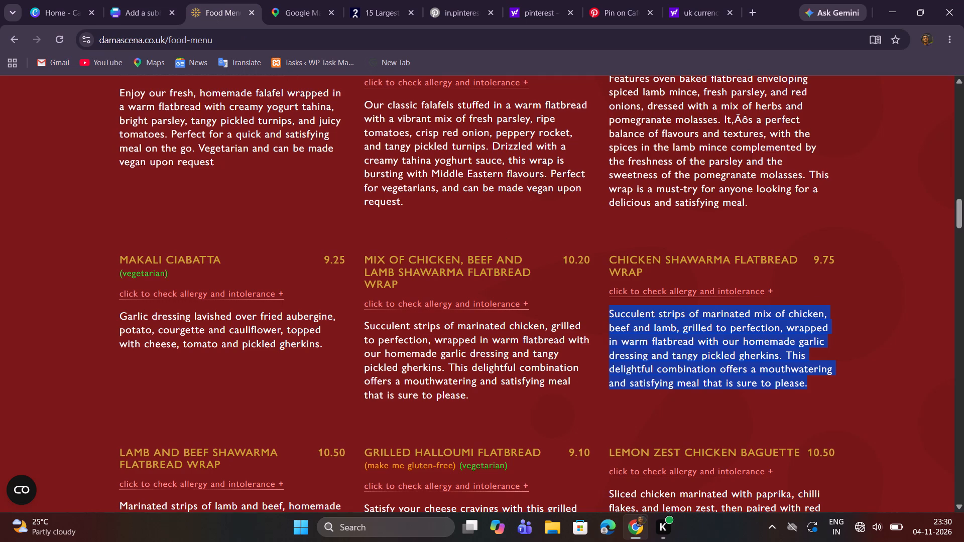
left_click_drag(815, 260, 836, 259)
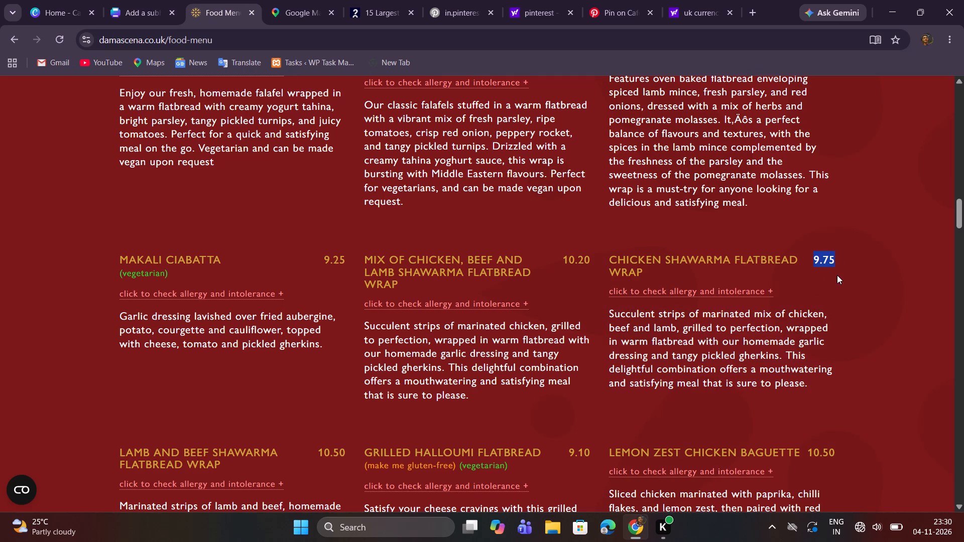
key("ctrl+c")
left_click(128, 14)
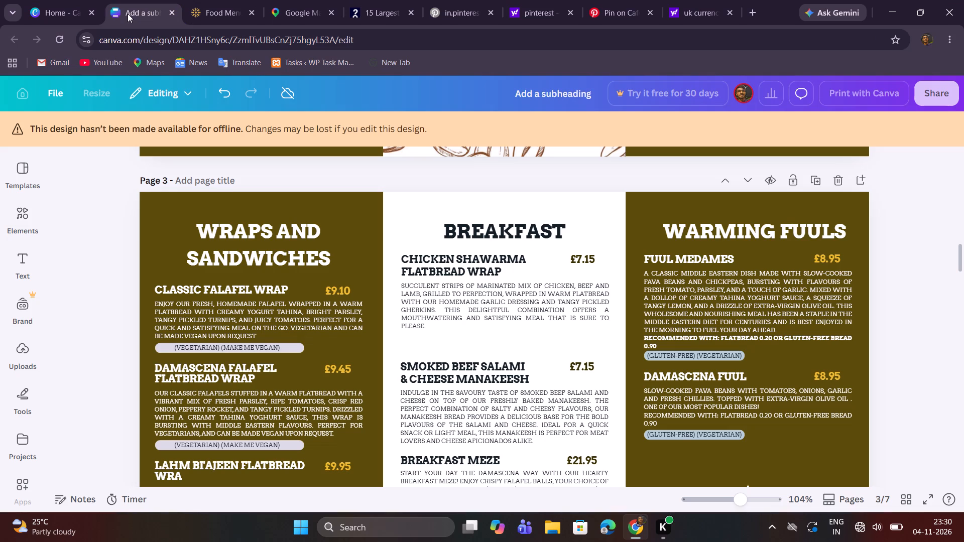
double_click(576, 261)
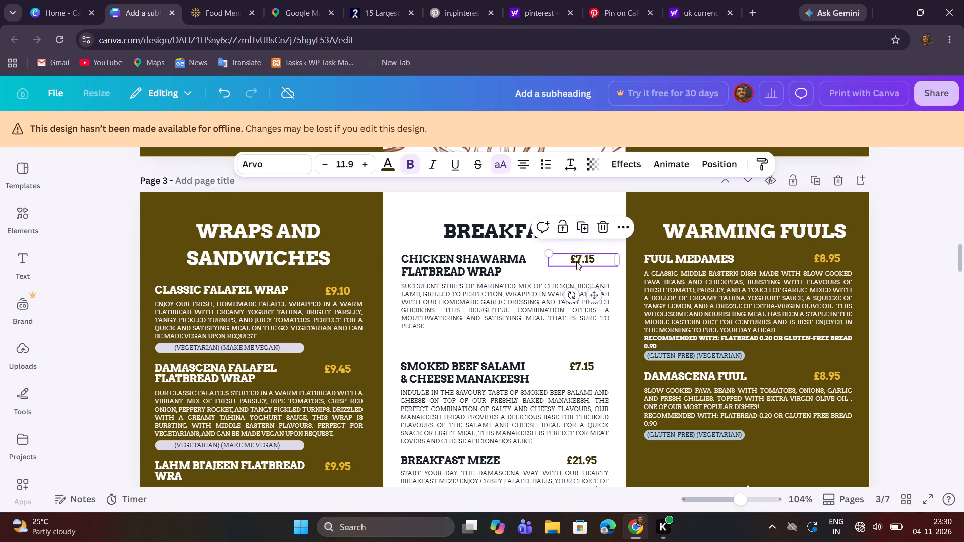
left_click(576, 261)
left_click_drag(576, 261, 592, 258)
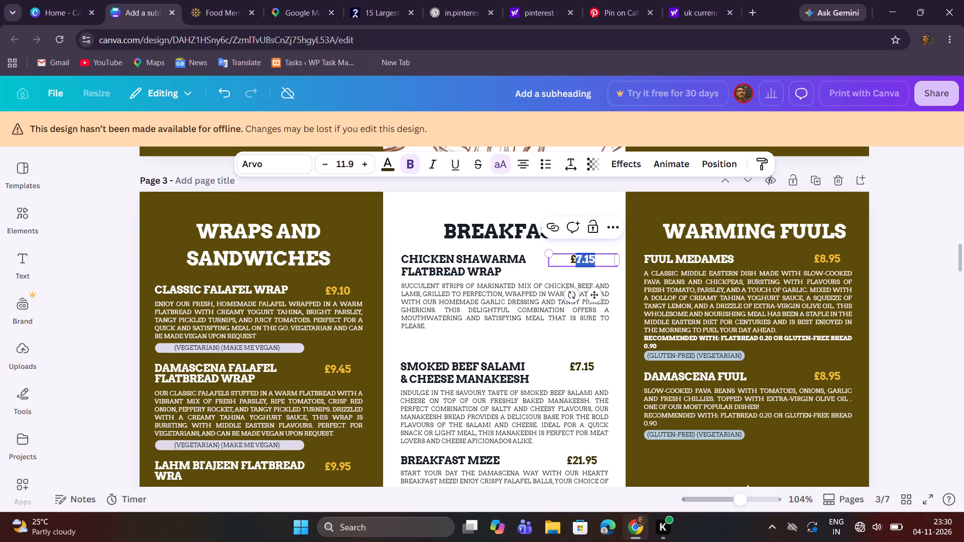
key("ctrl+v")
left_click(595, 349)
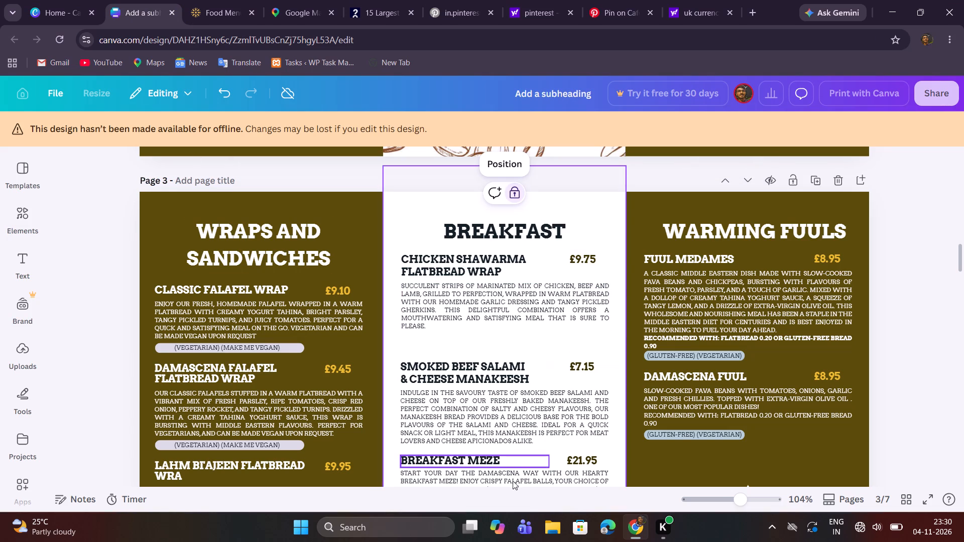
left_click(886, 312)
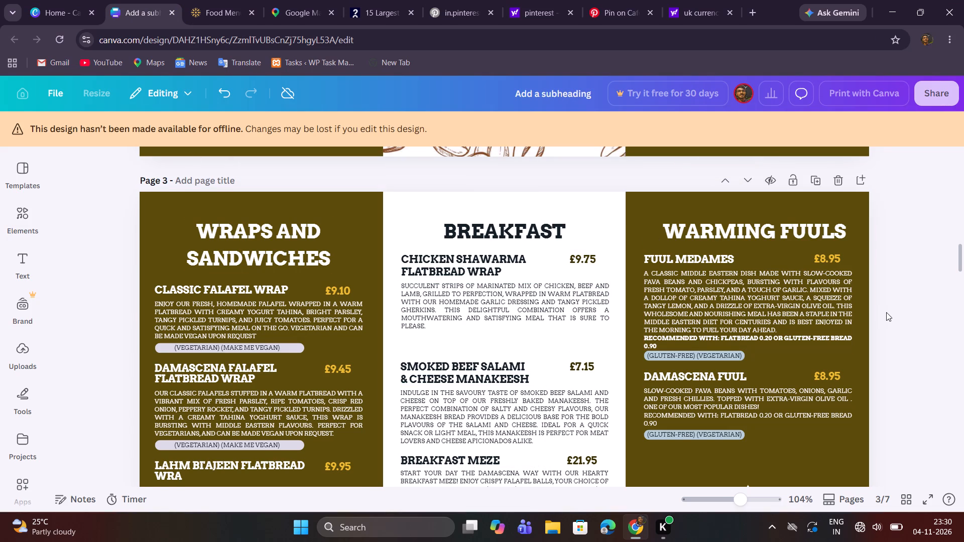
Examine the website's wraps and sandwiches following Chicken Shawarma Flatbread Wrap and compare them with page 3's middle-column entries.
scroll(886, 312, "down", 2)
left_click(213, 1)
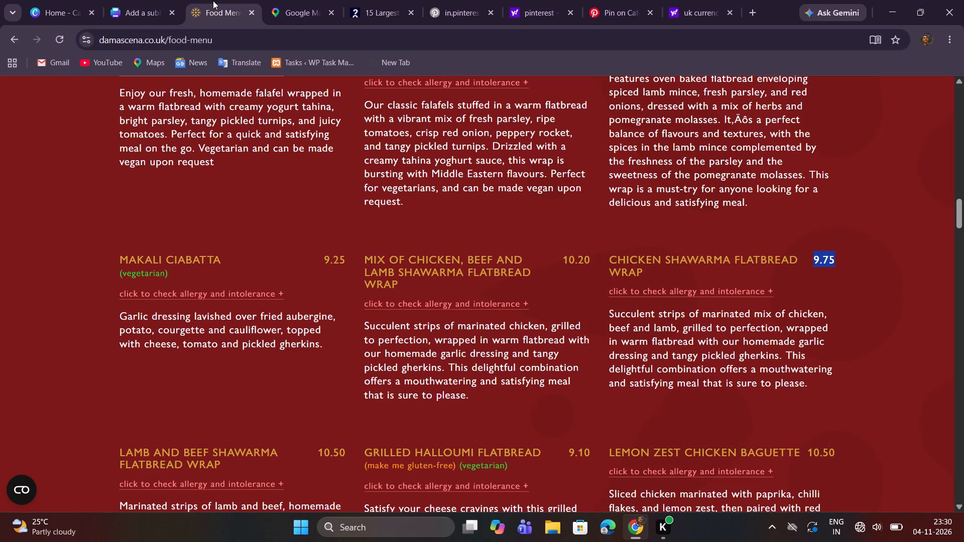
scroll(210, 0, "down", 2)
scroll(259, 146, "down", 3)
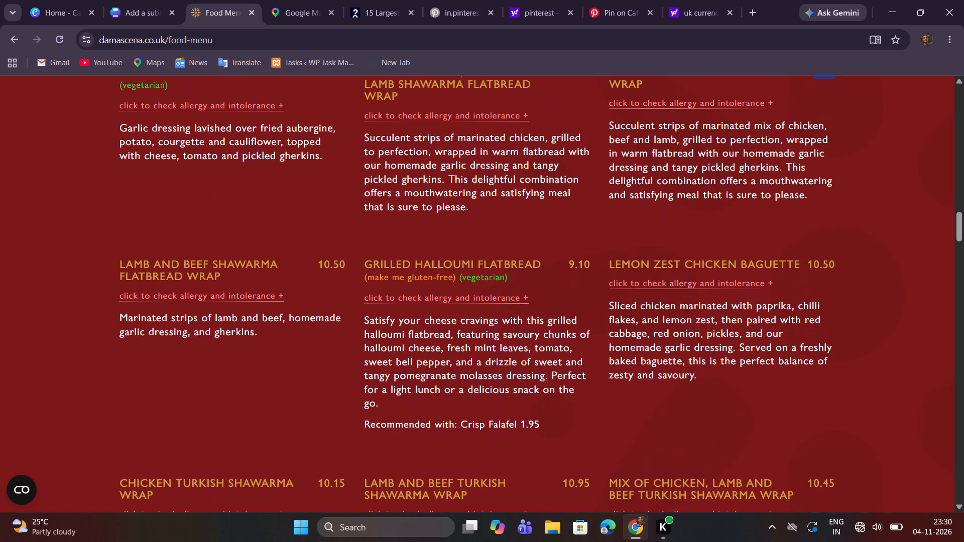
scroll(258, 146, "down", 1)
scroll(257, 145, "up", 1)
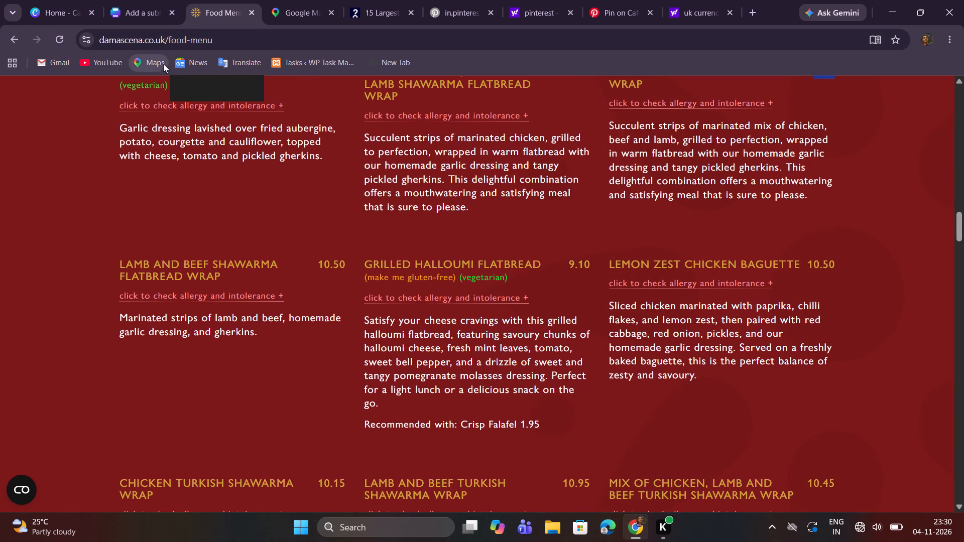
left_click(143, 13)
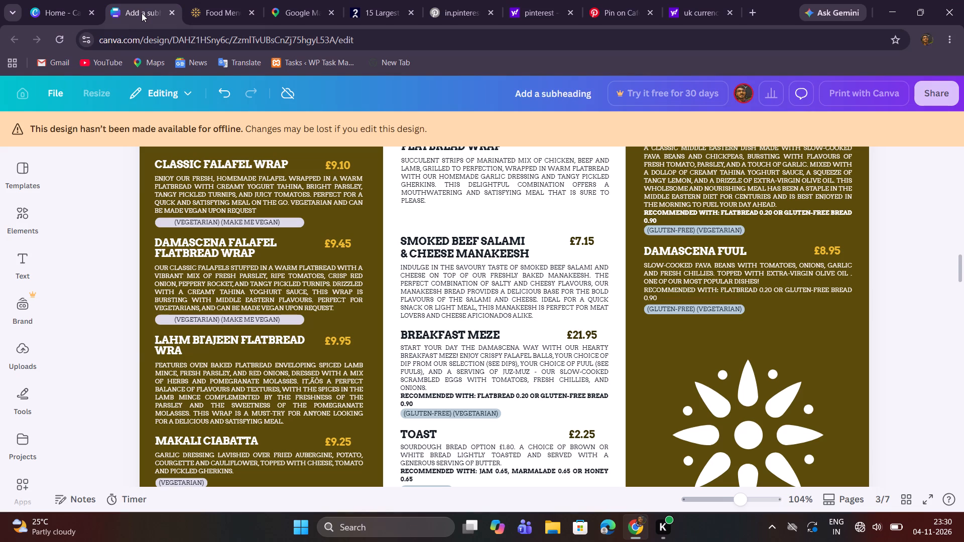
left_click(193, 2)
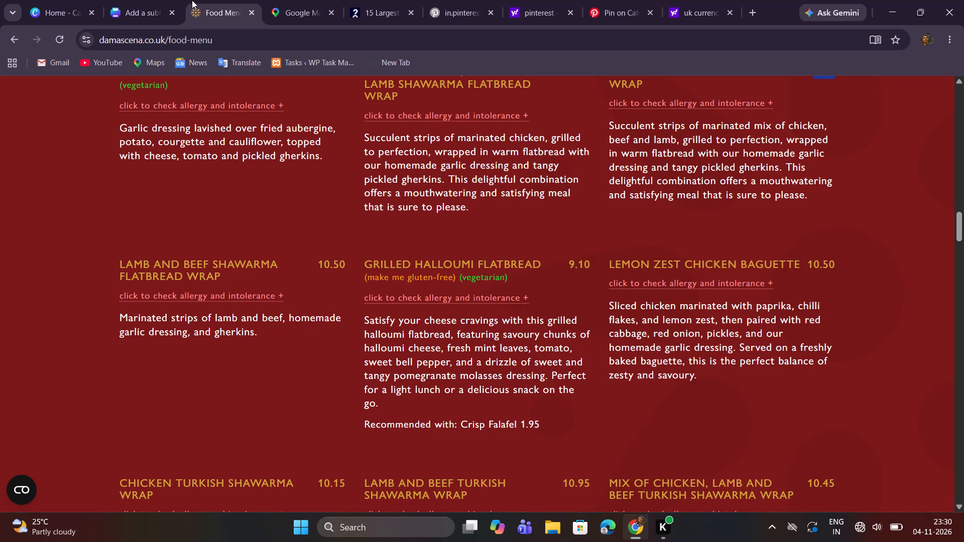
left_click(145, 4)
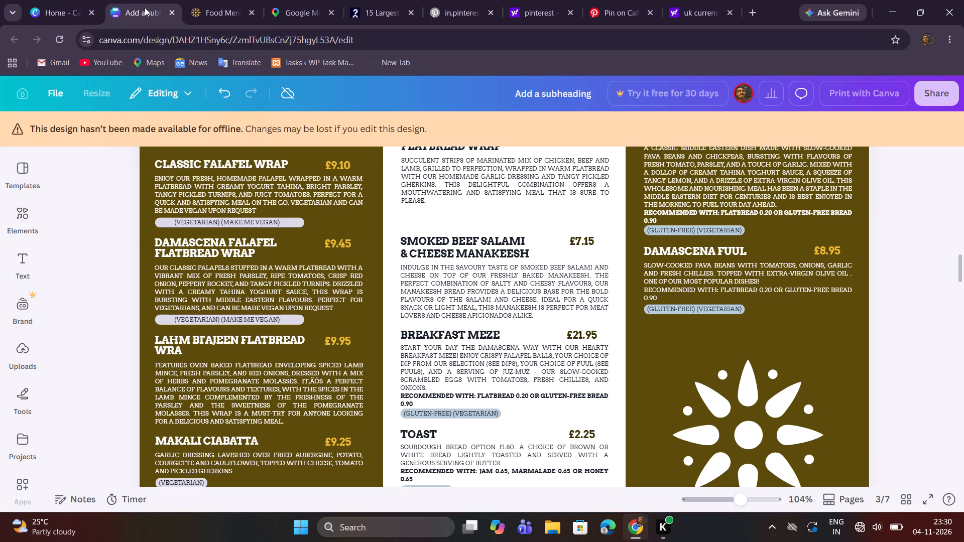
left_click(206, 11)
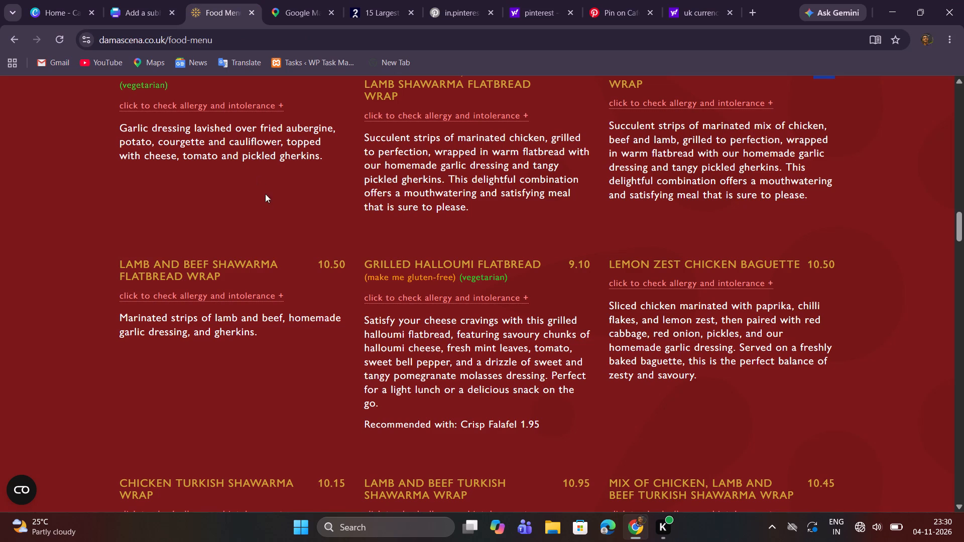
Copy the Lamb and Beef Shawarma Flatbread Wrap title from the website's food menu and return to the Canva design.
scroll(345, 210, "up", 1)
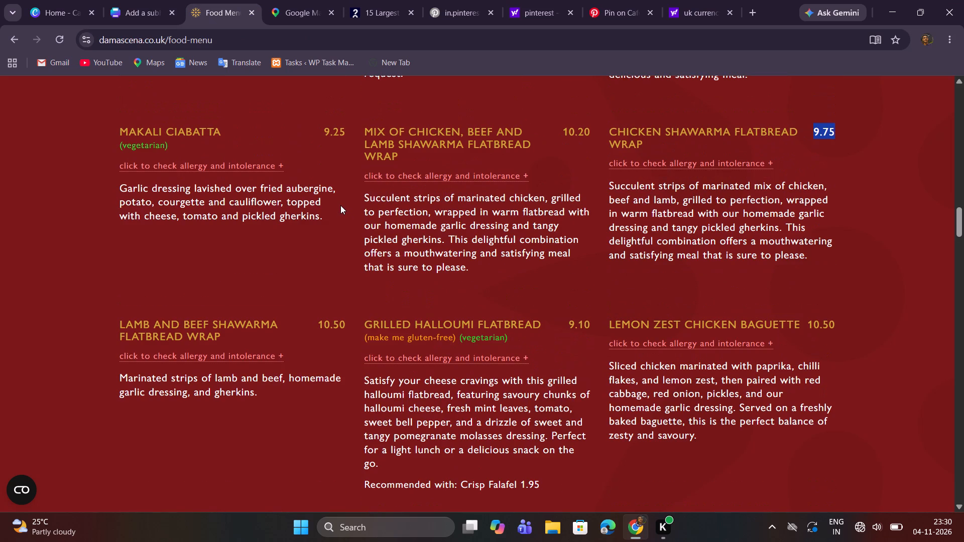
scroll(340, 205, "down", 2)
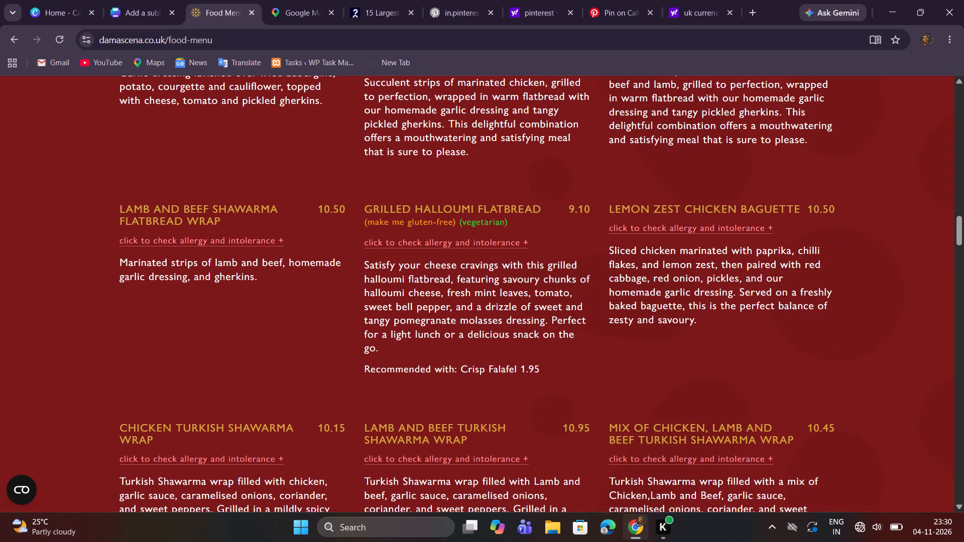
left_click_drag(119, 200, 229, 218)
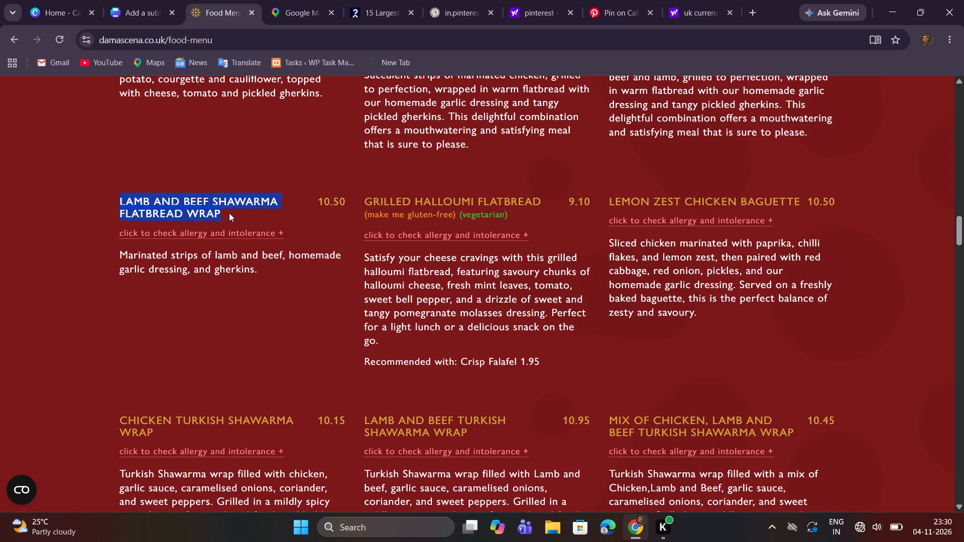
key("ctrl+c")
key("ctrl+c")
left_click(148, 10)
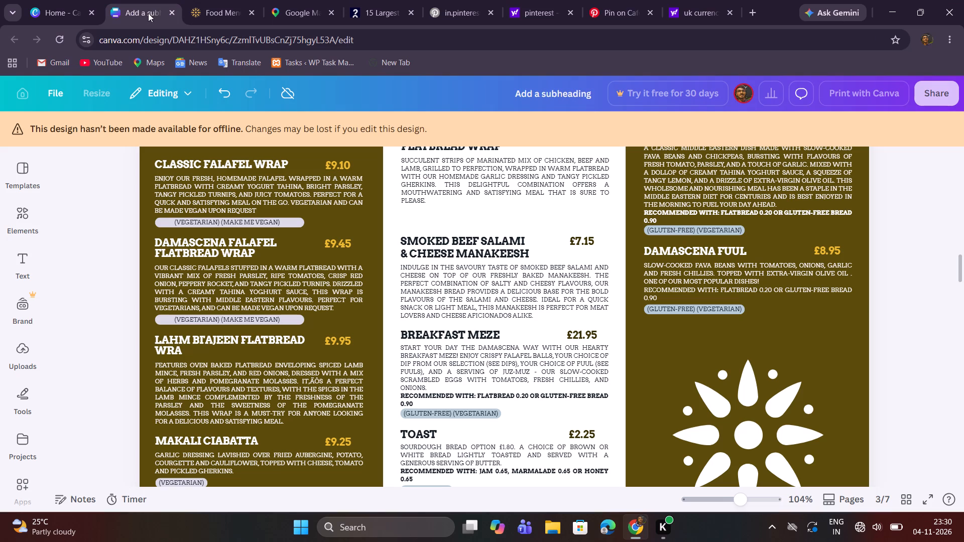
Move page 3's Smoked Beef Salami & Cheese Manakeesh title, price and description up together, closer beneath the Chicken Shawarma Flatbread Wrap description.
left_click_drag(395, 311, 589, 253)
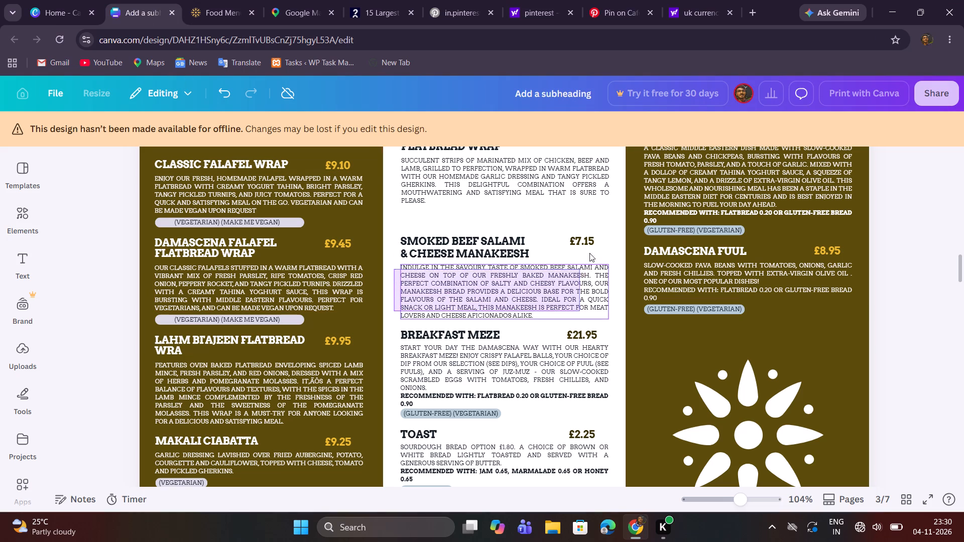
left_click_drag(589, 253, 601, 235)
left_click_drag(553, 291, 550, 289, "shift")
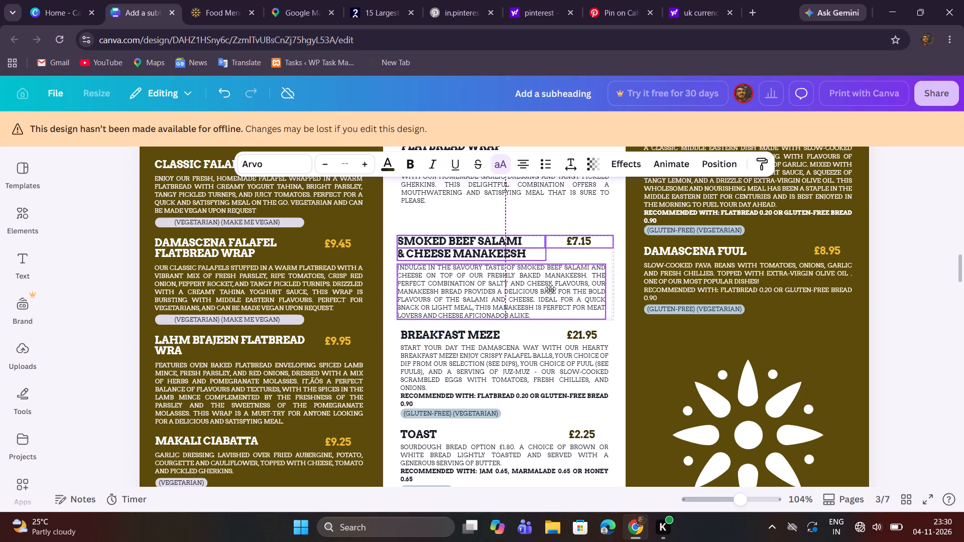
left_click_drag(550, 289, 552, 268, "shift")
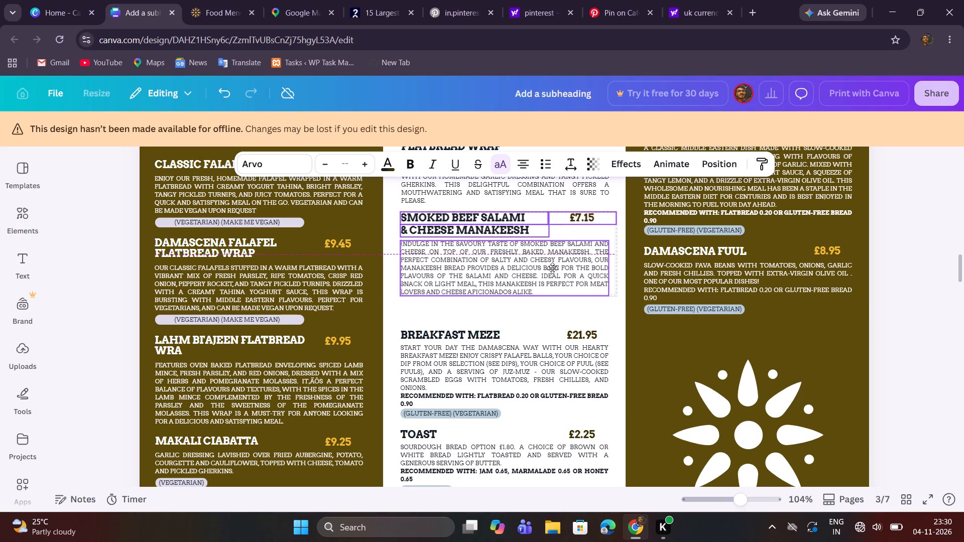
left_click_drag(552, 268, 552, 268, "shift")
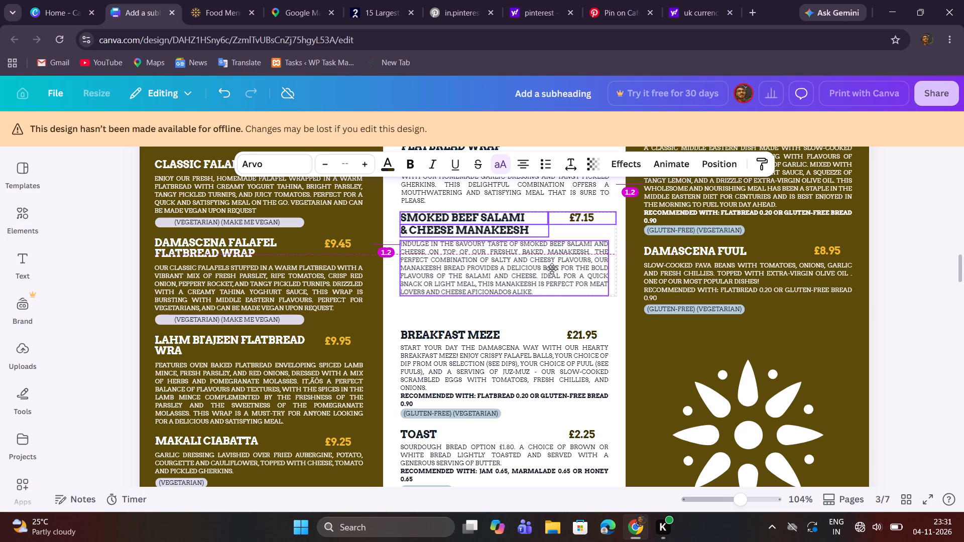
left_click_drag(552, 268, 552, 269, "shift")
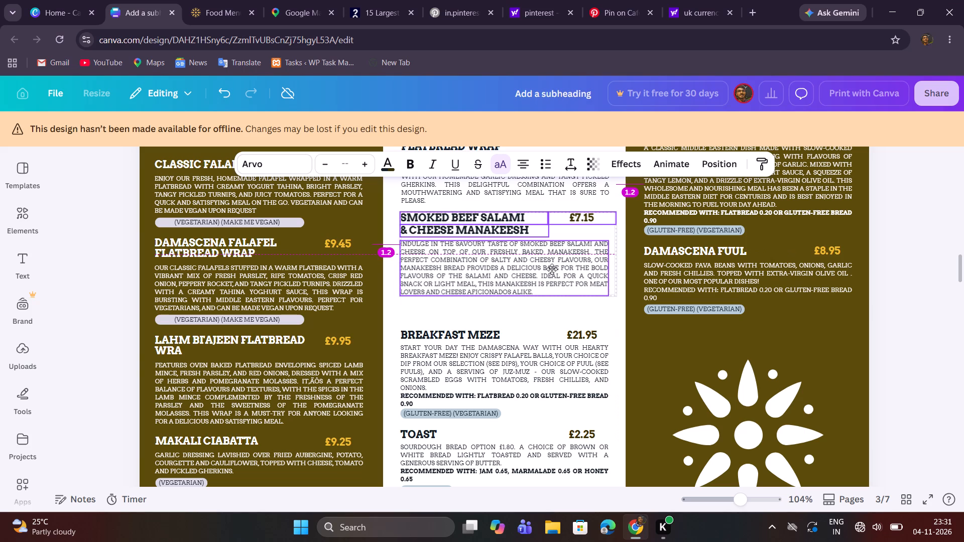
left_click_drag(552, 269, 552, 272, "shift")
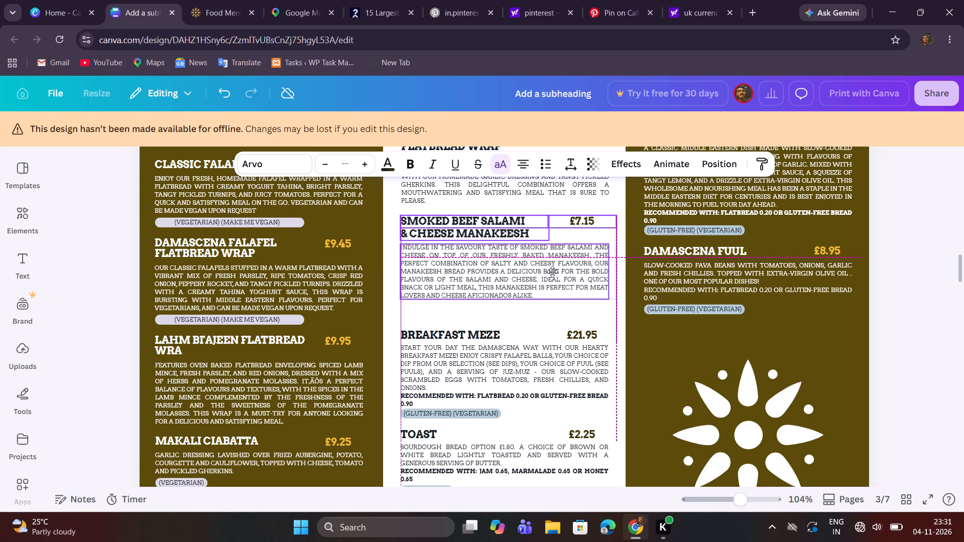
left_click_drag(552, 272, 554, 272, "shift")
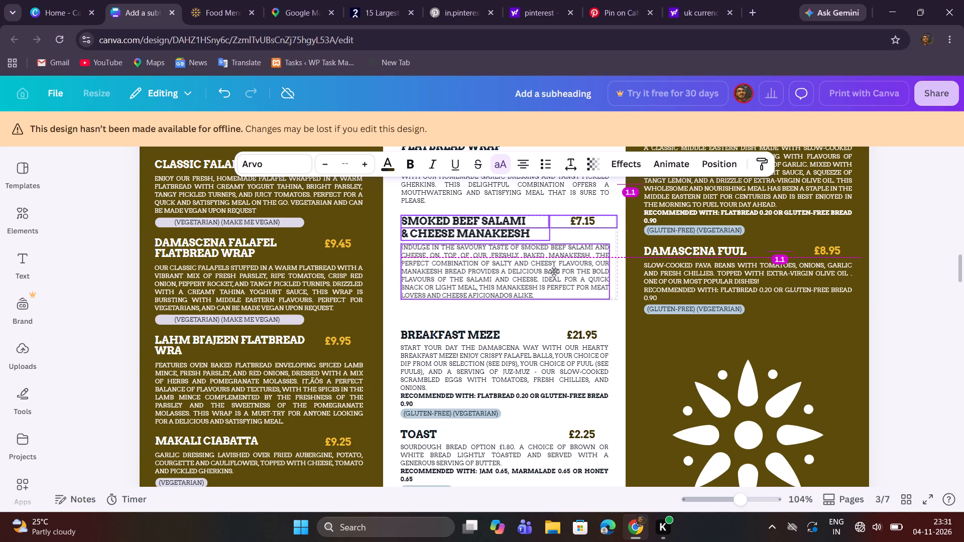
left_click_drag(554, 272, 553, 272, "shift")
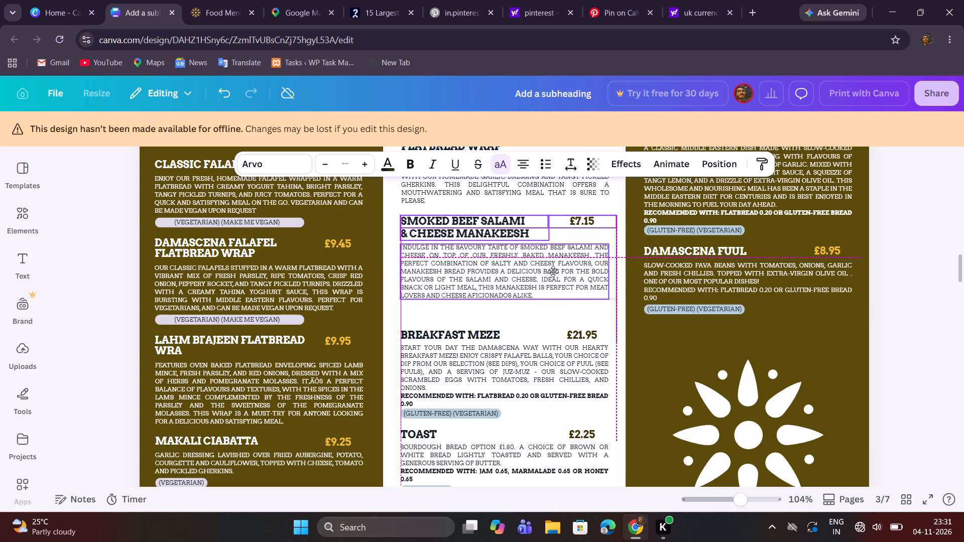
left_click_drag(553, 272, 552, 272, "shift")
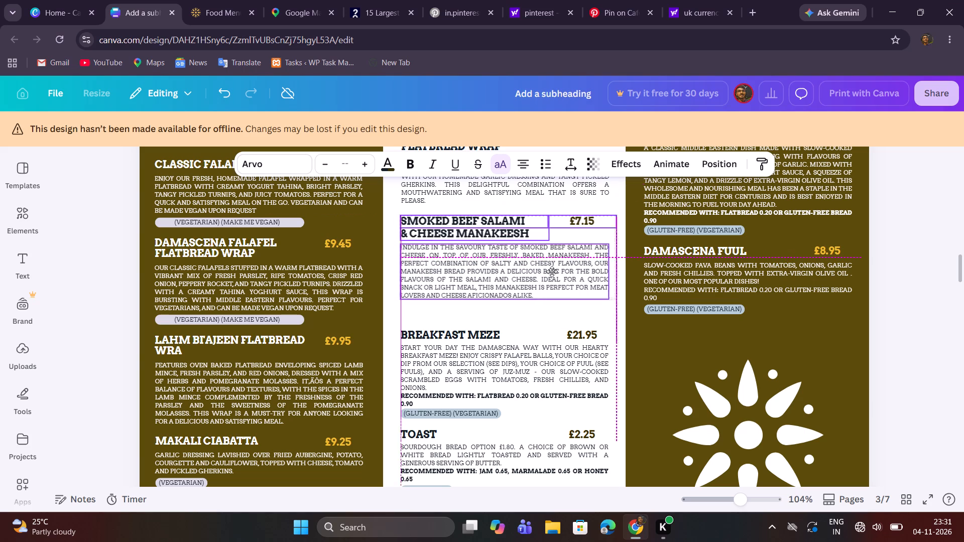
left_click_drag(552, 272, 554, 272, "shift")
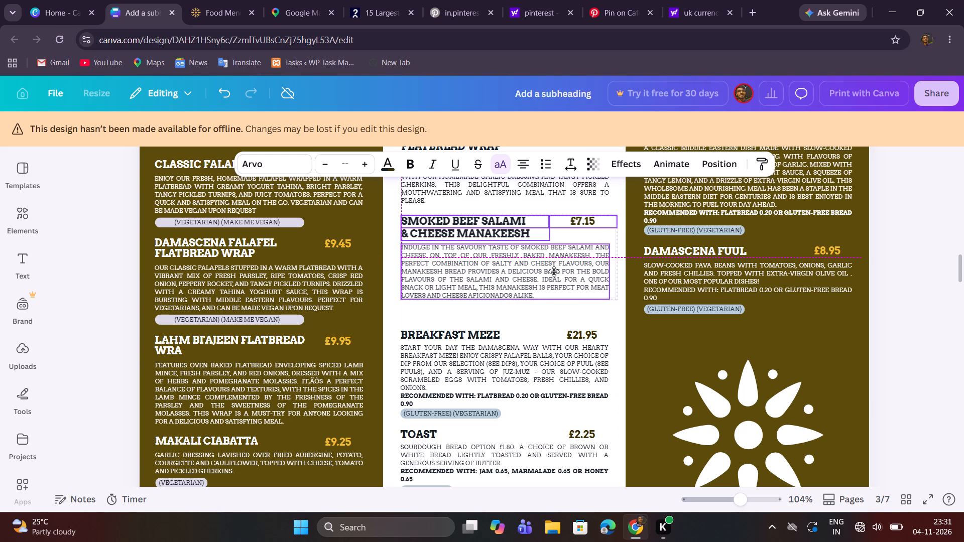
left_click_drag(554, 272, 553, 270, "shift")
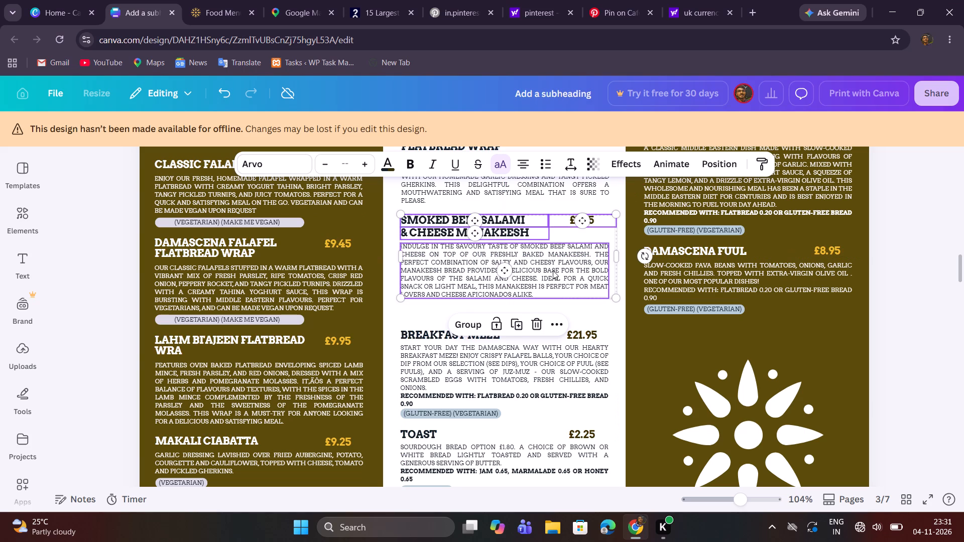
left_click(542, 310)
Replace the Smoked Beef Salami title line with the copied Lamb and Beef Shawarma Flatbread Wrap title.
scroll(541, 308, "up", 1)
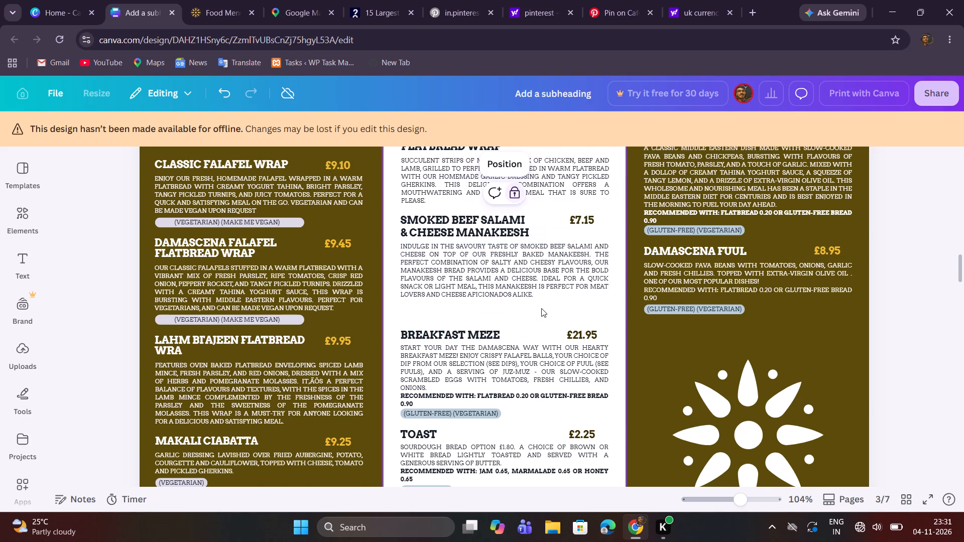
scroll(541, 308, "up", 1)
double_click(525, 342)
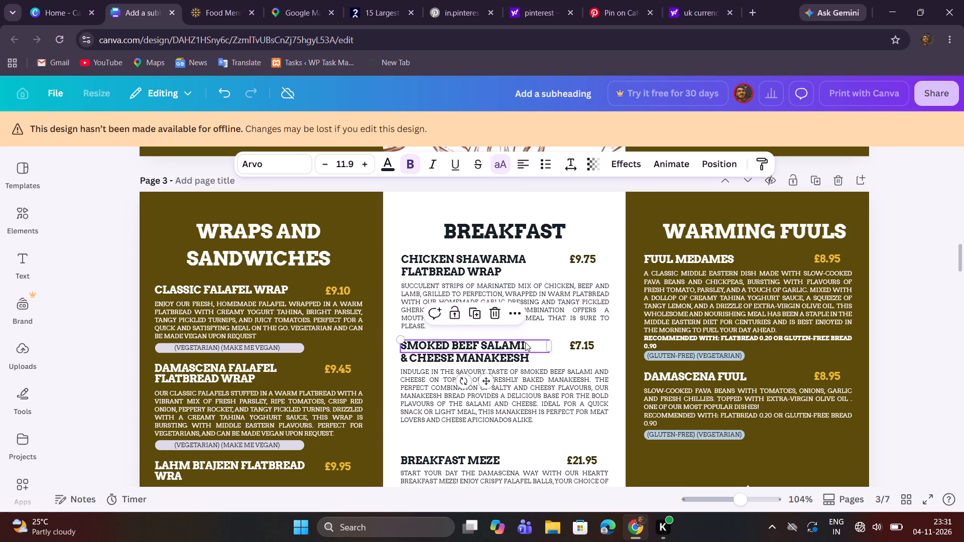
key("ctrl+v")
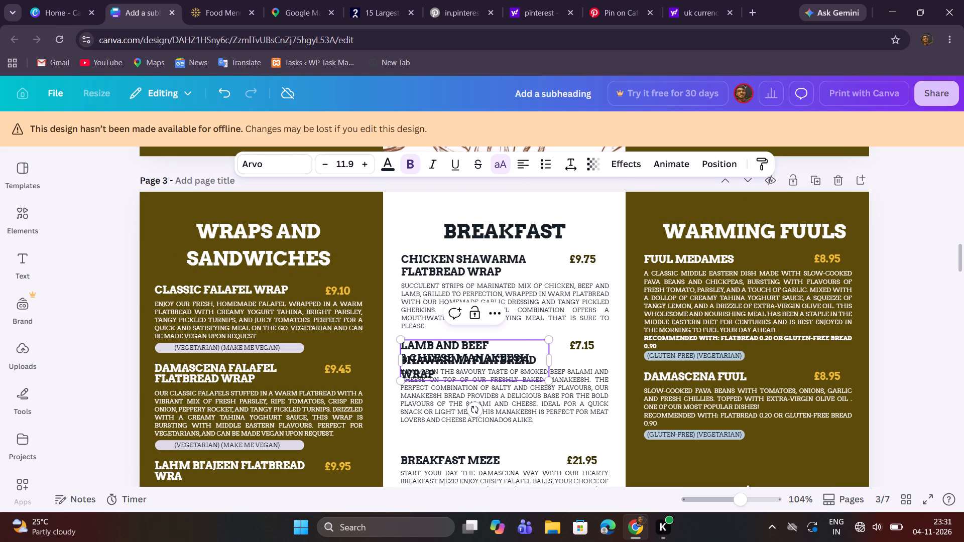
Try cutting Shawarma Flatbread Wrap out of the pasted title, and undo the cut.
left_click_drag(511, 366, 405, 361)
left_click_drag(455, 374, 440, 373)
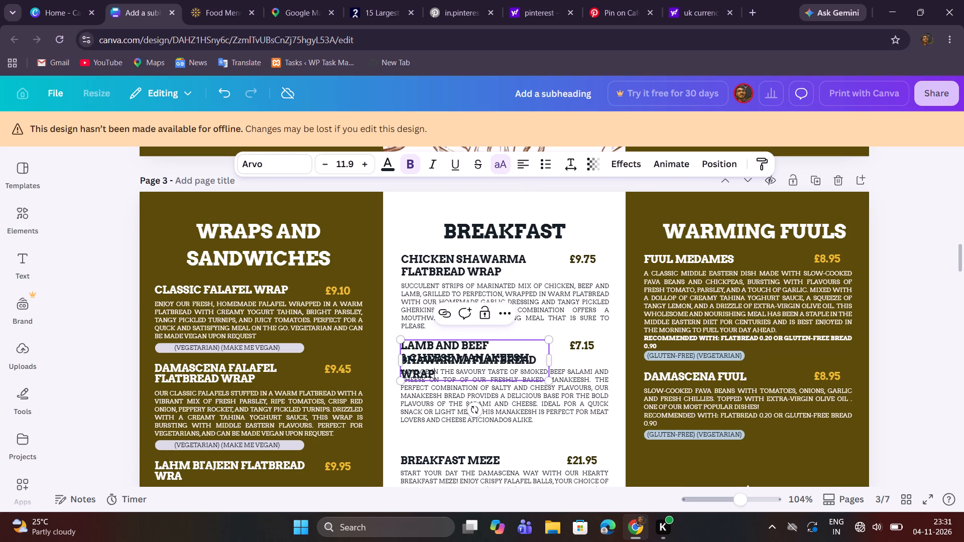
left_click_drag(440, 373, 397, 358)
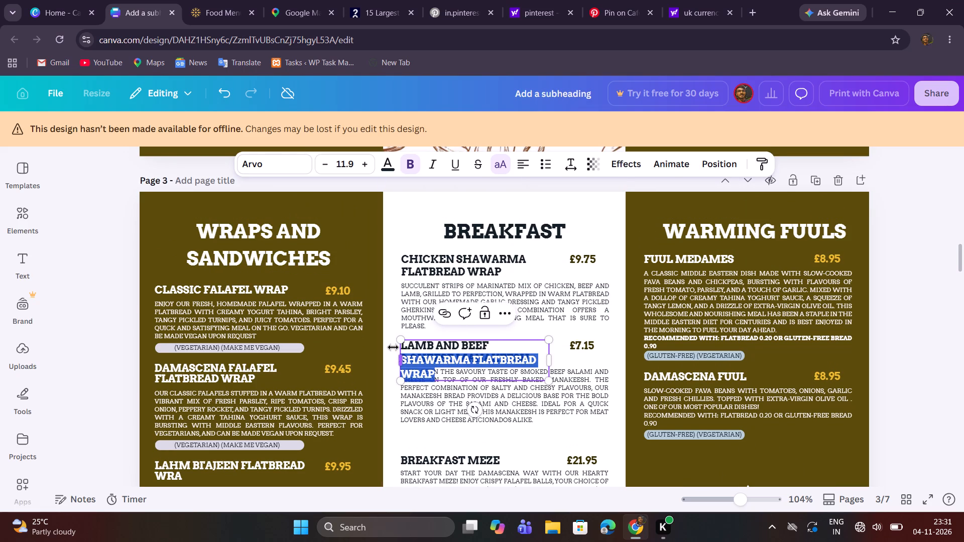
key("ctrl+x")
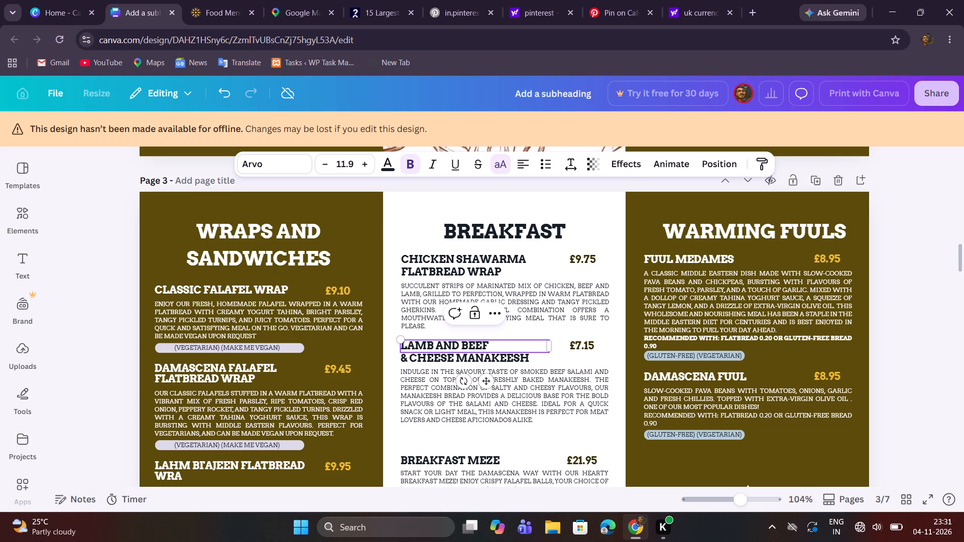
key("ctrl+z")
Widen the title to fit Lamb and Beef Shawarma on one line, and move Flatbread Wrap into the line below, replacing & Cheese Manakeesh.
left_click(548, 355)
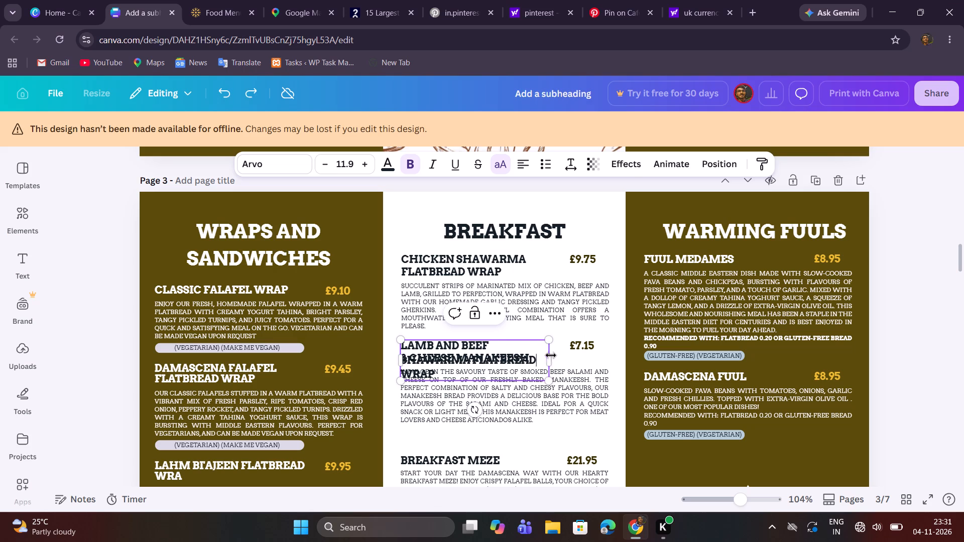
left_click_drag(554, 356, 577, 355)
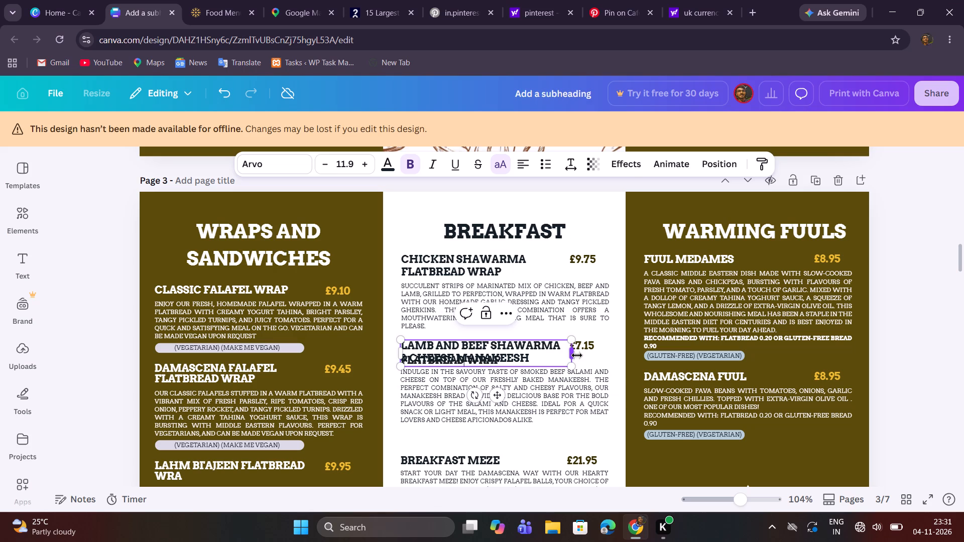
left_click_drag(558, 357, 402, 361)
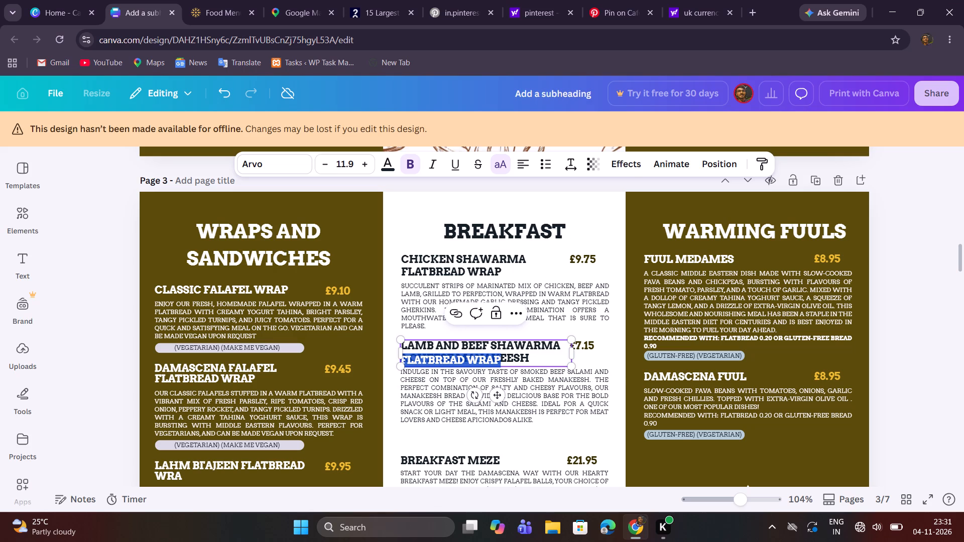
key("ctrl+x")
double_click(424, 356)
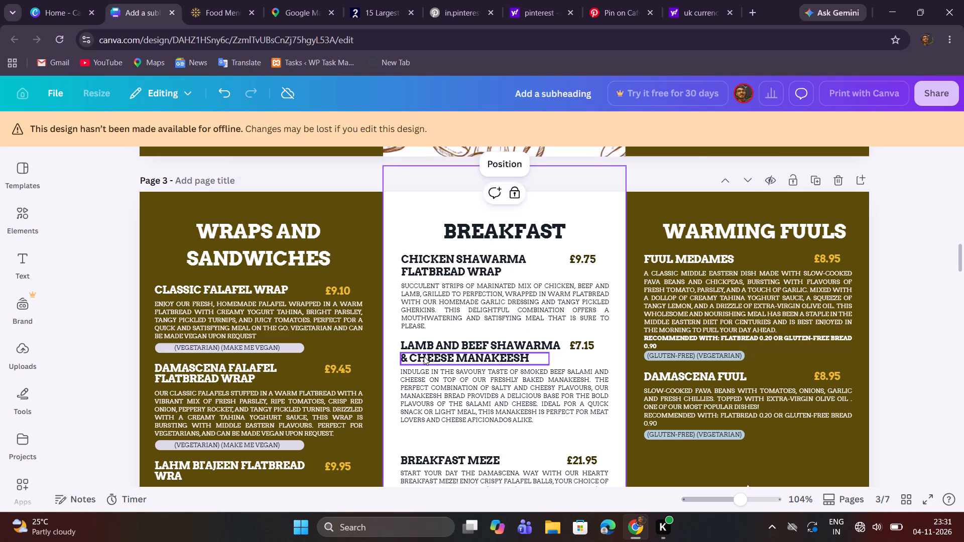
double_click(425, 359)
key("ctrl+v")
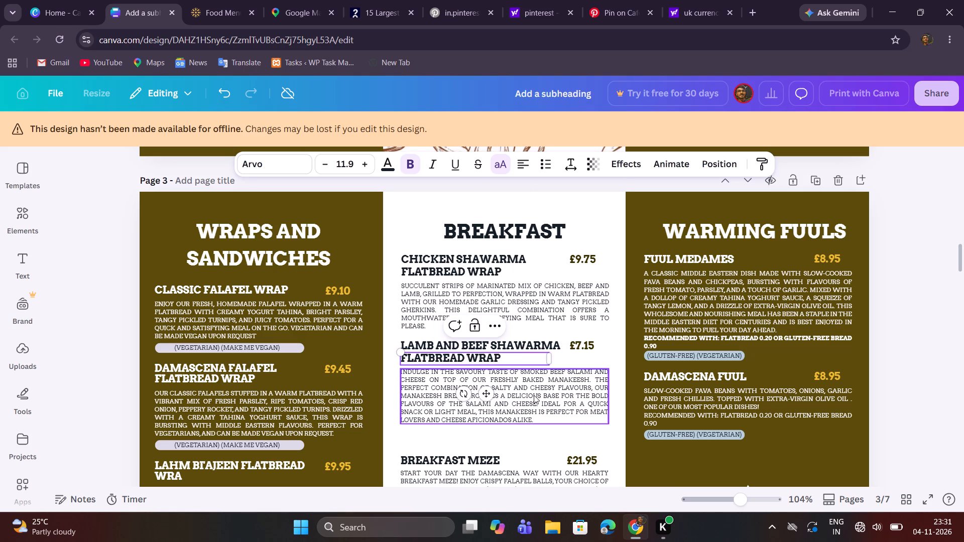
left_click(540, 435)
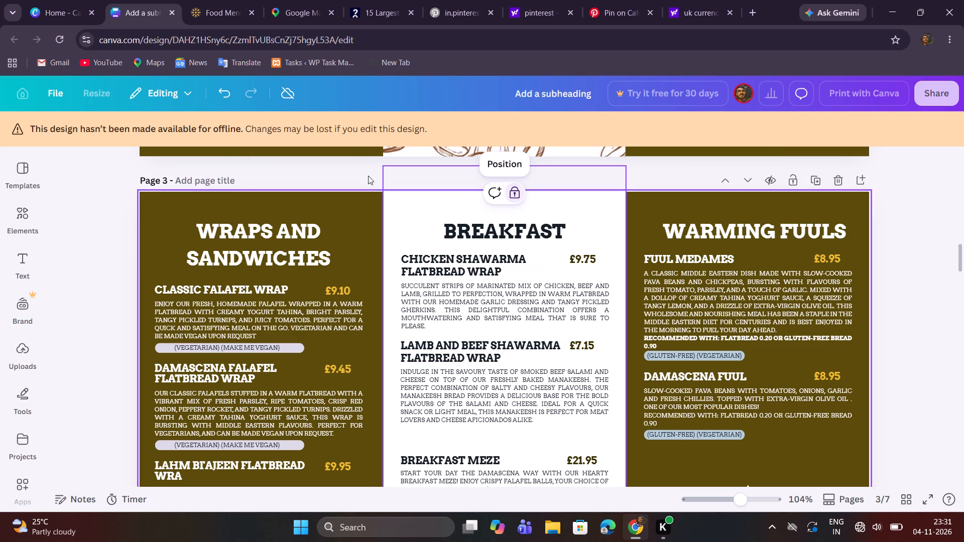
Copy the Lamb and Beef Shawarma Flatbread Wrap price, 10.50, from the website and return to the Canva design.
left_click(212, 13)
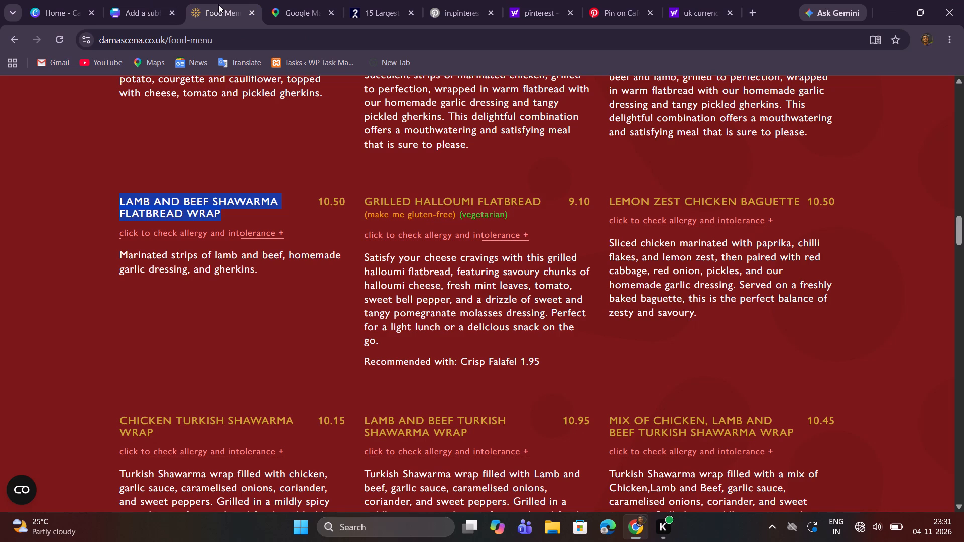
left_click_drag(319, 203, 342, 204)
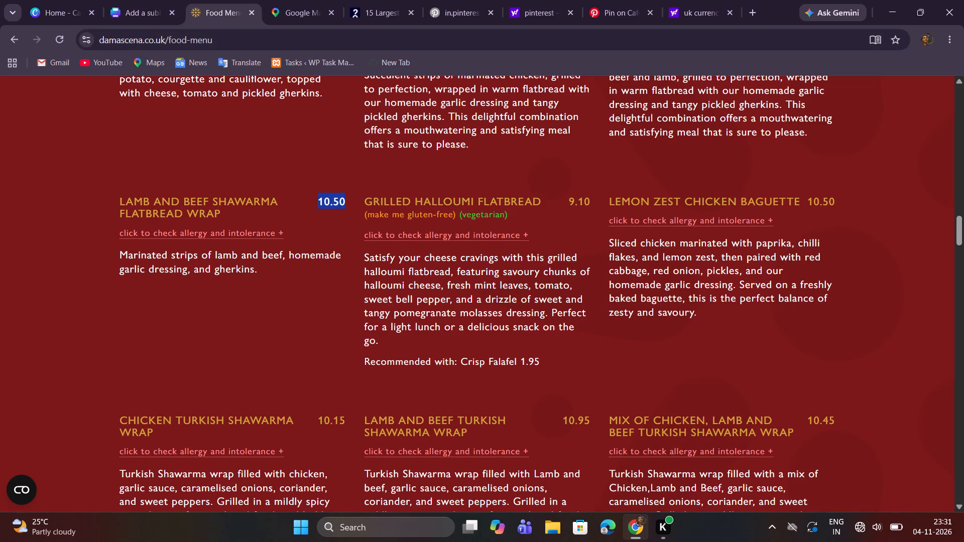
left_click_drag(342, 204, 348, 207)
key("ctrl+c")
key("ctrl+c")
left_click(133, 1)
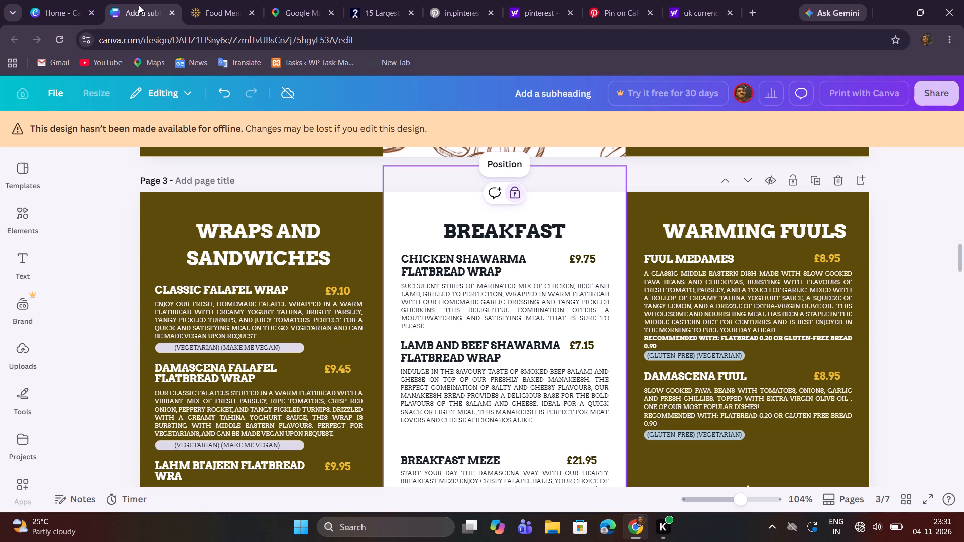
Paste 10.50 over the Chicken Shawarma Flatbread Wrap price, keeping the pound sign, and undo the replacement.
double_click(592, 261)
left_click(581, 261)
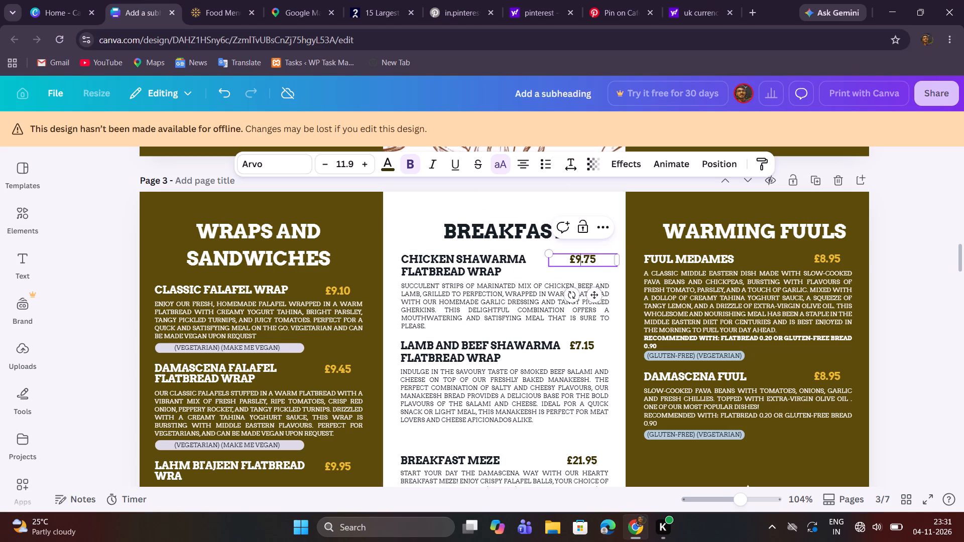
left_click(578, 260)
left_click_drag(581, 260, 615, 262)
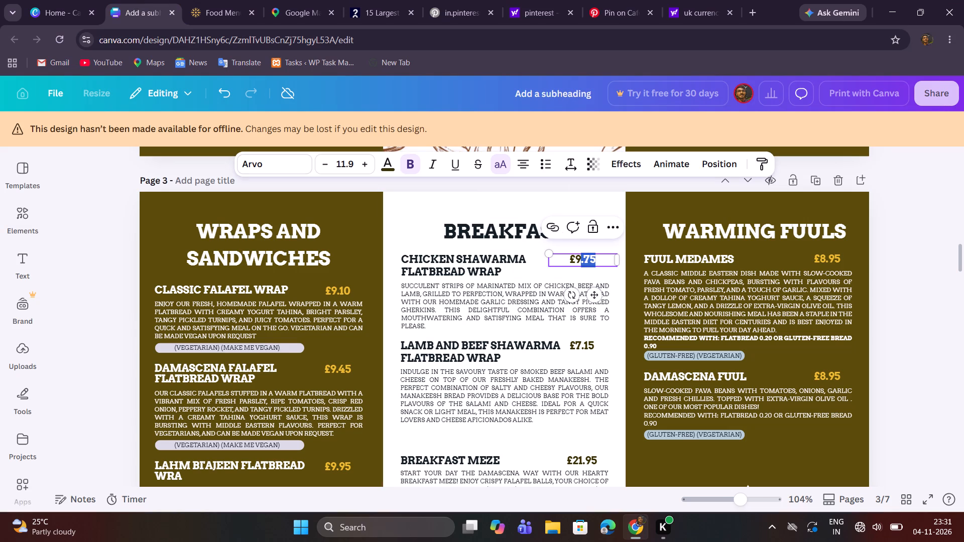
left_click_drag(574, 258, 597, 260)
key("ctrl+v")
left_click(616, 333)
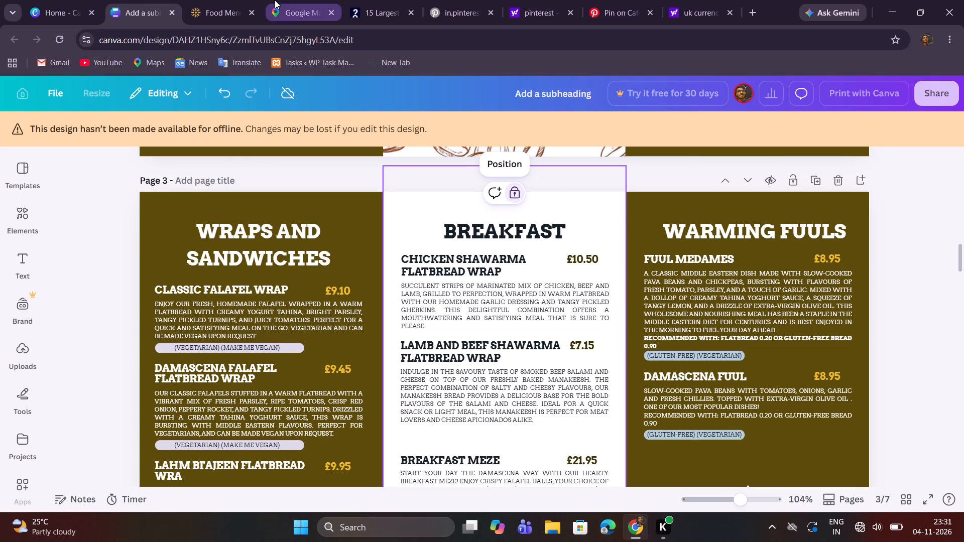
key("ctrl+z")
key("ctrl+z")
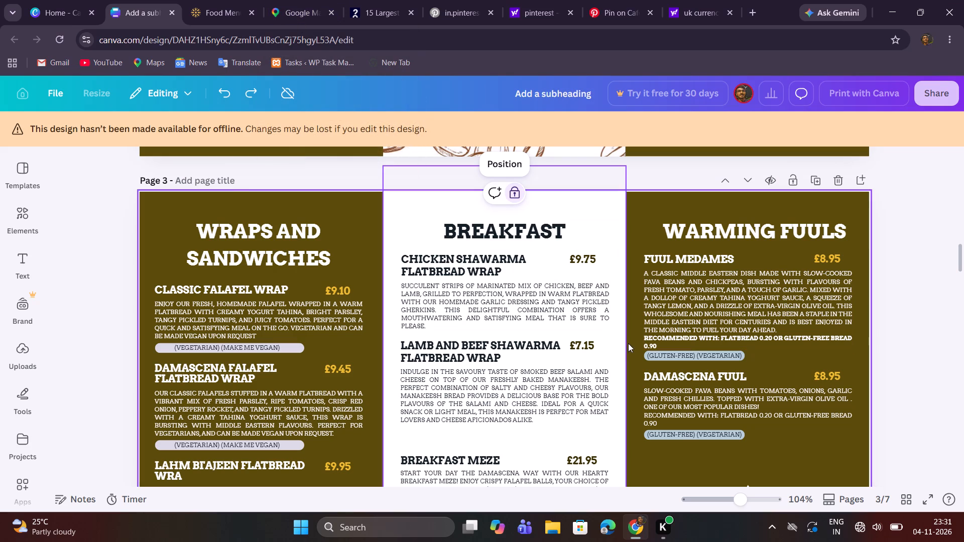
Set the Lamb and Beef Shawarma Flatbread Wrap price to £10.50 using the copied value.
left_click(621, 349)
double_click(578, 341)
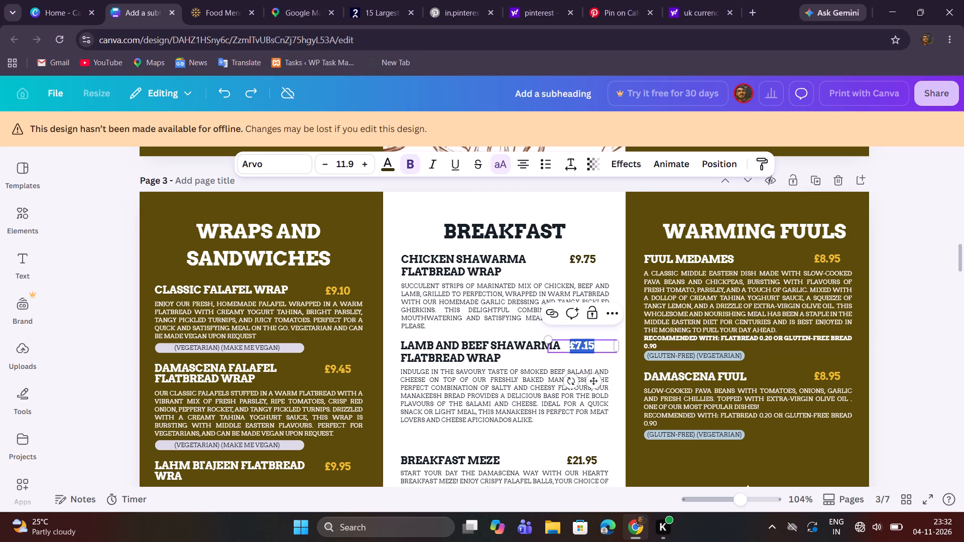
double_click(578, 343)
left_click_drag(580, 344, 596, 345)
left_click_drag(576, 344, 600, 344)
key("ctrl+v")
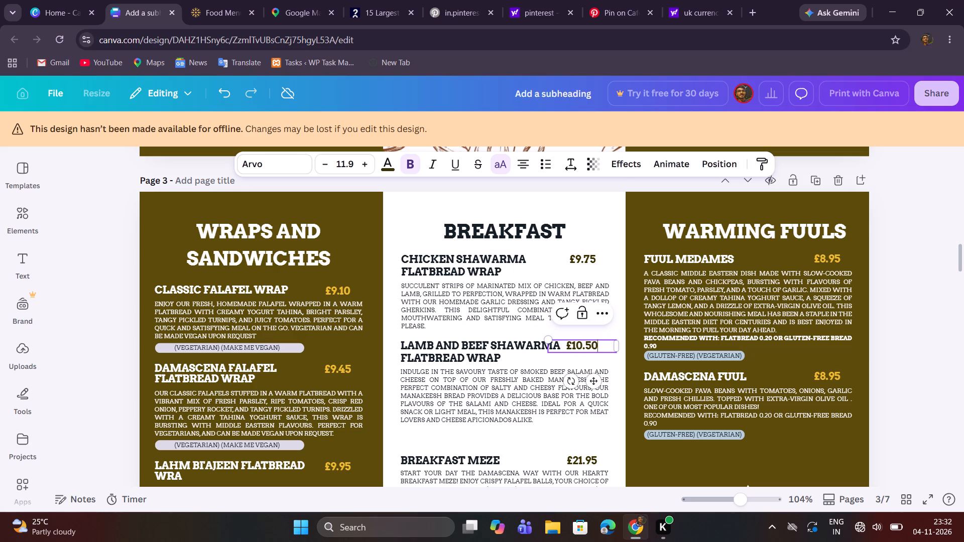
left_click(623, 384)
Replace the description under Lamb and Beef Shawarma Flatbread Wrap with its text copied from the Damascena website, "Marinated strips of lamb and beef, homemade garlic dressing, and gherkins.".
left_click(231, 0)
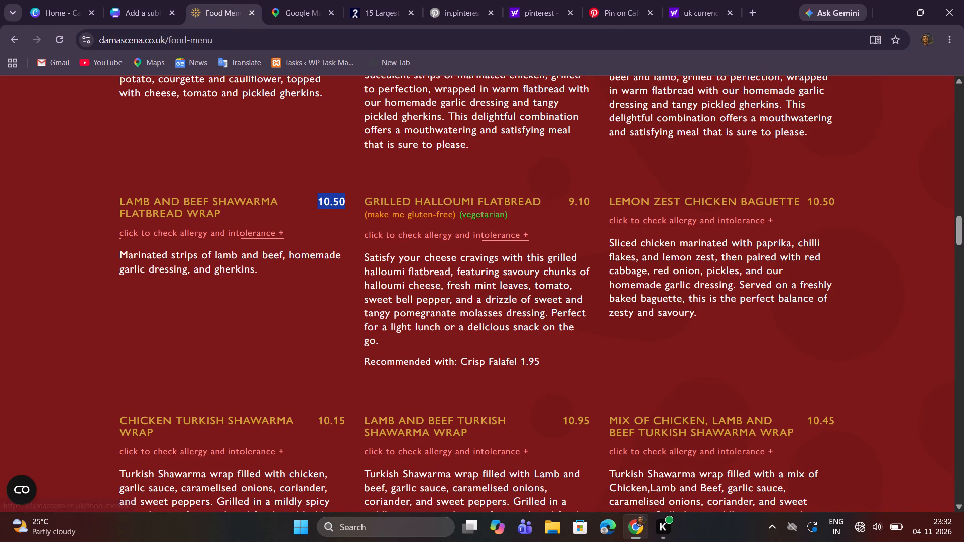
left_click_drag(123, 251, 265, 274)
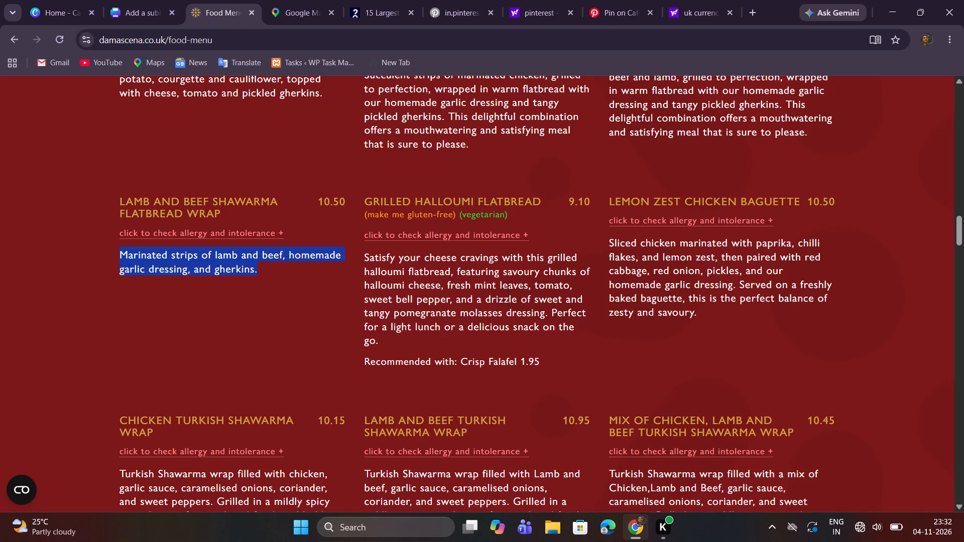
key("ctrl+c")
scroll(485, 250, "up", 2)
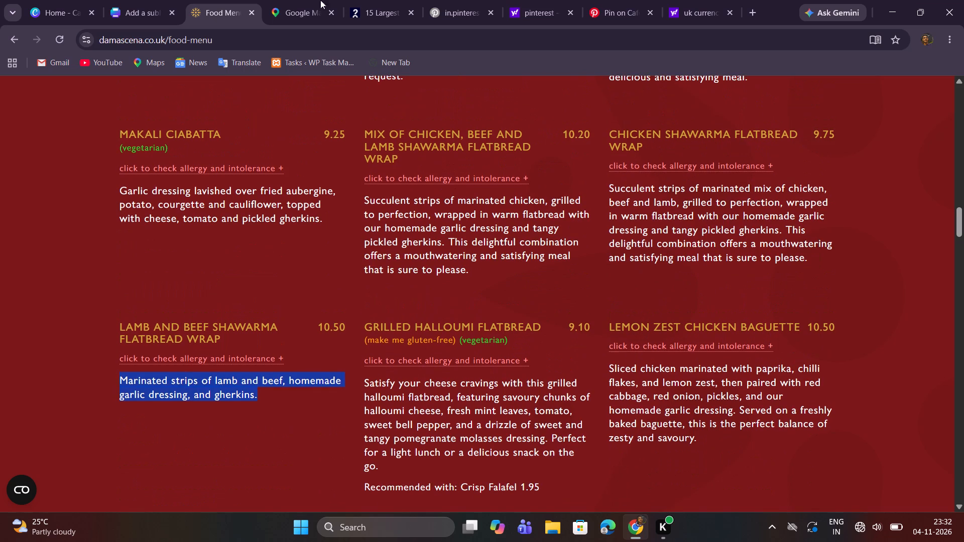
left_click(169, 0)
scroll(385, 224, "down", 2)
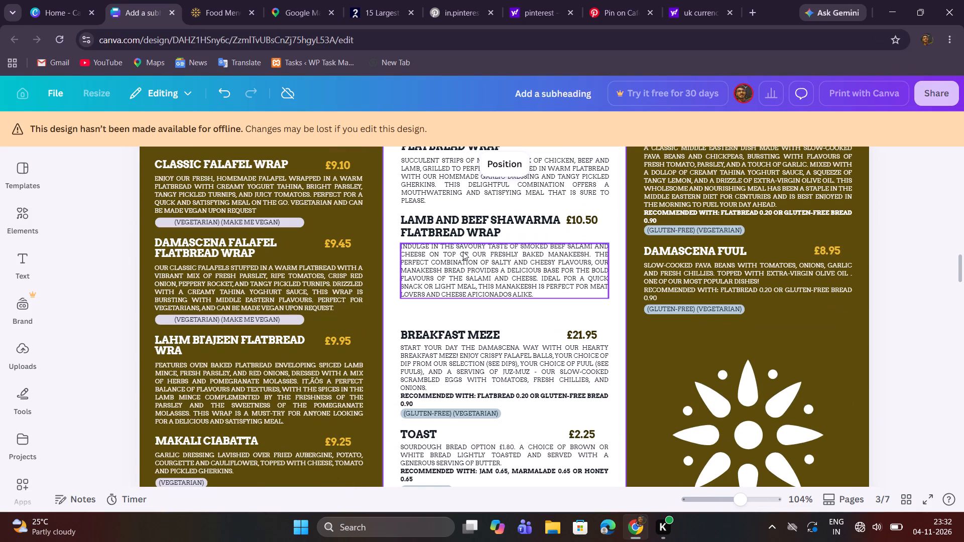
double_click(468, 256)
key("ctrl+v")
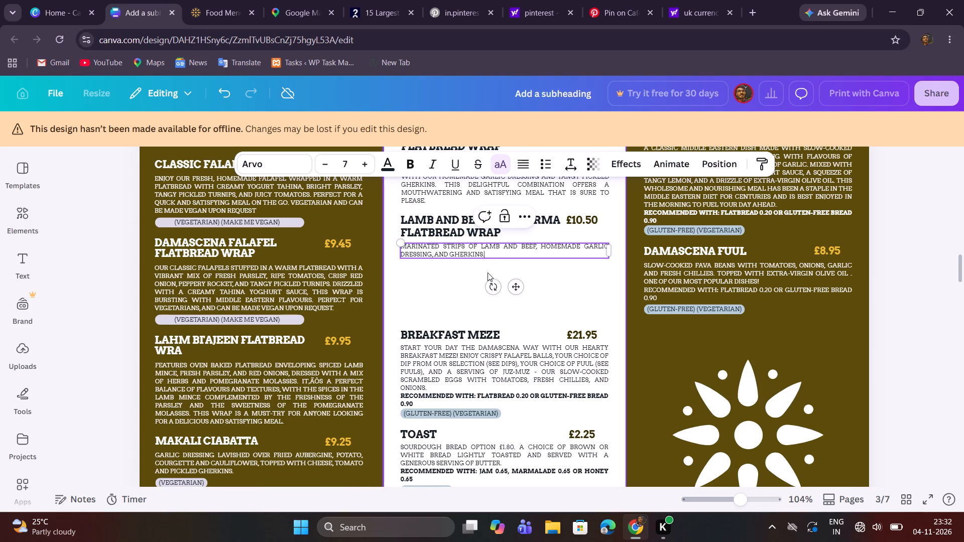
left_click(461, 280)
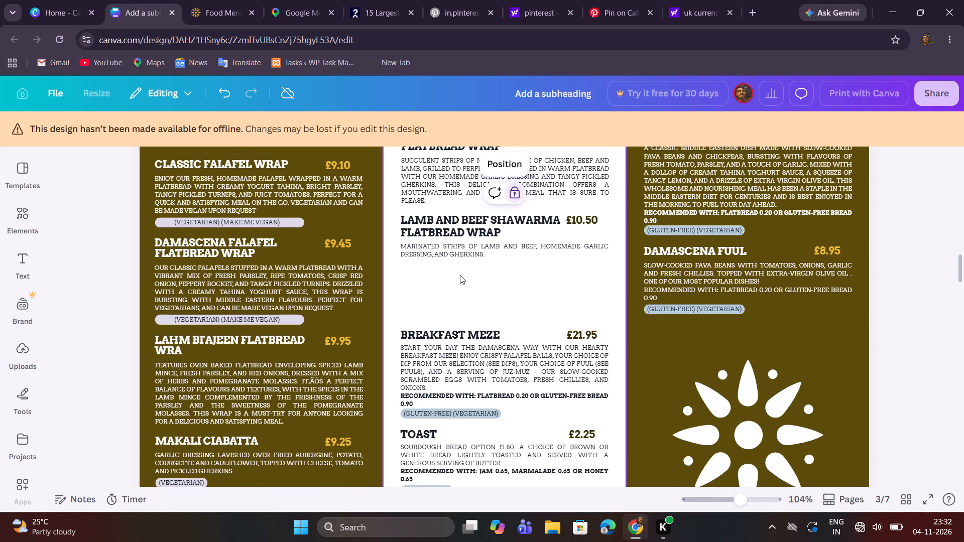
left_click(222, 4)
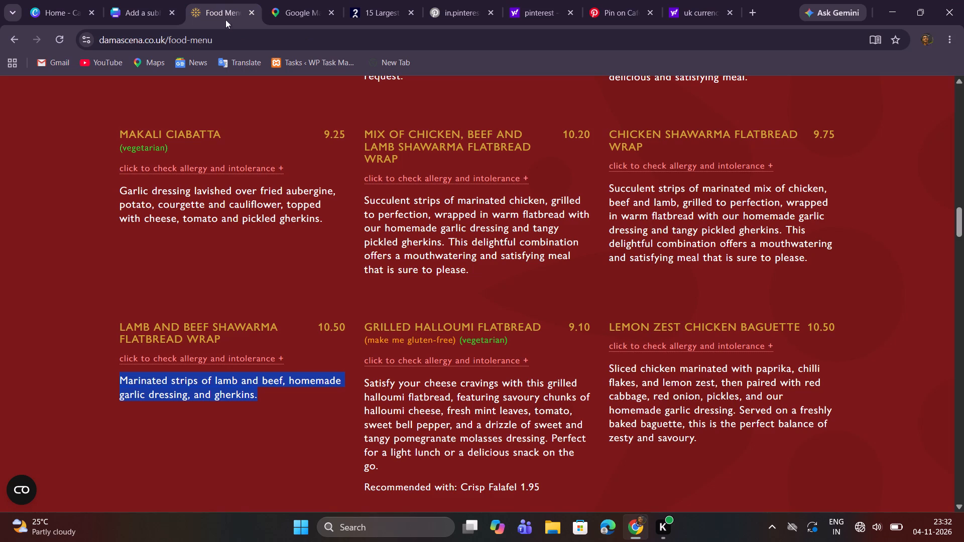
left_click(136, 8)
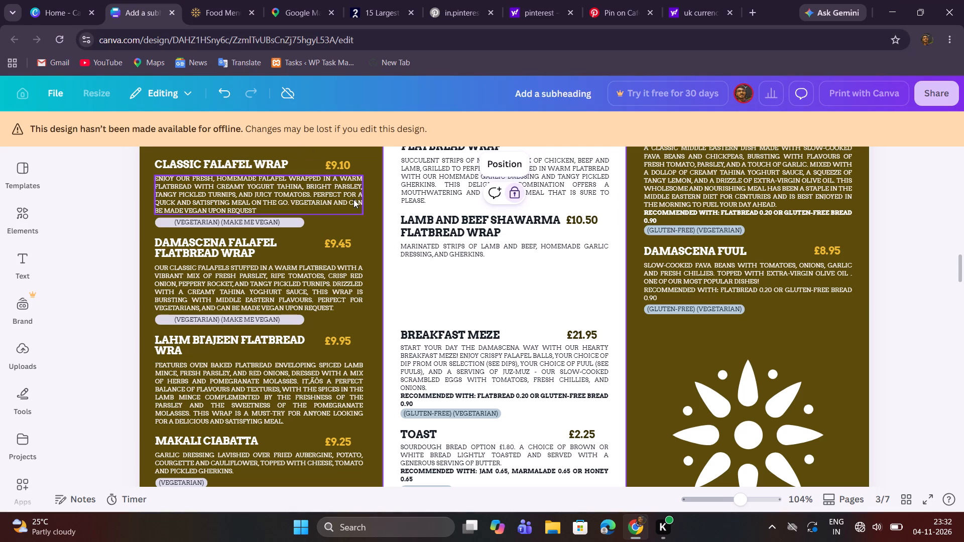
Move the whole Breakfast Meze block, with its title, price, description and dietary tag, up to just below the Lamb and Beef Shawarma description.
left_click_drag(516, 418, 500, 419)
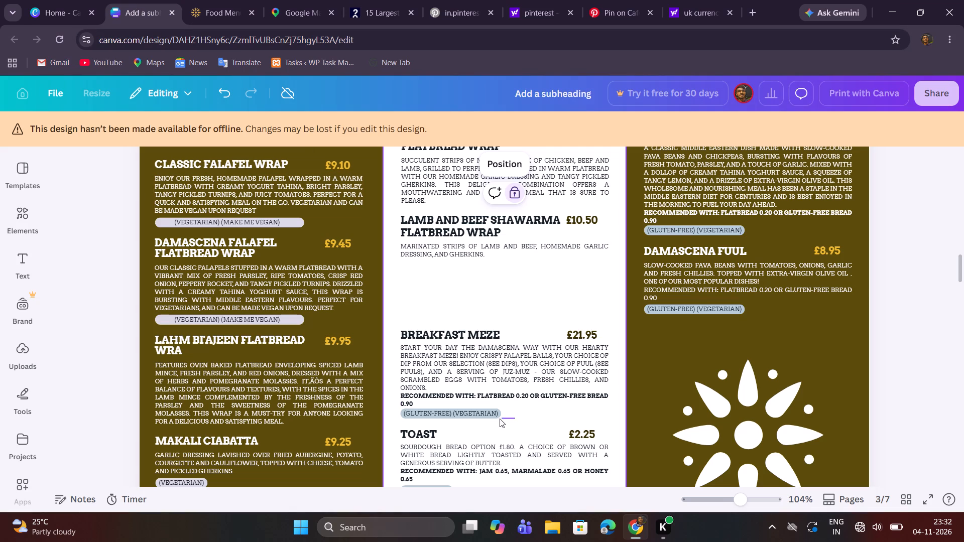
left_click_drag(500, 419, 570, 341)
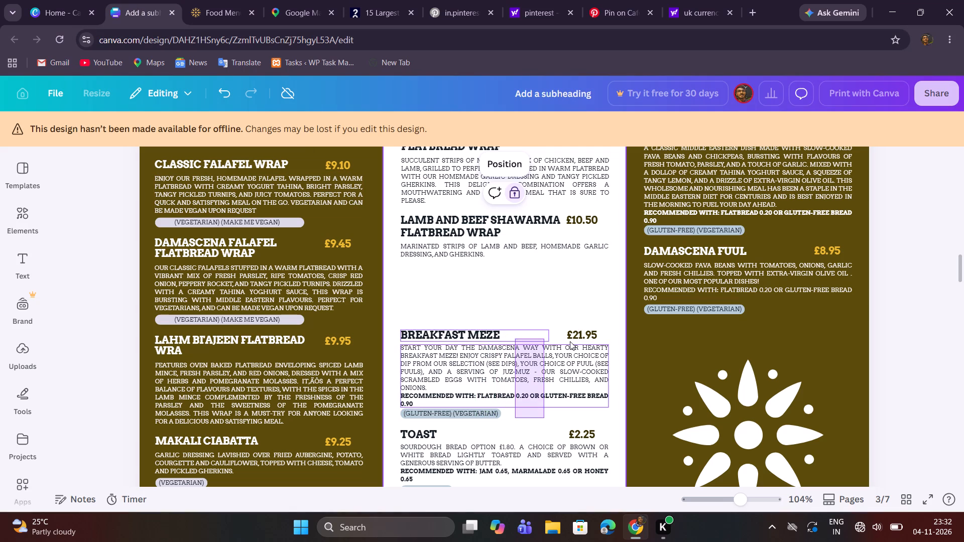
left_click_drag(570, 341, 575, 341)
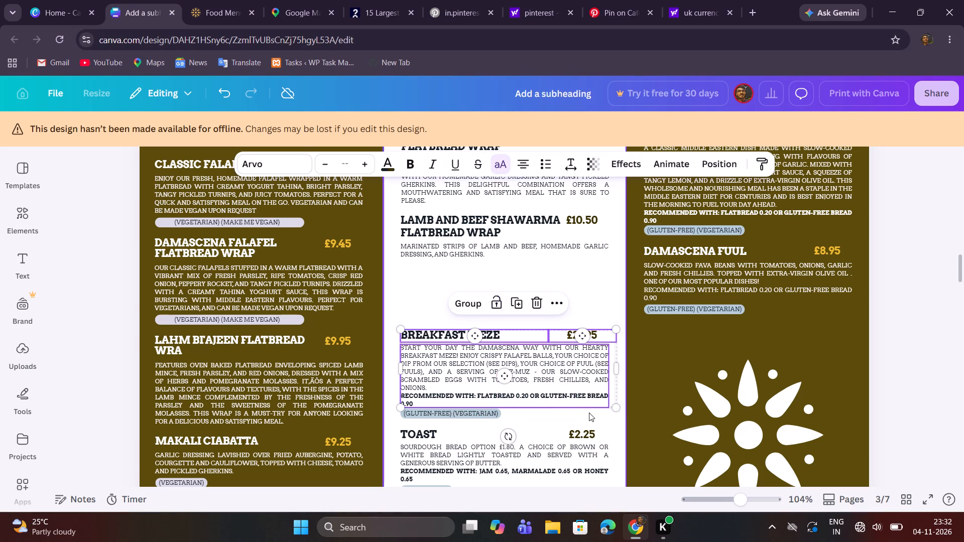
left_click(589, 413)
left_click_drag(499, 421, 503, 366)
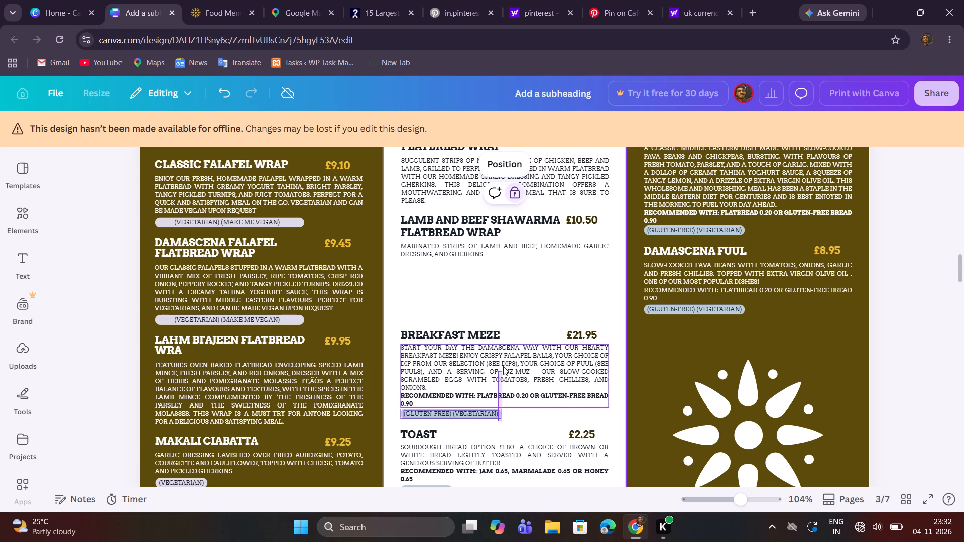
left_click_drag(503, 366, 596, 339)
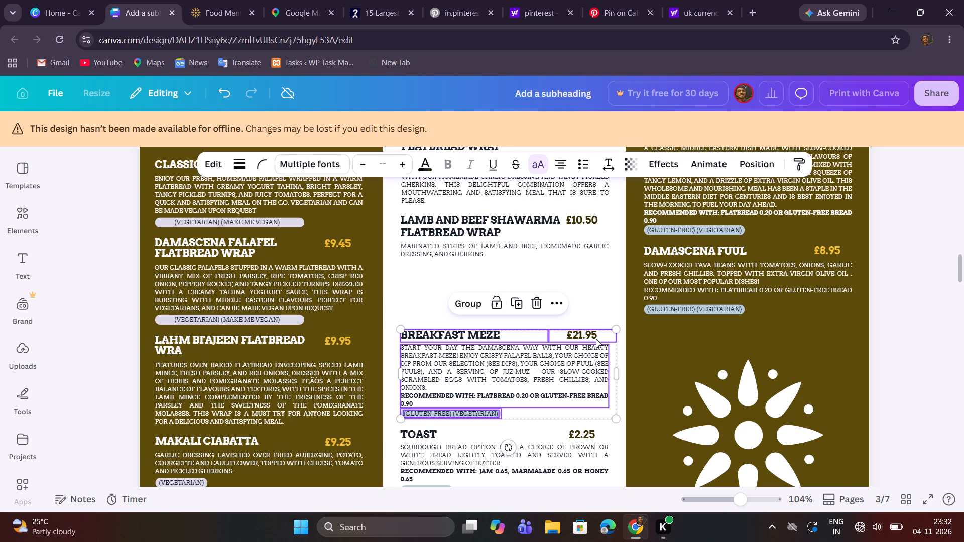
left_click_drag(554, 364, 561, 304, "shift")
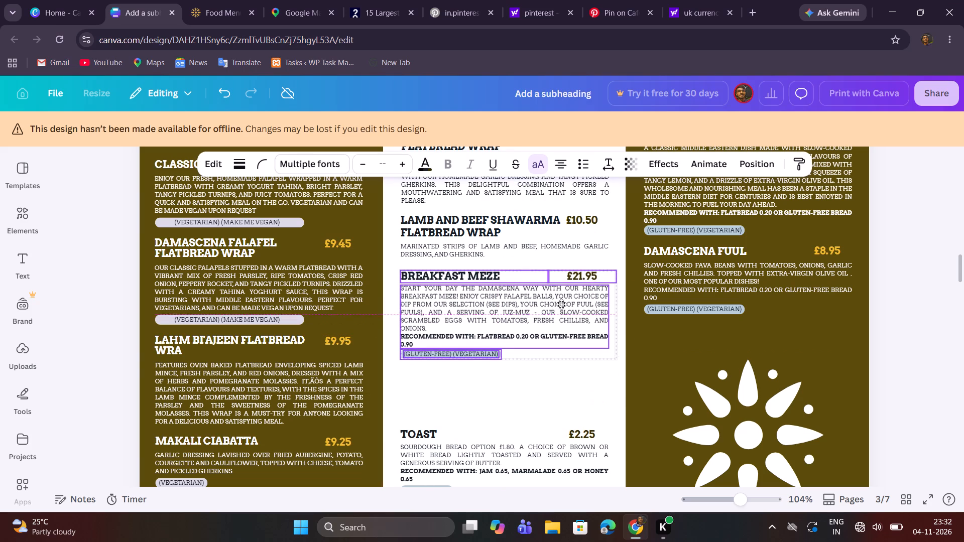
left_click_drag(561, 304, 564, 305, "shift")
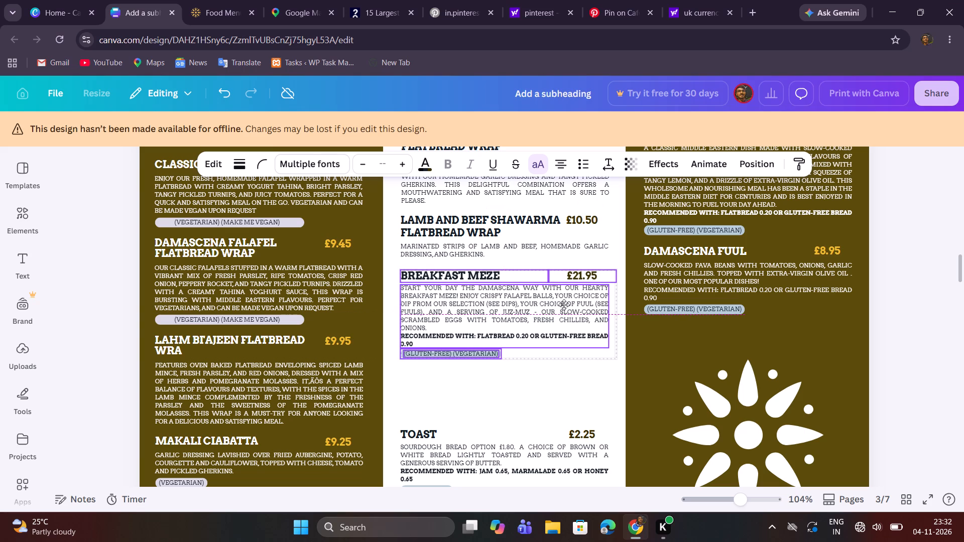
left_click_drag(564, 305, 564, 304, "shift")
left_click_drag(564, 304, 563, 303, "shift")
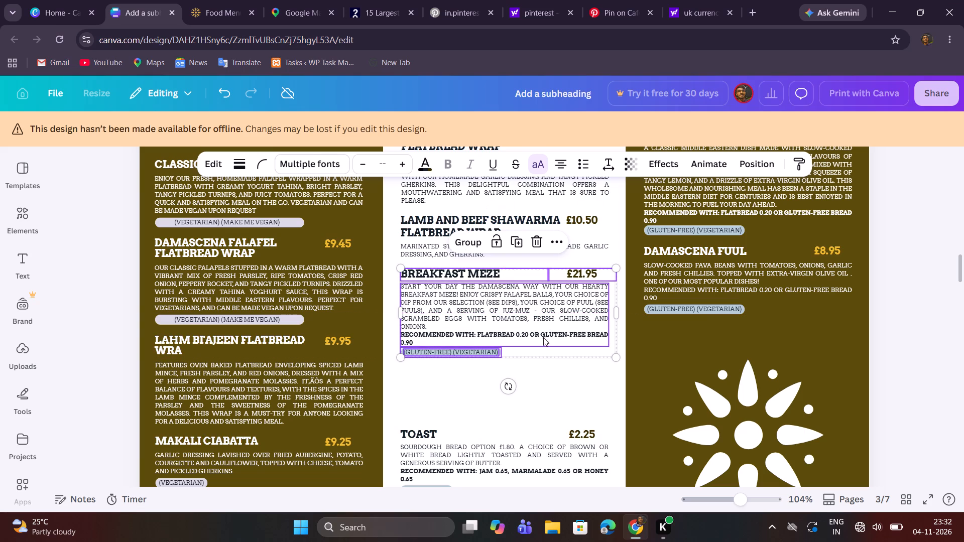
left_click(542, 357)
Replace the Breakfast Meze title with Grilled Halloumi Flatbread, copied from the Damascena website.
left_click(225, 1)
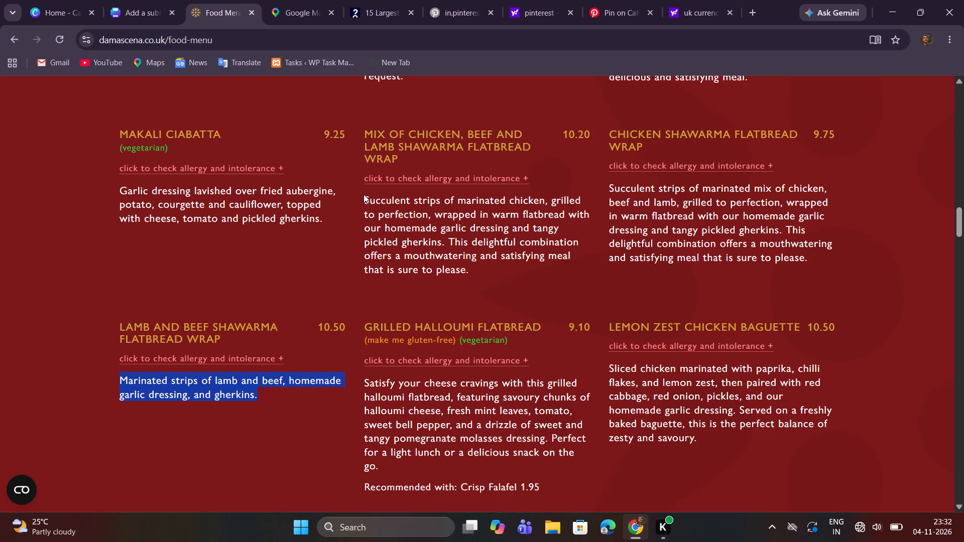
left_click_drag(365, 326, 441, 329)
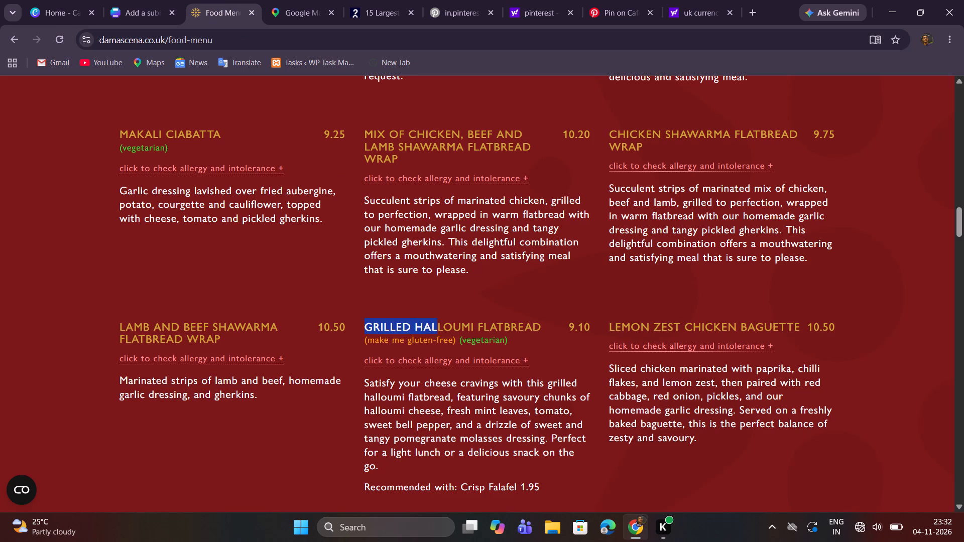
left_click_drag(441, 329, 541, 333)
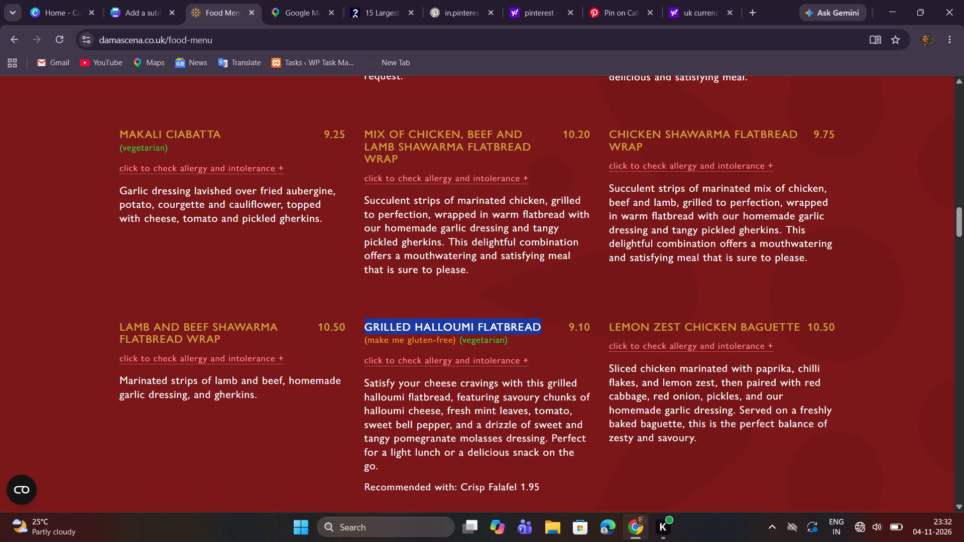
scroll(530, 328, "down", 2)
key("ctrl+c")
key("ctrl+c")
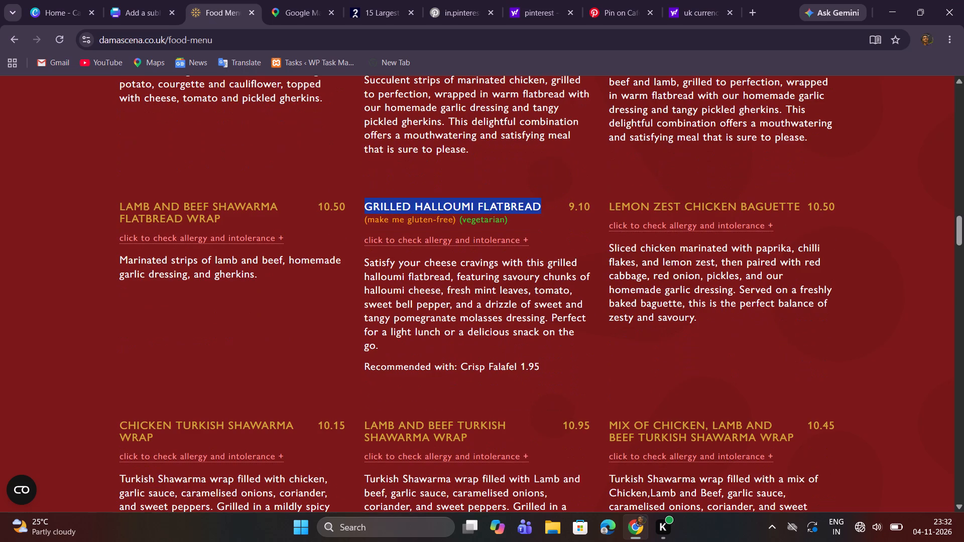
left_click(110, 0)
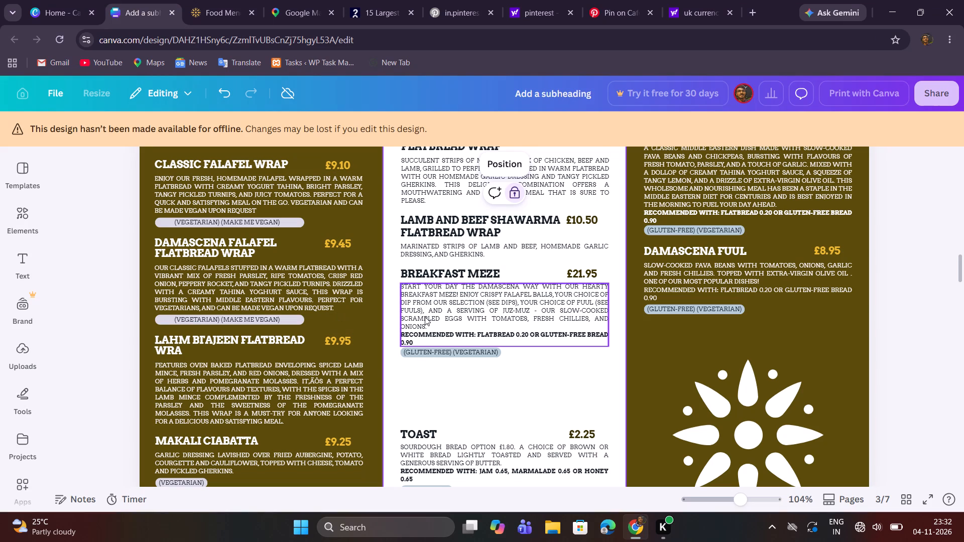
double_click(446, 268)
key("ctrl+v")
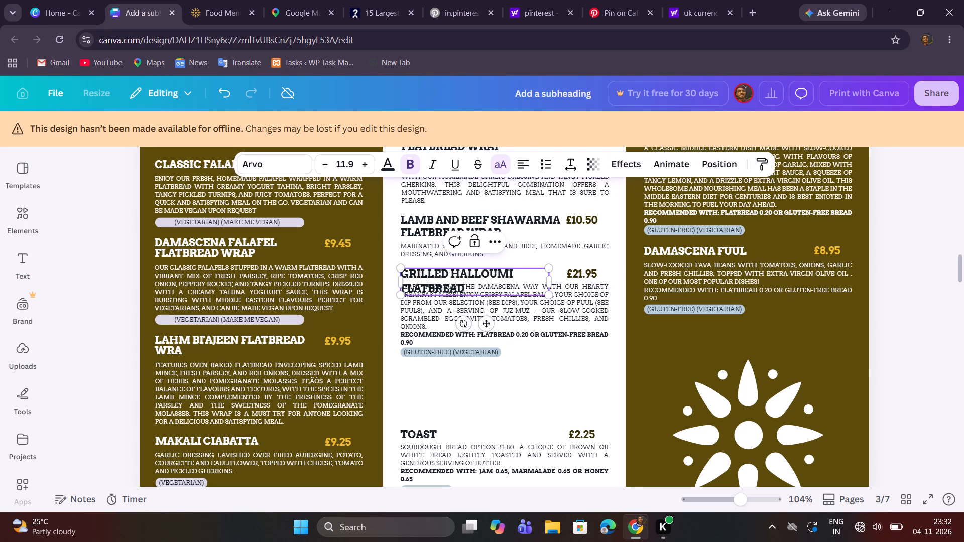
Widen the Grilled Halloumi Flatbread title's text box and cut the word Flatbread out of it.
left_click_drag(551, 282, 586, 285)
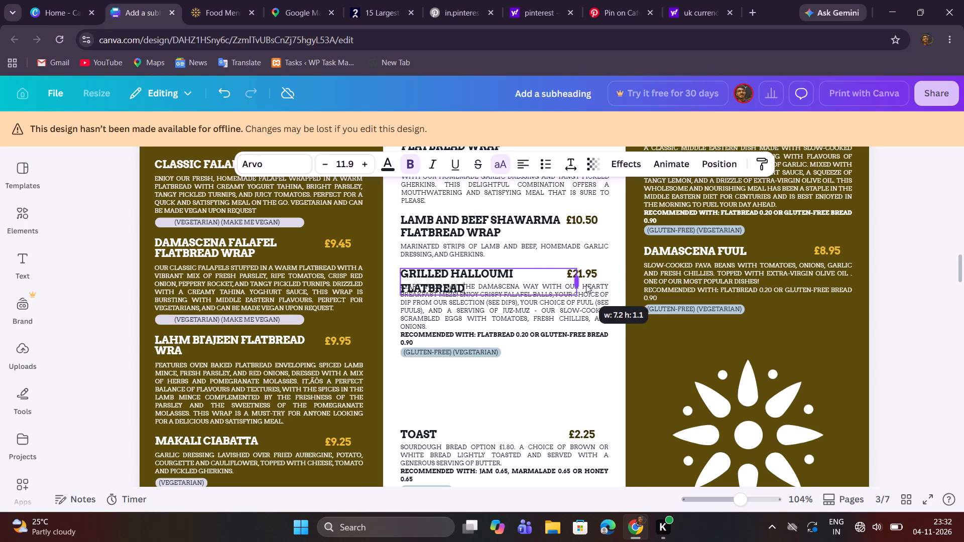
left_click_drag(586, 285, 577, 285)
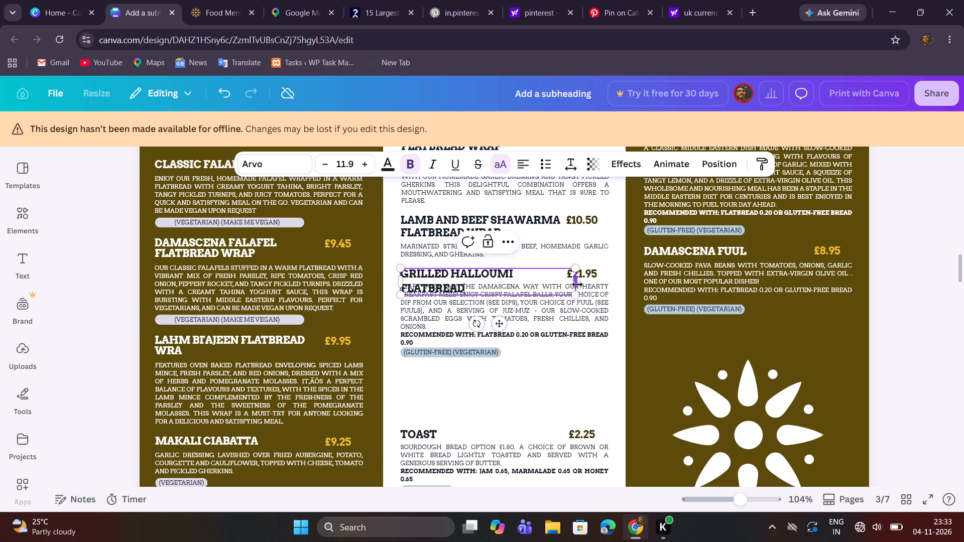
left_click_drag(507, 291, 396, 293)
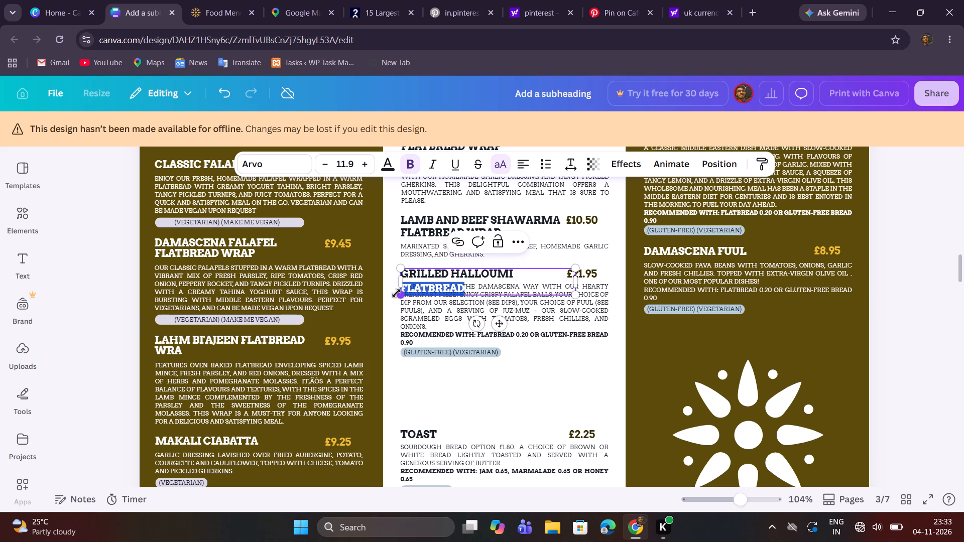
key("ctrl+x")
Move the description and dietary tag under Grilled Halloumi down to make room for a second title line.
left_click(452, 409)
left_click_drag(452, 409, 443, 371)
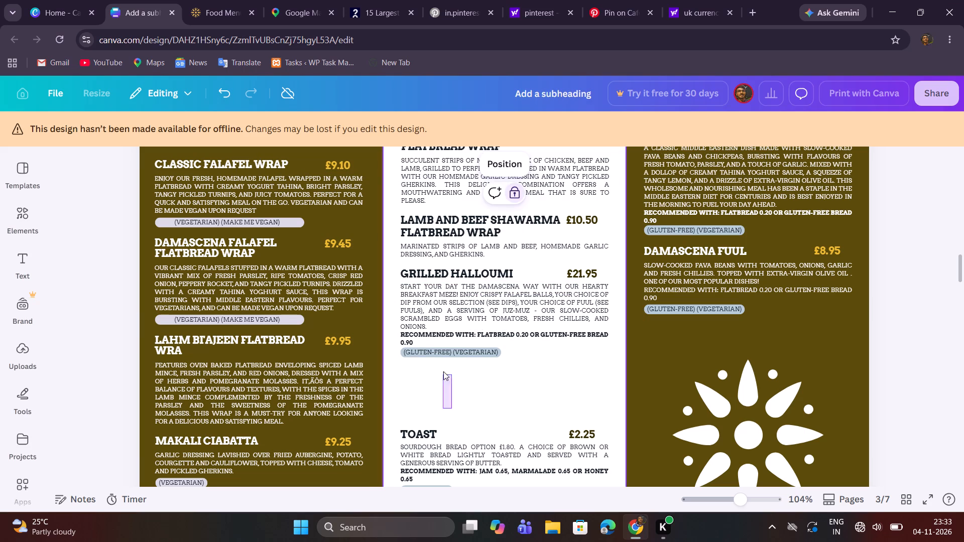
left_click_drag(443, 371, 456, 306)
left_click_drag(465, 310, 464, 313, "shift")
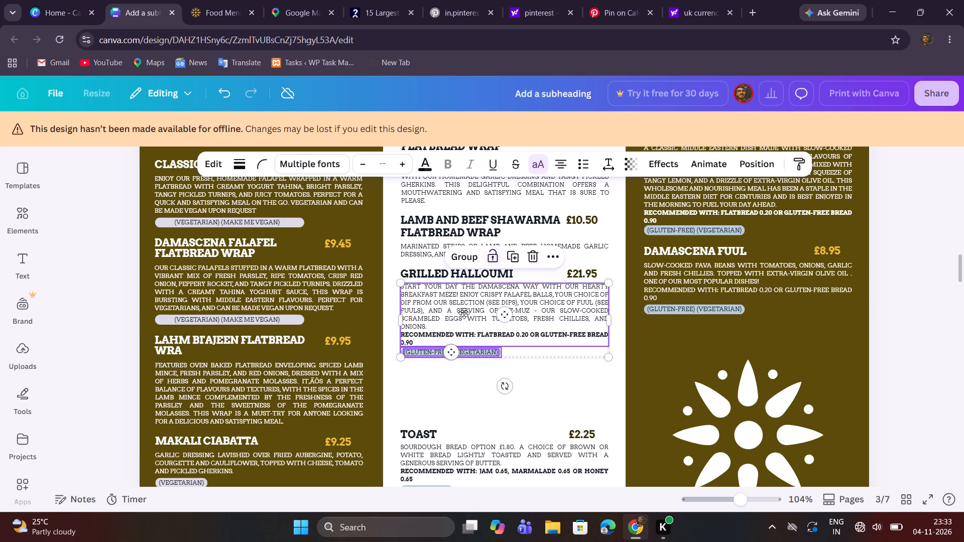
left_click_drag(464, 313, 463, 337, "shift")
left_click(463, 305)
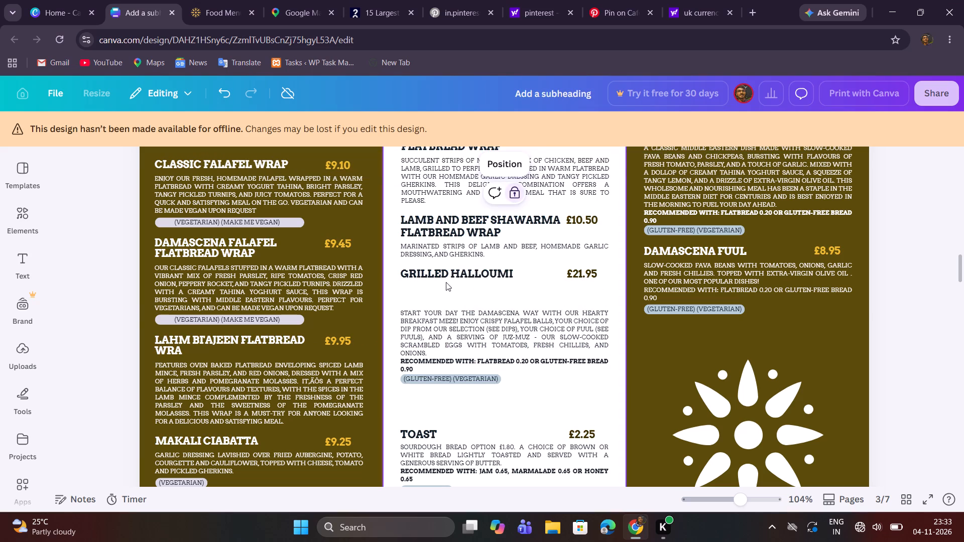
Duplicate the Grilled Halloumi title directly beneath the original, left-aligned with it, and replace the copy's text with the cut word Flatbread.
left_click(445, 277)
left_click(485, 247)
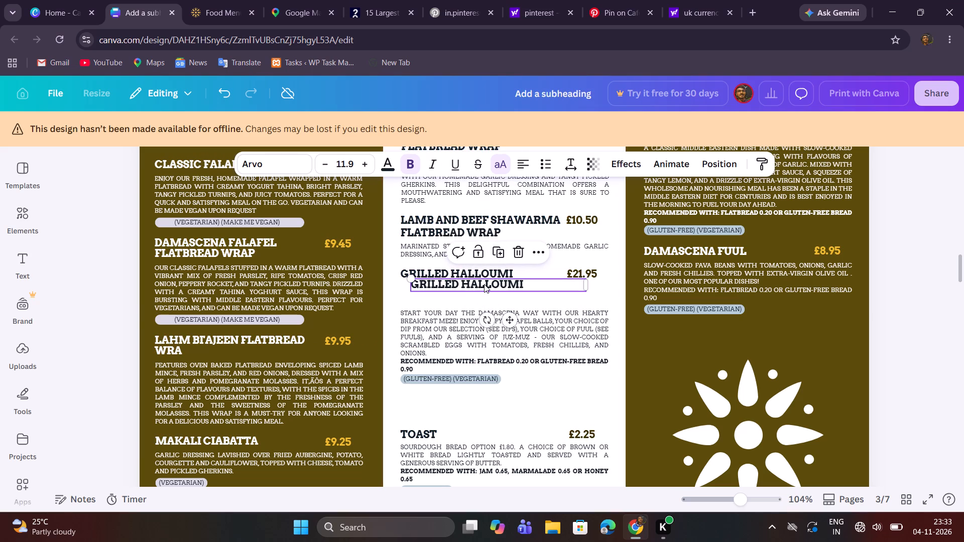
left_click_drag(484, 284, 474, 285, "shift")
left_click(519, 299)
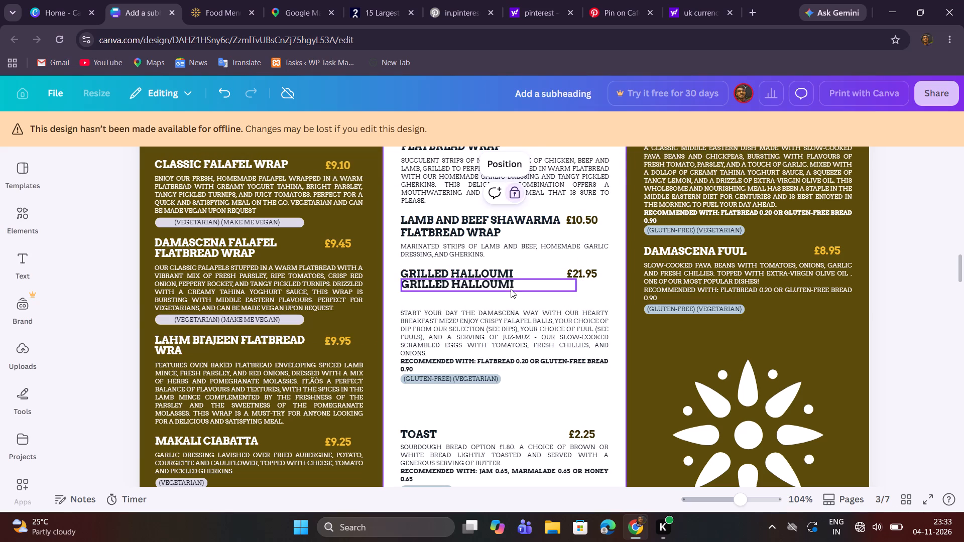
double_click(510, 289)
key("ctrl+v")
left_click(514, 303)
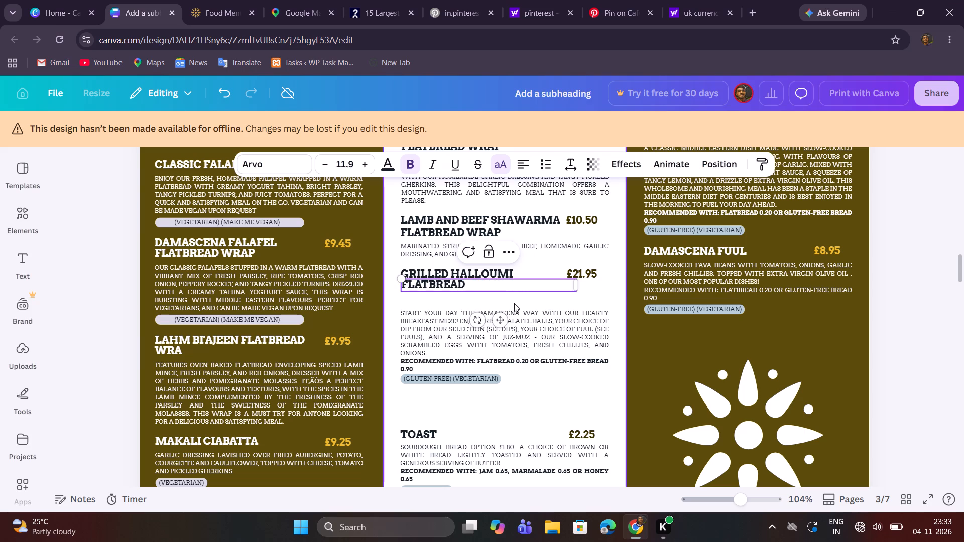
Move the description and dietary tag together up to just below the Flatbread title line.
left_click_drag(496, 399, 484, 327)
left_click_drag(486, 333, 483, 320, "shift")
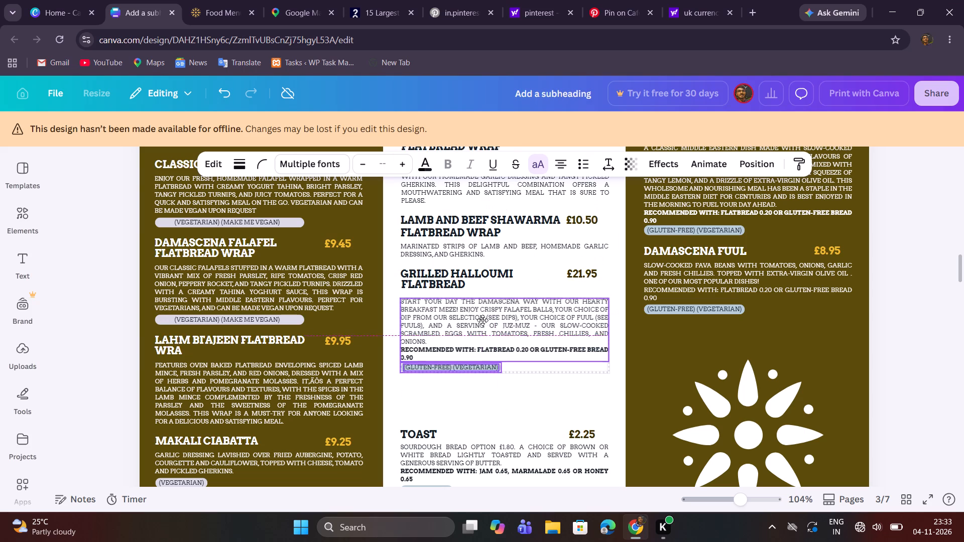
left_click_drag(483, 320, 483, 318, "shift")
left_click(542, 397)
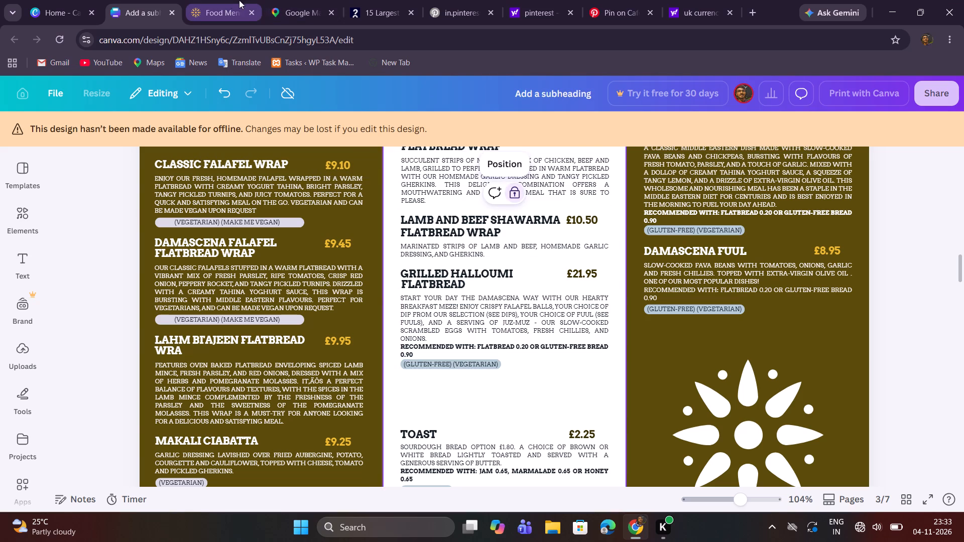
Replace the Grilled Halloumi Flatbread description with its text from the Damascena website, including "Recommended with: Crisp Falafel 1.95", without a trailing blank line.
left_click(231, 0)
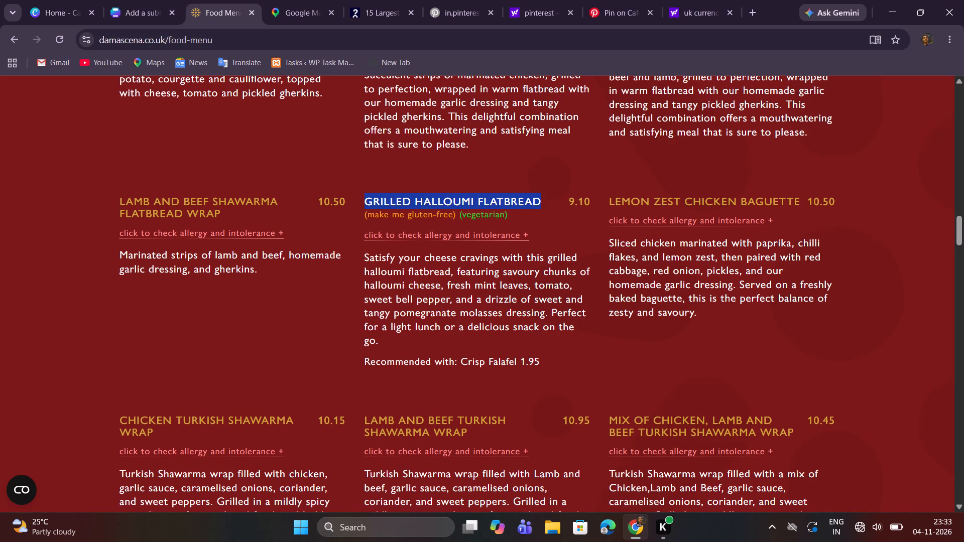
left_click_drag(364, 258, 542, 365)
key("ctrl+c")
key("ctrl+c")
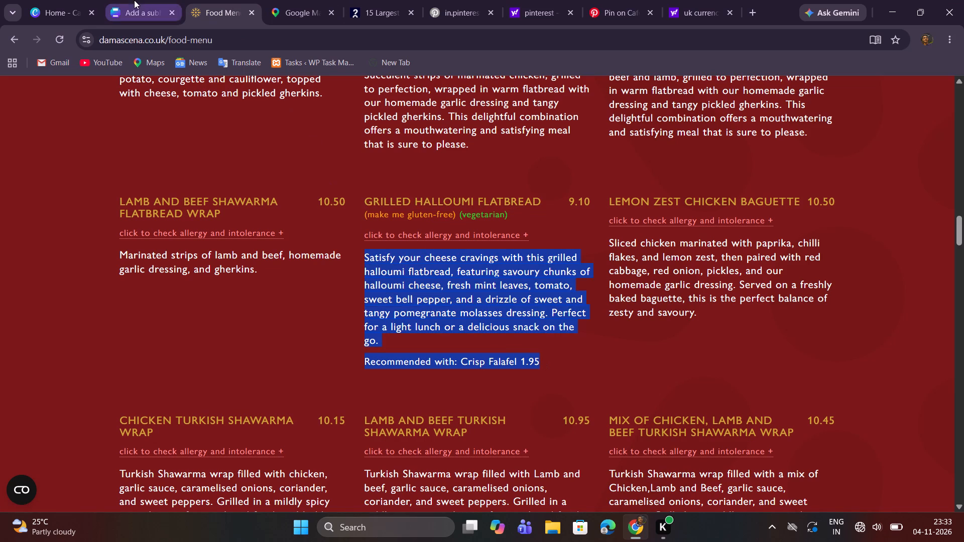
left_click(134, 0)
double_click(489, 316)
key("ctrl+v")
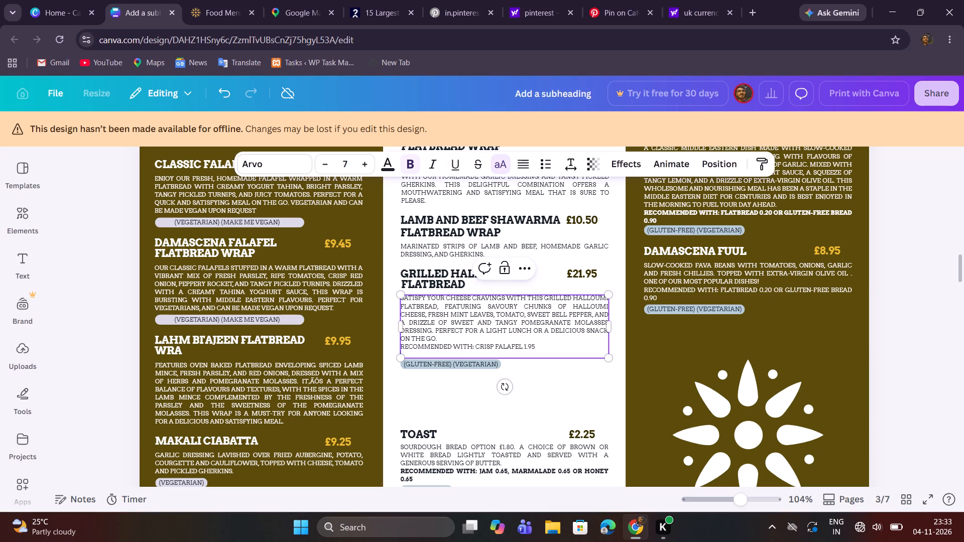
key("BackSpace")
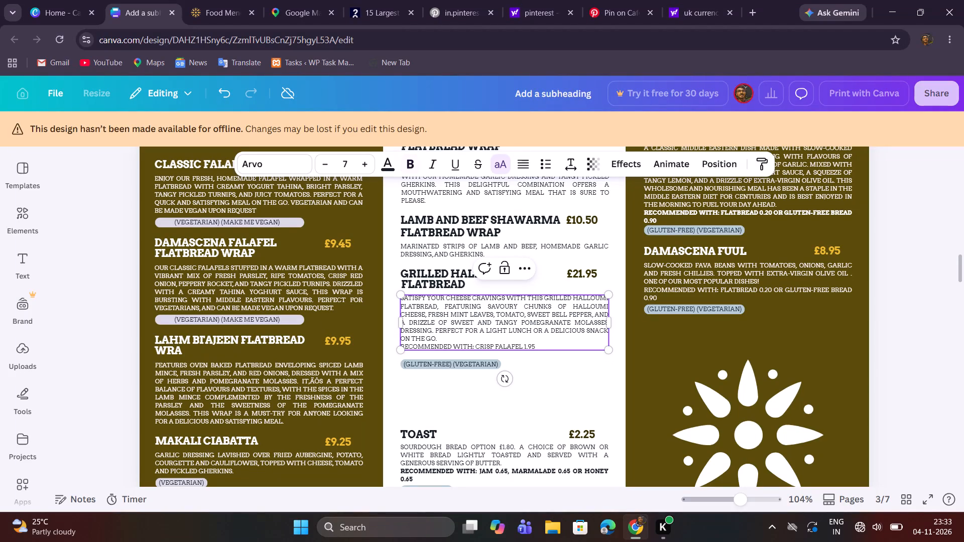
Make the line "Recommended with: Crisp Falafel 1.95" bold in the Grilled Halloumi Flatbread description.
left_click_drag(539, 347, 400, 343)
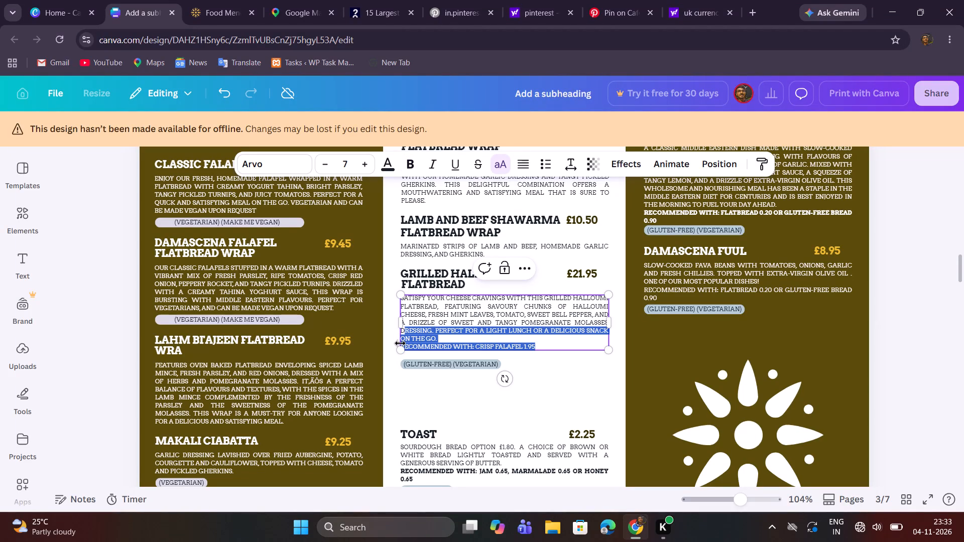
left_click_drag(400, 343, 401, 356)
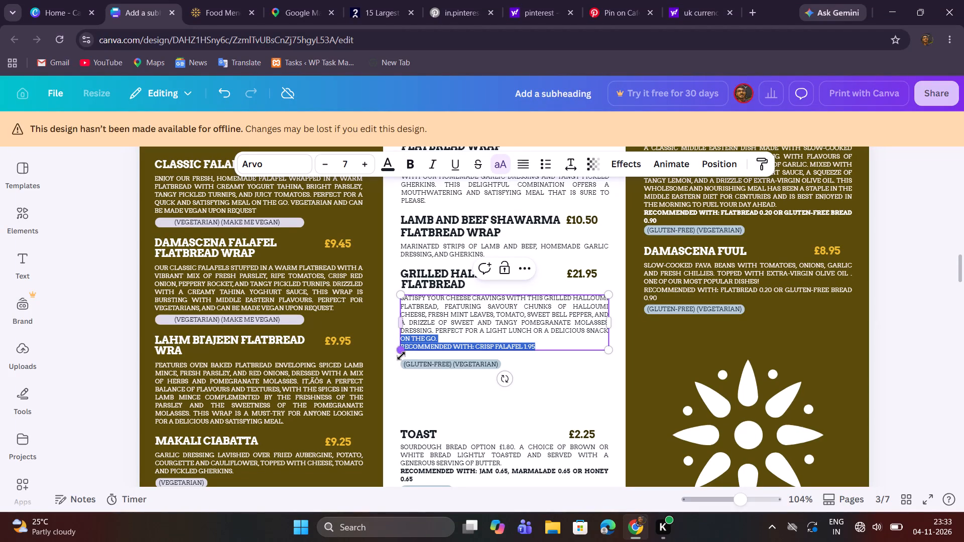
left_click_drag(401, 356, 406, 348)
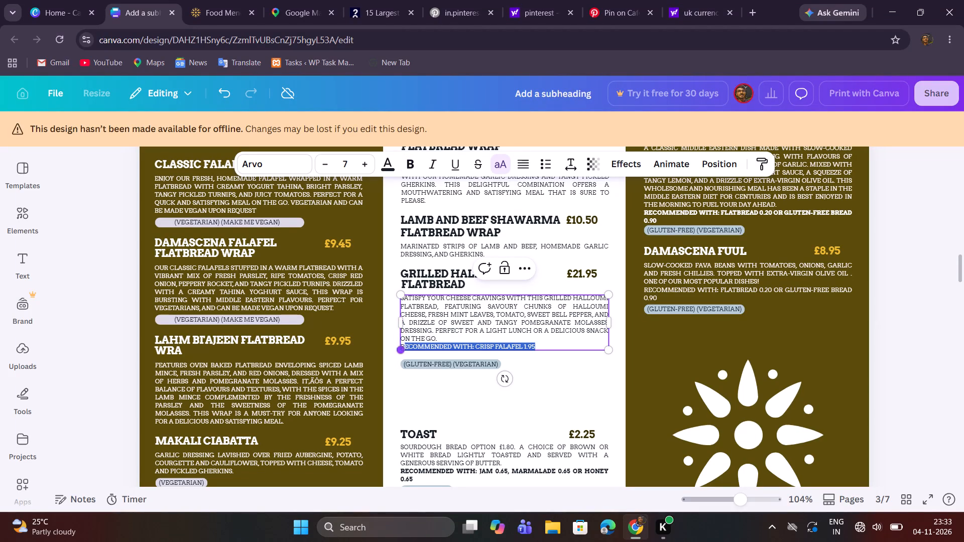
left_click_drag(406, 348, 413, 354)
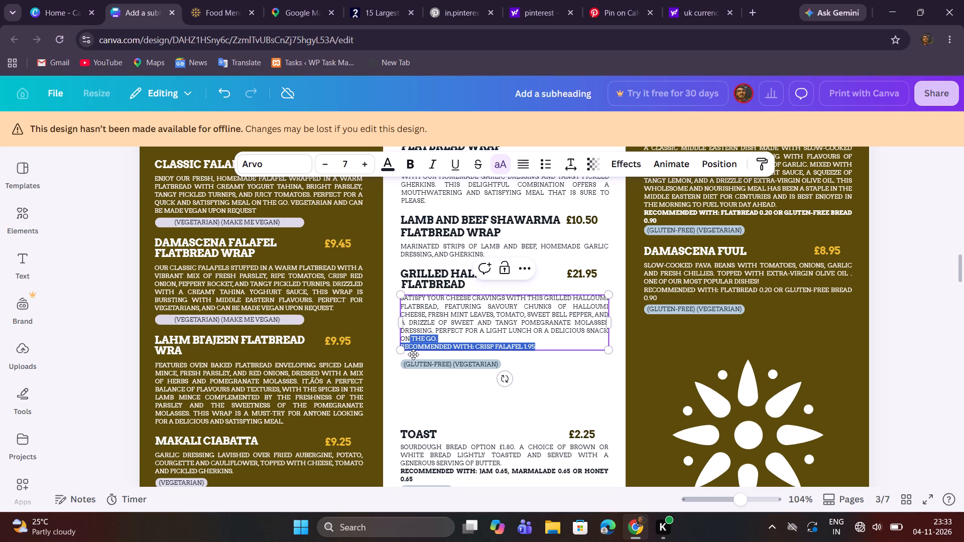
left_click_drag(413, 354, 444, 352)
left_click_drag(444, 352, 447, 352)
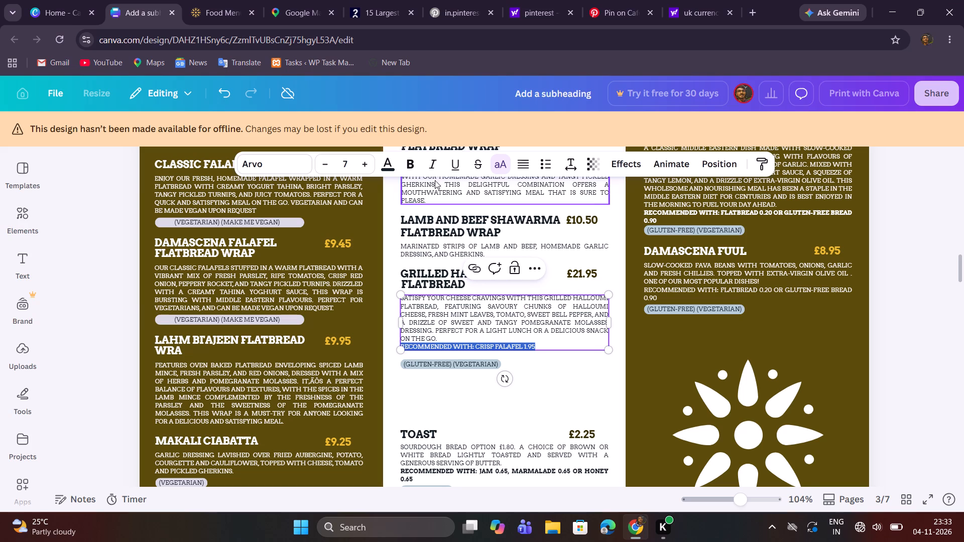
left_click(406, 166)
left_click(452, 386)
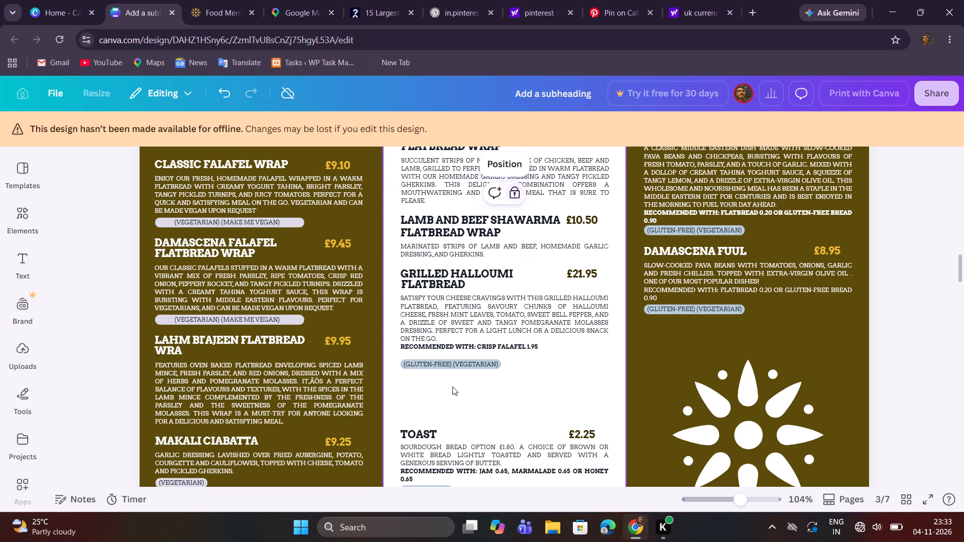
Move the (Gluten-Free) (Vegetarian) tag with its background up to just below the Crisp Falafel recommendation line.
left_click_drag(450, 385, 446, 365)
left_click_drag(446, 366, 443, 361, "shift")
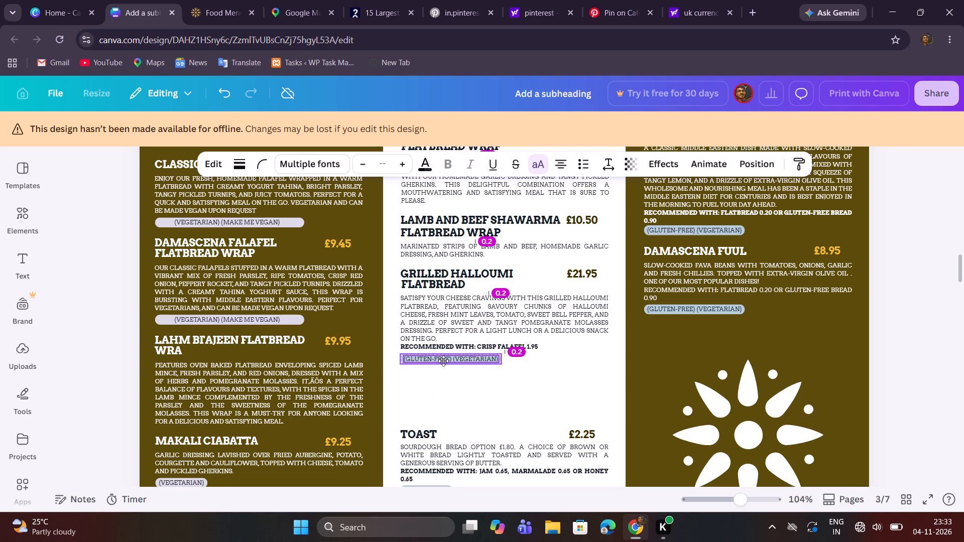
left_click_drag(443, 361, 443, 360, "shift")
left_click(415, 381)
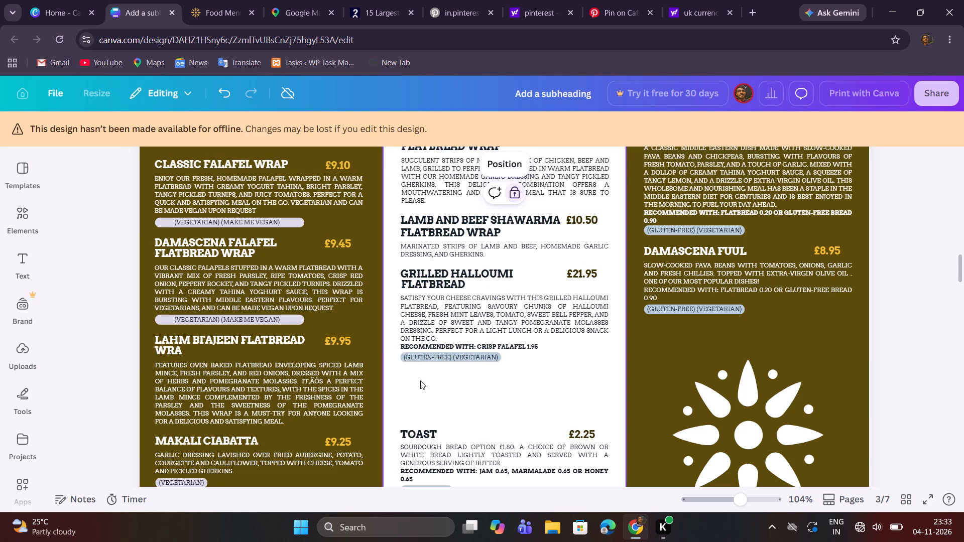
Replace the Grilled Halloumi Flatbread tag text with "(make me gluten-free) (vegetarian)" copied from the Damascena website.
left_click(230, 8)
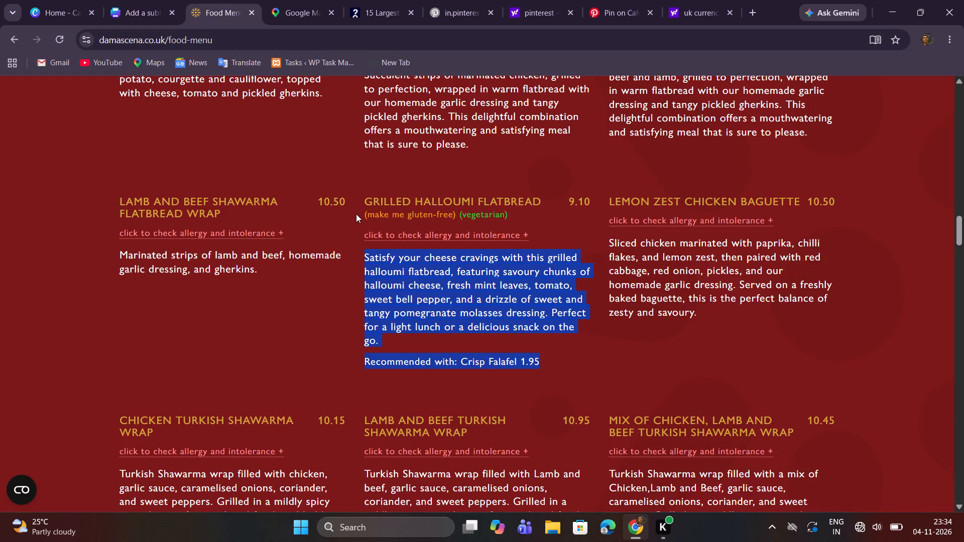
left_click_drag(359, 213, 516, 218)
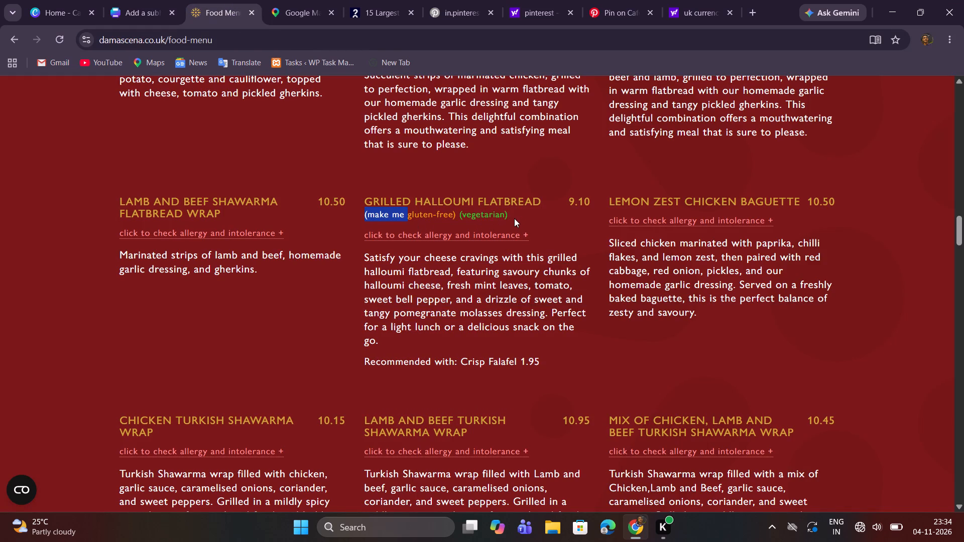
key("ctrl+c")
key("ctrl+c")
left_click(120, 0)
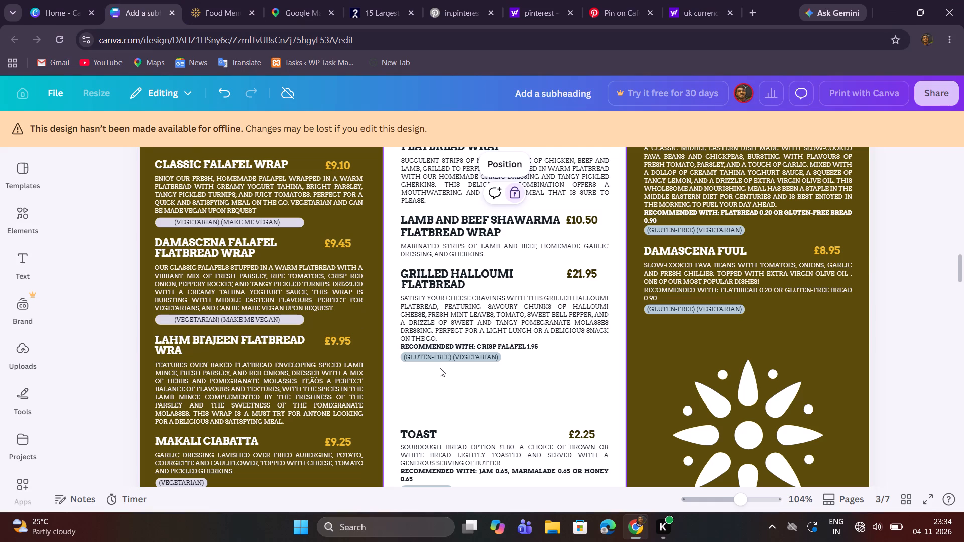
double_click(445, 360)
key("ctrl+c")
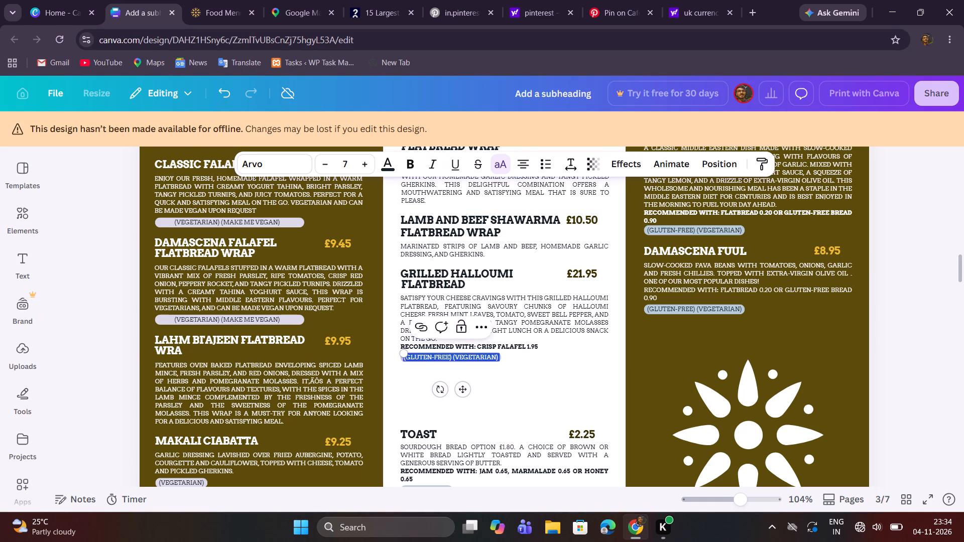
left_click(222, 6)
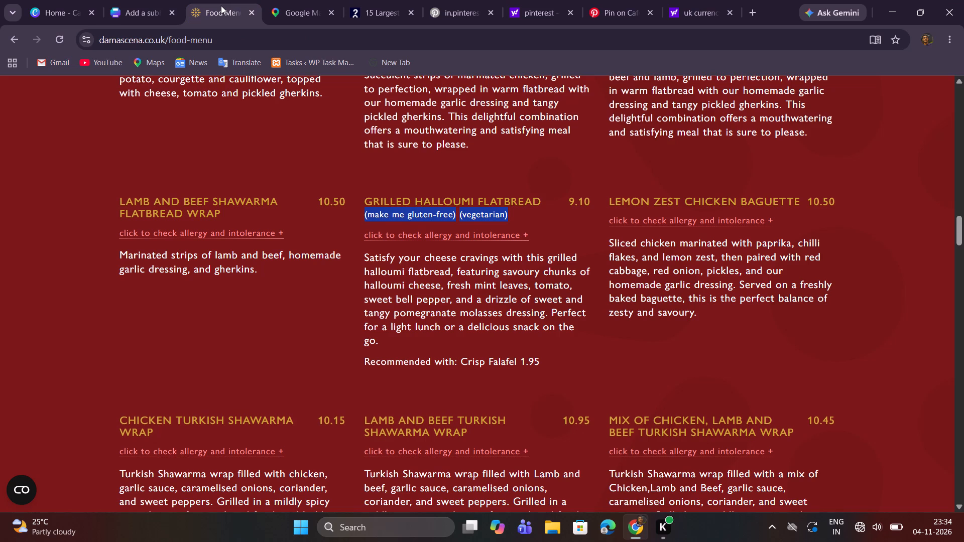
key("ctrl+c")
key("ctrl+c")
left_click(158, 0)
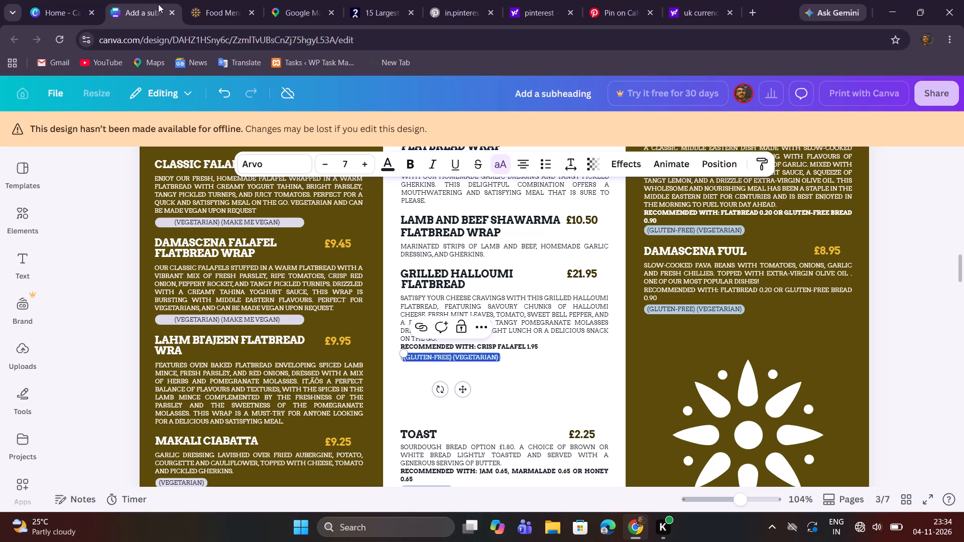
key("ctrl+v")
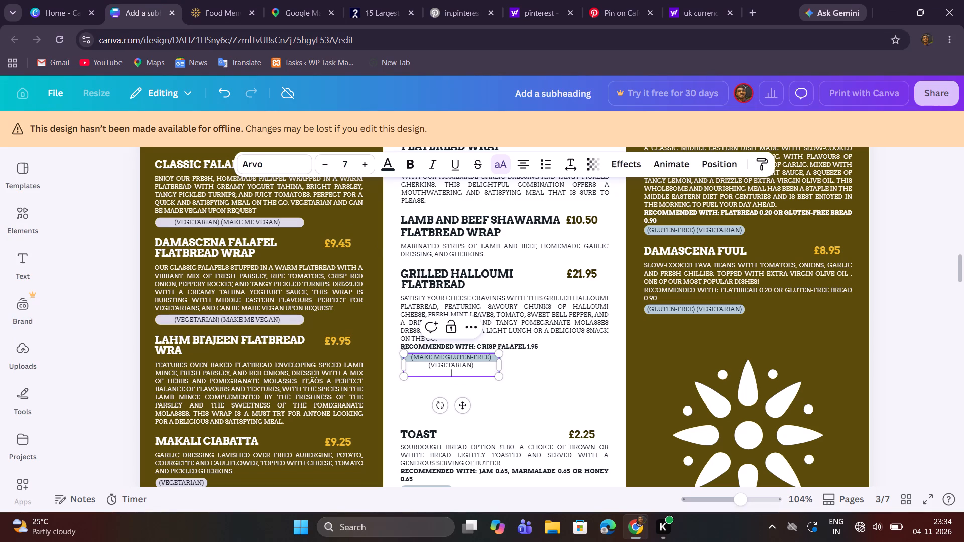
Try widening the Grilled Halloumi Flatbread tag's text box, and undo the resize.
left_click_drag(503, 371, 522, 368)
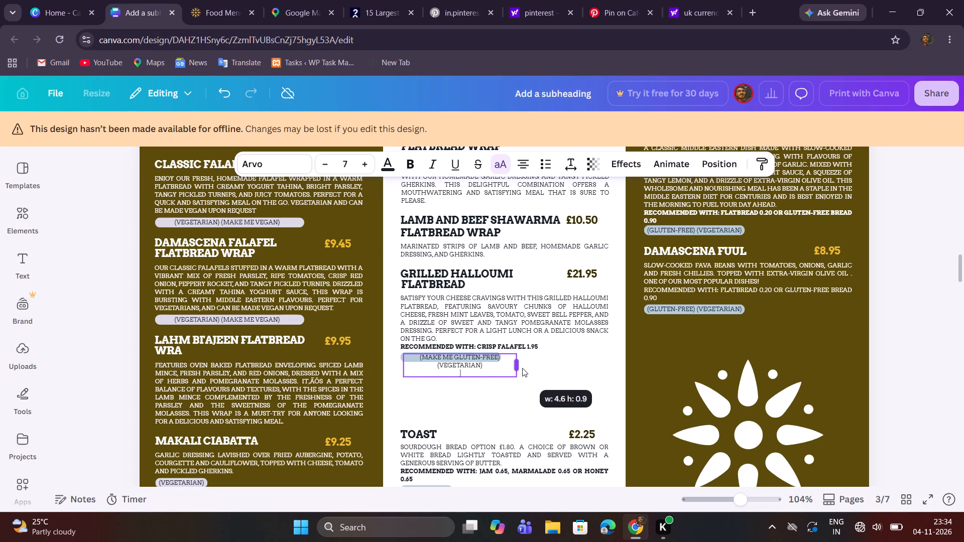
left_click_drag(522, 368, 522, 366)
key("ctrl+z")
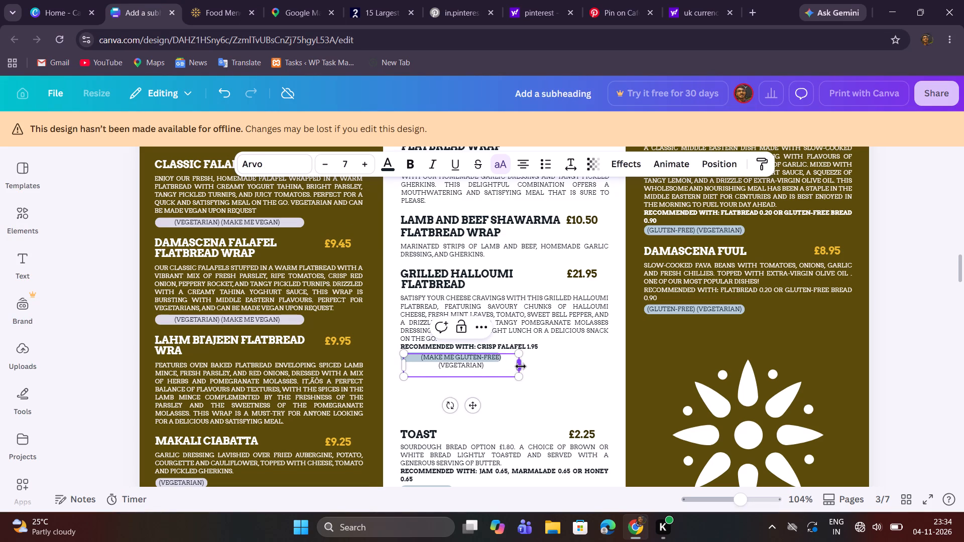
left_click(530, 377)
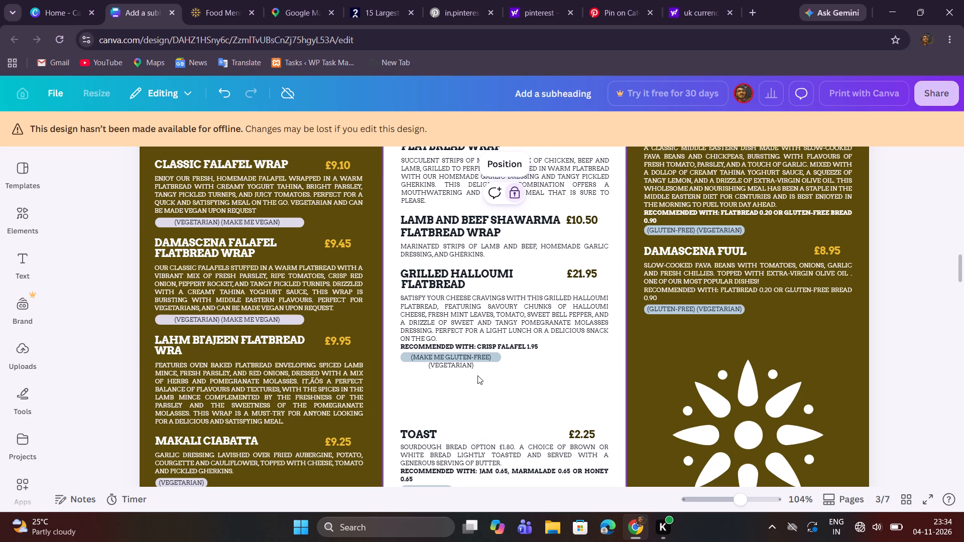
Remove the trailing blank line from the (Make Me Gluten-Free) (Vegetarian) tag text.
left_click(477, 372)
left_click(477, 372)
key("BackSpace")
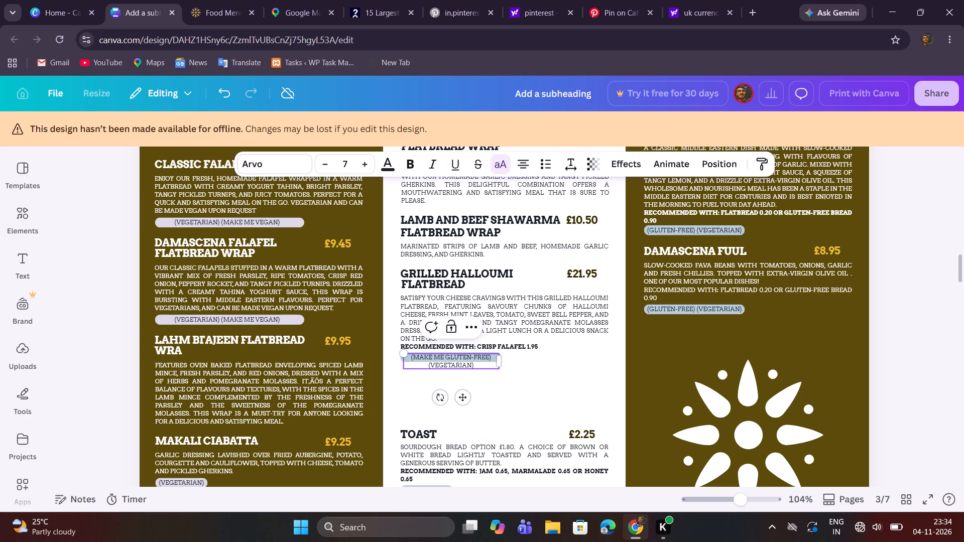
Put the Grilled Halloumi Flatbread tag "(Make Me Gluten-Free) (Vegetarian)" on one line with a single space between, widening its text box.
left_click(431, 367)
key("Left")
key("BackSpace")
key("BackSpace")
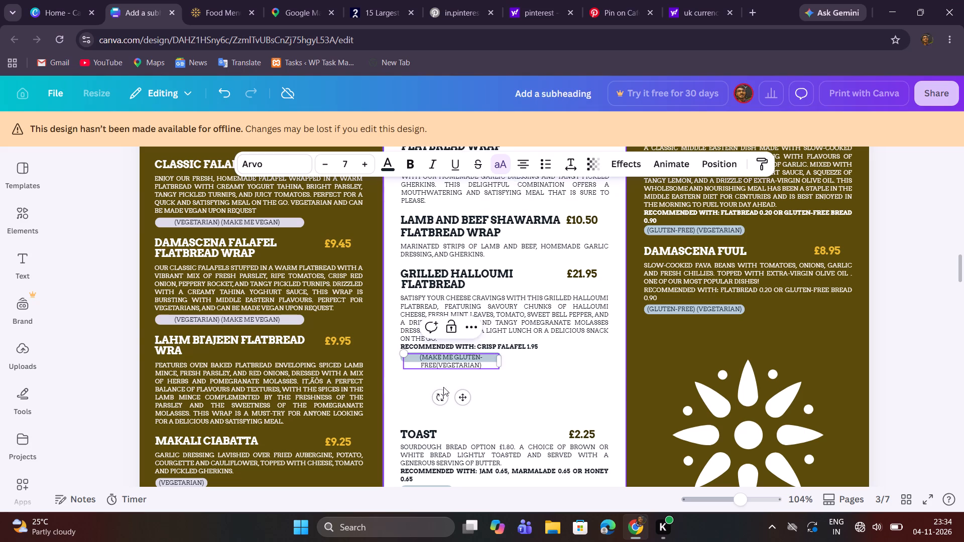
key("ctrl+z")
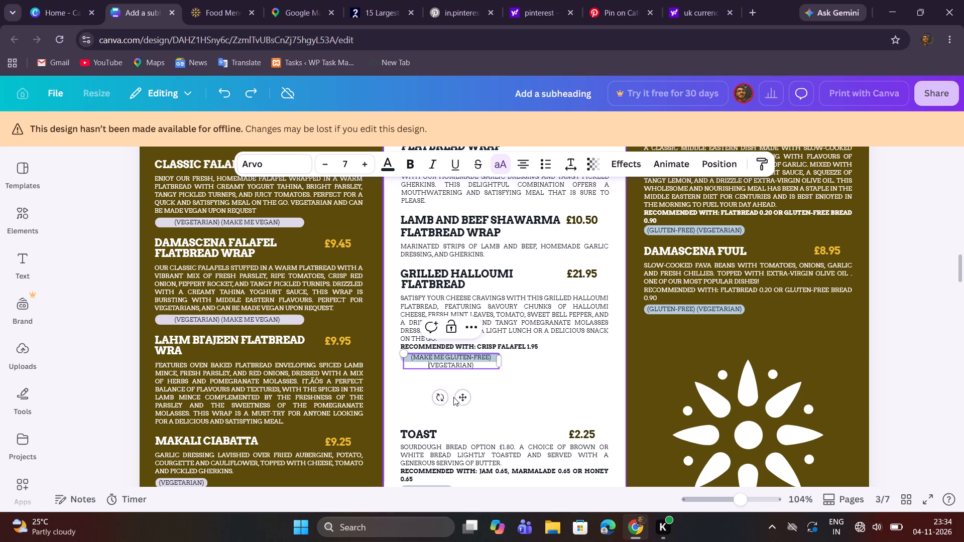
key("space")
key("BackSpace")
key("BackSpace")
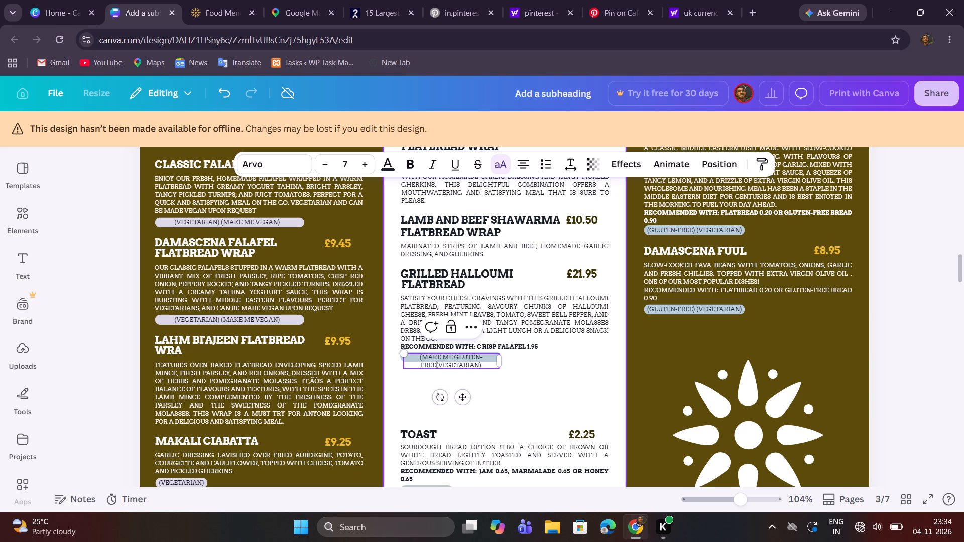
key("ctrl+z")
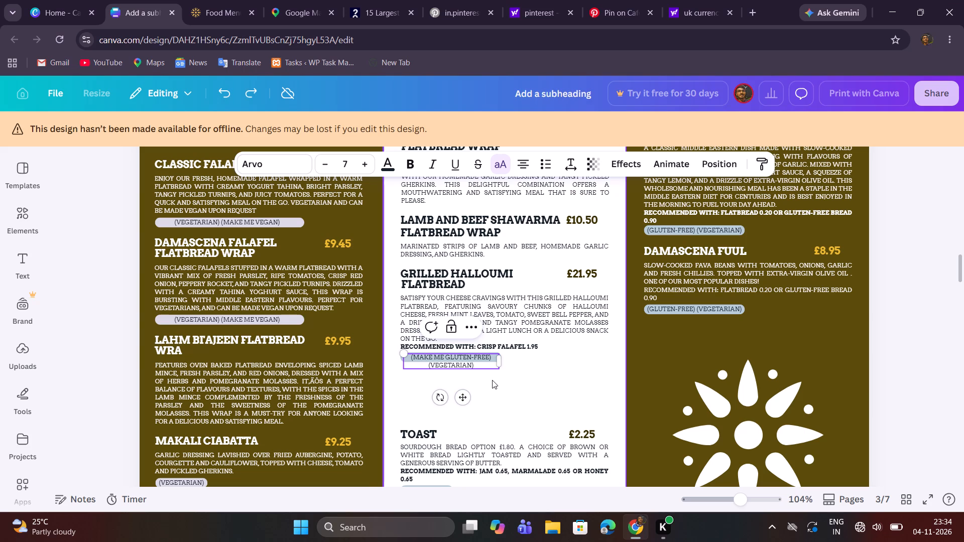
left_click_drag(499, 364, 538, 363)
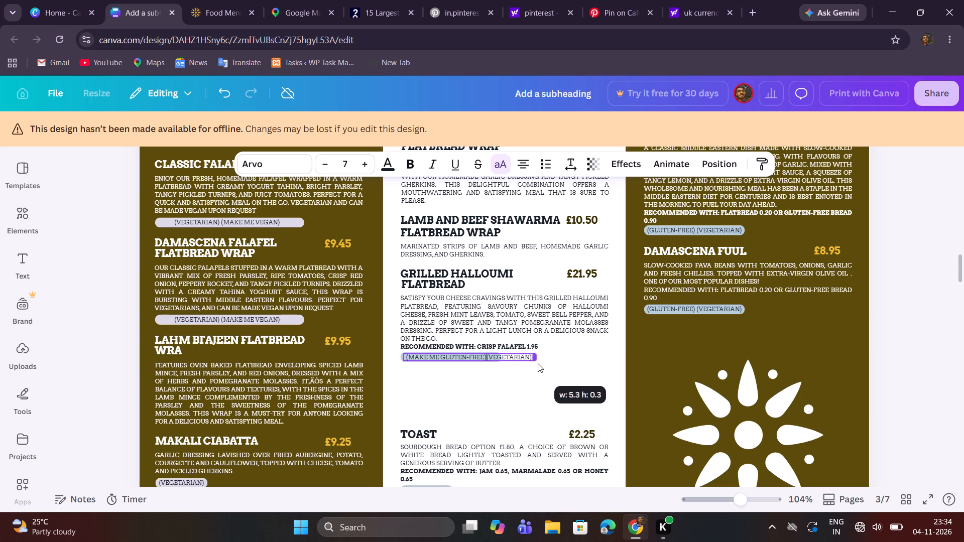
left_click_drag(538, 363, 540, 364)
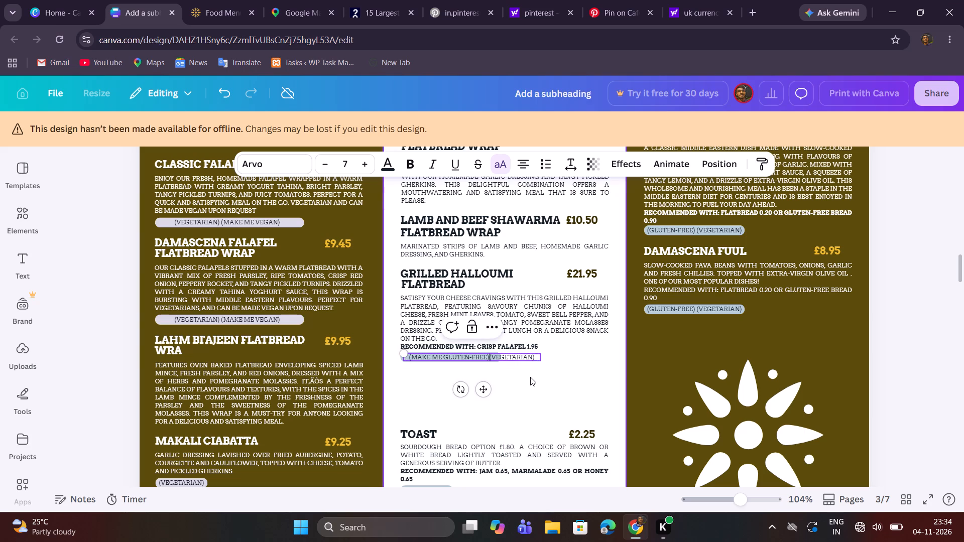
key("space")
left_click(517, 385)
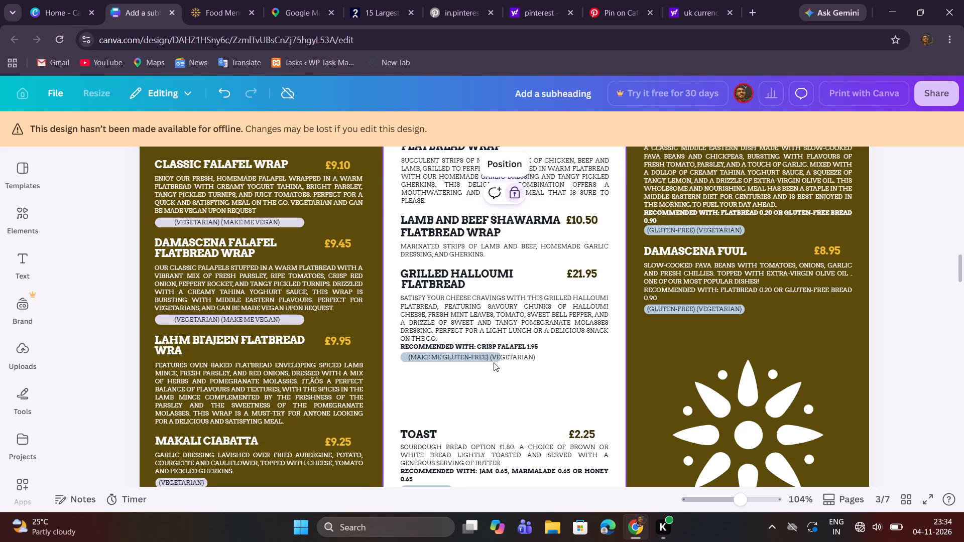
Widen the blue rounded background of the (Make Me Gluten-Free) (Vegetarian) tag to about 5.8, past the end of its text.
left_click(494, 361)
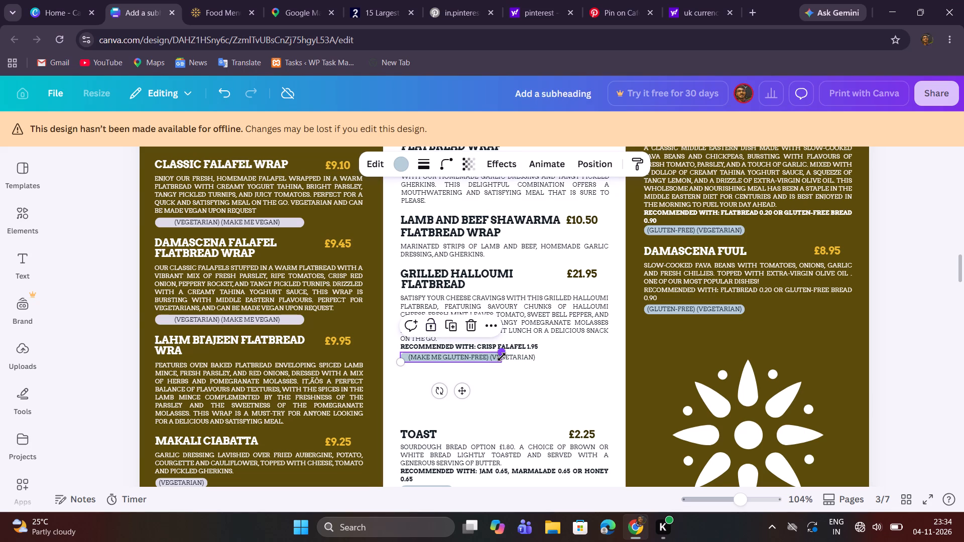
left_click_drag(742, 508, 755, 512)
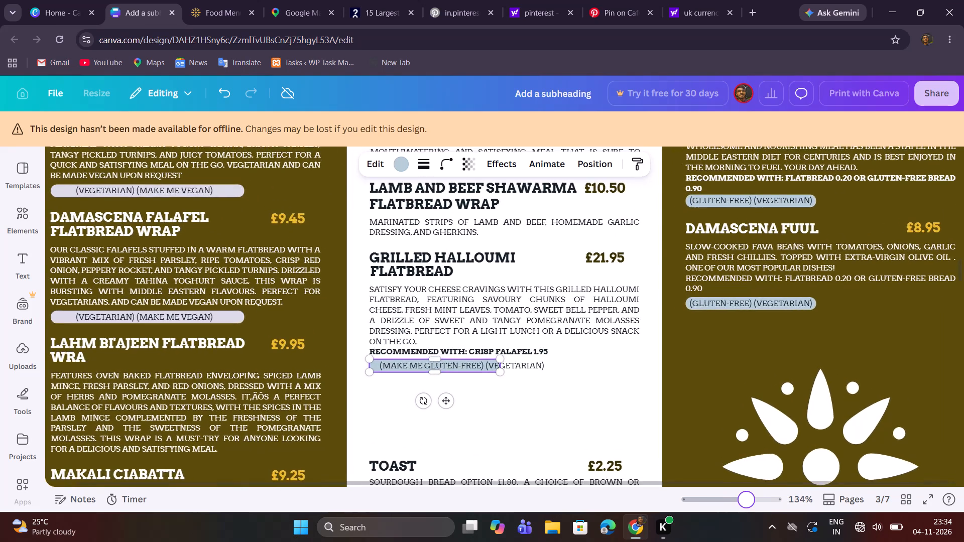
left_click_drag(755, 512, 765, 512)
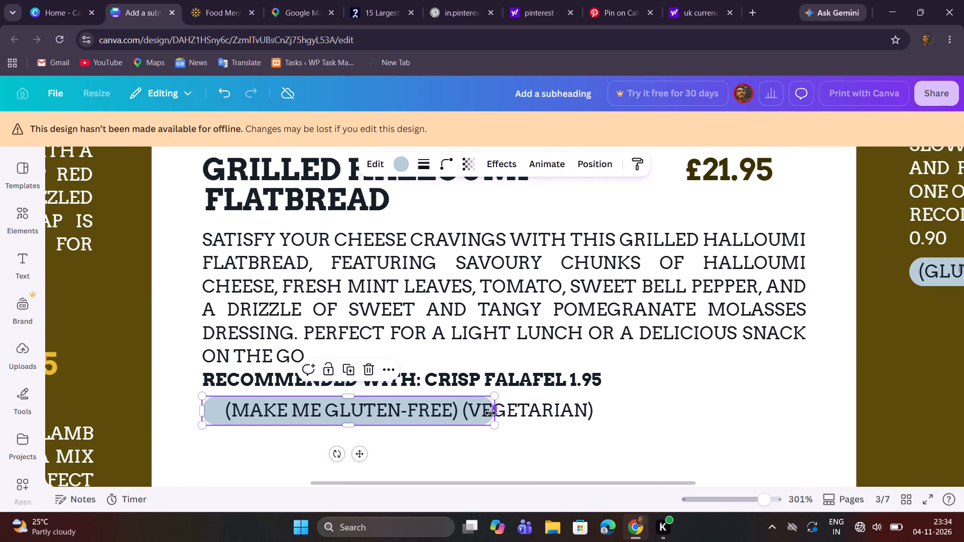
left_click_drag(496, 413, 600, 422)
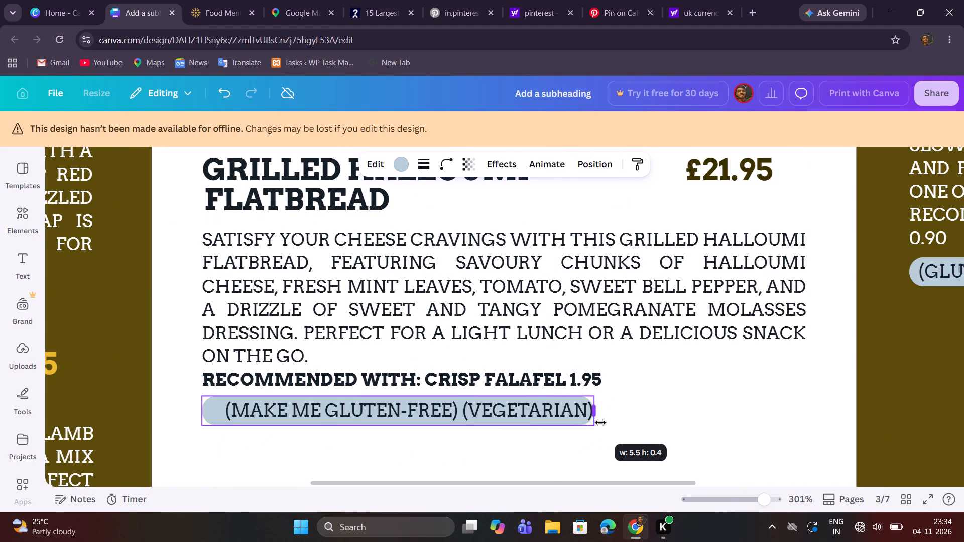
left_click_drag(600, 422, 617, 425)
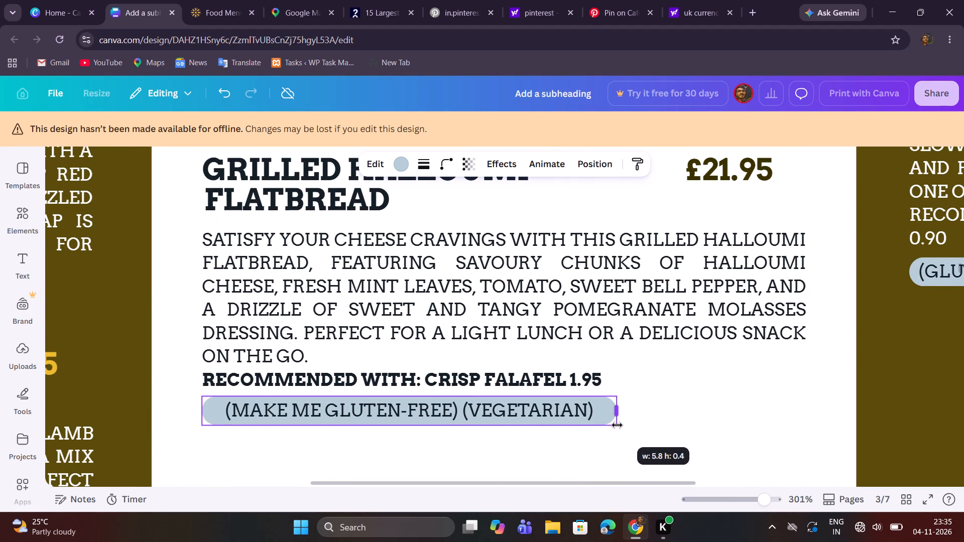
left_click_drag(617, 425, 621, 425)
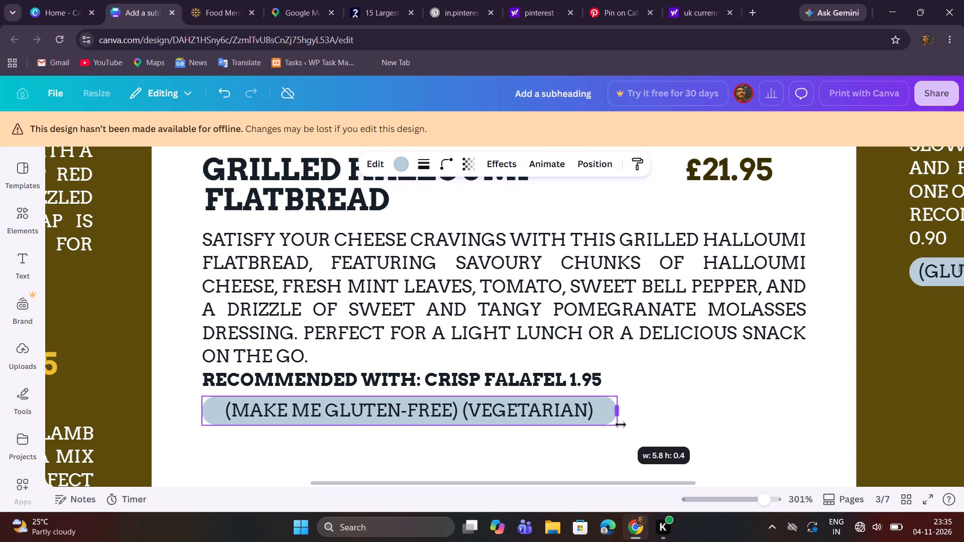
left_click_drag(621, 425, 618, 425)
left_click(677, 430)
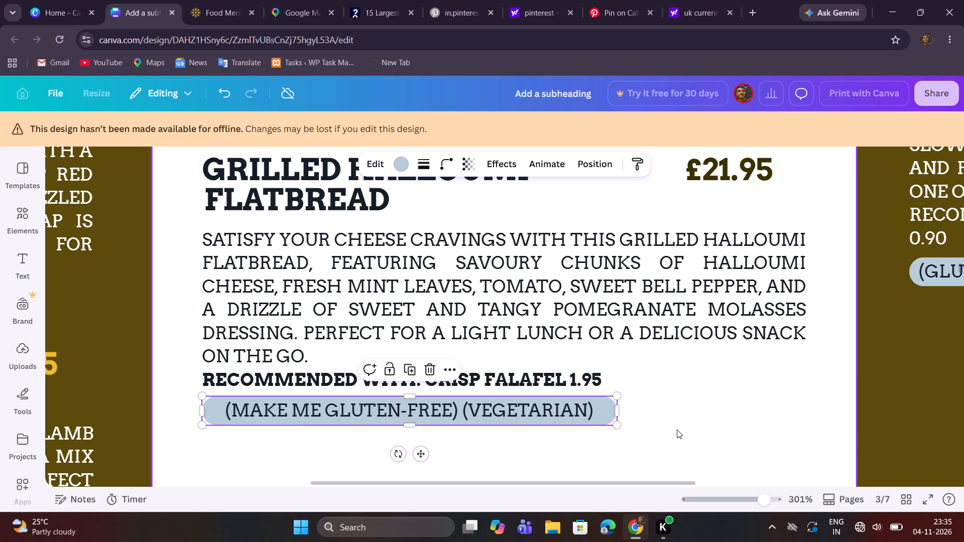
Set the Grilled Halloumi Flatbread price to £9.10, copying the figure from the Damascena food menu website.
left_click(730, 498)
left_click_drag(734, 499, 744, 502)
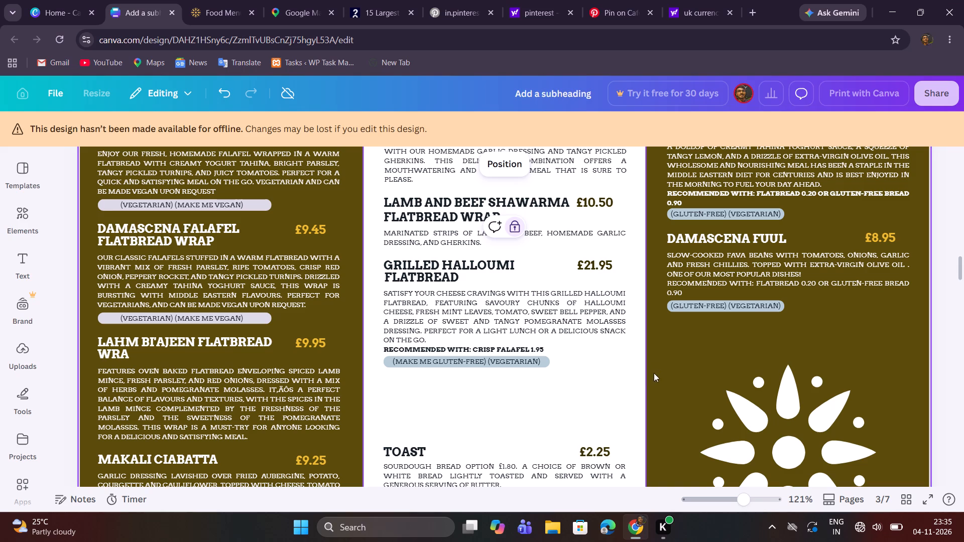
left_click(604, 362)
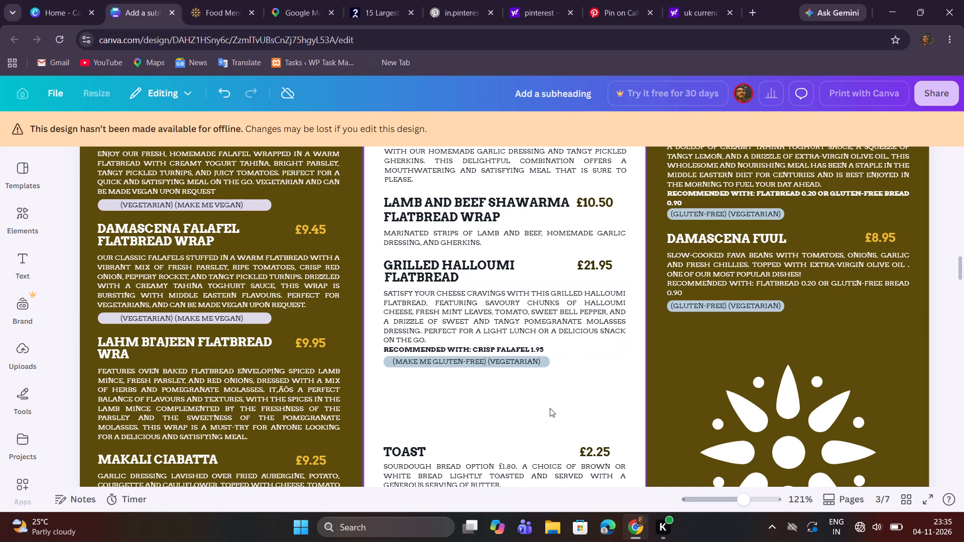
left_click(731, 498)
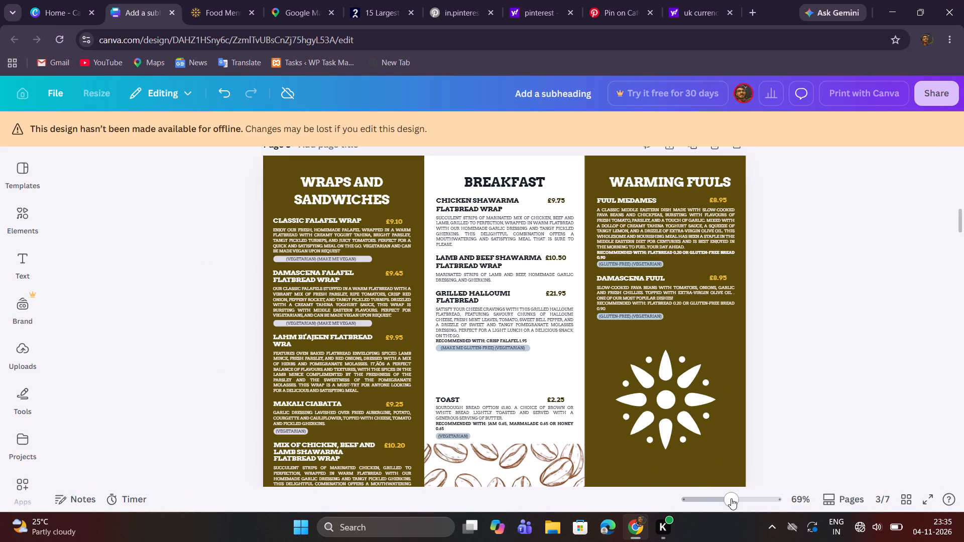
left_click(246, 0)
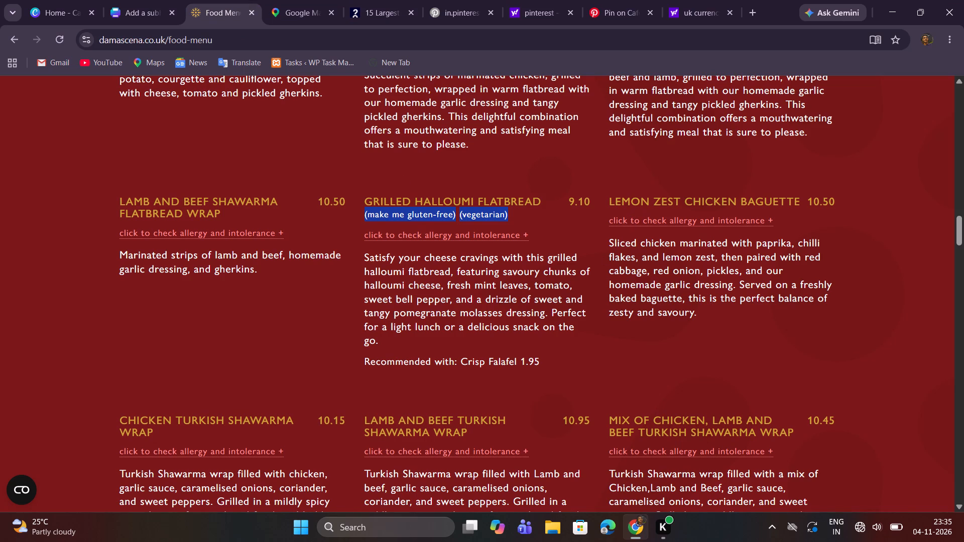
left_click_drag(568, 201, 593, 204)
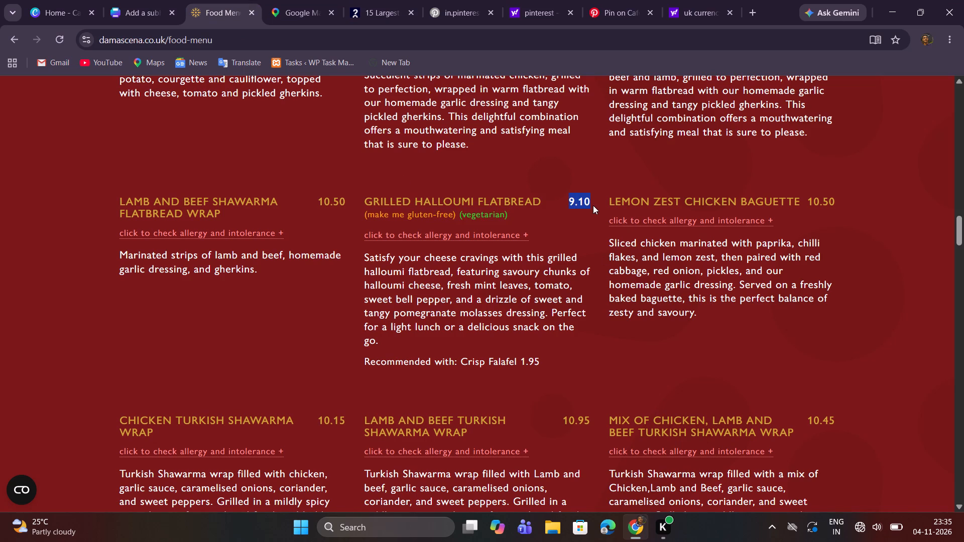
key("ctrl+c")
key("ctrl+c")
left_click(152, 7)
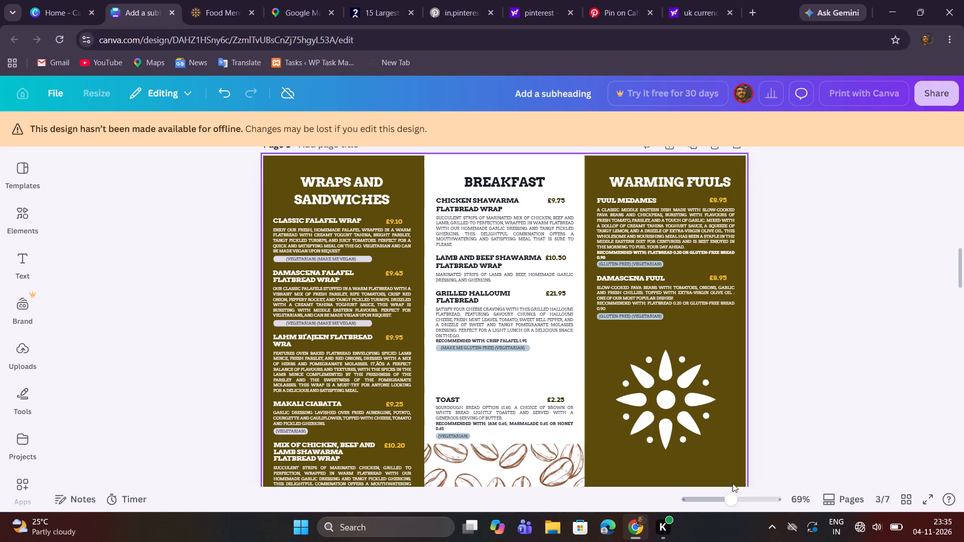
left_click_drag(733, 498, 745, 502)
double_click(608, 256)
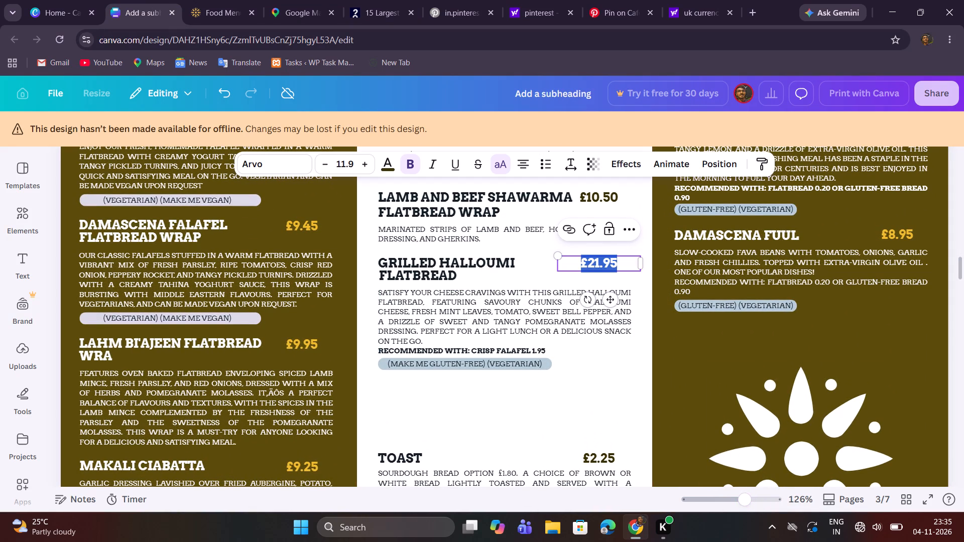
left_click(594, 262)
left_click_drag(589, 264, 615, 265)
key("ctrl+v")
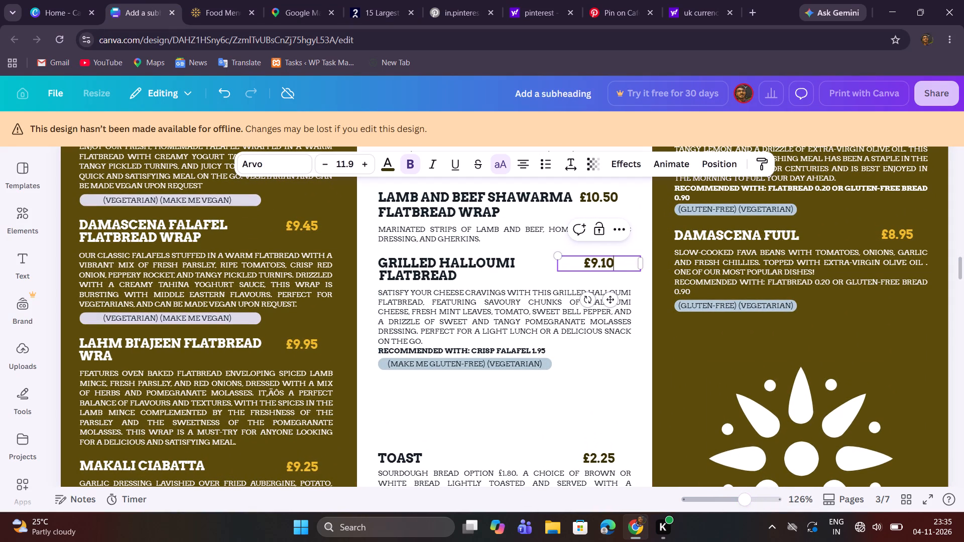
left_click(600, 386)
Check the menu design's save status and try to save the pending changes.
scroll(602, 375, "down", 1)
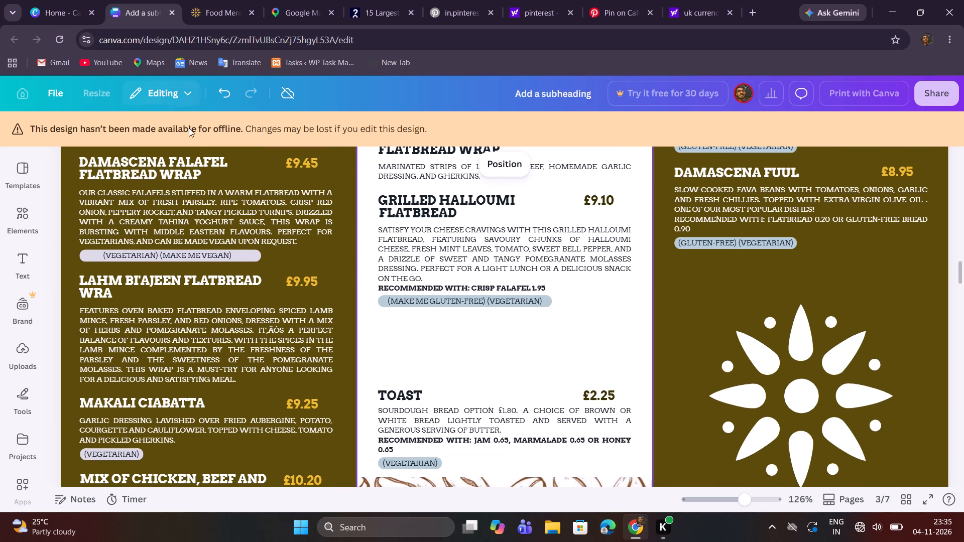
left_click(466, 314)
left_click(290, 91)
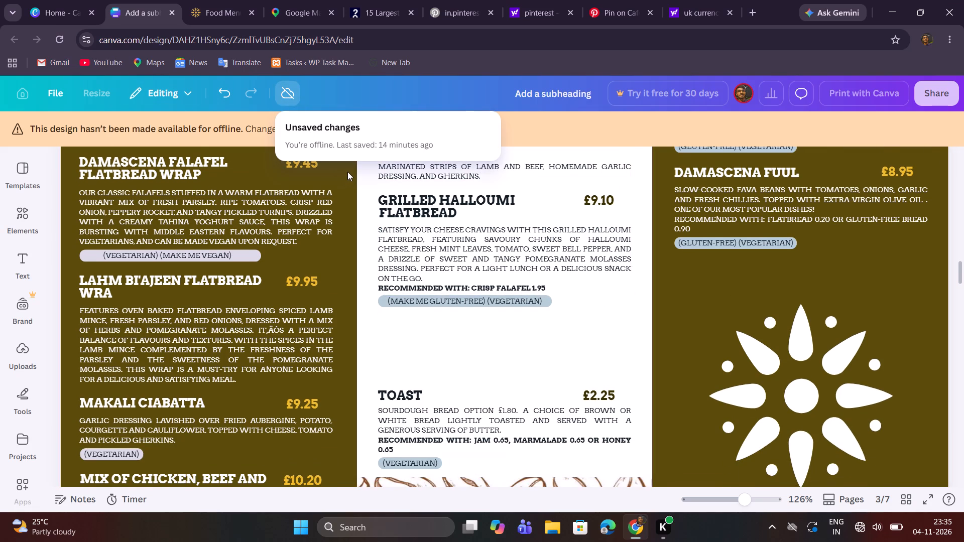
key("ctrl+s")
key("ctrl+s")
key("ctrl+s")
key("ctrl+s")
key("ctrl+s")
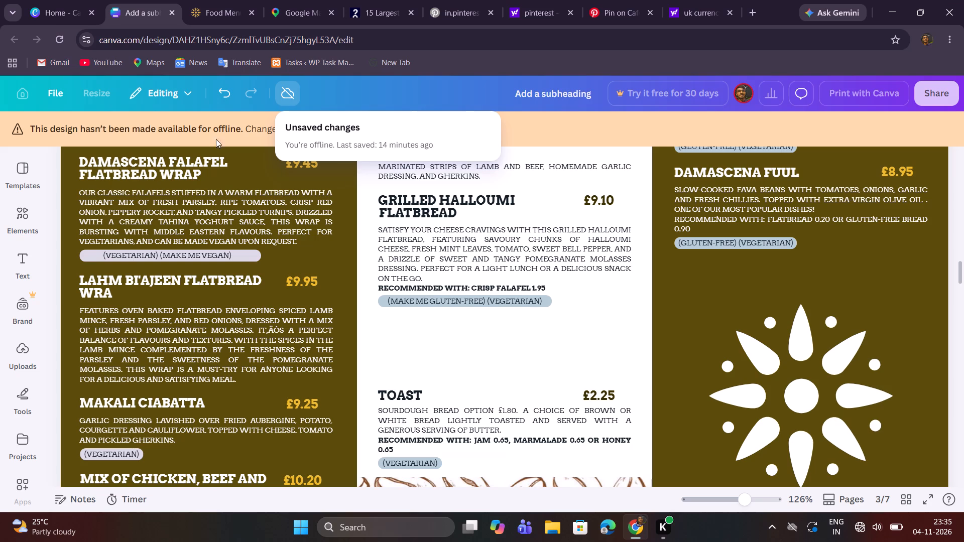
Refresh the available Wi-Fi networks and connect the computer to vivo V21e 5G.
left_click(859, 524)
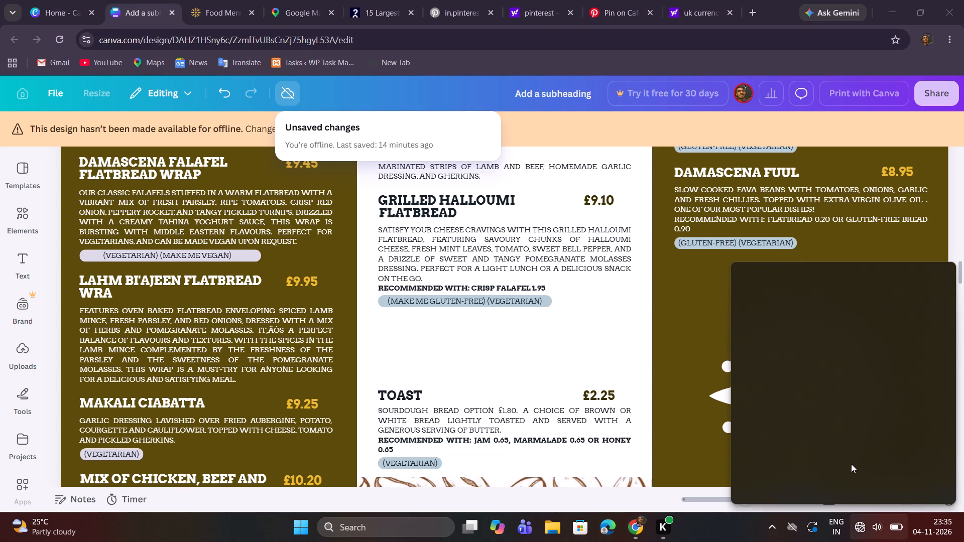
left_click(798, 305)
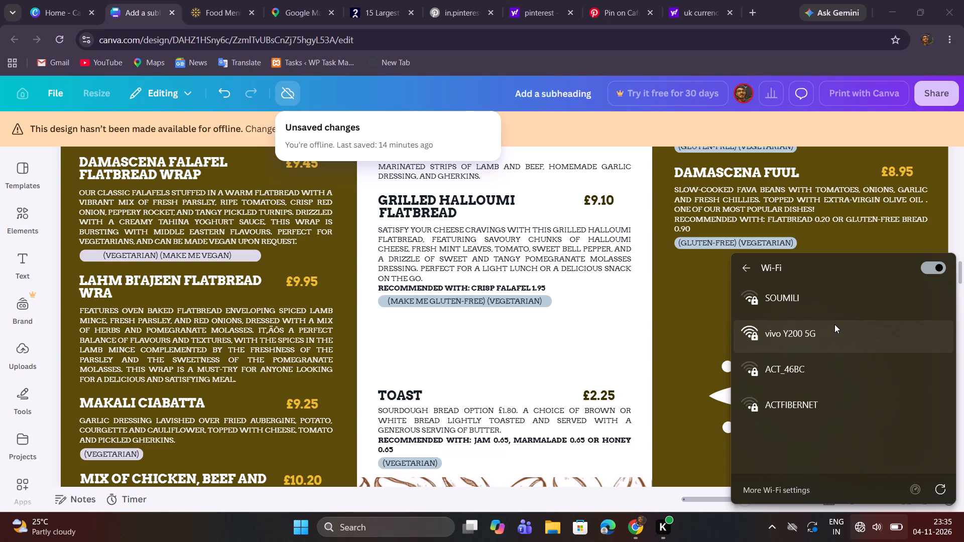
left_click(861, 529)
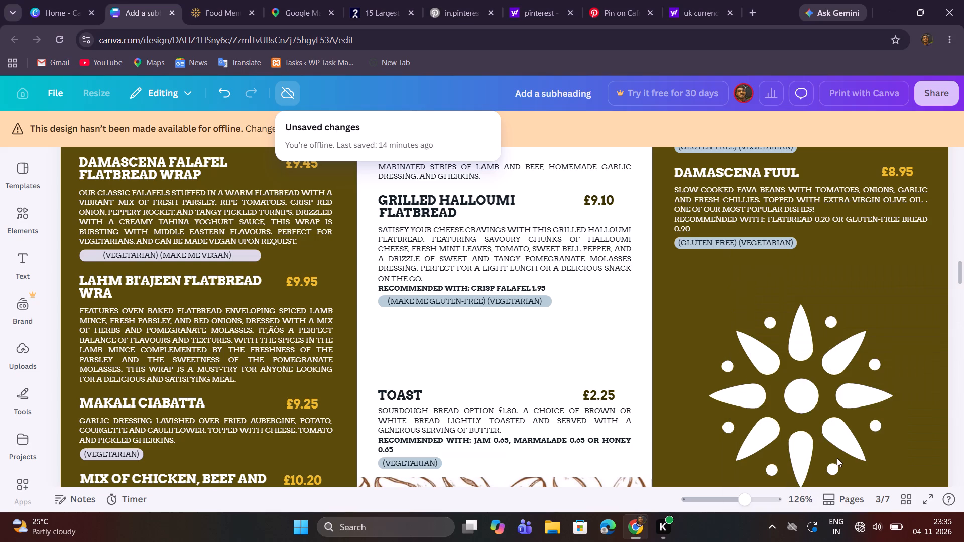
left_click(866, 538)
left_click(790, 294)
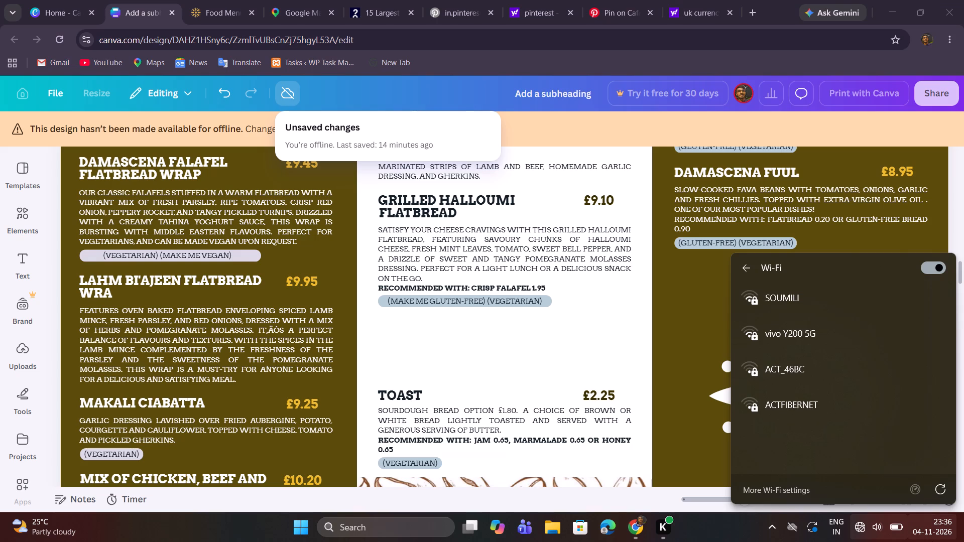
left_click(940, 491)
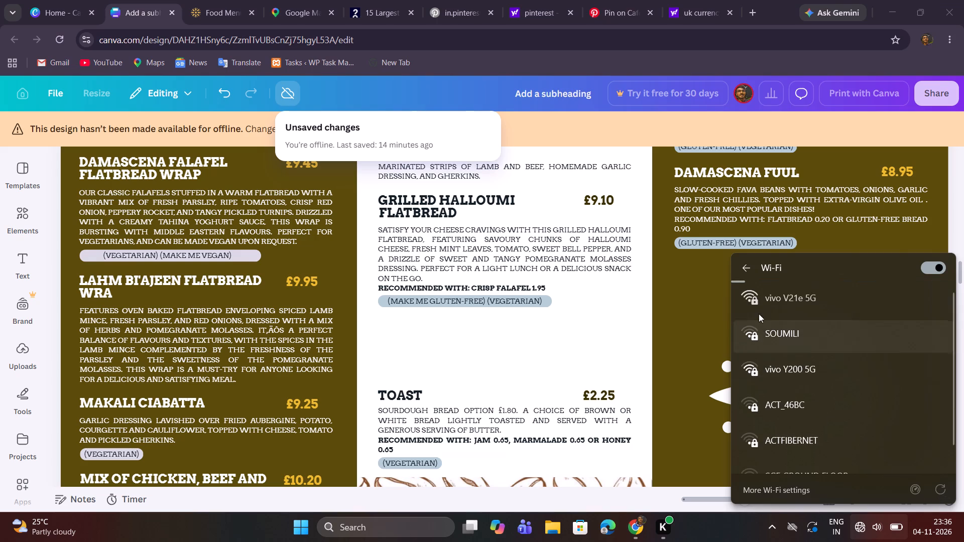
left_click(766, 308)
left_click(859, 355)
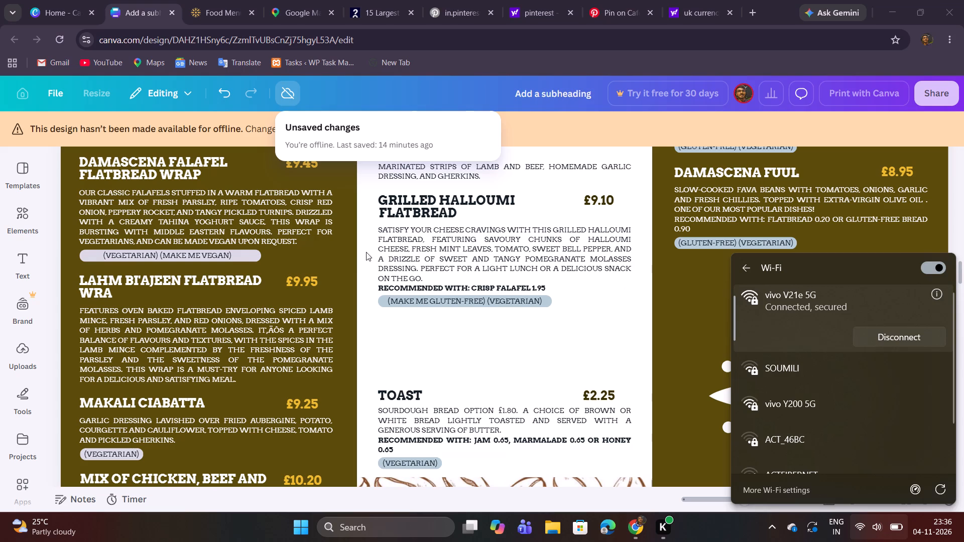
left_click(371, 330)
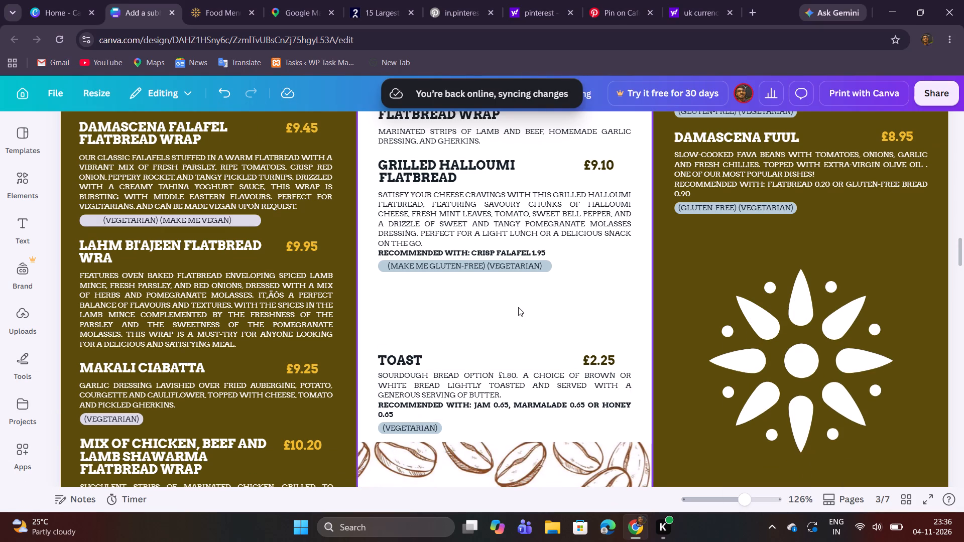
Copy the item name "Lemon Zest Chicken Baguette" from the Damascena food menu website.
left_click(518, 307)
scroll(509, 352, "up", 1)
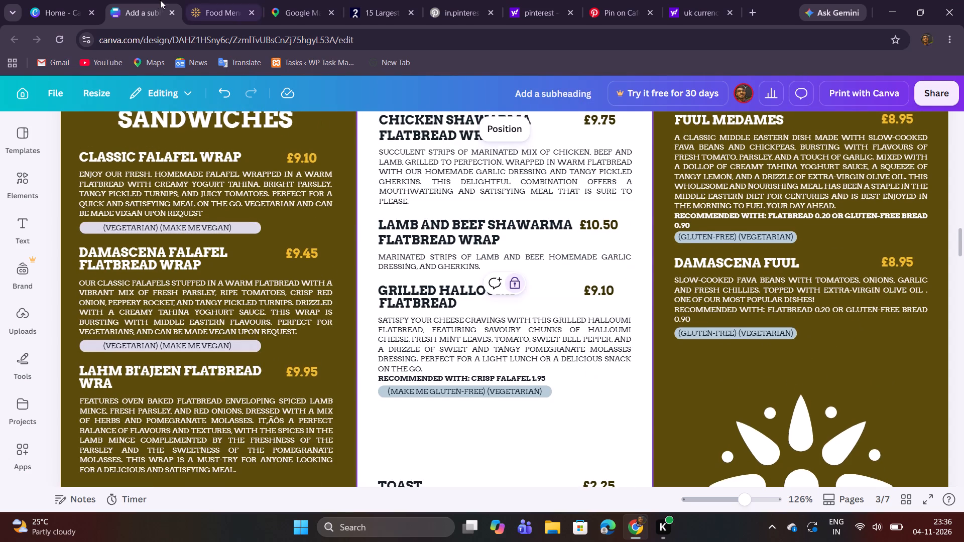
left_click(210, 4)
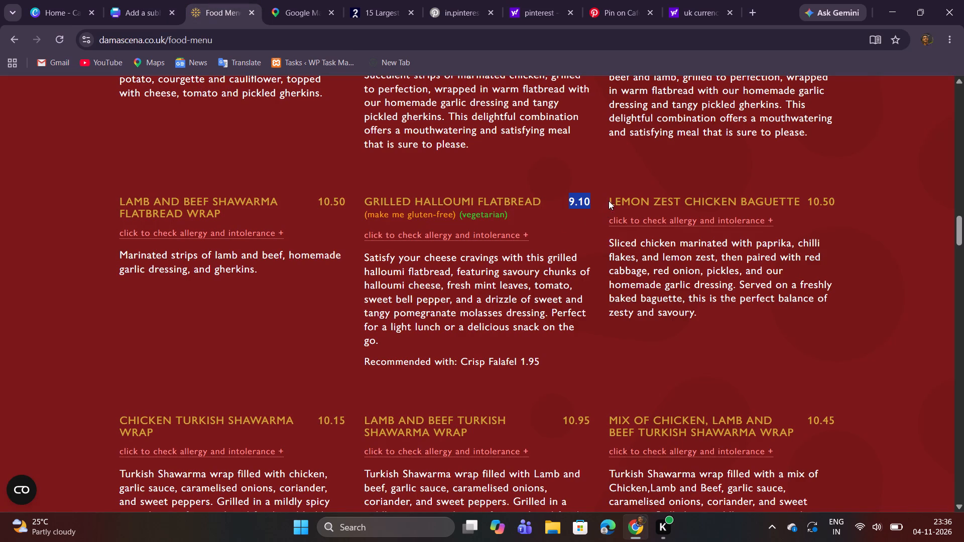
left_click_drag(609, 199, 811, 201)
left_click(810, 203)
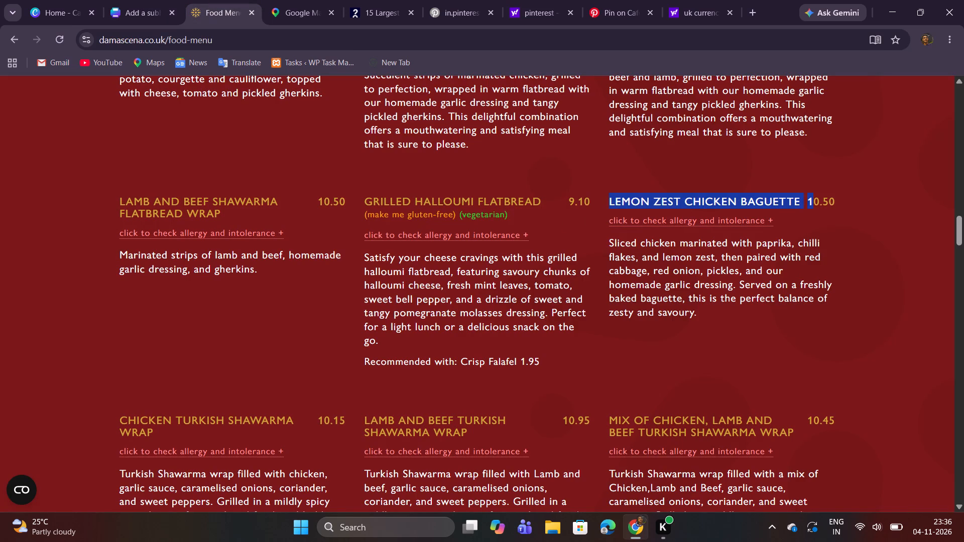
left_click(794, 204)
left_click_drag(801, 205, 614, 199)
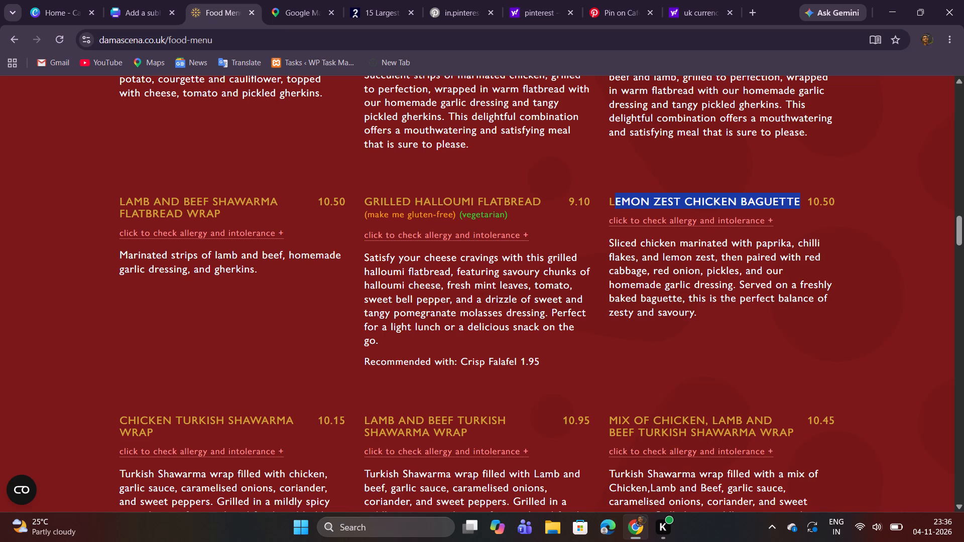
left_click_drag(614, 199, 608, 198)
key("ctrl+c")
key("ctrl+c")
Back in the Canva design, delete the whole Toast entry below Grilled Halloumi Flatbread: title, price, description and vegetarian tag.
left_click(147, 0)
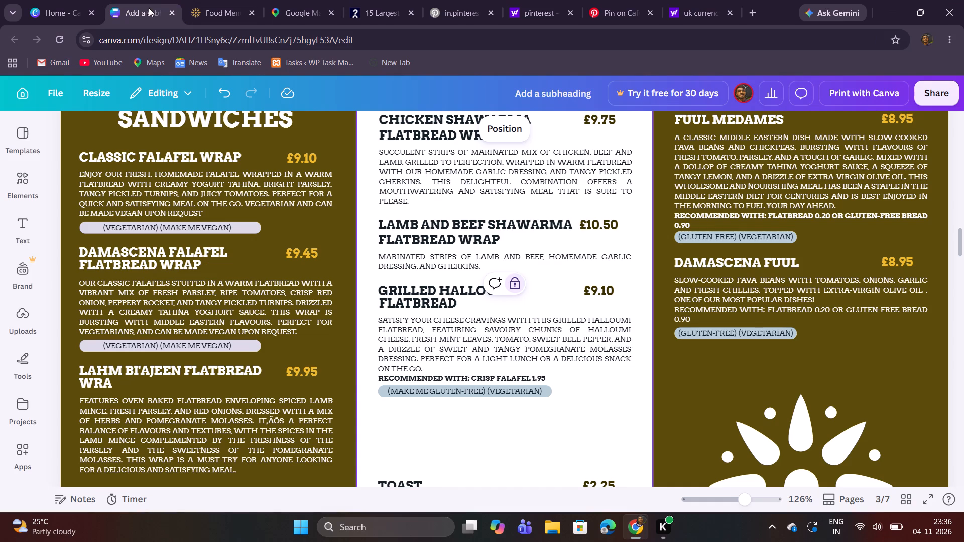
scroll(595, 451, "down", 2)
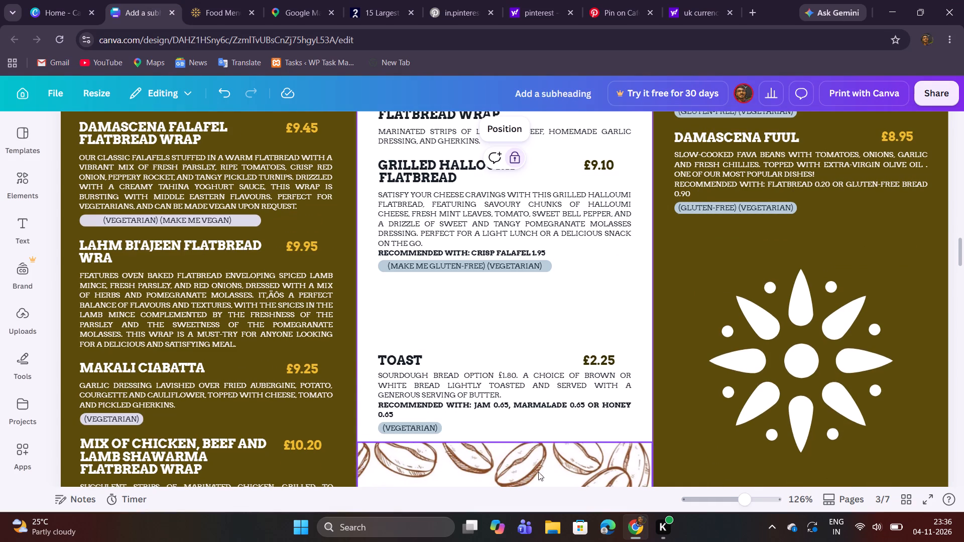
left_click_drag(386, 337, 612, 435)
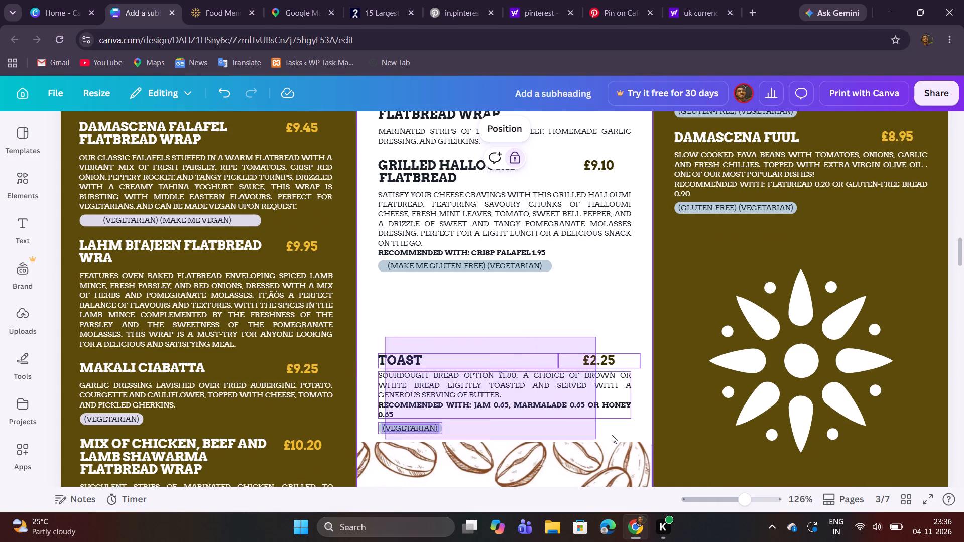
left_click_drag(612, 435, 625, 431)
left_click(537, 324)
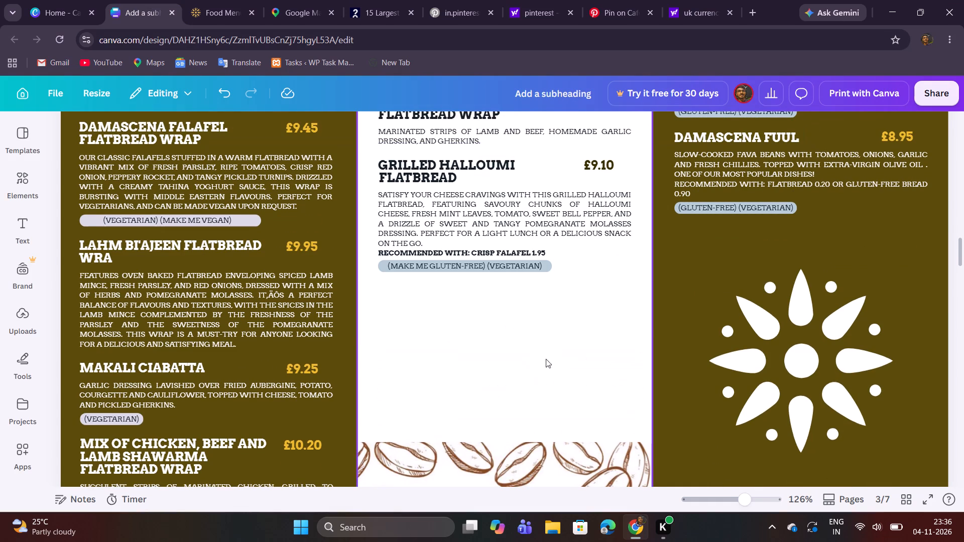
Duplicate the full Grilled Halloumi Flatbread entry and place the copy left-aligned below the original with a gap of about 0.4.
left_click_drag(448, 322, 604, 169)
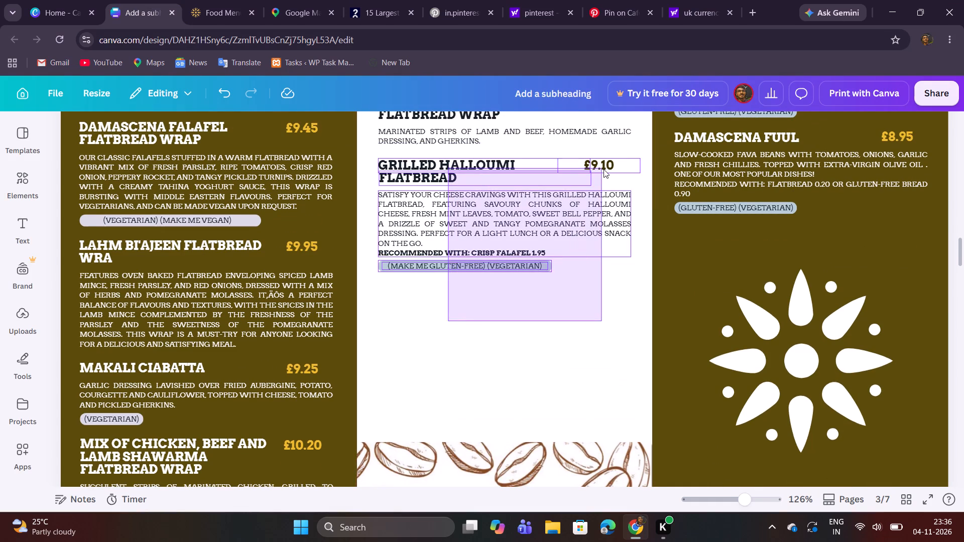
left_click(519, 306)
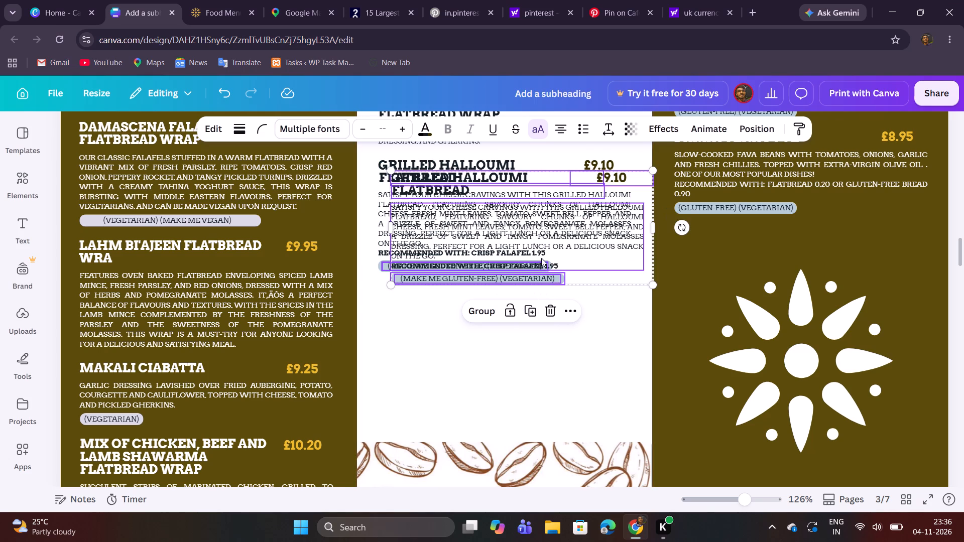
left_click_drag(544, 247, 532, 365)
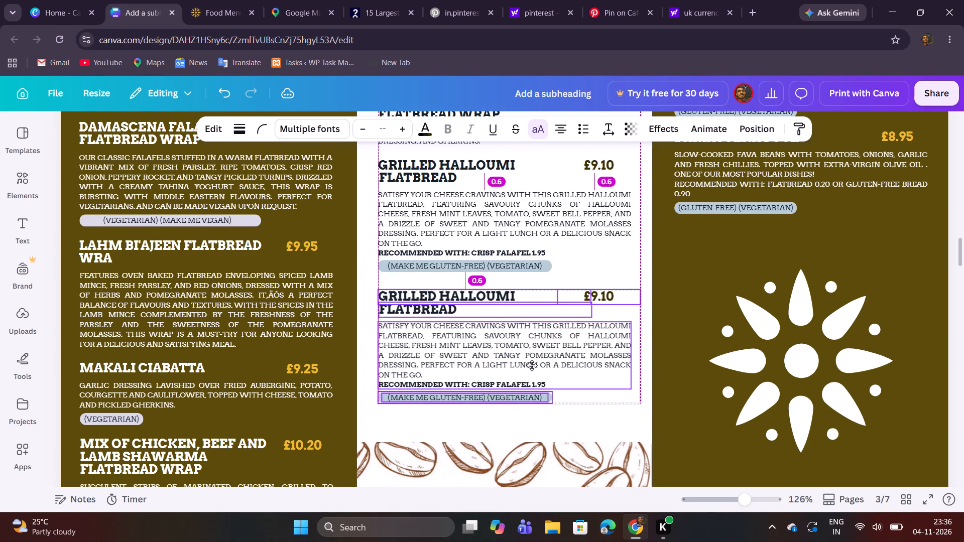
left_click_drag(532, 365, 534, 357)
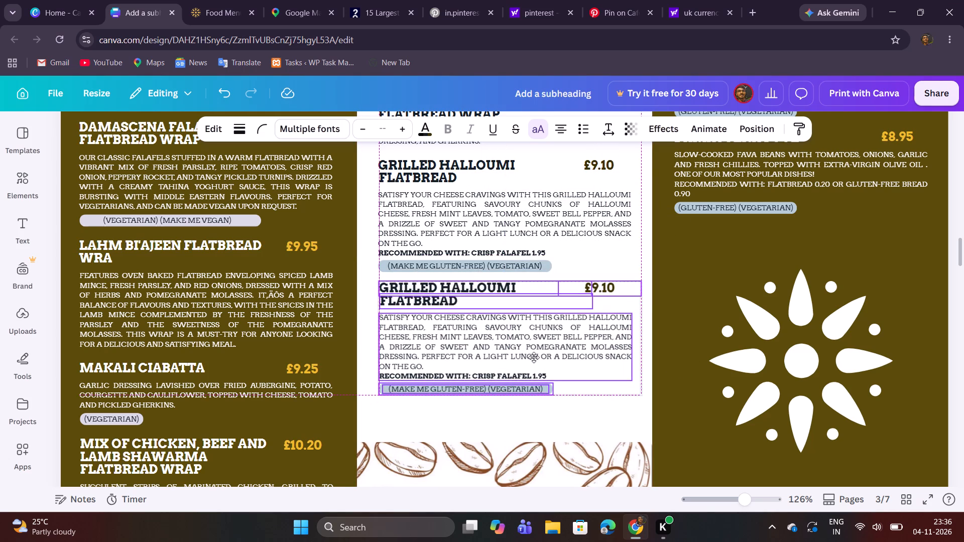
left_click_drag(534, 357, 533, 362)
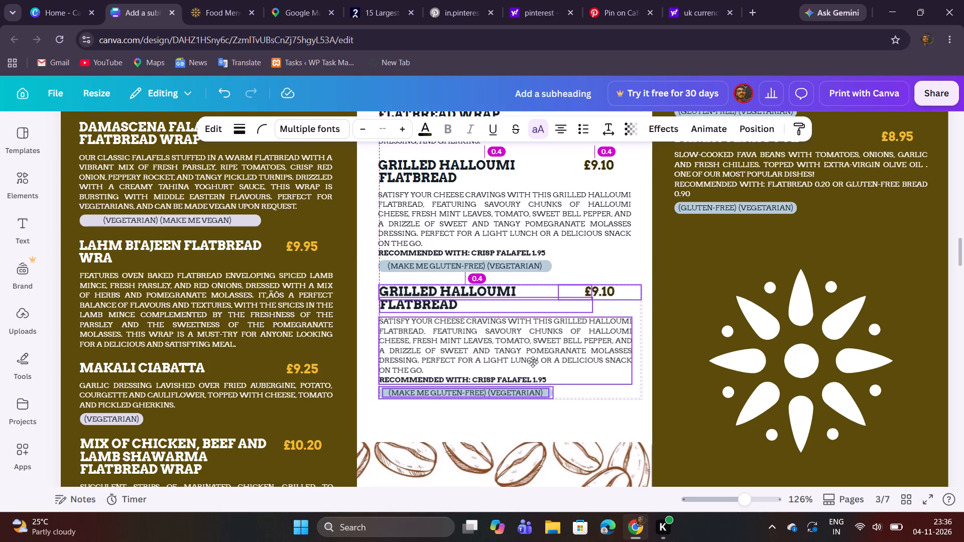
left_click_drag(533, 362, 532, 362)
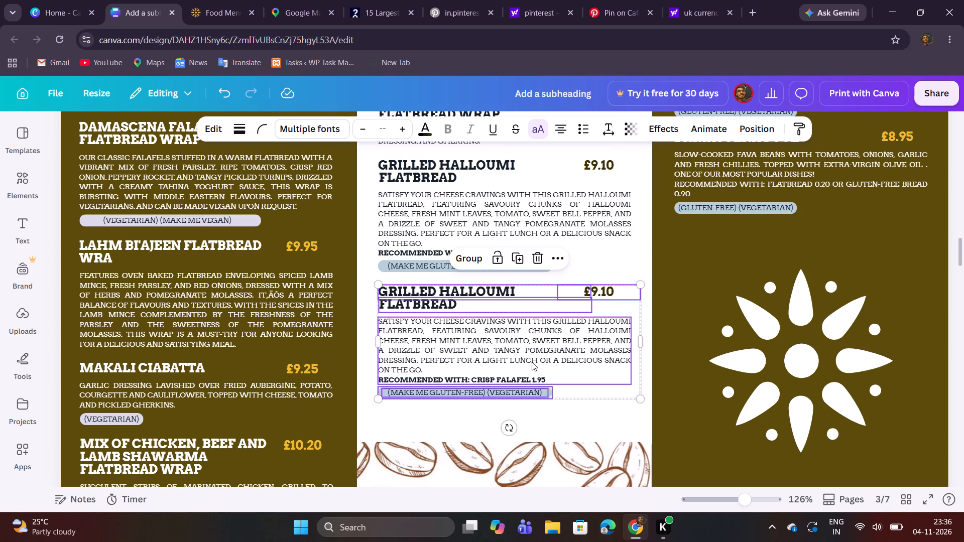
Replace the two-line title of the copied Grilled Halloumi Flatbread entry with "Lemon Zest Chicken" and "Baguette".
left_click(564, 409)
double_click(519, 296)
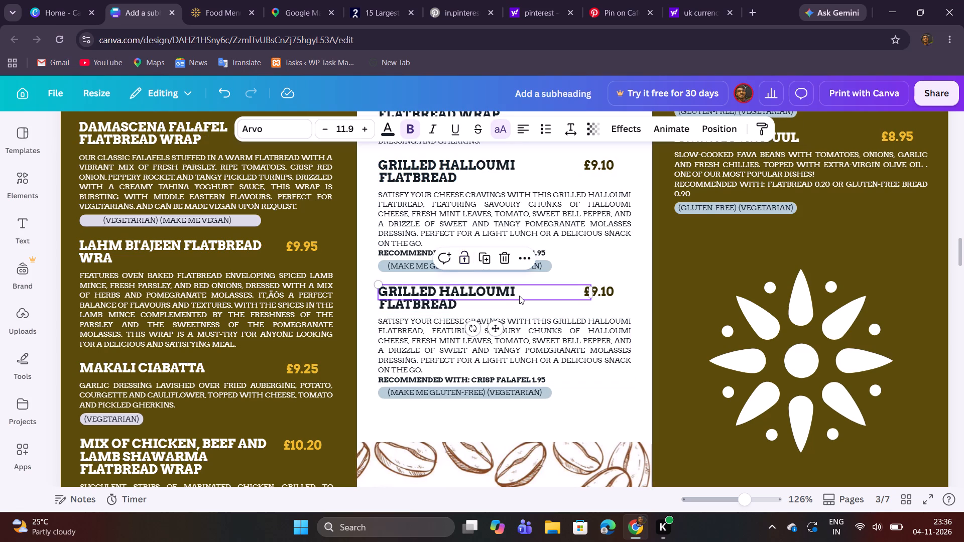
key("ctrl+v")
left_click_drag(521, 312, 372, 304)
key("ctrl+x")
left_click(419, 304)
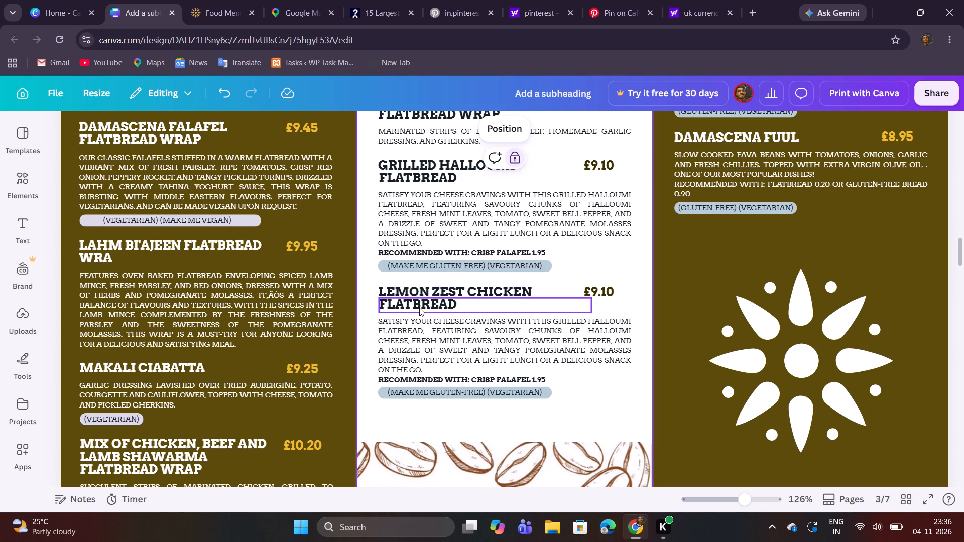
double_click(419, 308)
key("ctrl+v")
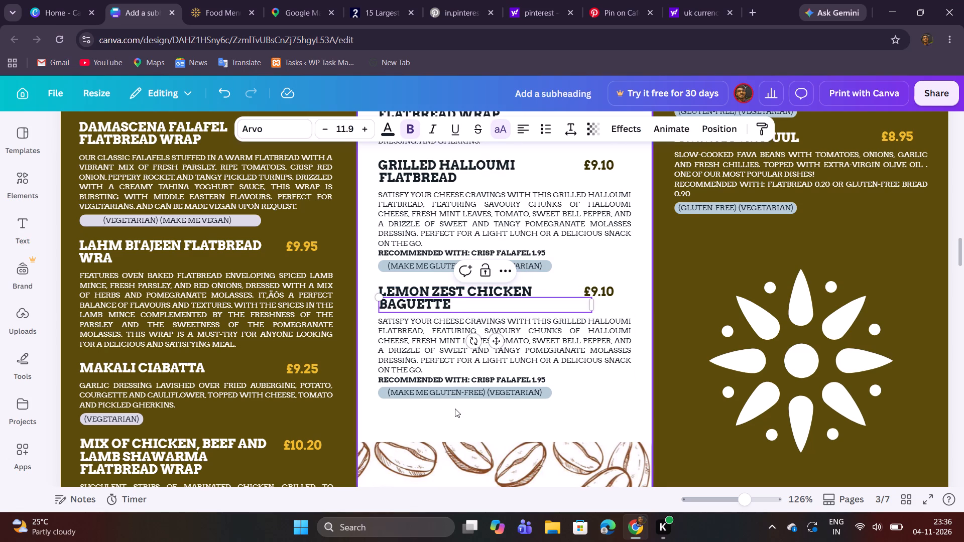
left_click(455, 409)
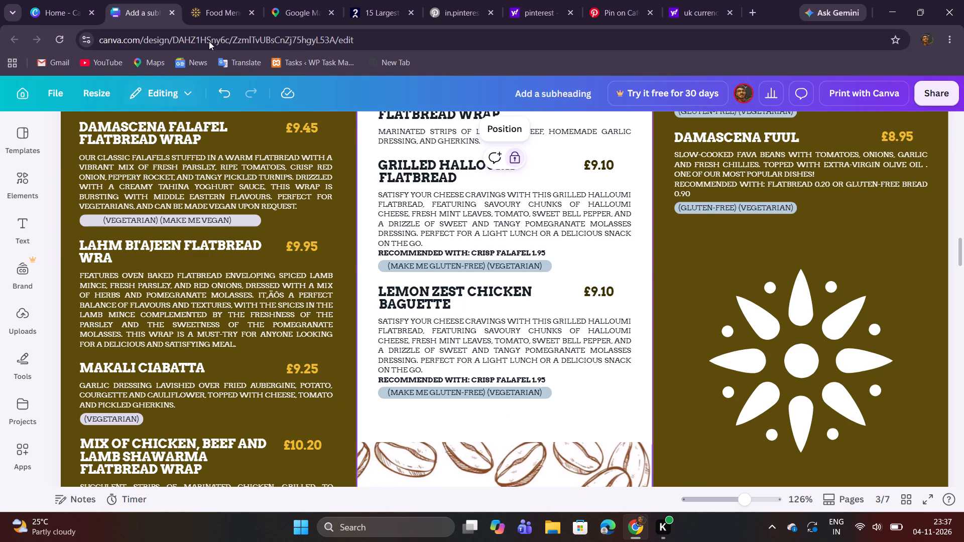
Replace the Lemon Zest Chicken Baguette entry's description with the matching text copied from the Damascena food menu website.
left_click(224, 9)
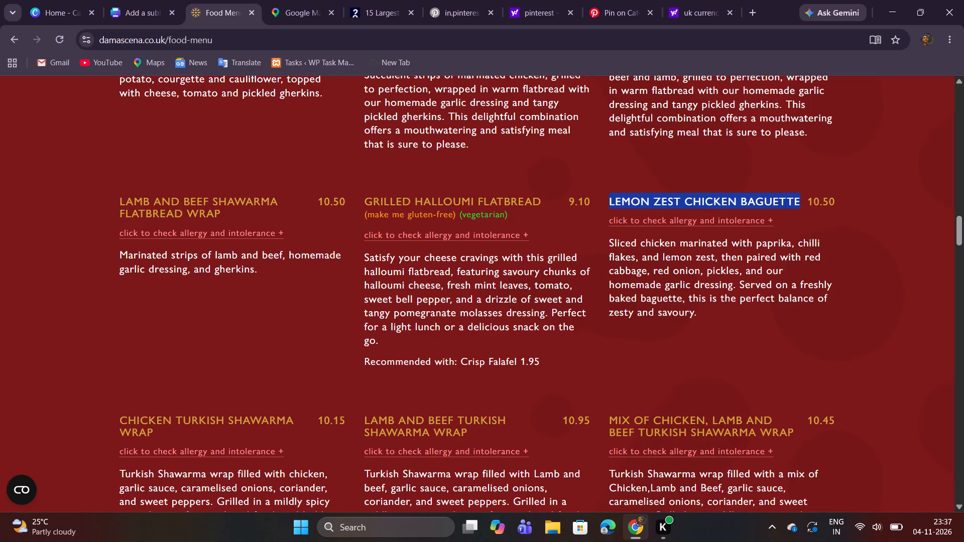
left_click_drag(608, 241, 705, 316)
key("ctrl+c")
key("ctrl+c")
key("ctrl+c")
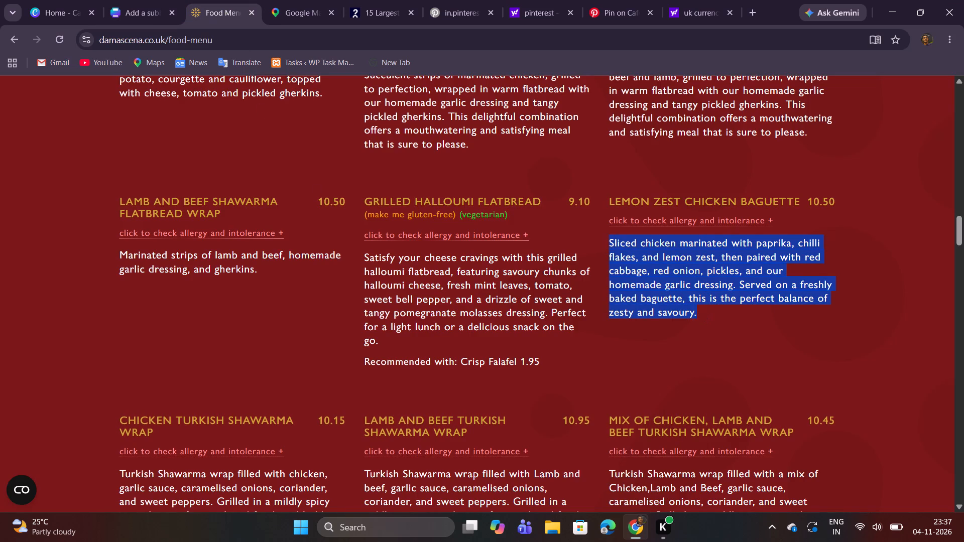
left_click(136, 12)
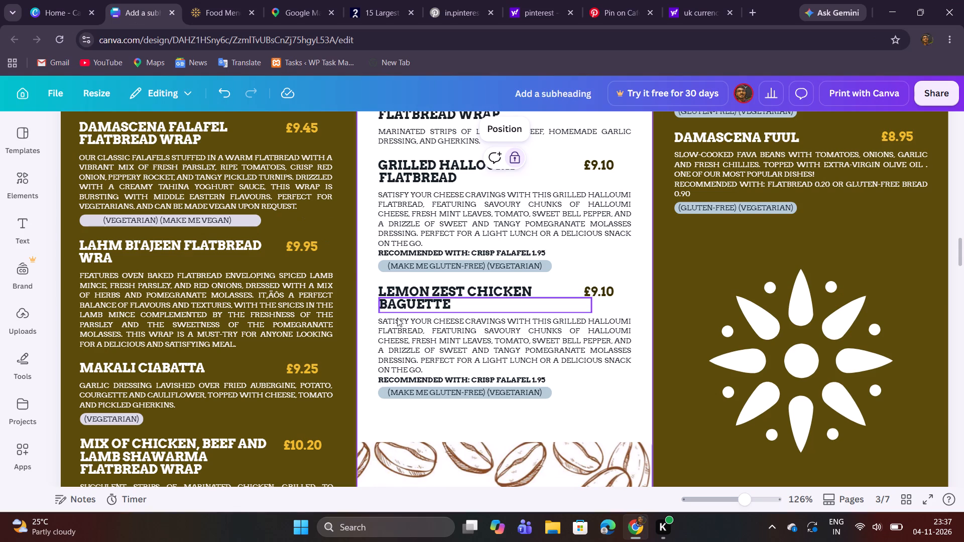
double_click(449, 362)
key("ctrl+v")
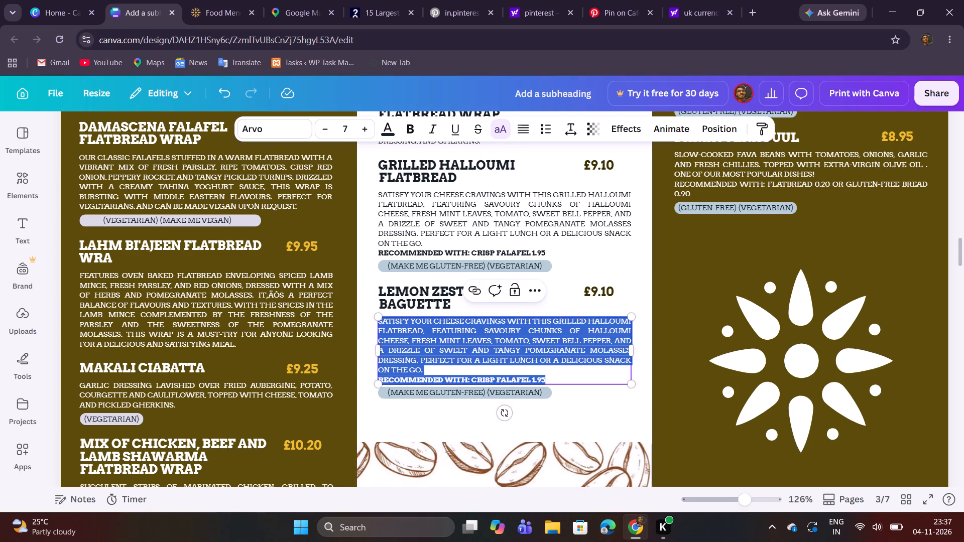
left_click(450, 427)
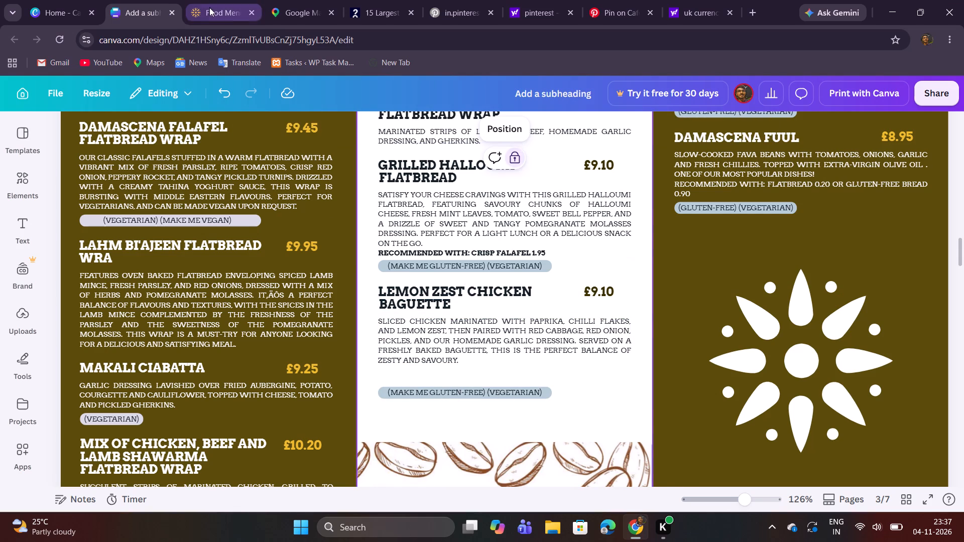
Set the Lemon Zest Chicken Baguette price to £10.50, copying the figure from the Damascena food menu website.
left_click(209, 7)
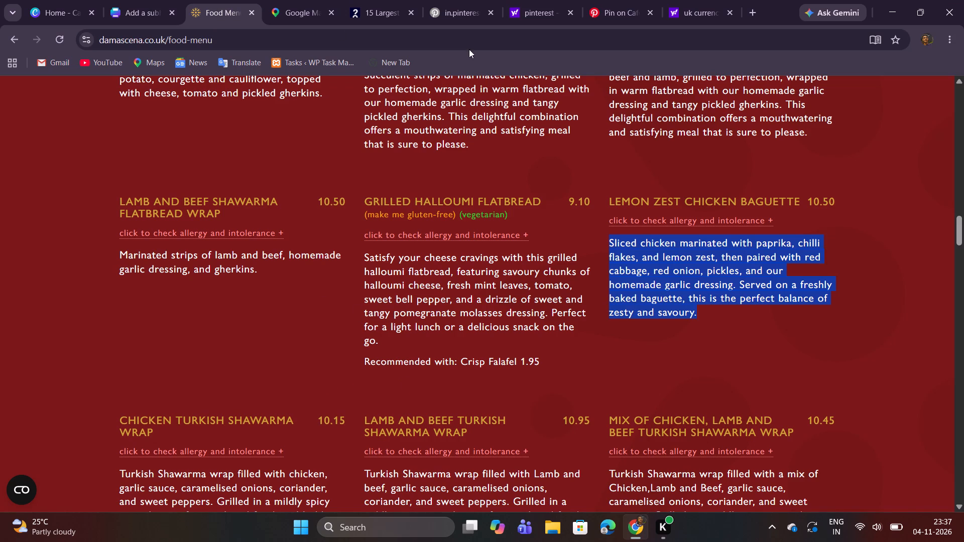
left_click_drag(808, 205, 835, 205)
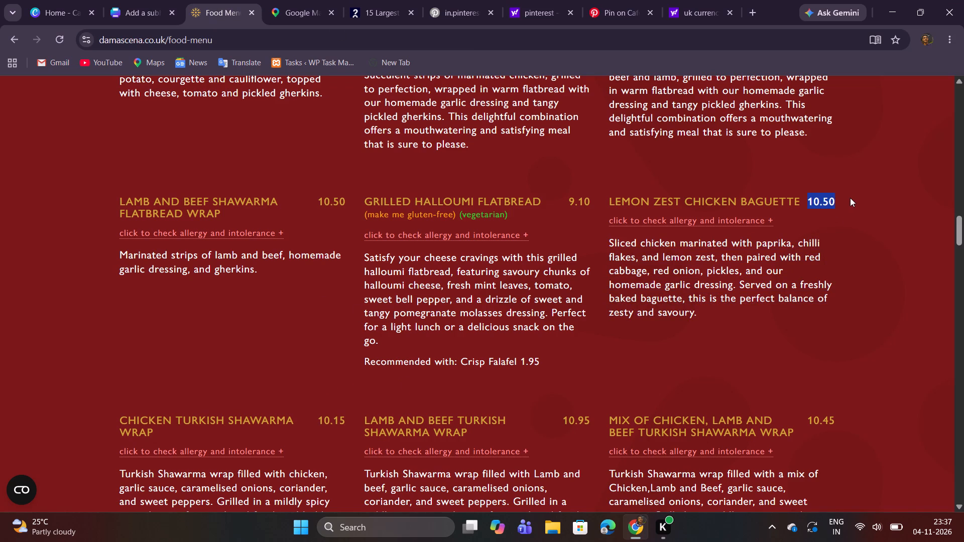
key("ctrl+c")
key("ctrl+c")
key("ctrl+c")
key("ctrl+c")
left_click(130, 0)
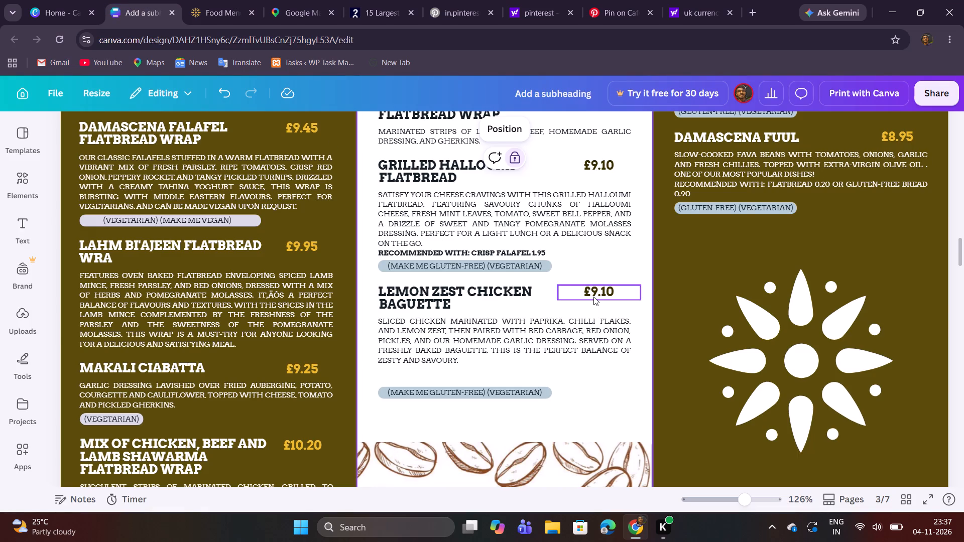
double_click(593, 297)
left_click(595, 296)
left_click_drag(594, 293, 596, 293)
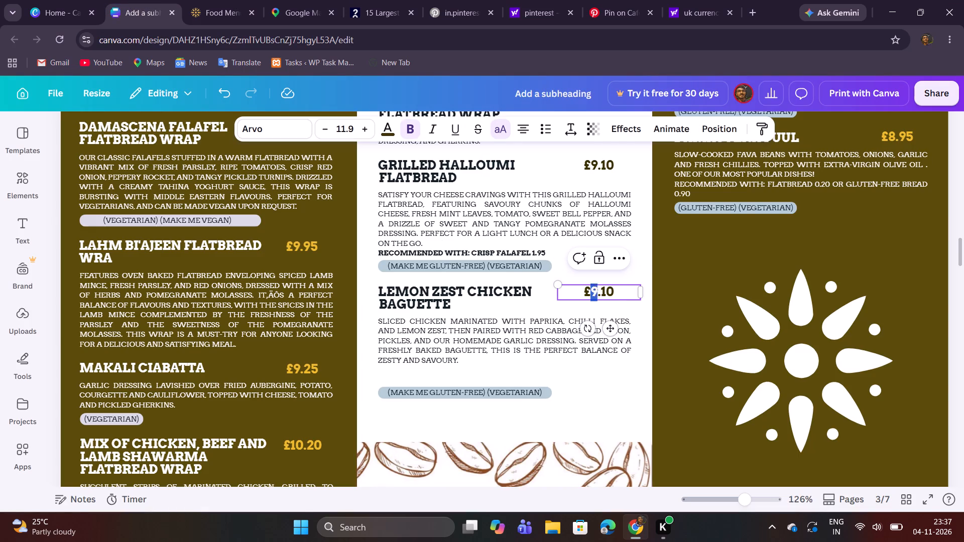
left_click_drag(596, 293, 619, 294)
key("ctrl+v")
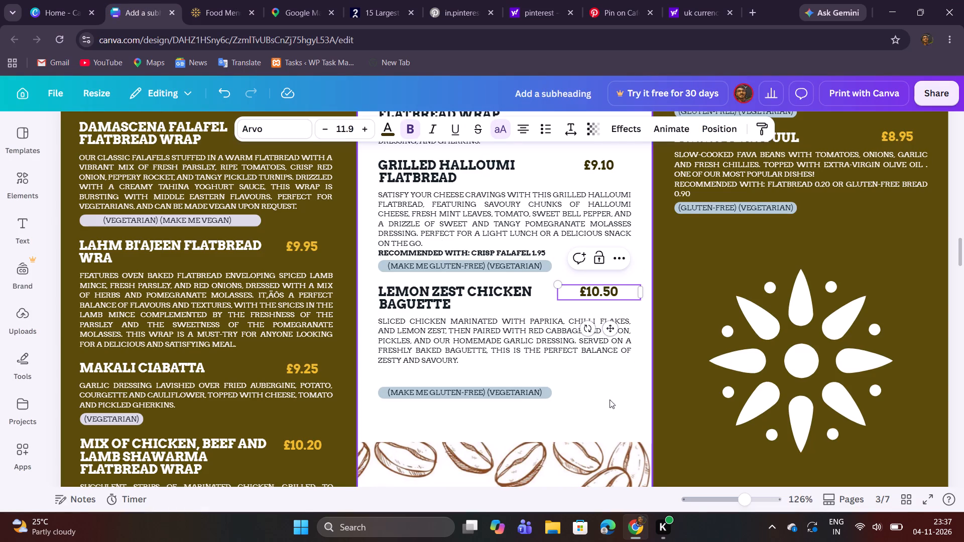
left_click(611, 398)
Delete the (Make Me Gluten-Free) (Vegetarian) tag and its blue background from the Lemon Zest Chicken Baguette entry.
left_click_drag(545, 410, 526, 391)
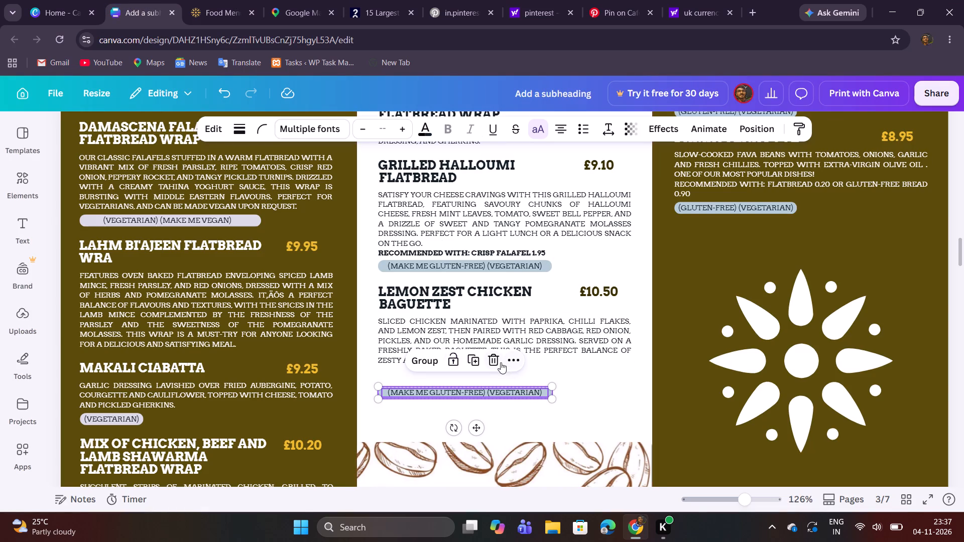
left_click(493, 356)
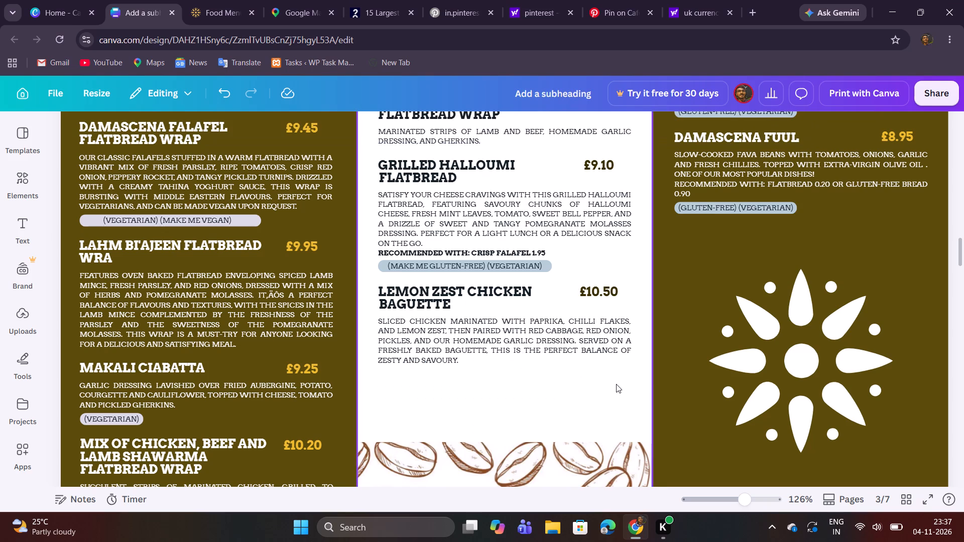
Check the remaining wraps on the Damascena website and delete the coffee-bean illustration at the bottom of page 3's middle column.
left_click(224, 3)
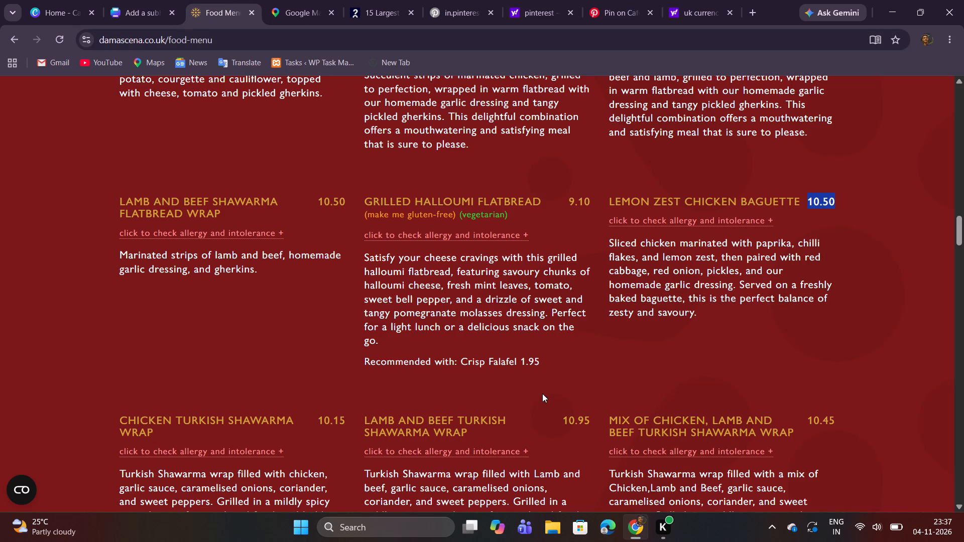
scroll(556, 377, "down", 4)
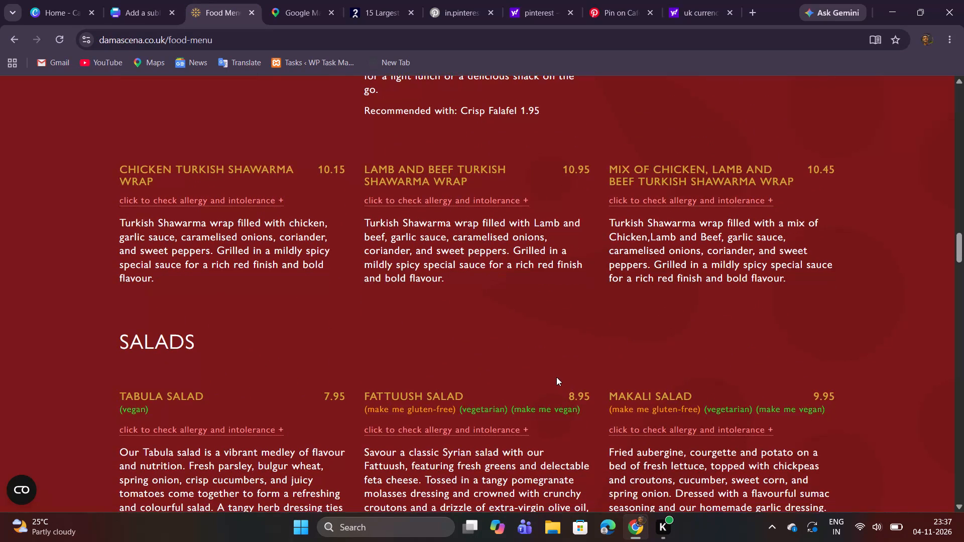
left_click(145, 4)
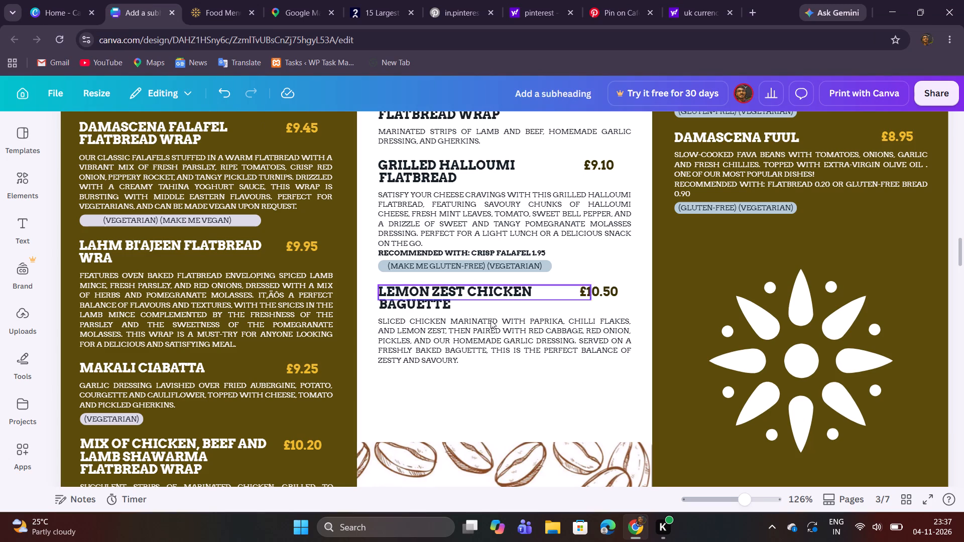
scroll(511, 360, "down", 2)
scroll(513, 359, "up", 2)
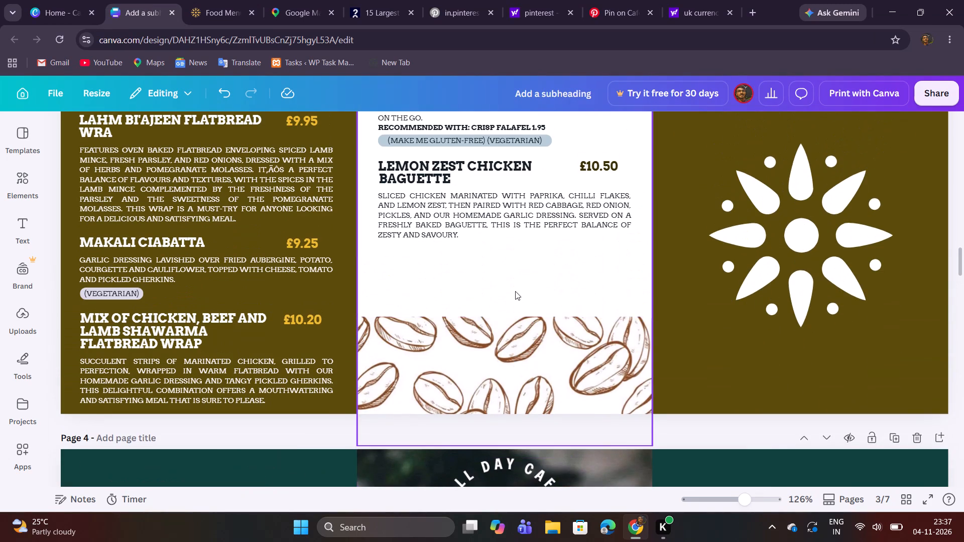
left_click_drag(515, 292, 530, 372)
left_click(525, 292)
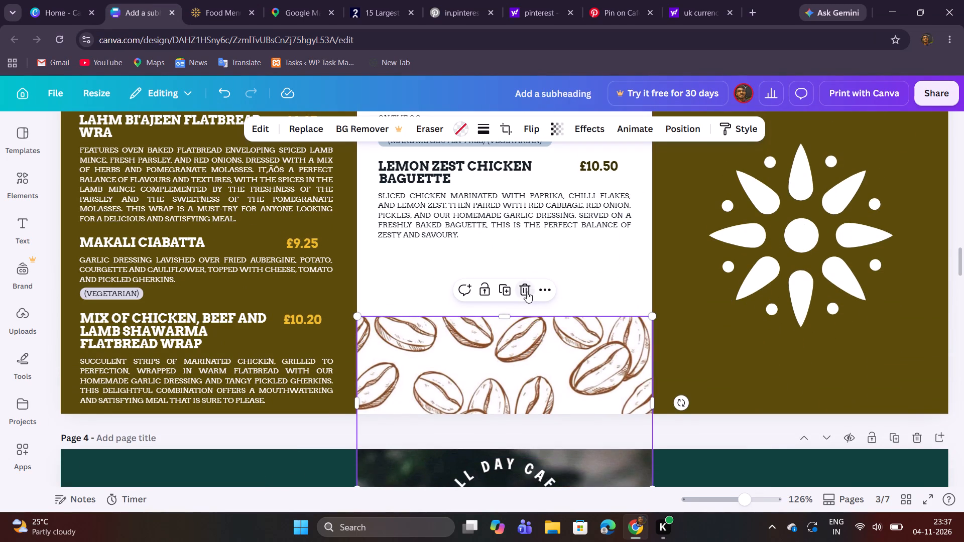
left_click(558, 342)
Review page 3's three columns, checking the spacing of the entries and the free space below Lemon Zest Chicken Baguette.
scroll(688, 350, "up", 4)
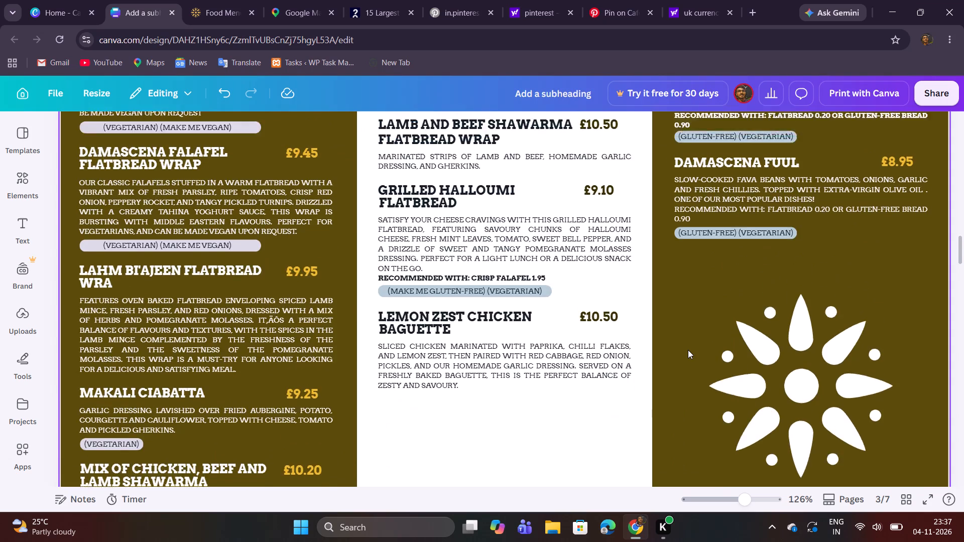
scroll(688, 350, "up", 2)
scroll(688, 350, "down", 4)
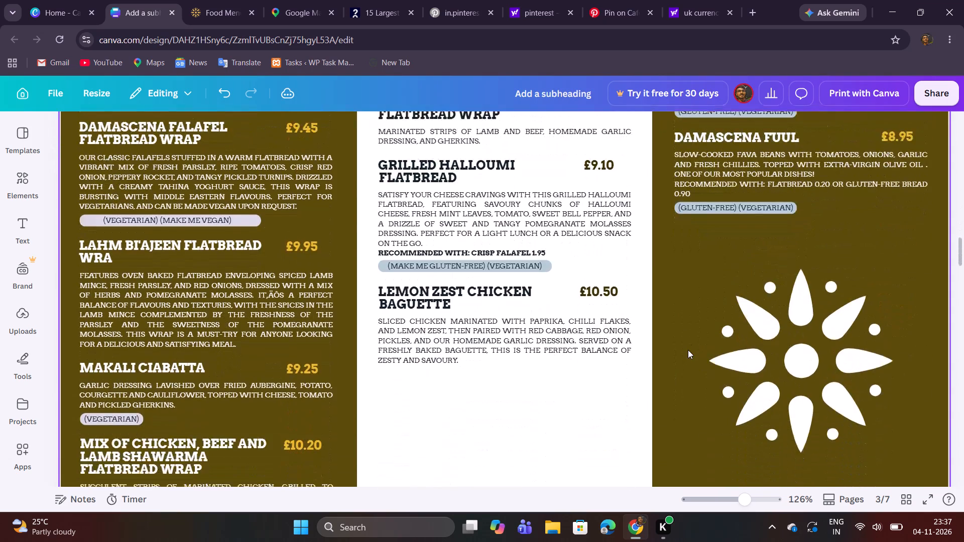
scroll(688, 350, "up", 3)
scroll(688, 350, "down", 2)
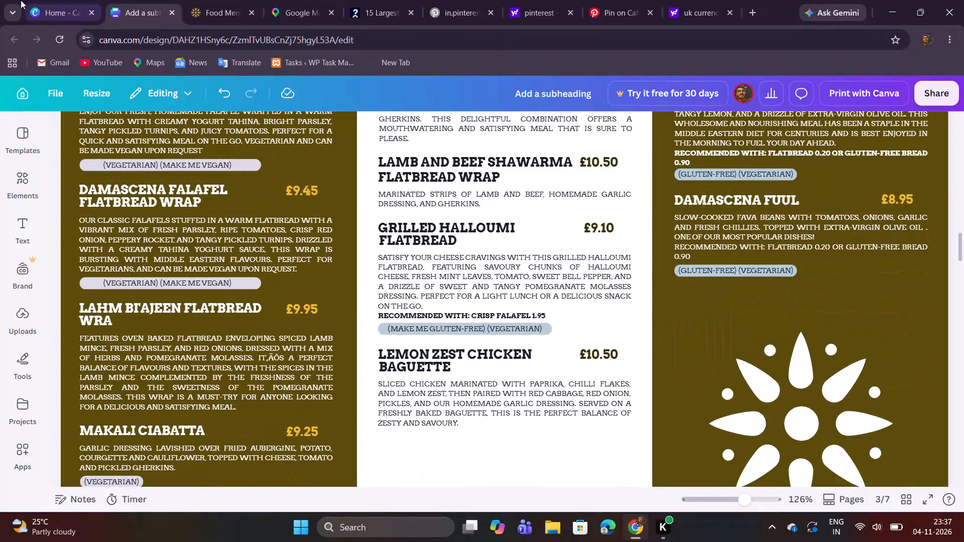
scroll(641, 389, "down", 3)
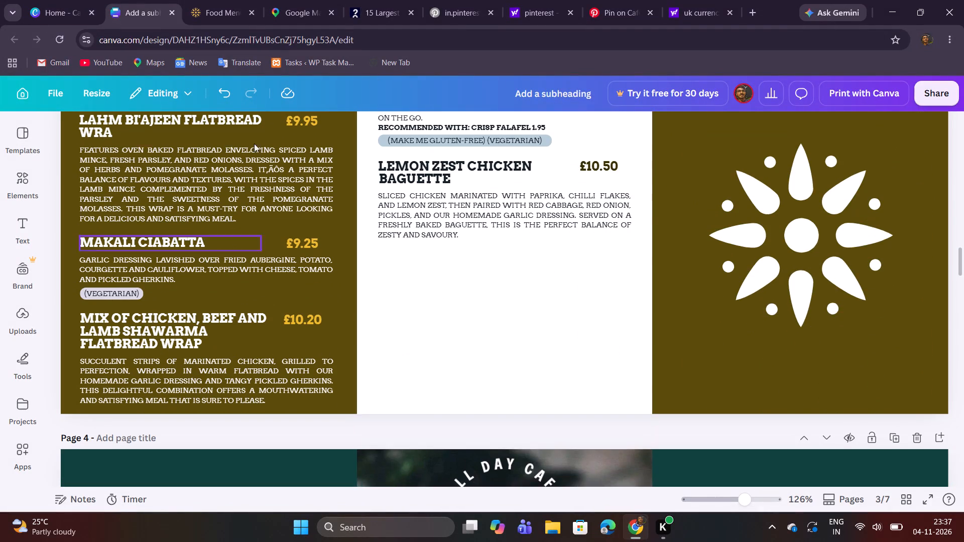
Read through the Turkish shawarma wraps and the Salads section on the Damascena food menu website to plan the next entries.
left_click(209, 1)
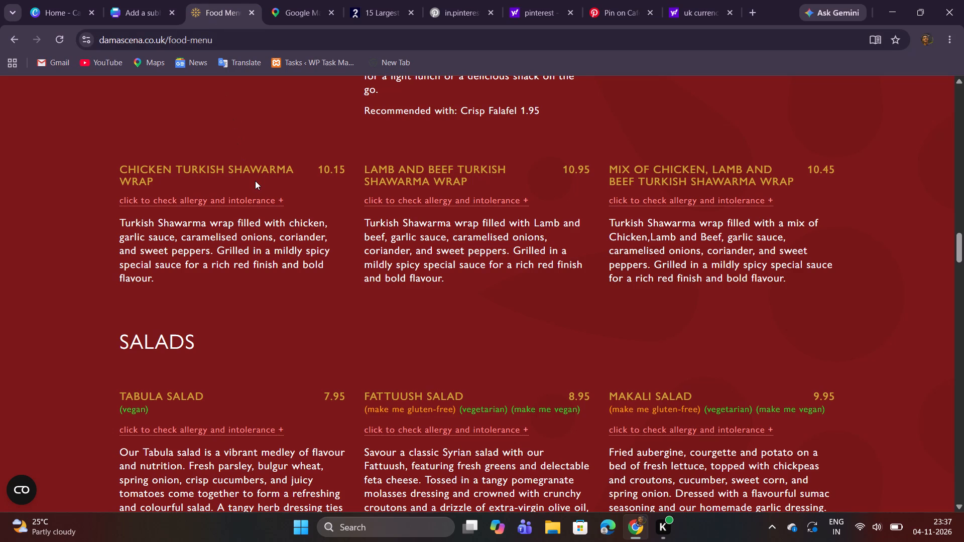
left_click(133, 11)
left_click(215, 20)
scroll(464, 379, "up", 4)
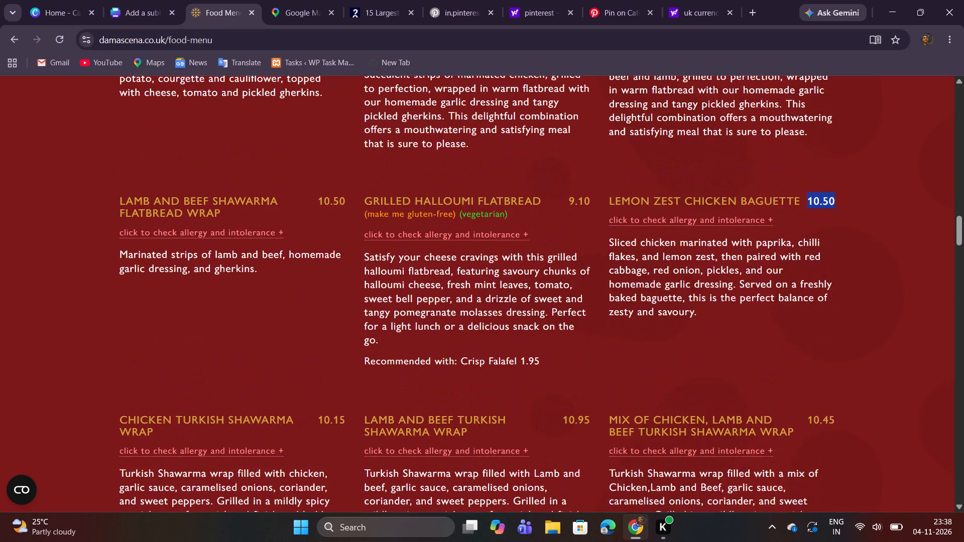
scroll(466, 378, "down", 3)
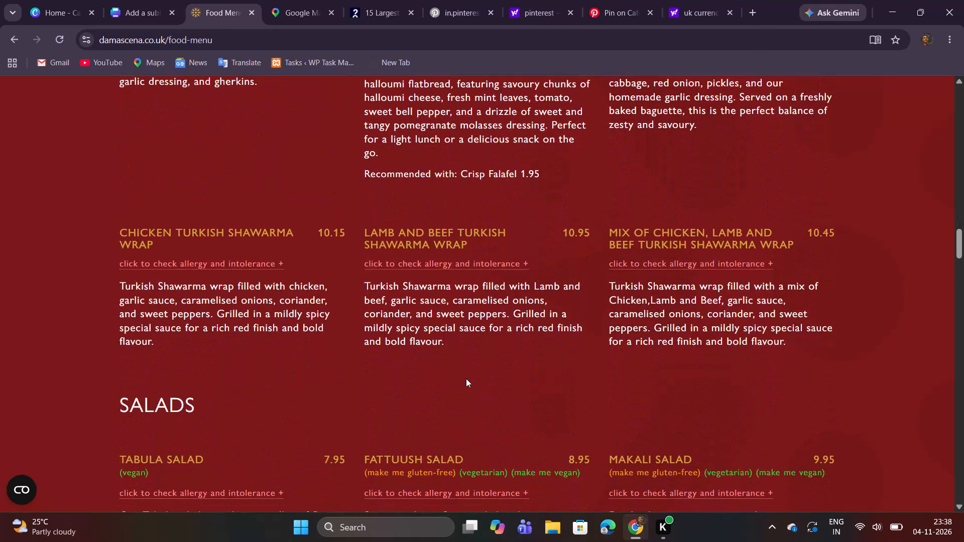
scroll(489, 335, "down", 5)
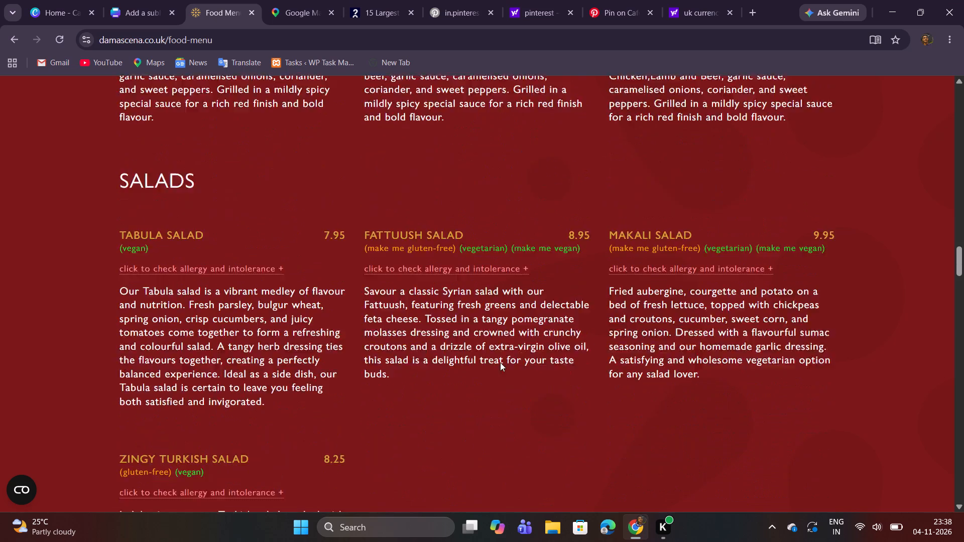
scroll(503, 372, "down", 2)
scroll(499, 374, "up", 2)
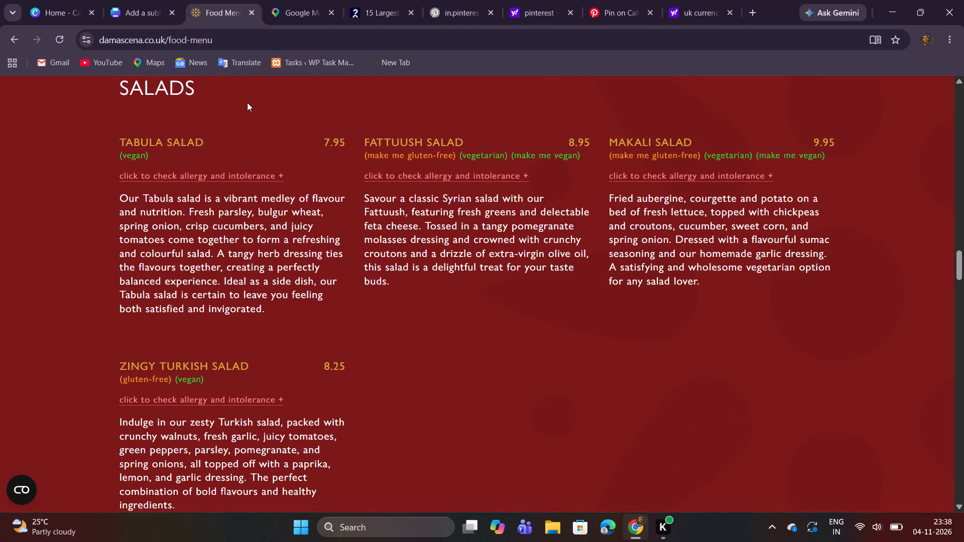
scroll(309, 194, "up", 2)
scroll(368, 269, "up", 3)
scroll(462, 289, "up", 3)
scroll(464, 286, "down", 3)
left_click(151, 0)
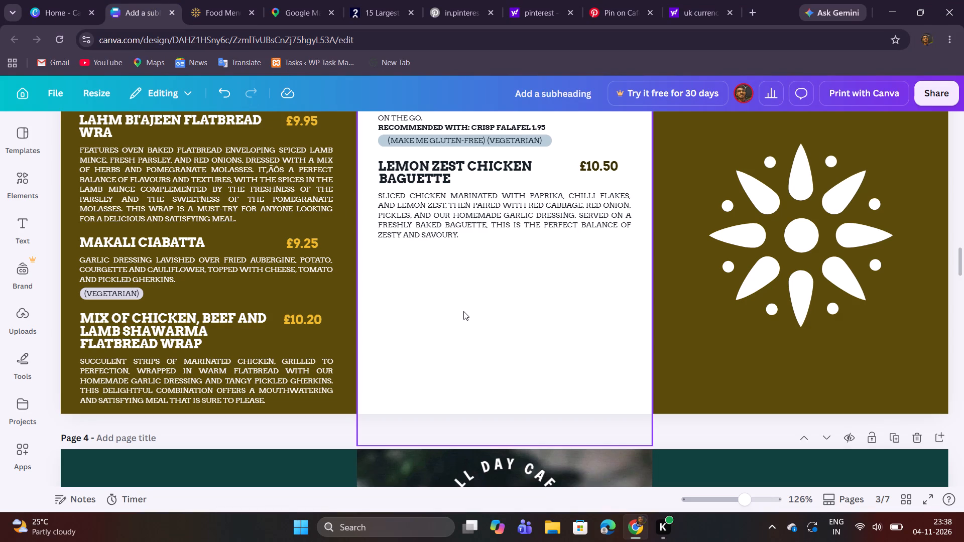
Duplicate the Lemon Zest Chicken Baguette entry, including its price and description, and place the copy left-aligned directly below the original.
left_click_drag(427, 306, 590, 162)
left_click(518, 269)
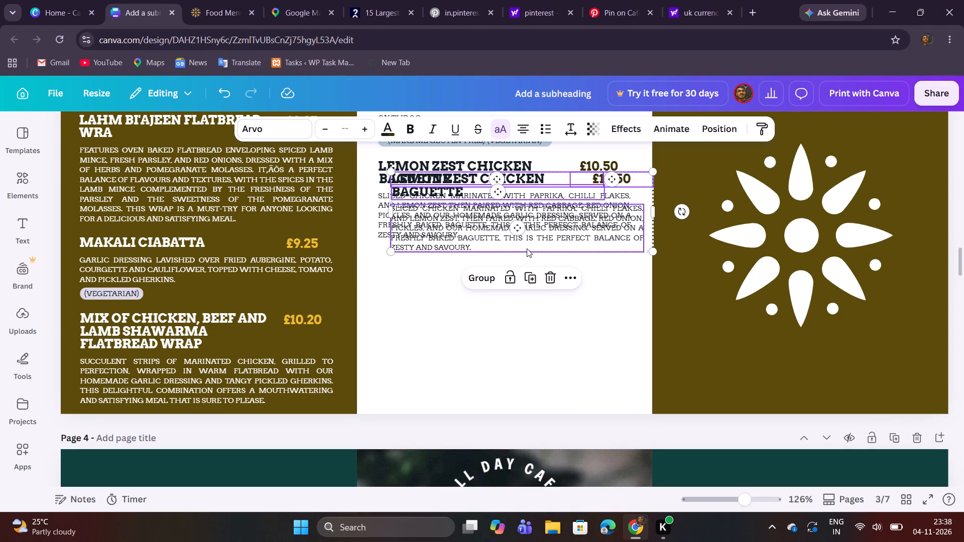
left_click(550, 237)
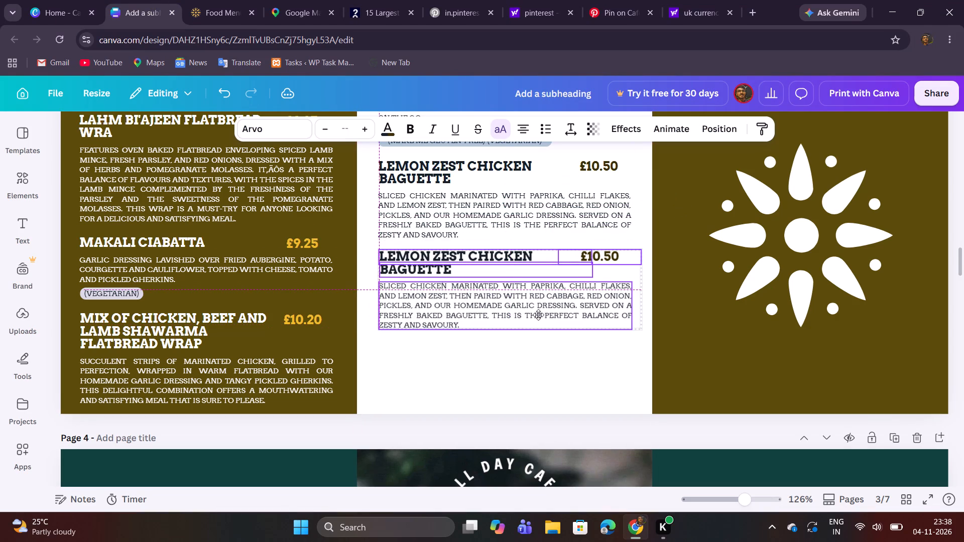
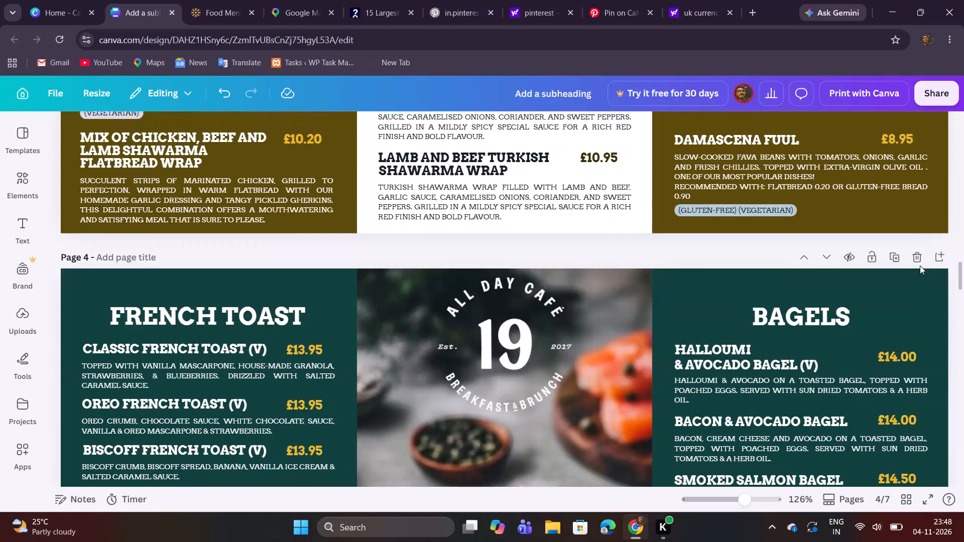
Review page 3's three Wraps and Sandwiches columns, checking the entry order, prices, spacing and the free space in the third column.
scroll(920, 265, "up", 8)
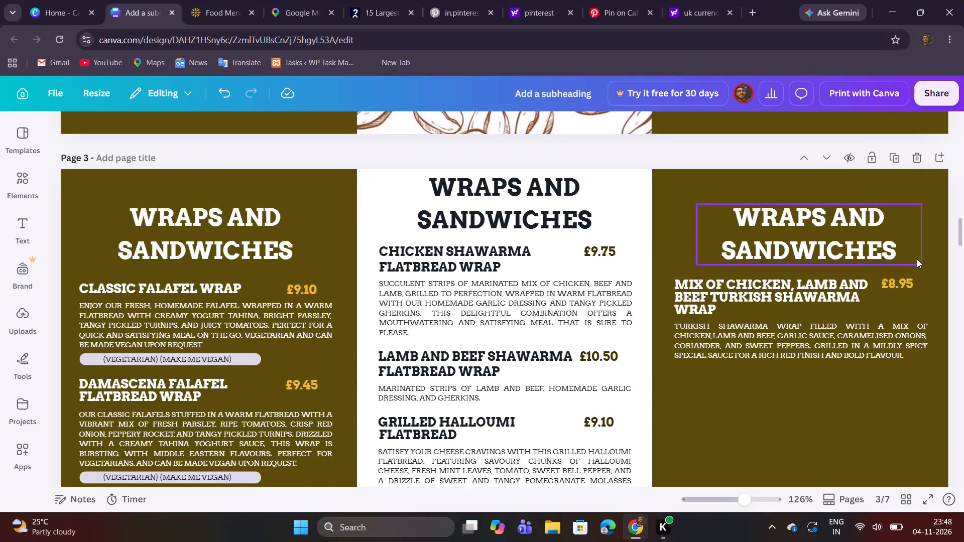
scroll(392, 212, "down", 2)
scroll(550, 241, "down", 3)
scroll(547, 239, "up", 2)
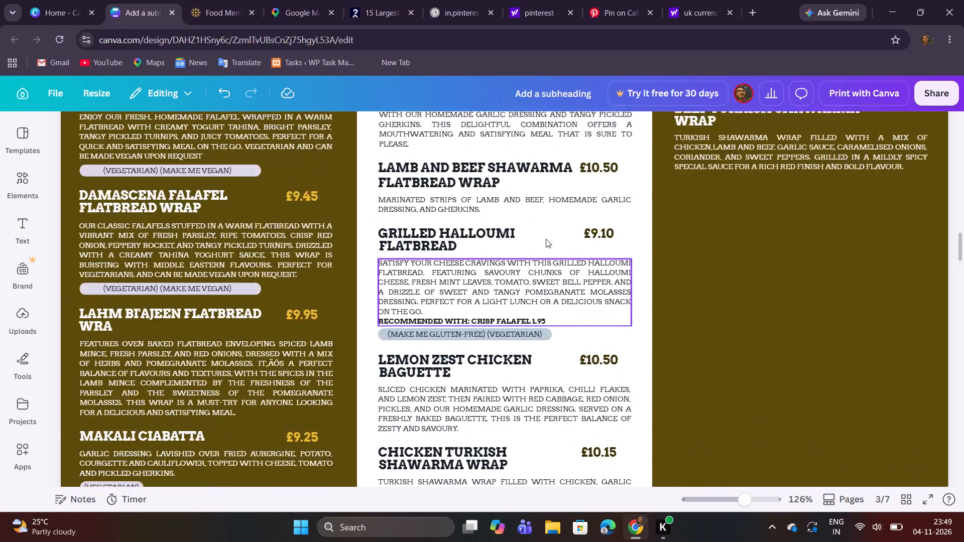
scroll(546, 239, "up", 2)
scroll(546, 238, "down", 3)
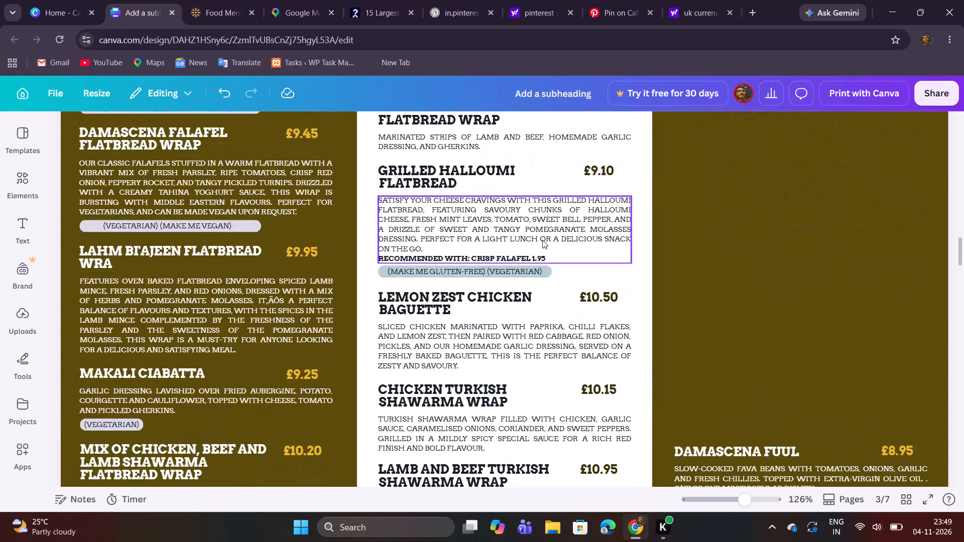
scroll(689, 275, "up", 2)
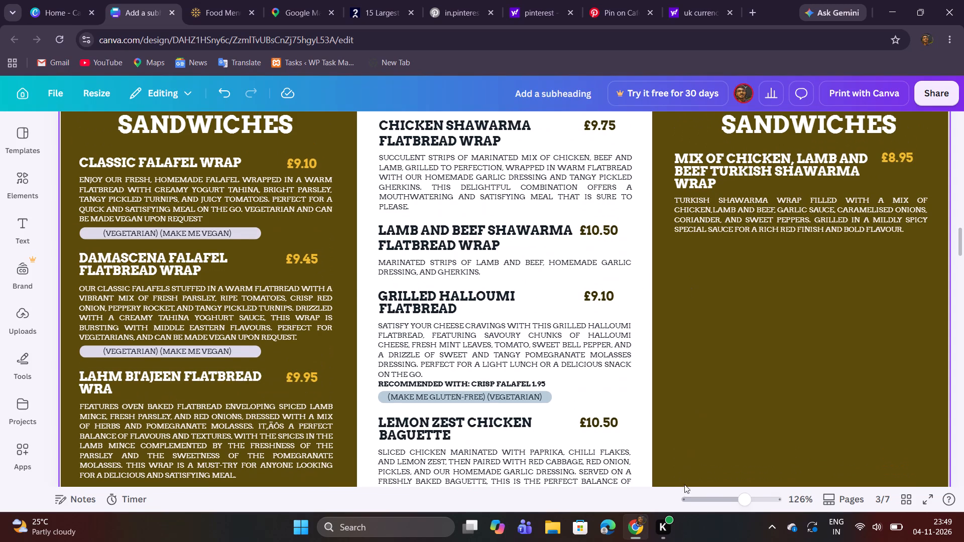